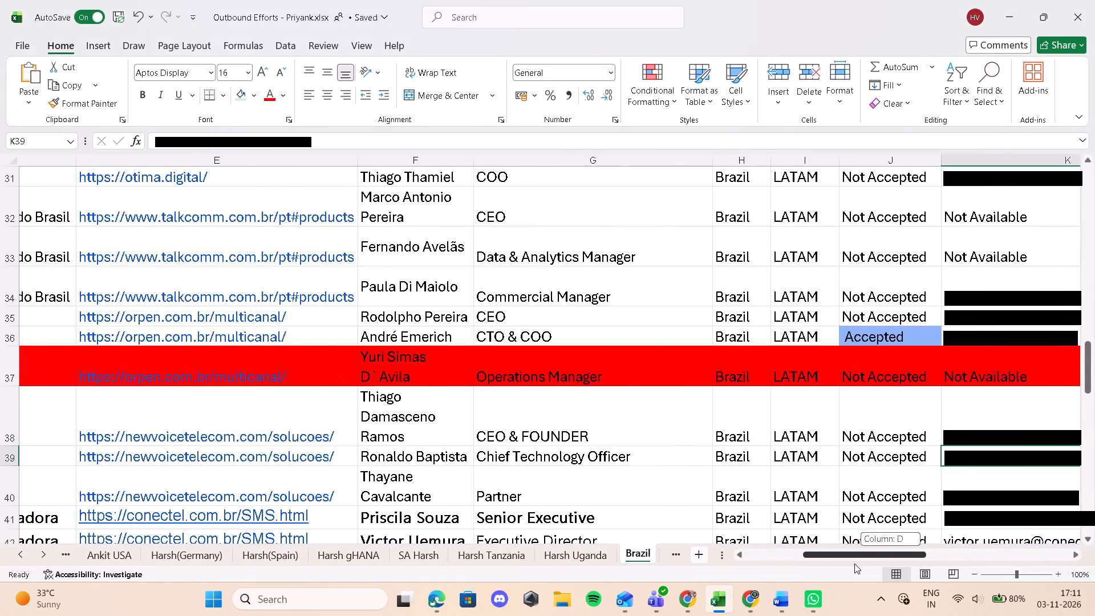
Review the company, role and contact columns for the New Voice Telecom rows on the Brazil sheet of the outbound workbook in Excel.
drag(854, 564, 810, 556)
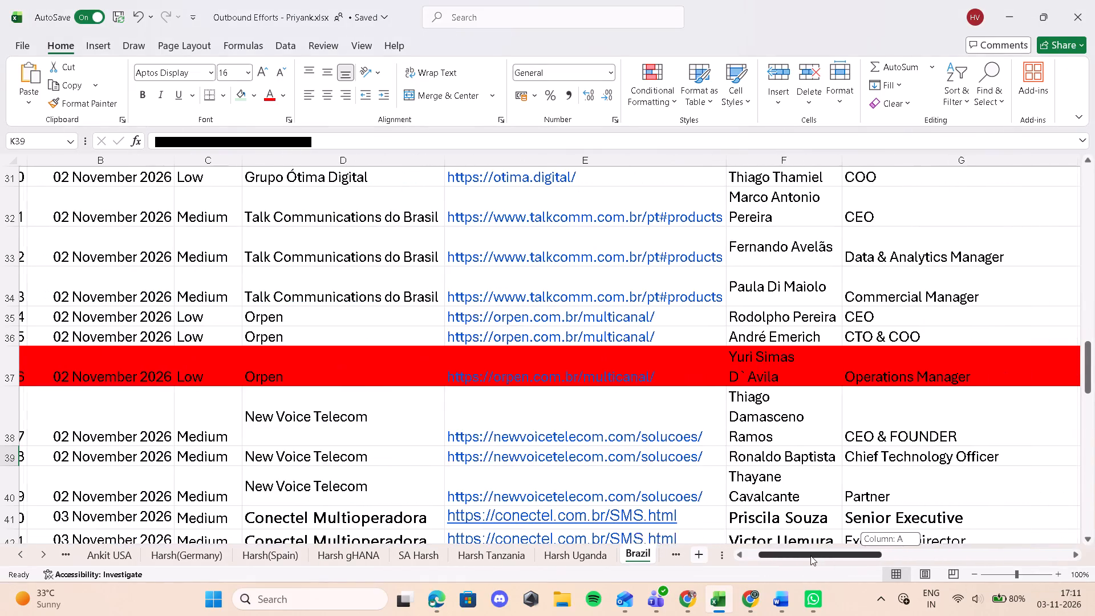
drag(810, 556, 880, 557)
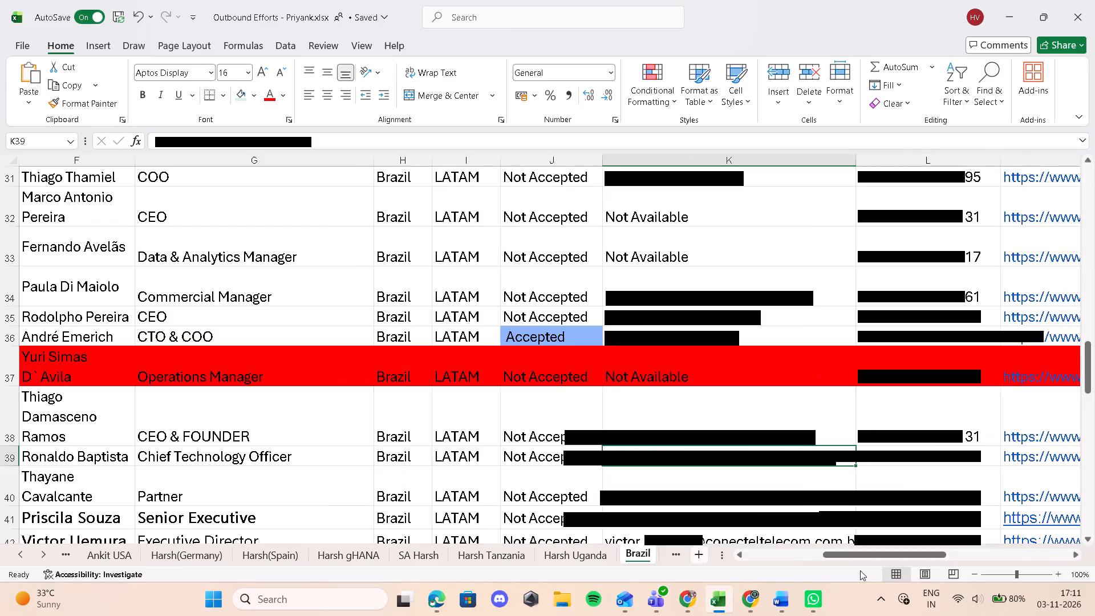
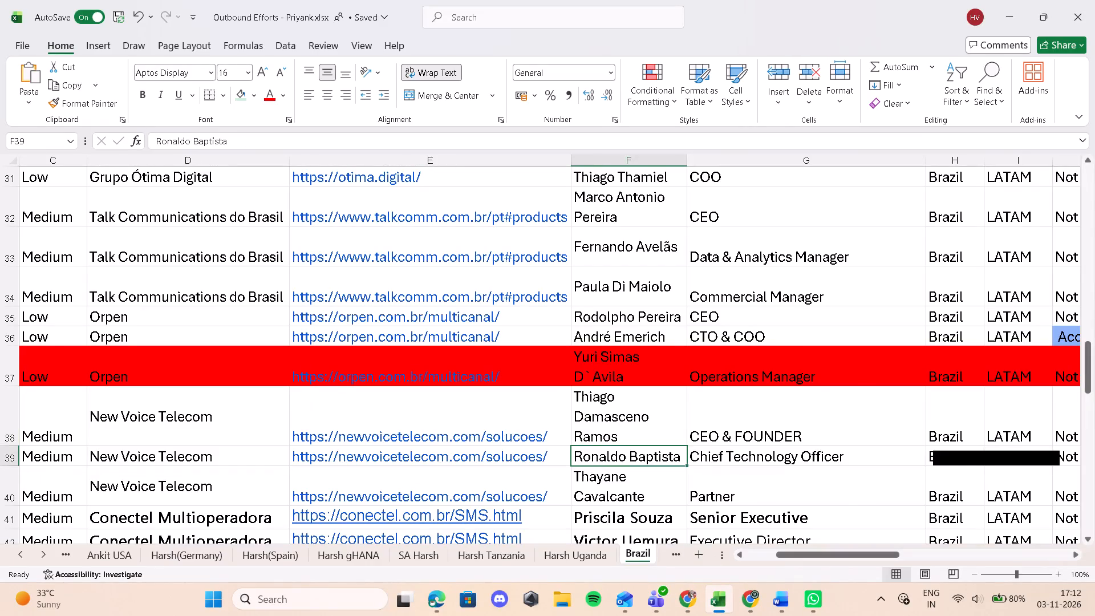
Select the whole row of New Voice Telecom's Chief Technology Officer in the Brazil sheet to view the contact's remaining details.
click(1, 457)
drag(812, 565, 857, 565)
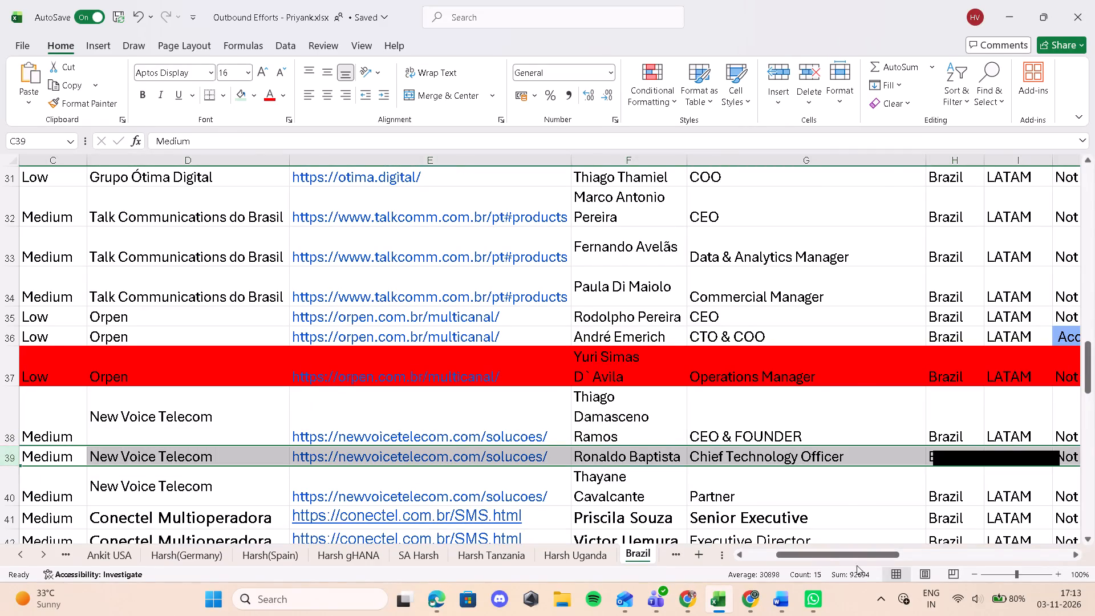
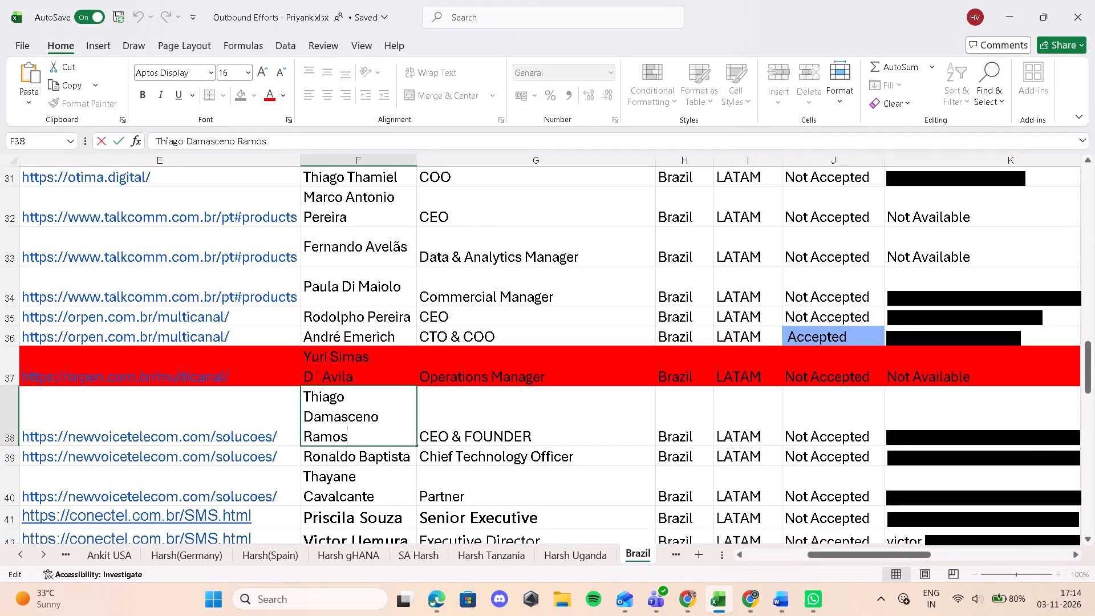
In the Excel outbound workbook's Brazil sheet, place the text cursor in the name cell of New Voice Telecom's CEO & Founder.
click(365, 436)
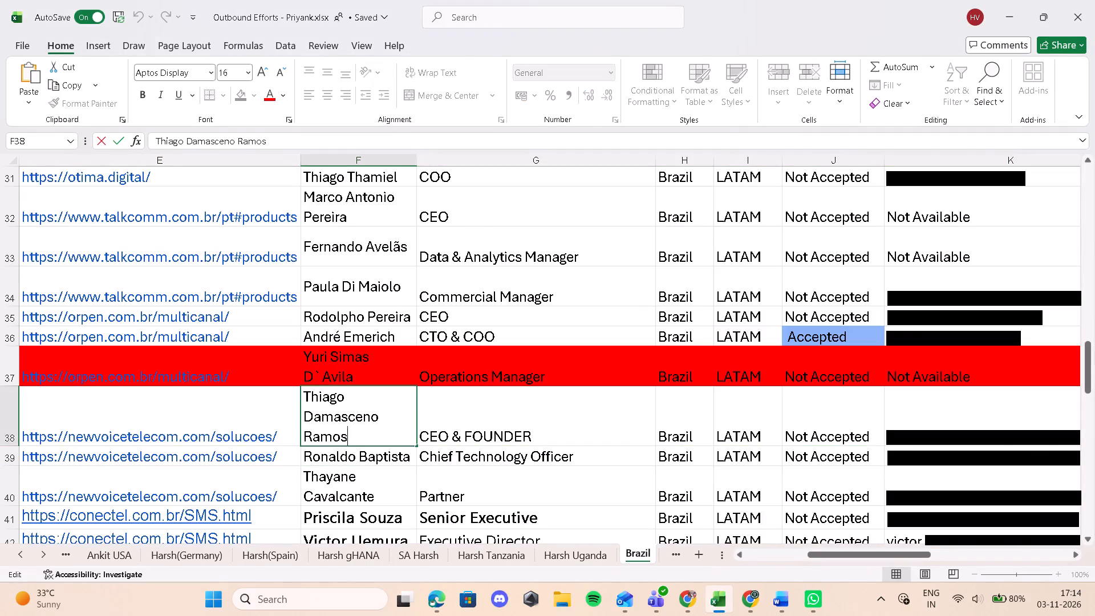
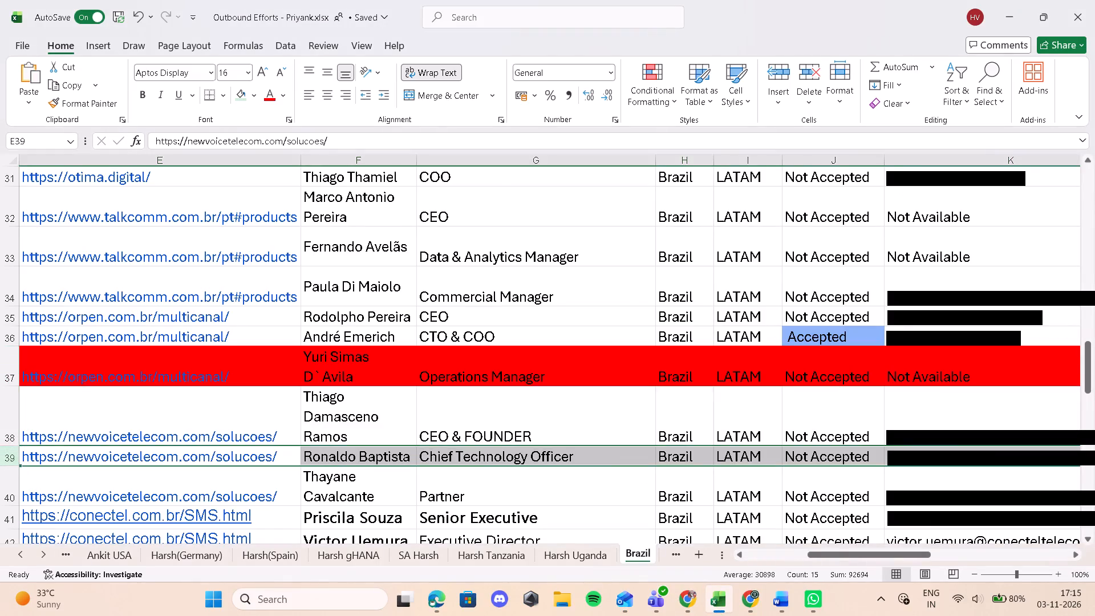
Copy the 03 November 2026 date from the New Voice Telecom CEO & Founder's row into the Chief Technology Officer's row.
drag(839, 550, 952, 546)
click(759, 417)
key(ctrl+c)
click(755, 457)
key(ctrl+v)
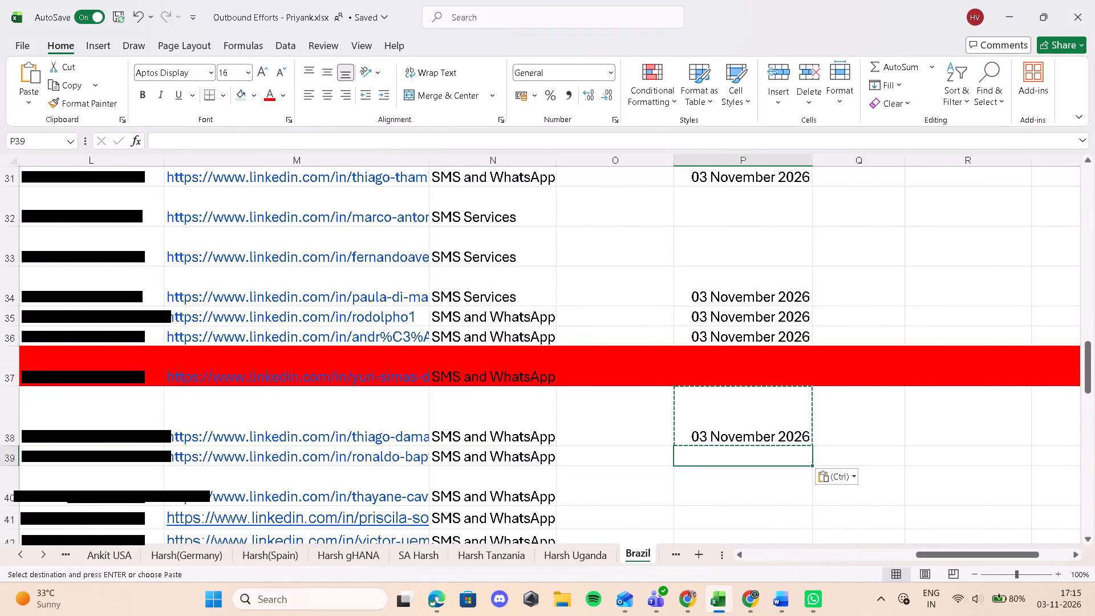
Select the row of New Voice Telecom's Partner in the Brazil sheet and look over its contact details.
scroll(749, 425, down, 1)
click(749, 317)
click(6, 321)
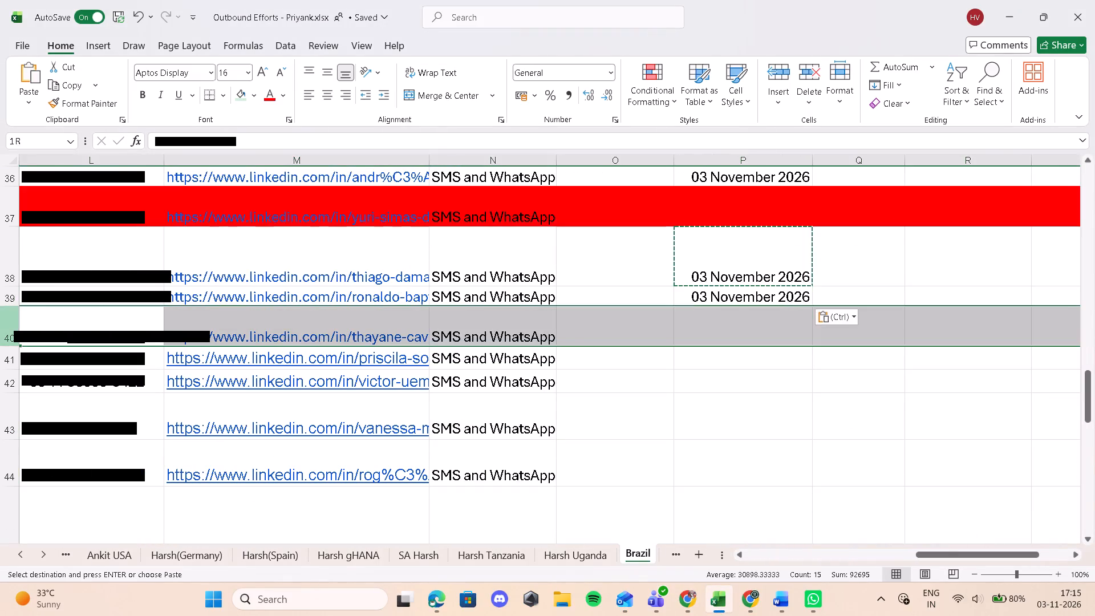
drag(1003, 557, 732, 545)
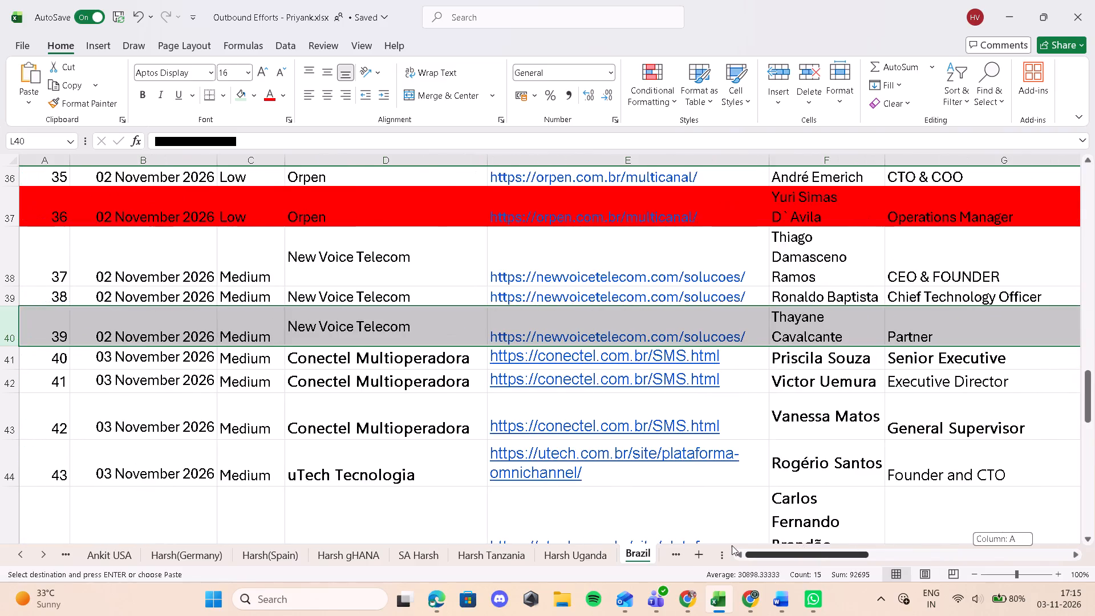
drag(732, 545, 917, 555)
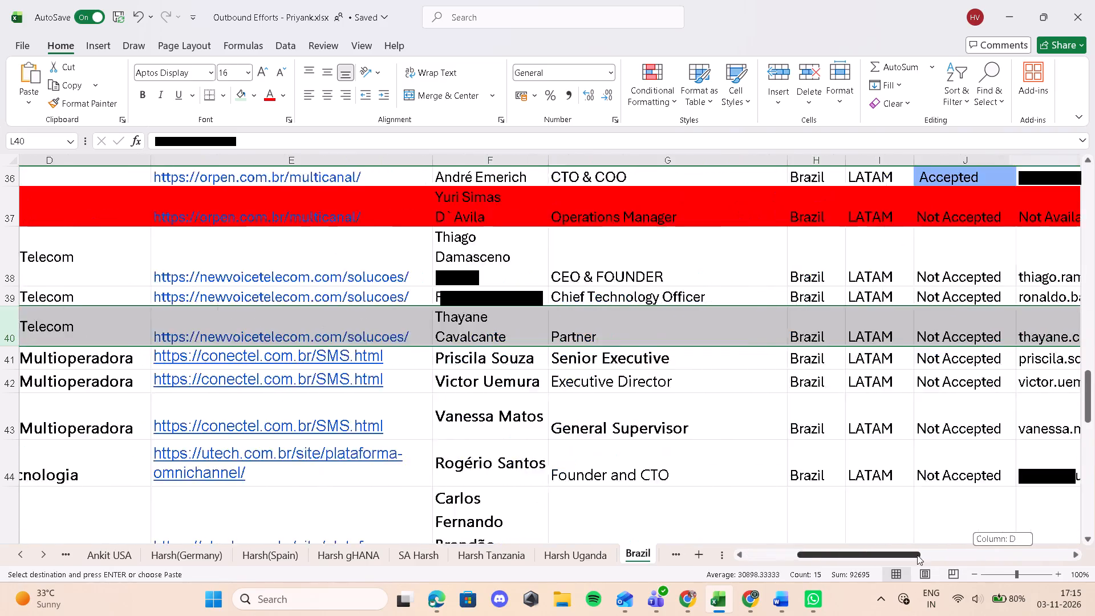
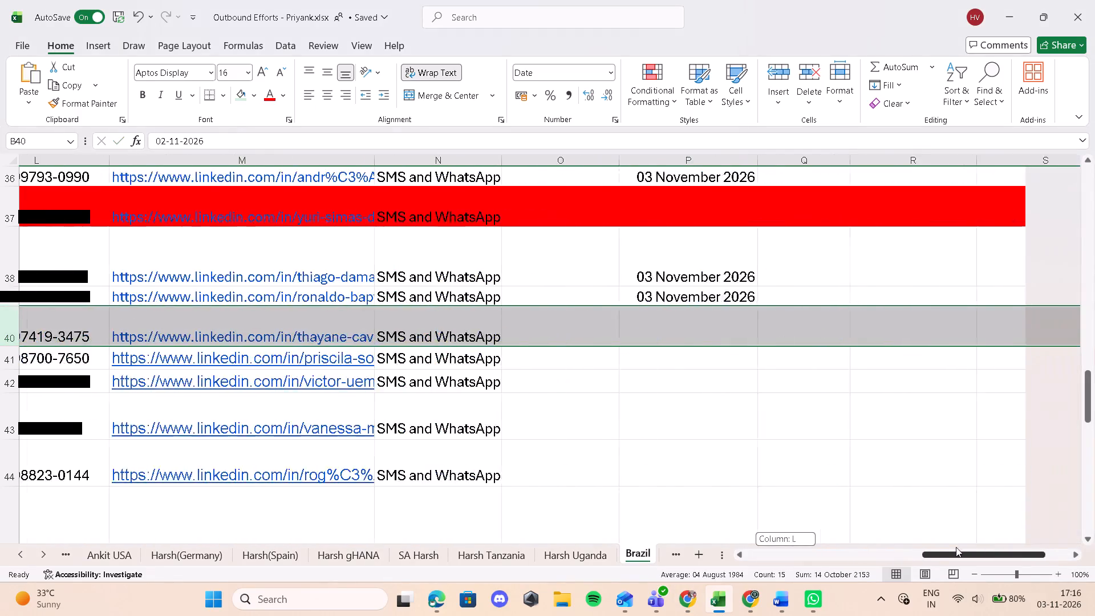
Log the outreach date 03 November 2026 for the contact in row 40 by copying it from column P of row 39.
drag(956, 547, 963, 546)
click(603, 300)
key(ctrl+c)
click(609, 325)
key(ctrl+v)
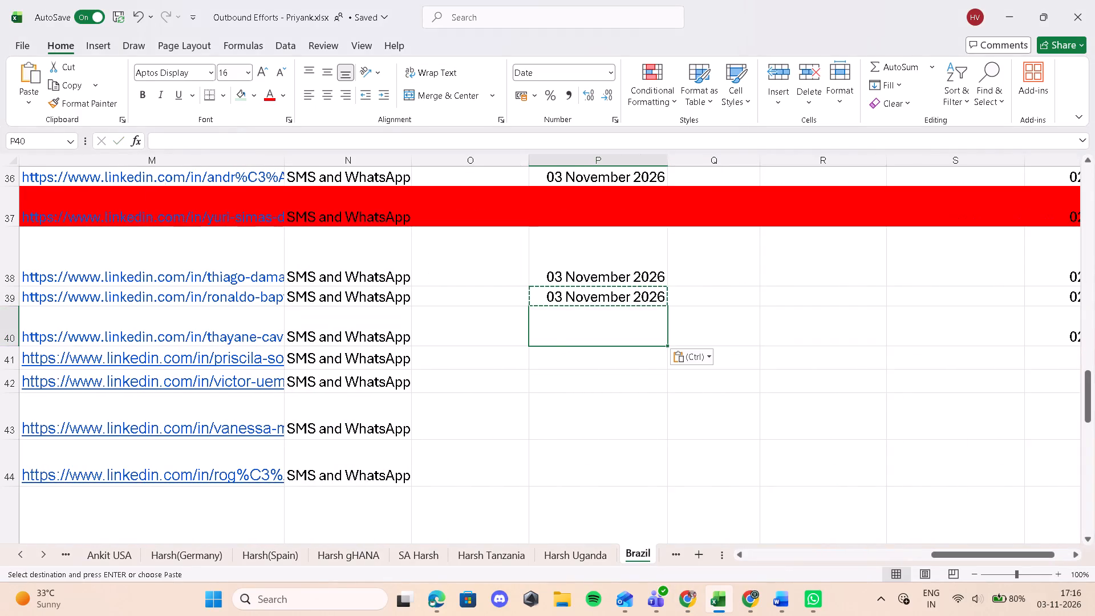
Select row 41 for the next contact and bring up that contact's email and phone details.
click(600, 359)
click(0, 355)
drag(996, 560, 955, 558)
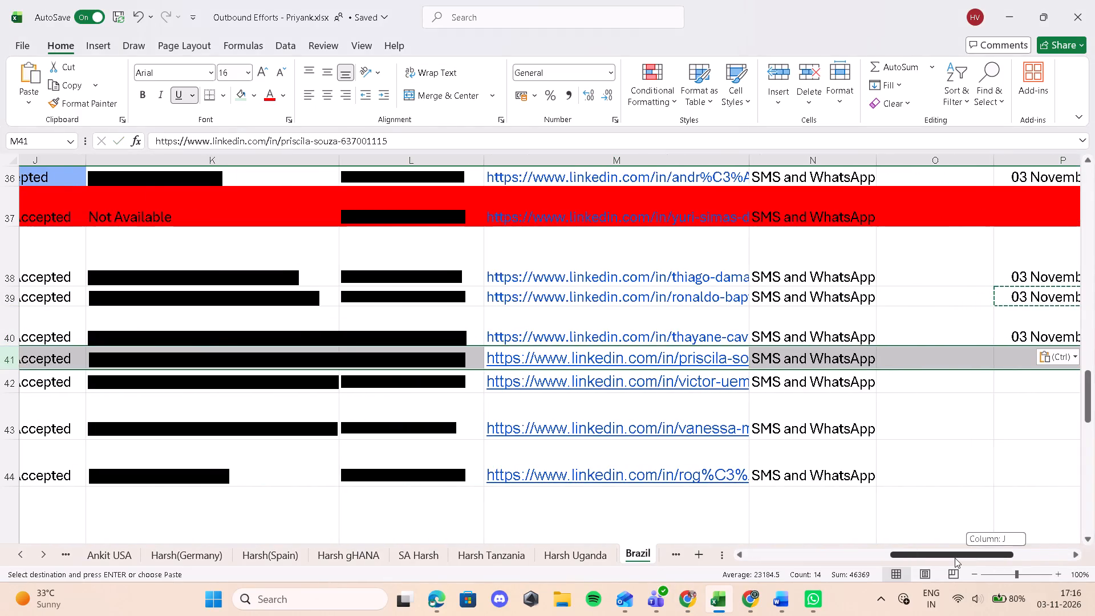
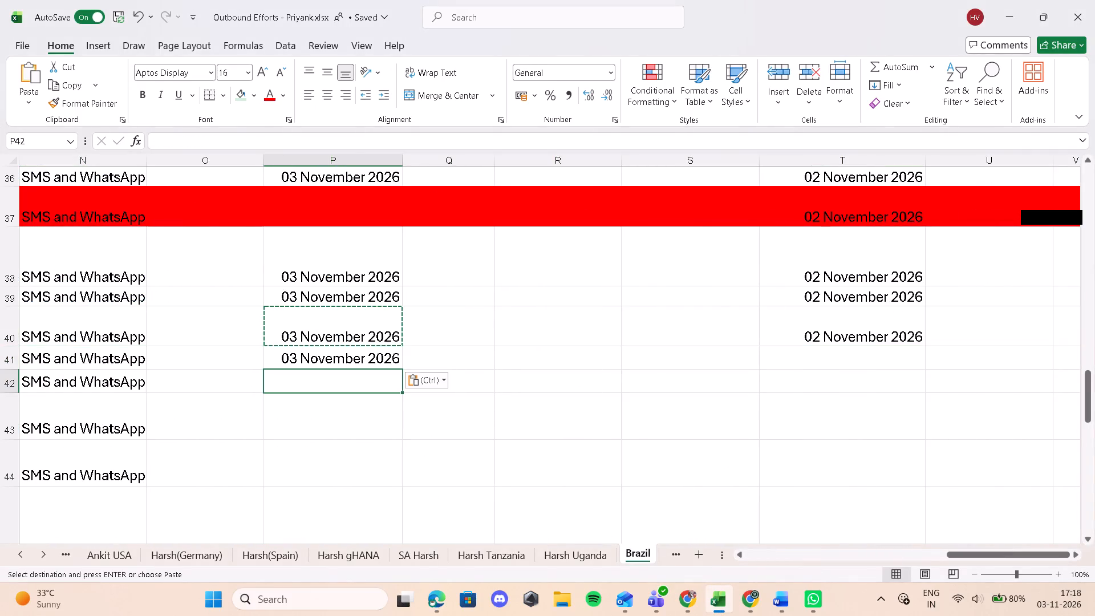
Select row 42 in the Brazil sheet and check which Conectel Multioperadora contact it belongs to.
click(0, 385)
drag(1017, 556, 796, 544)
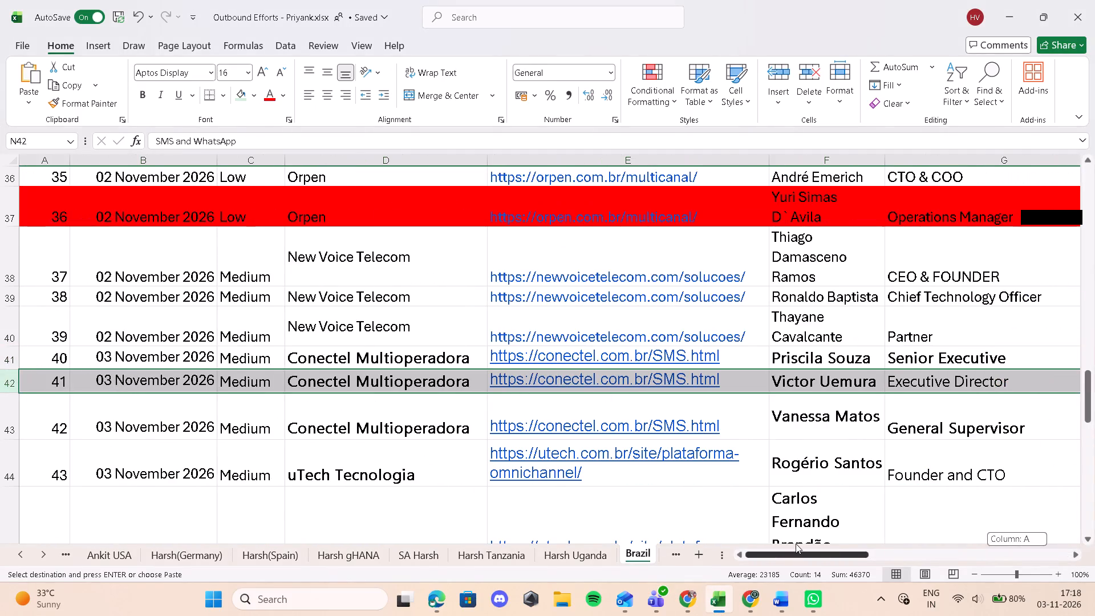
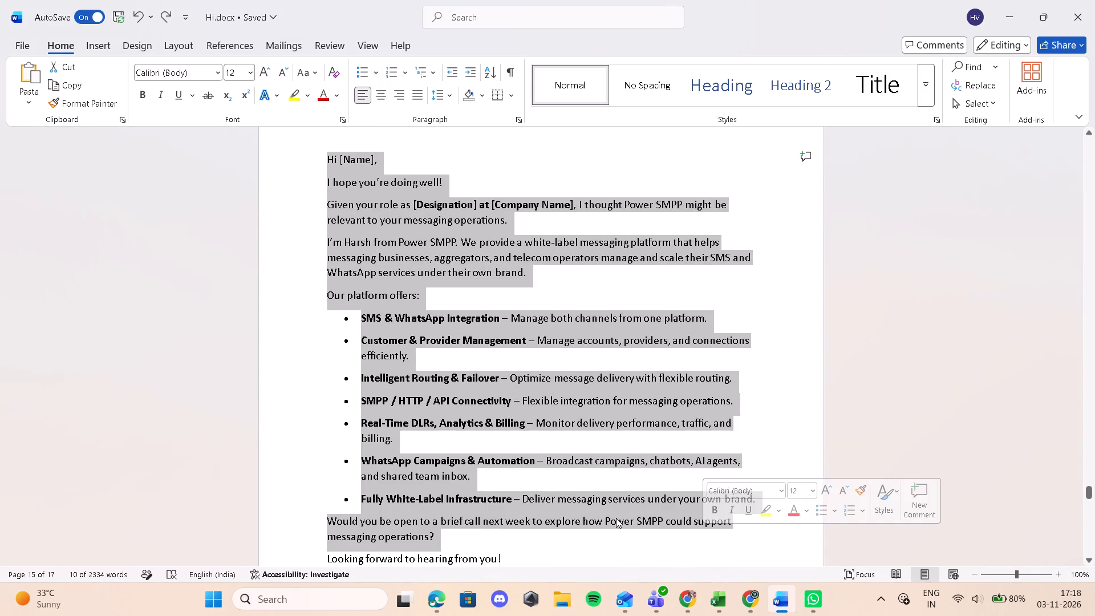
Reselect the email template text under the "New" heading, from "Hi [Name]," down through the Customer & Provider Management bullet.
click(517, 534)
scroll(460, 521, up, 2)
drag(321, 268, 713, 451)
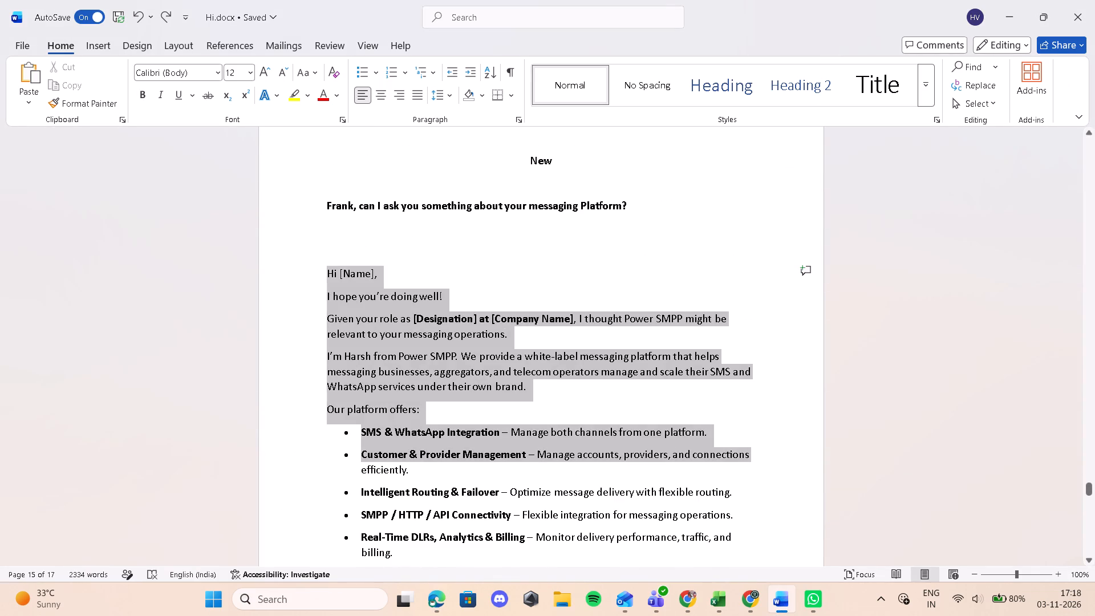
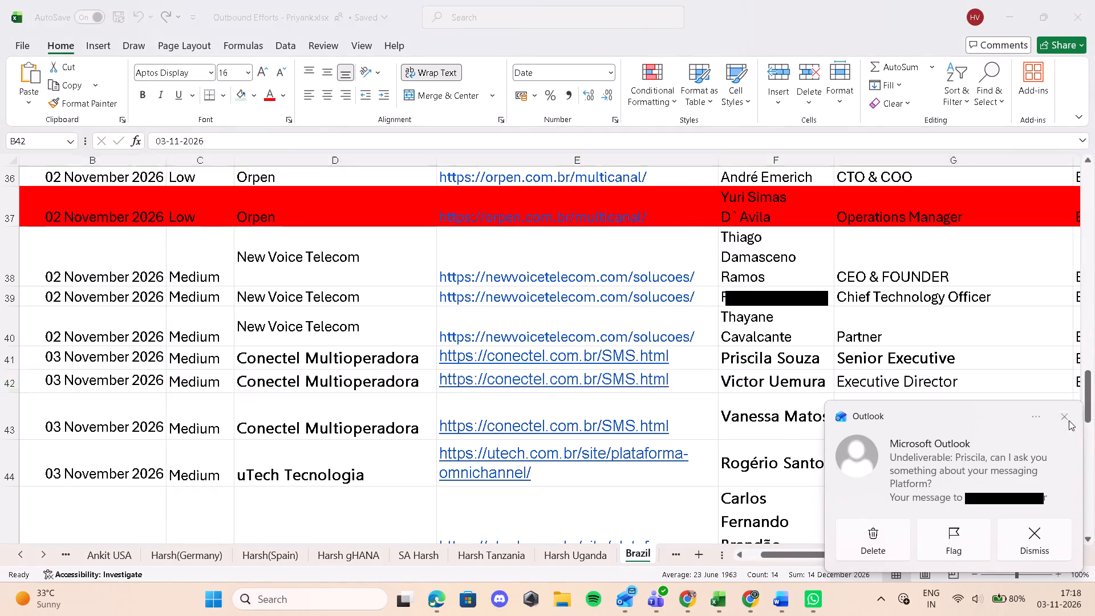
In the Excel workbook's Brazil sheet, check the outreach date columns for the Conectel Multioperadora contact rows.
drag(855, 550, 1023, 553)
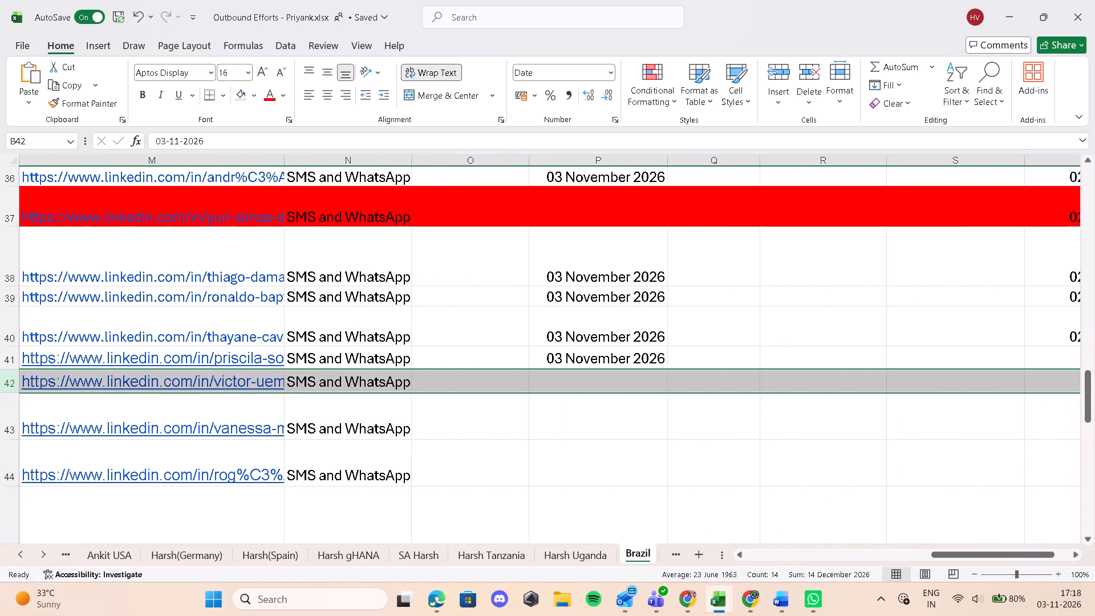
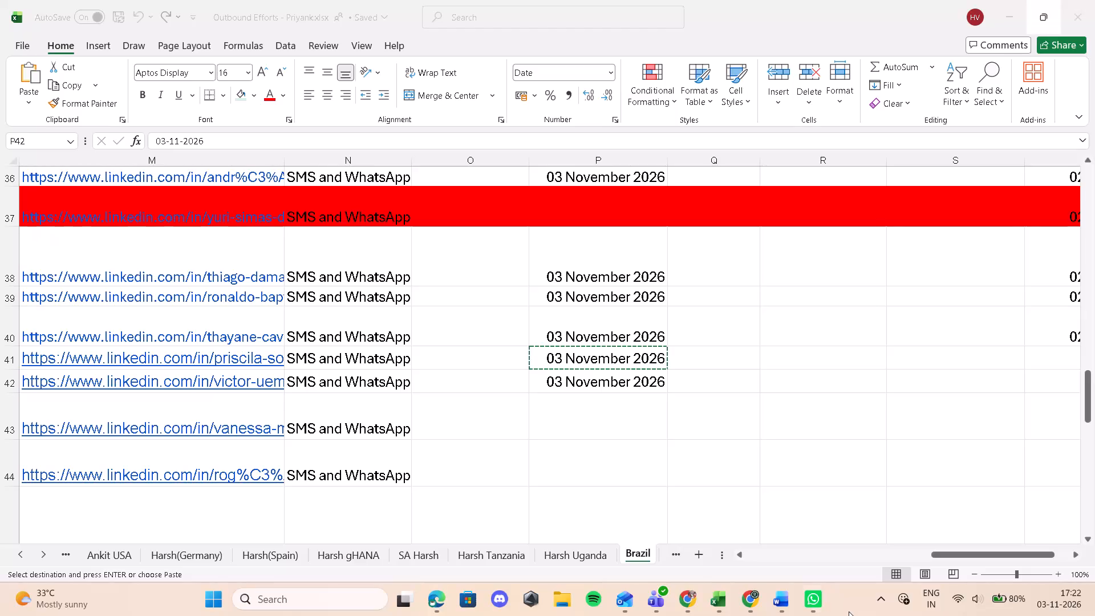
Select row 43 in the Brazil sheet and examine the Conectel Multioperadora General Supervisor's contact details and outreach date columns.
triple_click(587, 405)
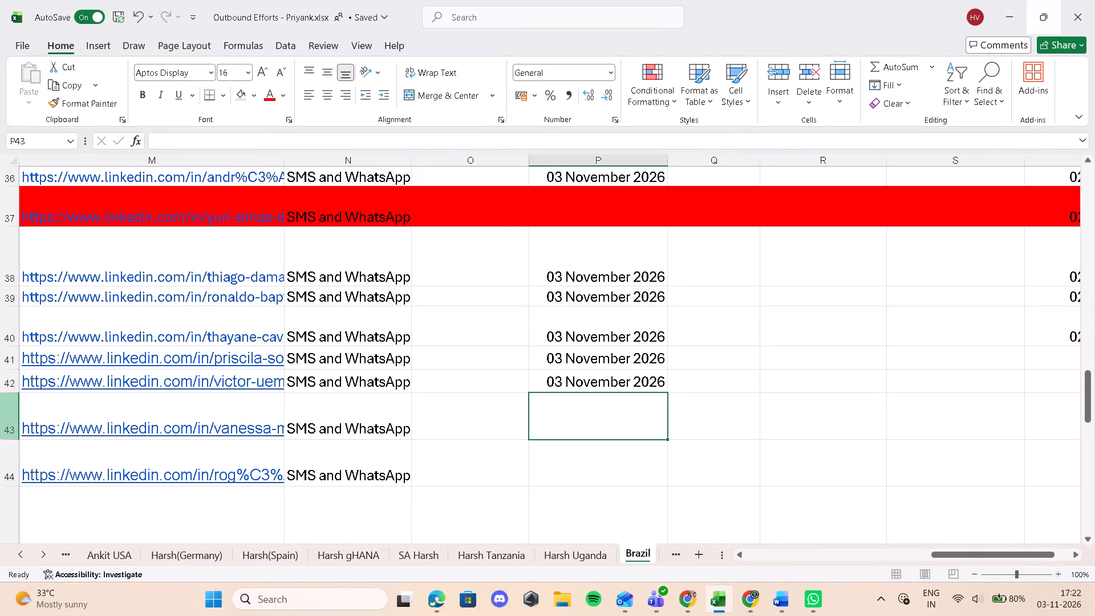
click(0, 410)
drag(968, 551, 571, 572)
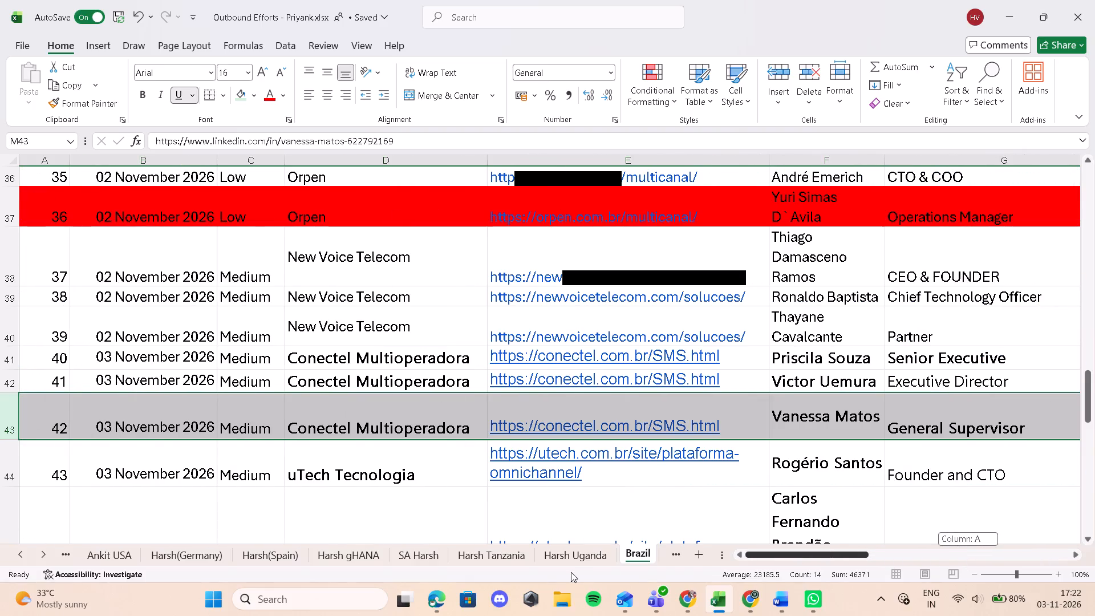
drag(571, 572, 757, 580)
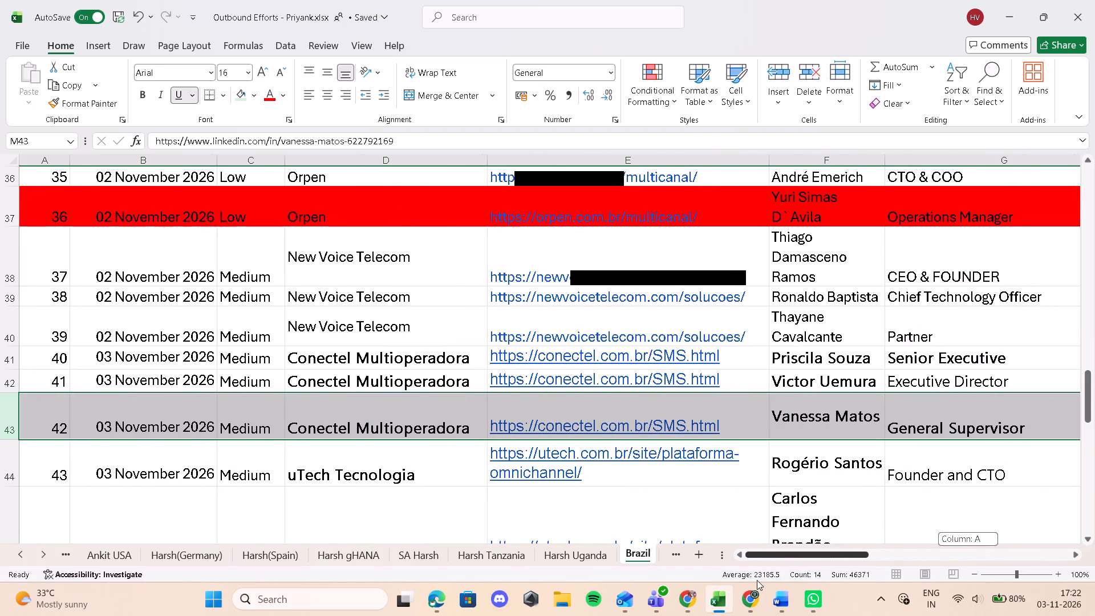
drag(757, 580, 994, 564)
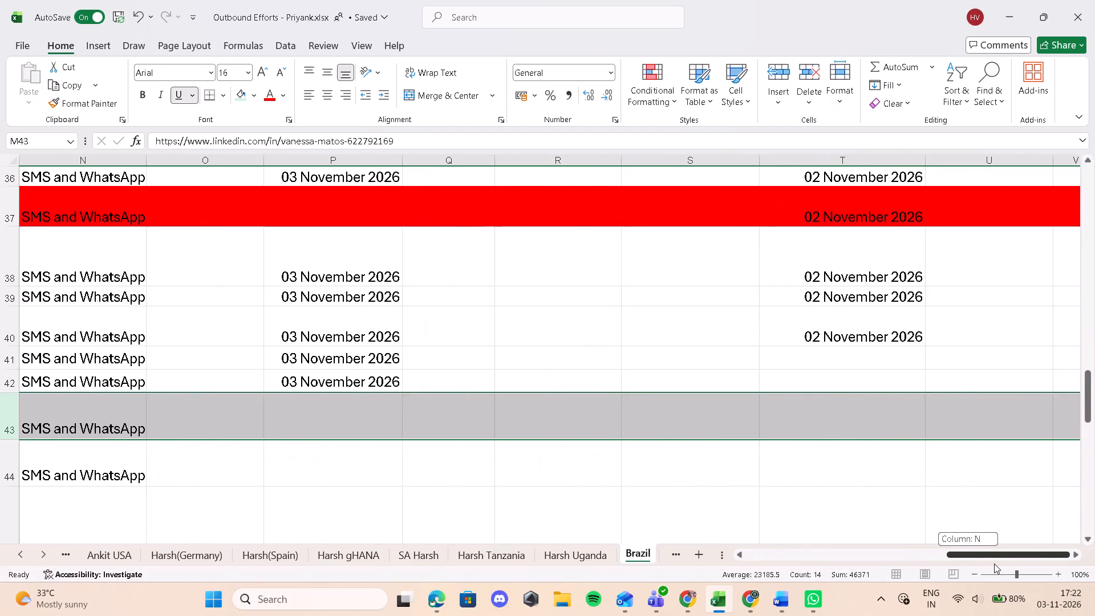
drag(994, 564, 1021, 561)
drag(1021, 561, 492, 573)
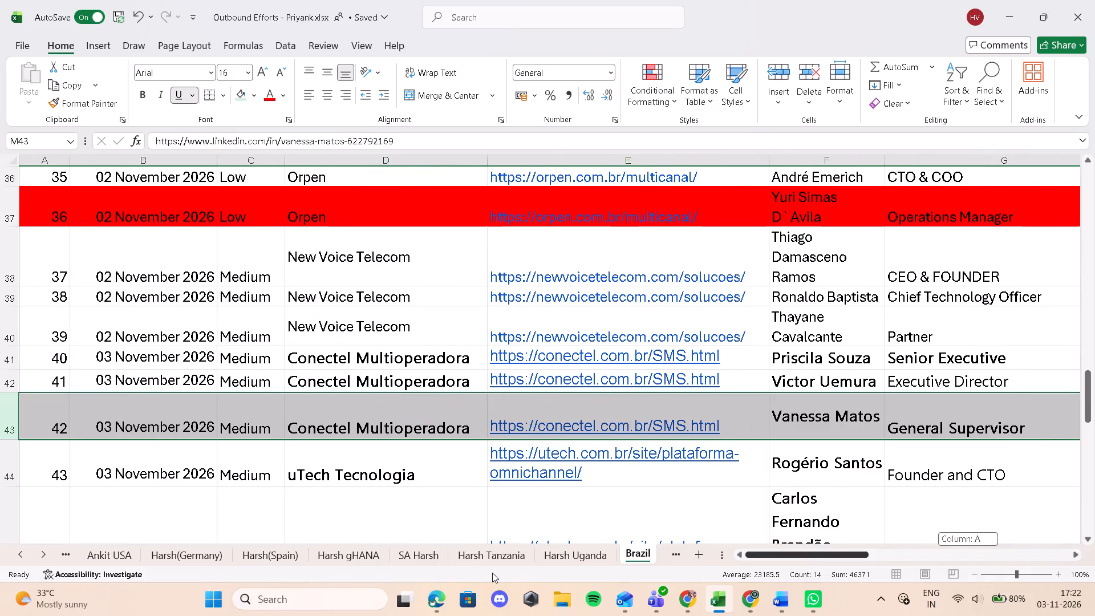
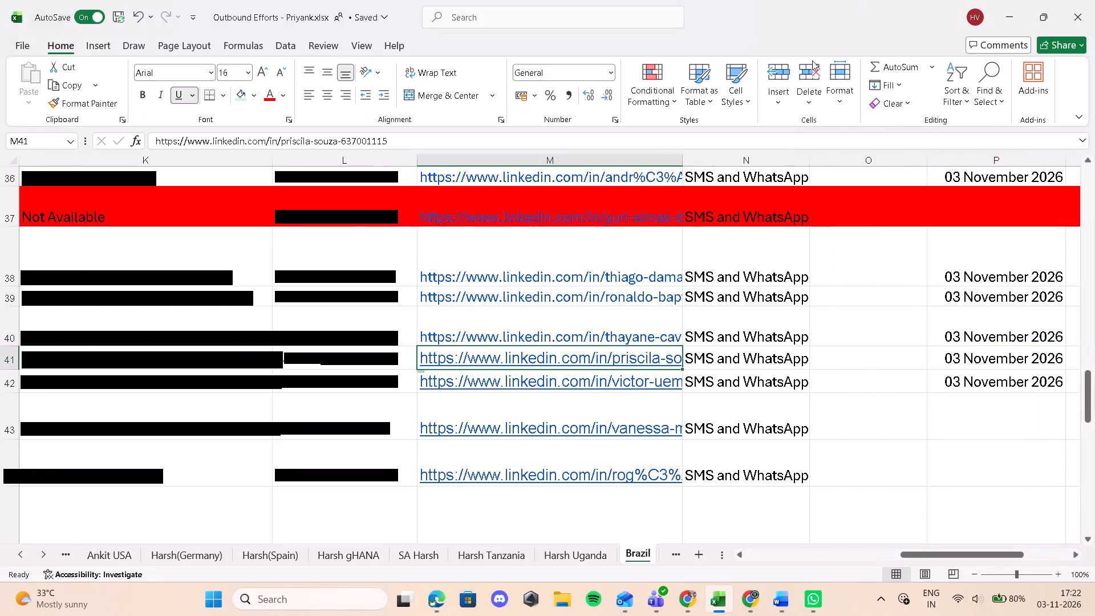
double_click(648, 360)
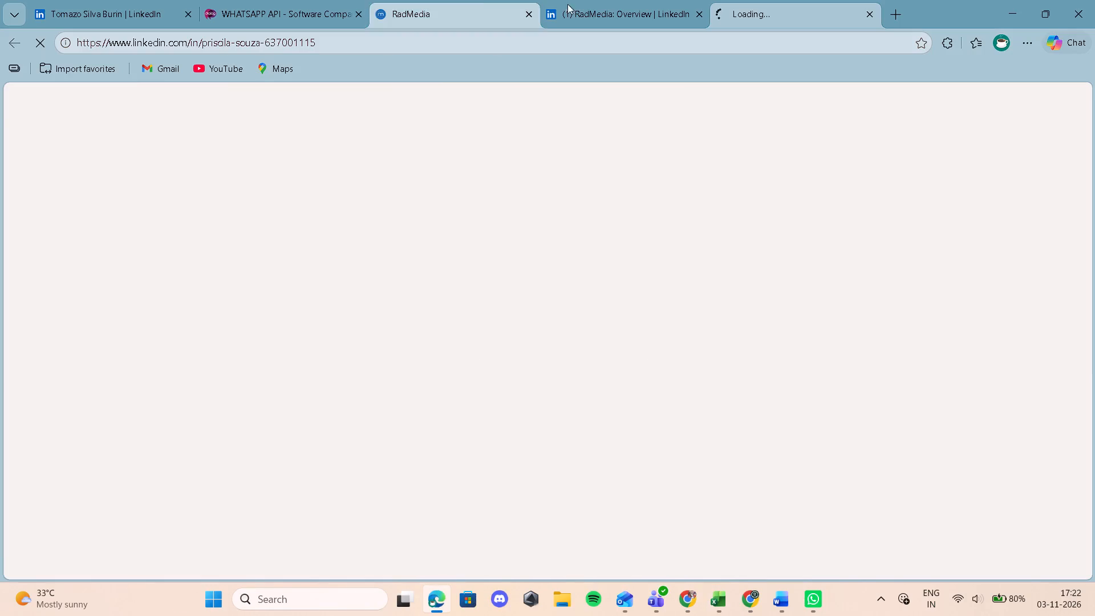
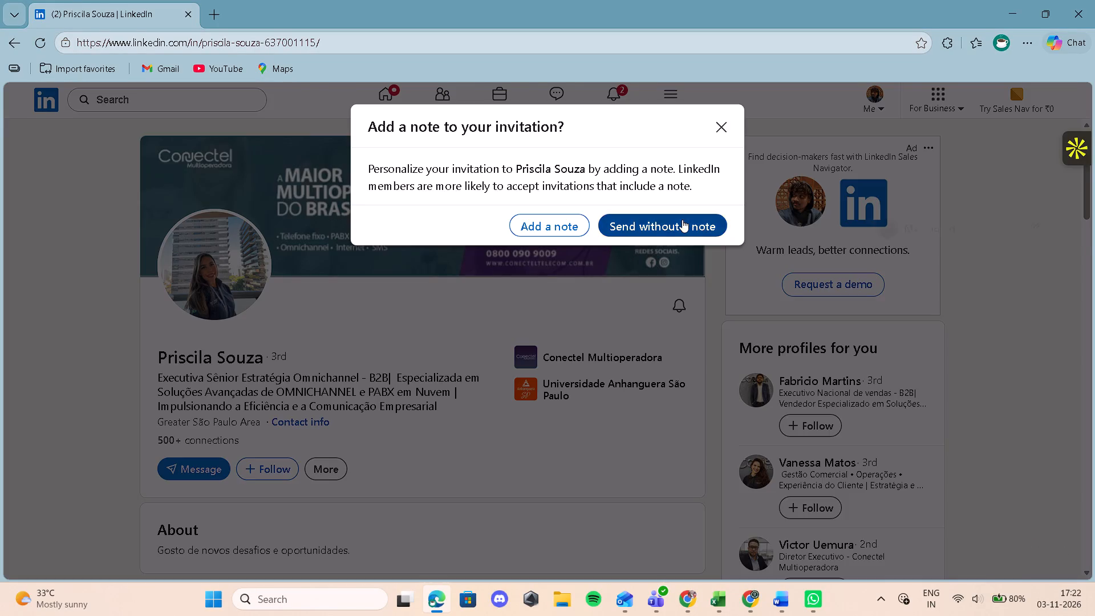
From row 42 of the Brazil sheet, open the LinkedIn profile, close the previous profile, and send a connection invitation without a note.
click(713, 615)
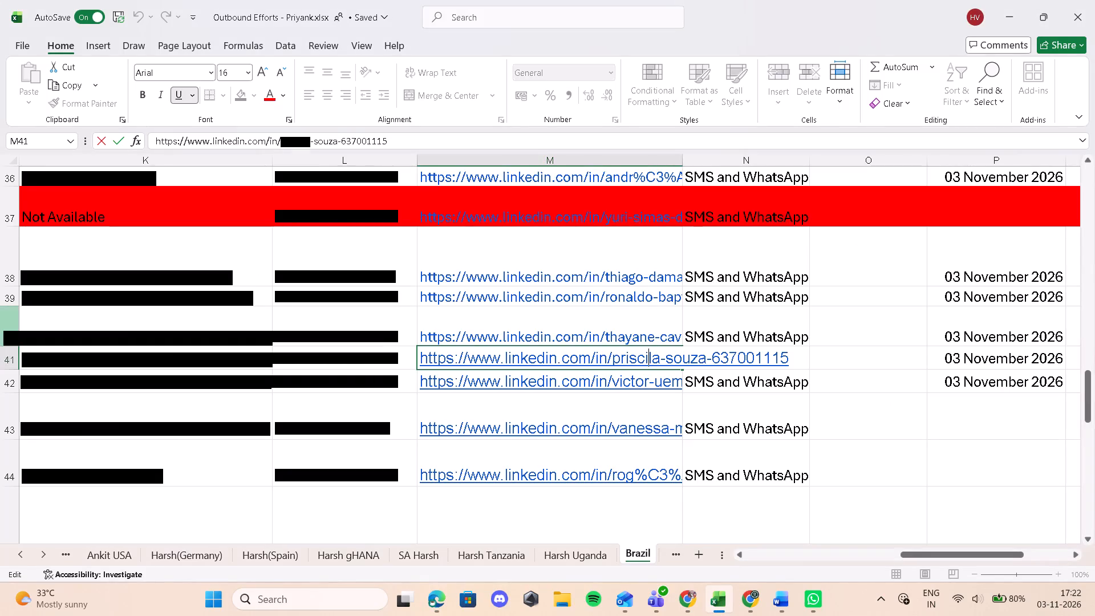
click(5, 359)
click(10, 384)
click(554, 383)
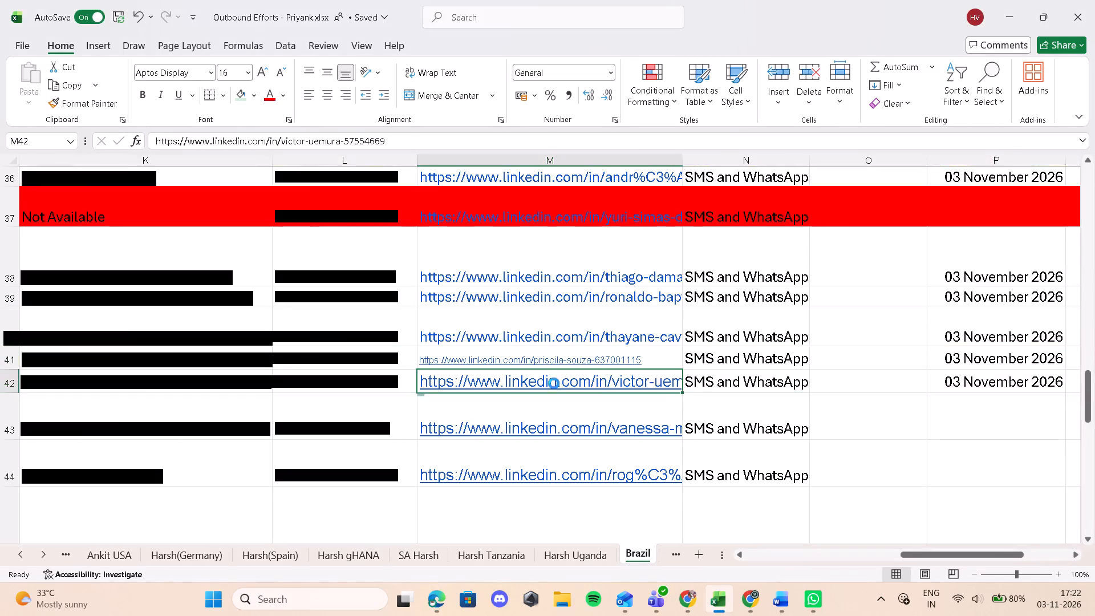
click(172, 0)
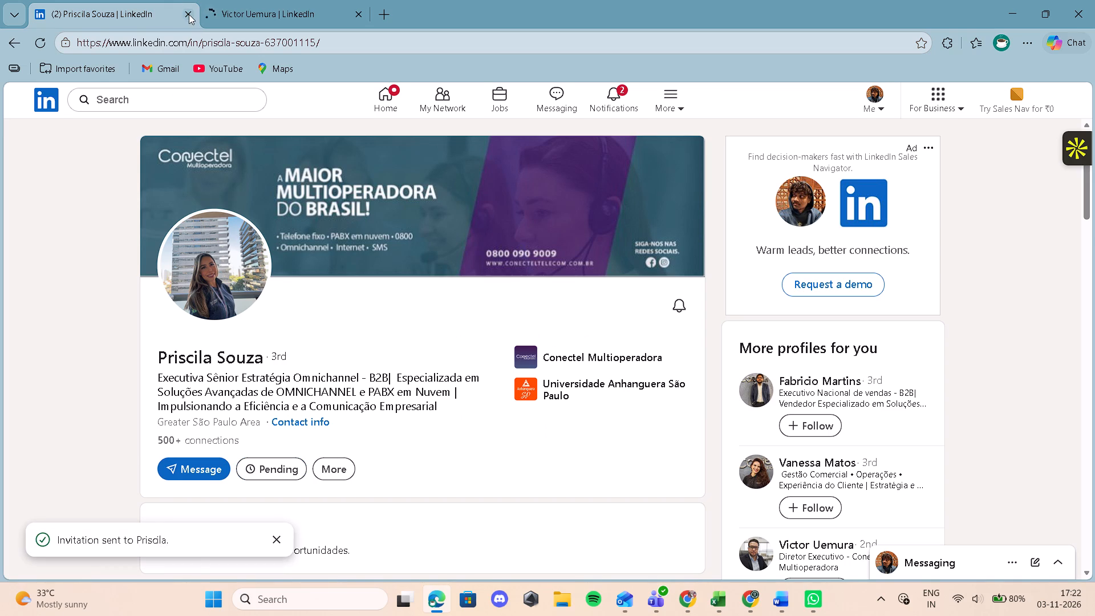
click(187, 15)
click(204, 434)
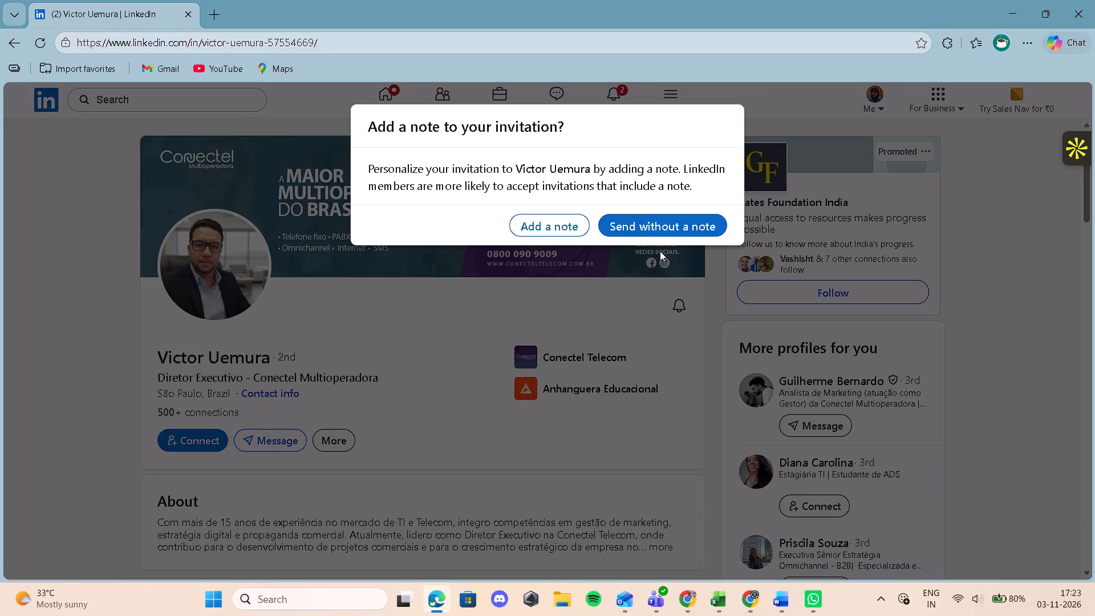
click(680, 221)
Open row 43's LinkedIn profile in place of the previous one, send a connection invitation without a note, and close the profile.
click(717, 611)
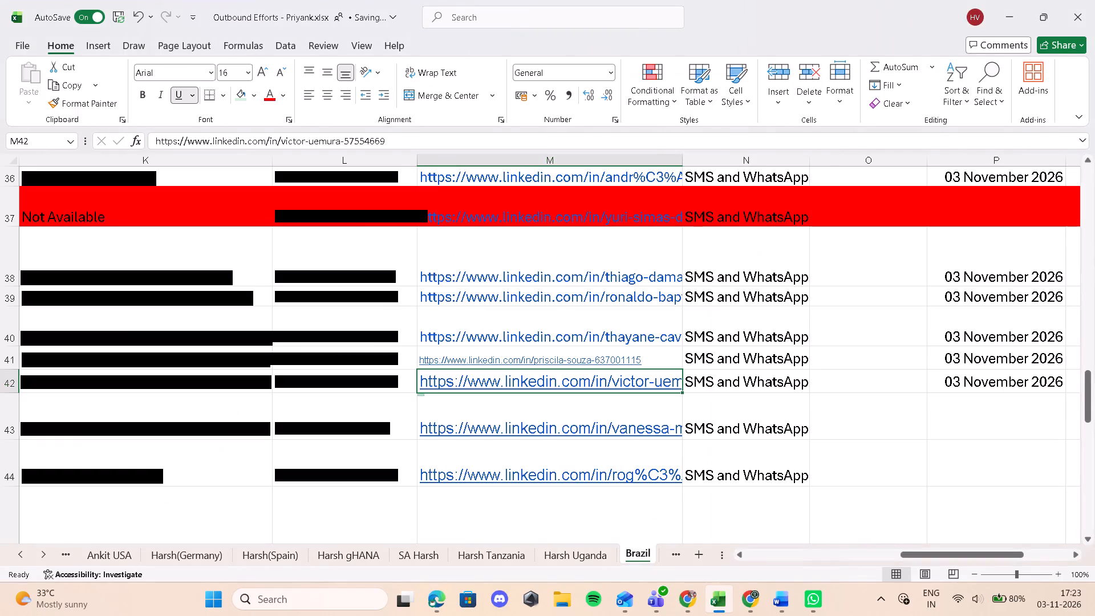
click(13, 412)
click(498, 408)
click(521, 431)
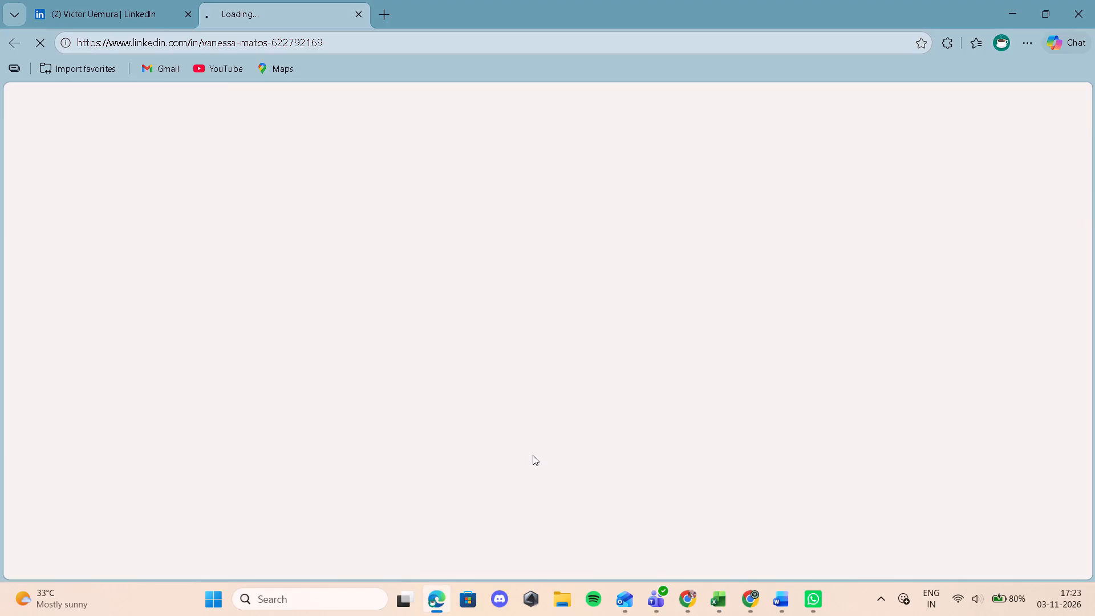
click(59, 0)
click(190, 14)
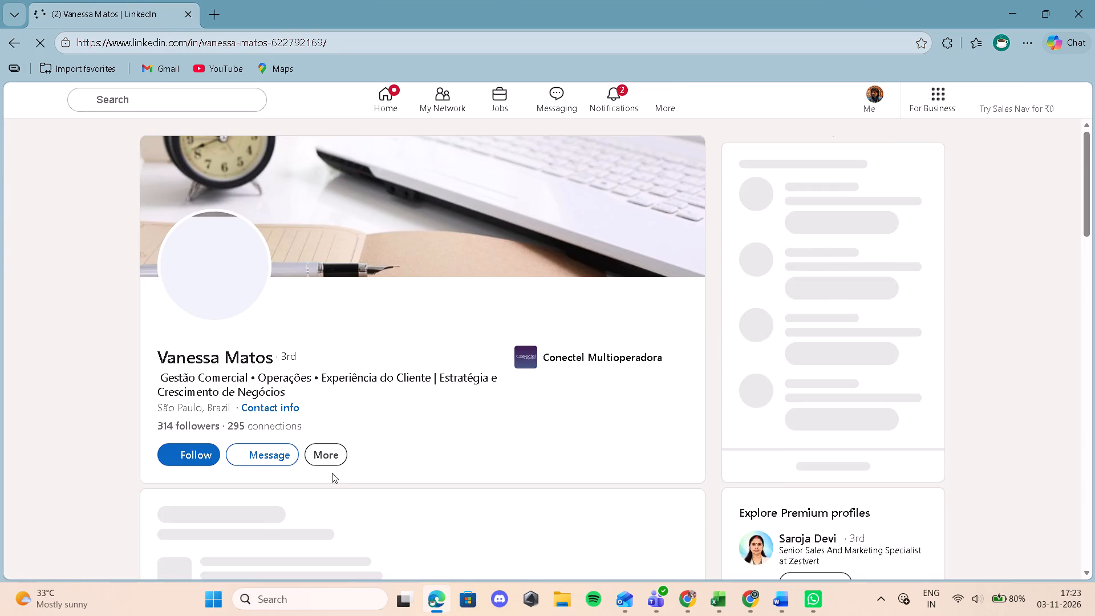
click(326, 457)
click(366, 306)
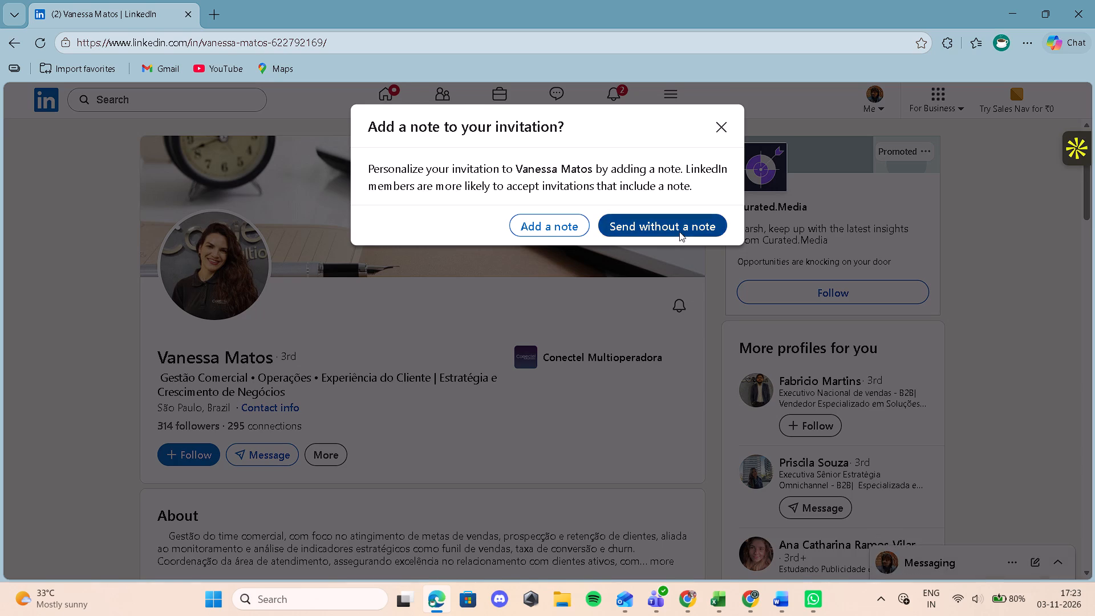
click(679, 232)
click(186, 11)
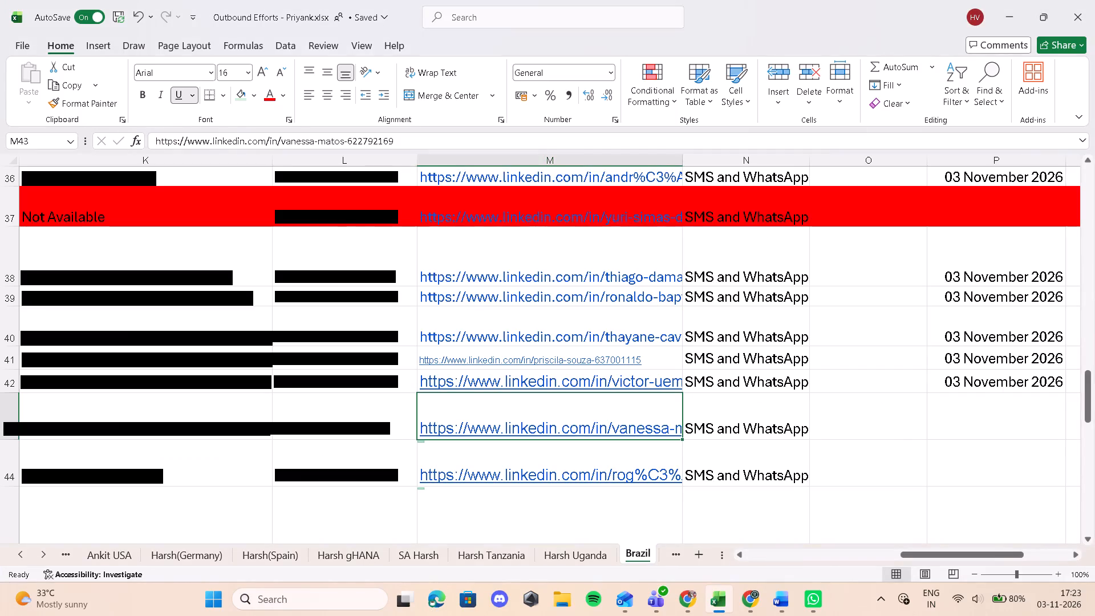
Open the LinkedIn profile linked in row 44 of the Brazil sheet and send a connection invitation without a note.
click(12, 465)
scroll(599, 319, down, 1)
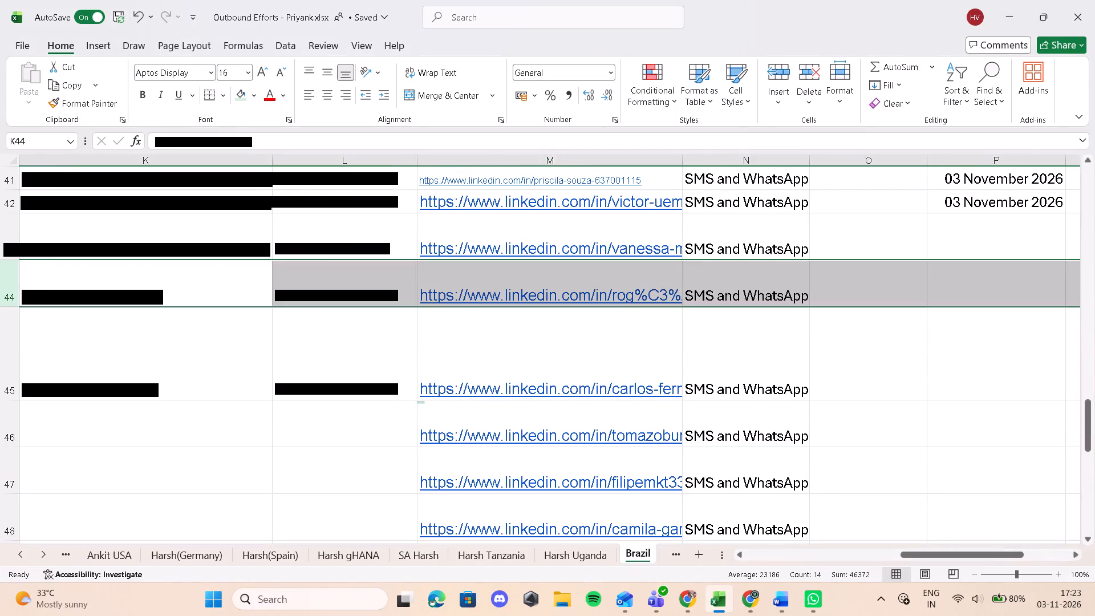
click(737, 297)
click(658, 295)
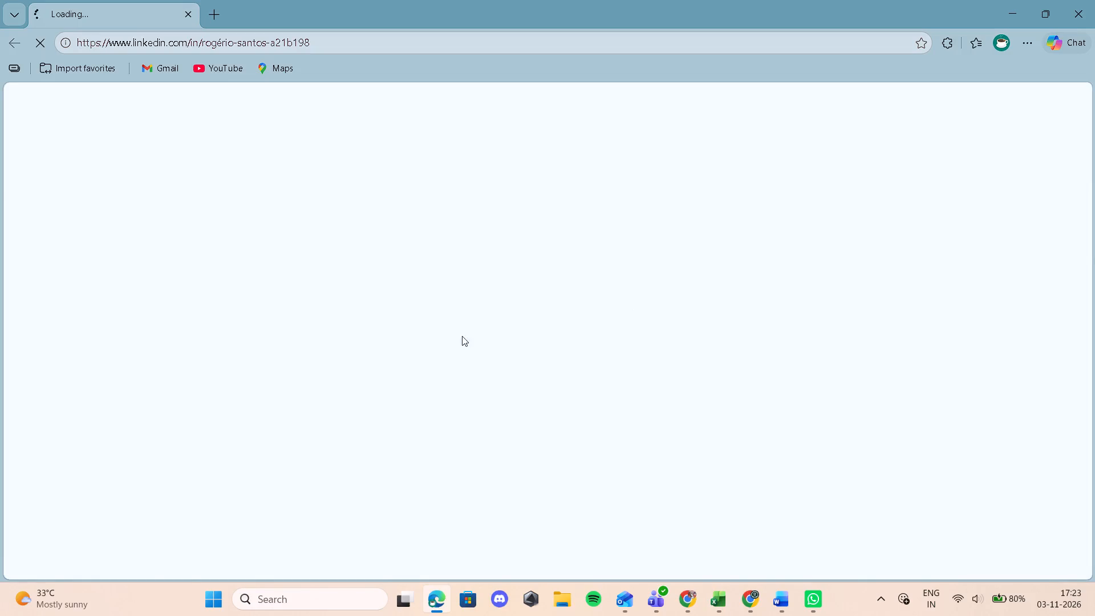
click(335, 445)
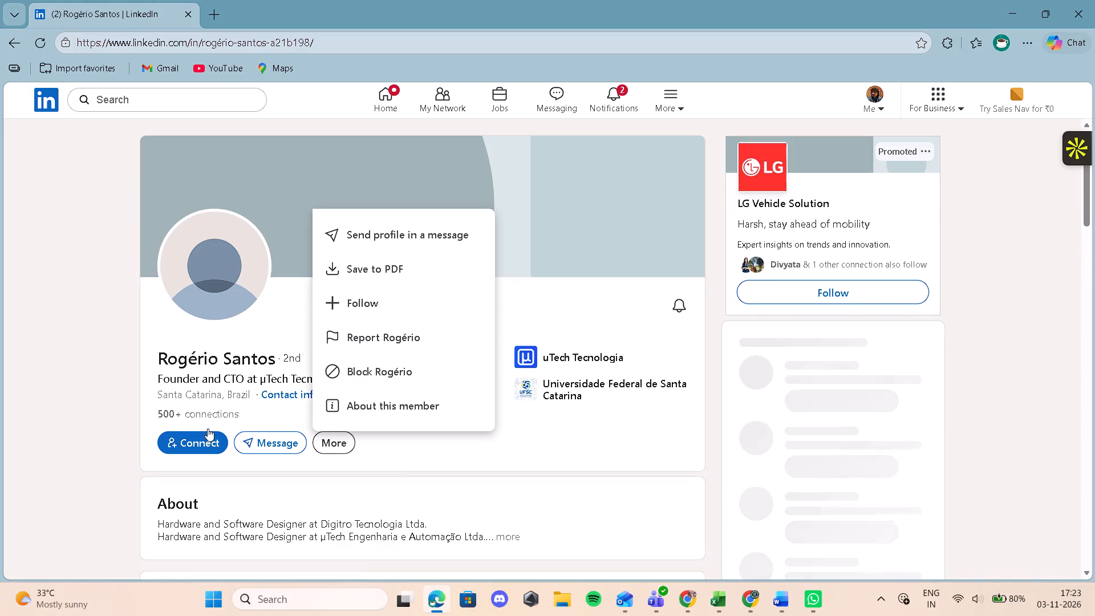
click(207, 430)
click(685, 246)
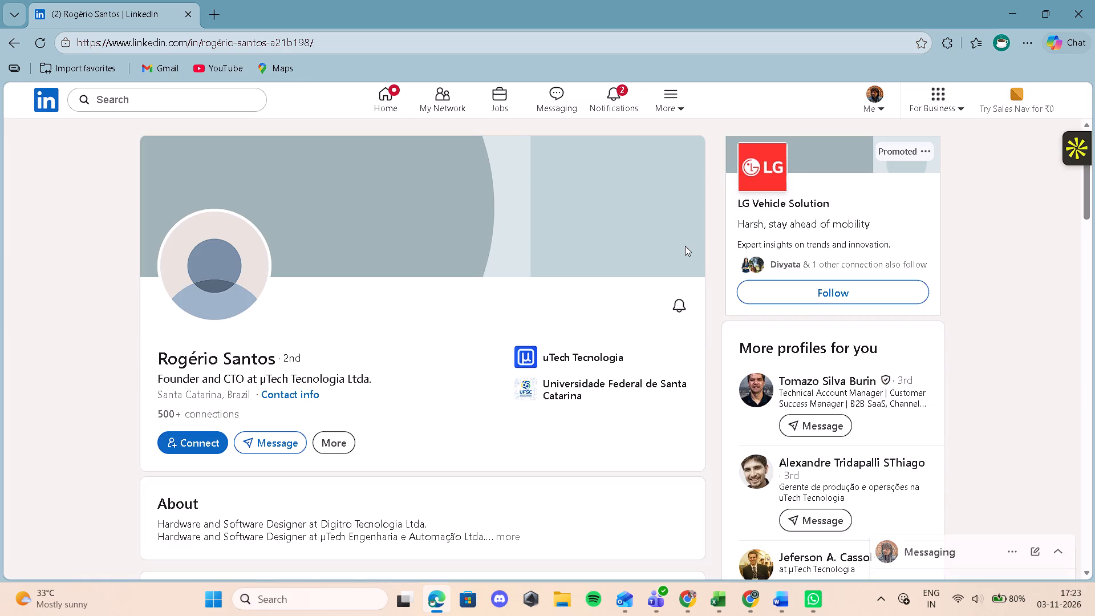
Open the LinkedIn profile from row 45 in place of the previous one and send a connection invitation without a note.
click(712, 606)
click(559, 347)
click(0, 368)
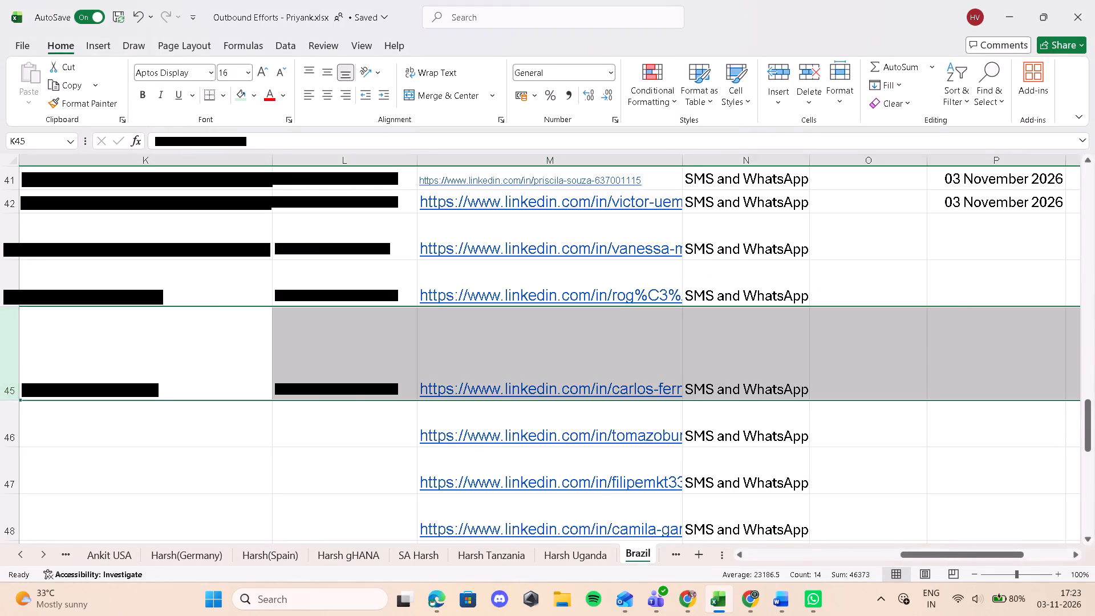
scroll(569, 238, down, 1)
scroll(589, 284, up, 1)
click(579, 392)
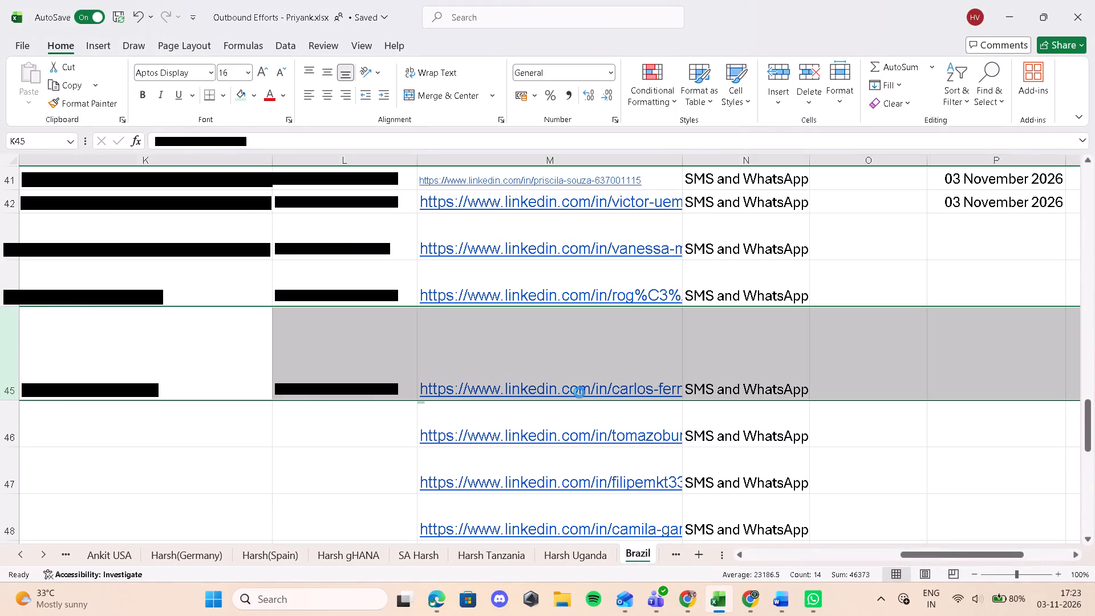
click(77, 0)
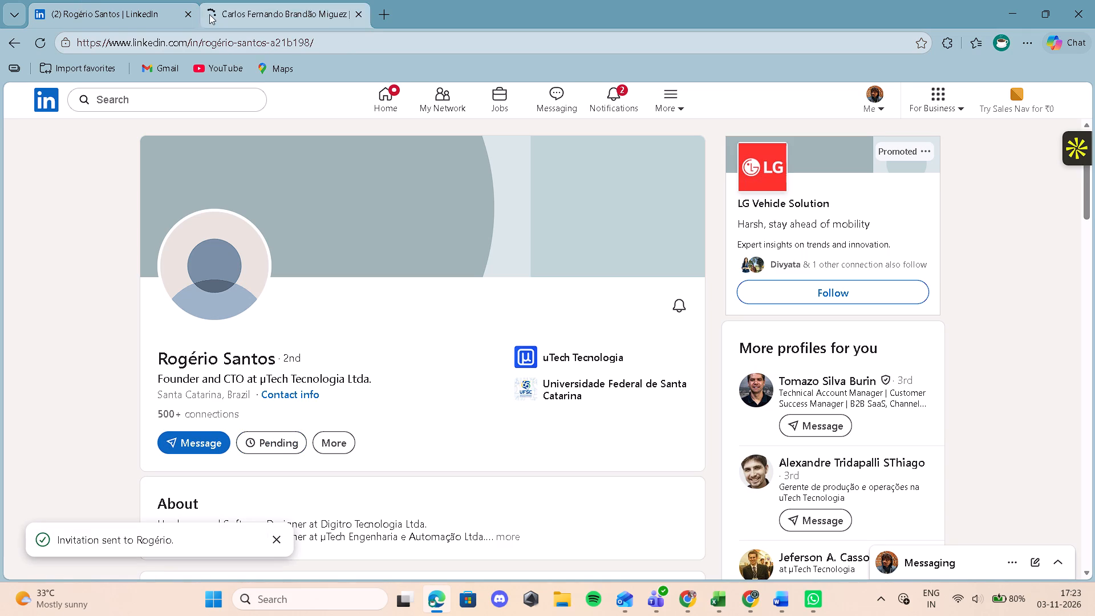
click(185, 17)
click(327, 463)
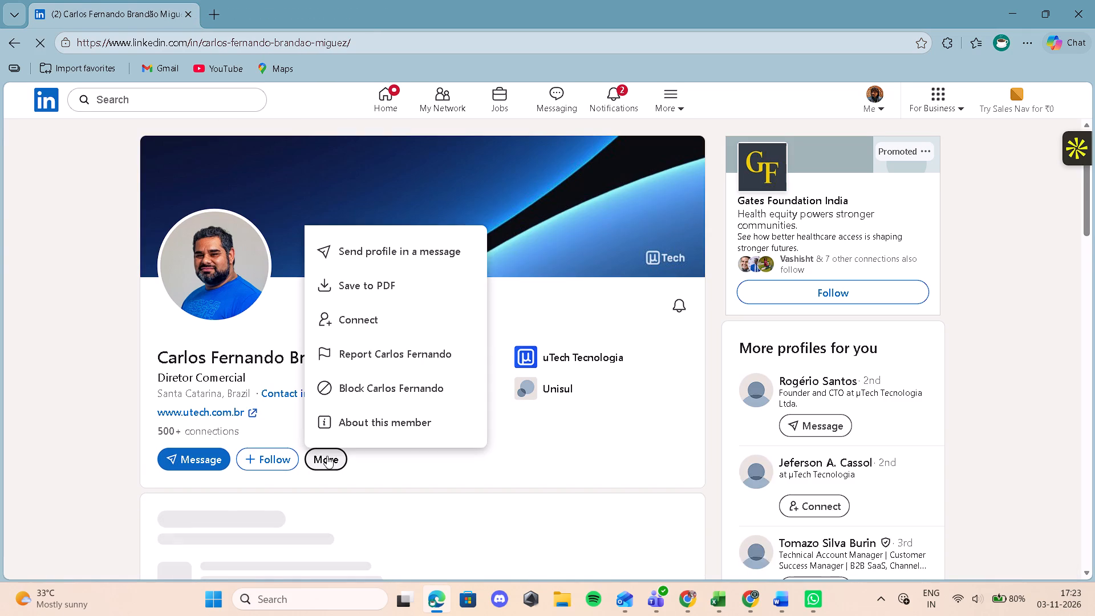
click(352, 311)
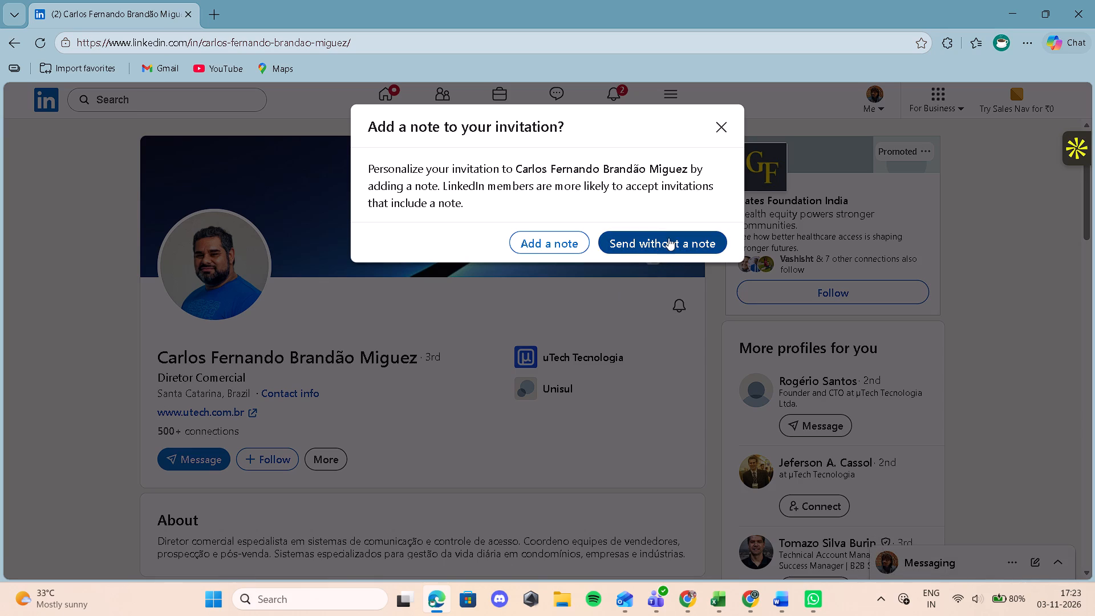
click(668, 238)
Open the LinkedIn profile from row 46 in place of the previous one and send a connection invitation without a note.
click(728, 605)
scroll(586, 343, down, 1)
scroll(490, 323, up, 1)
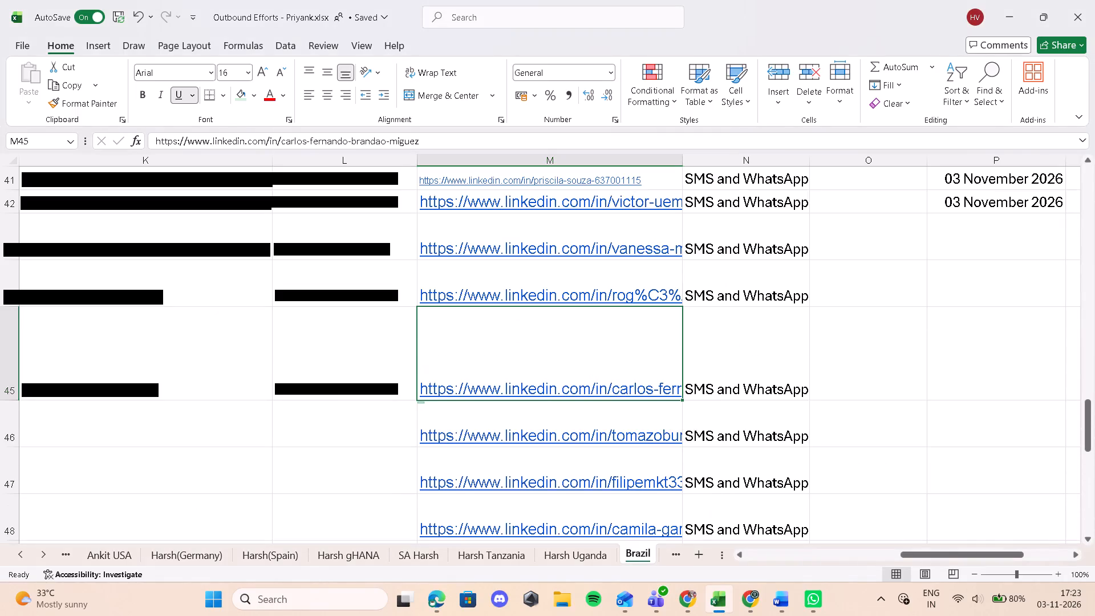
click(0, 425)
scroll(529, 250, down, 1)
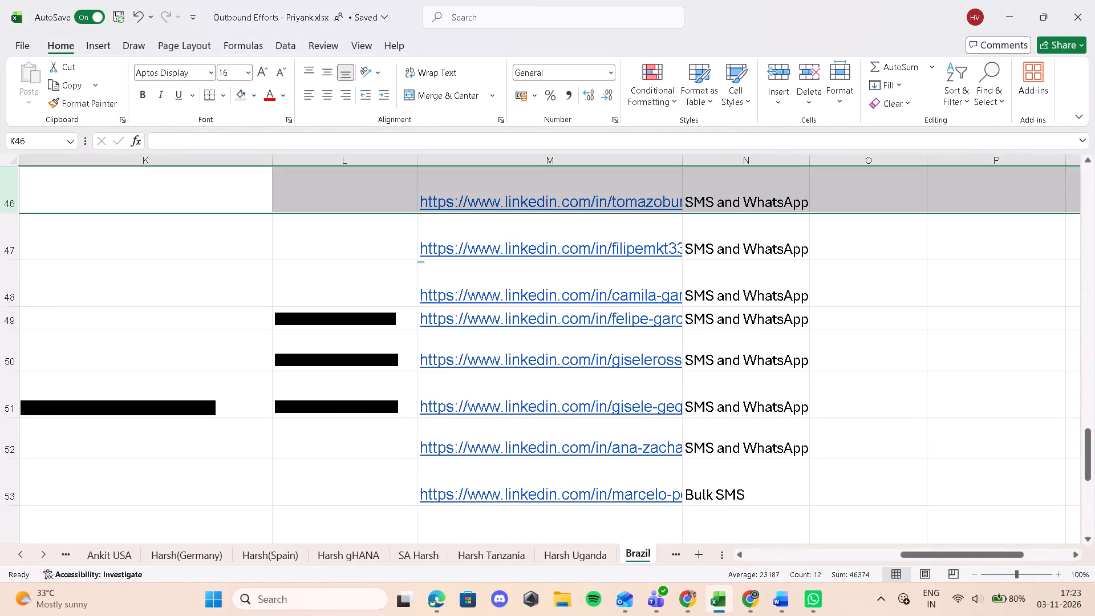
click(571, 200)
click(166, 0)
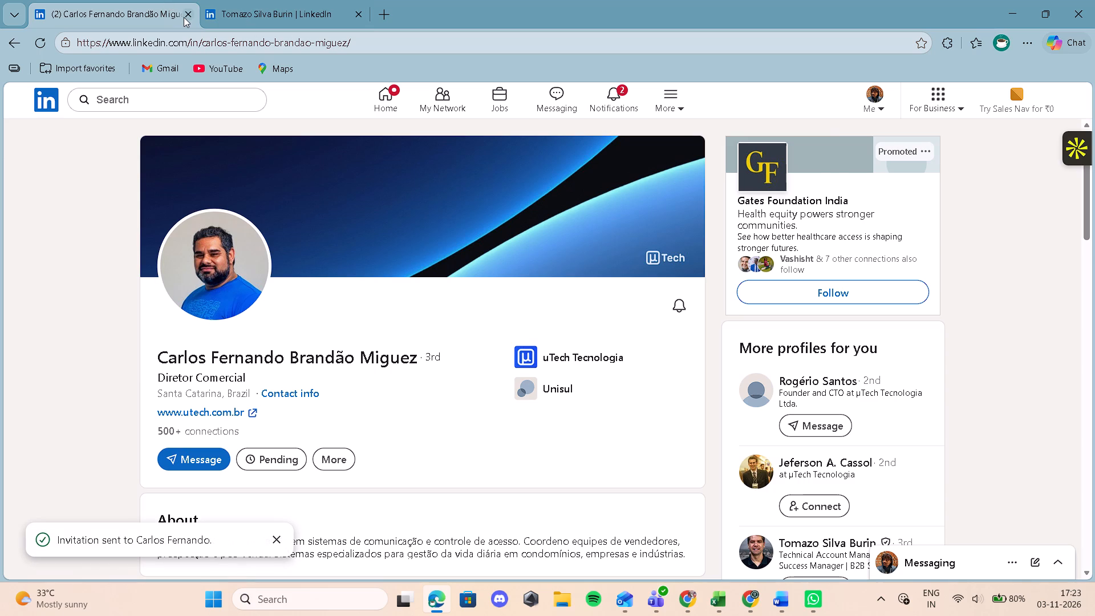
click(184, 17)
click(339, 461)
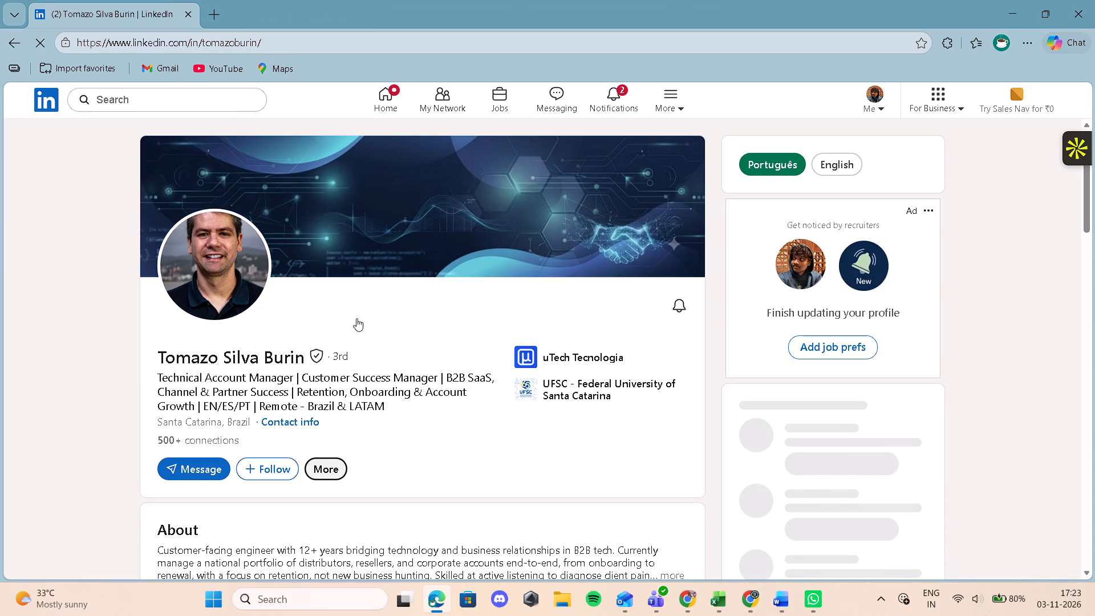
click(369, 324)
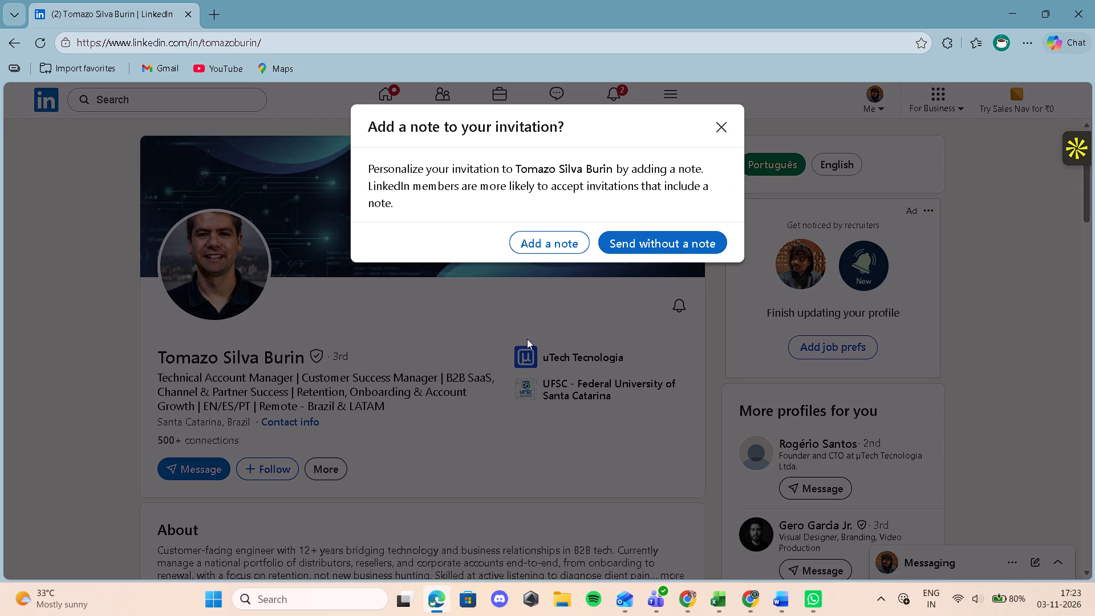
click(680, 249)
Return to the Brazil sheet in Excel and open the LinkedIn profile linked in row 47.
click(732, 615)
click(526, 244)
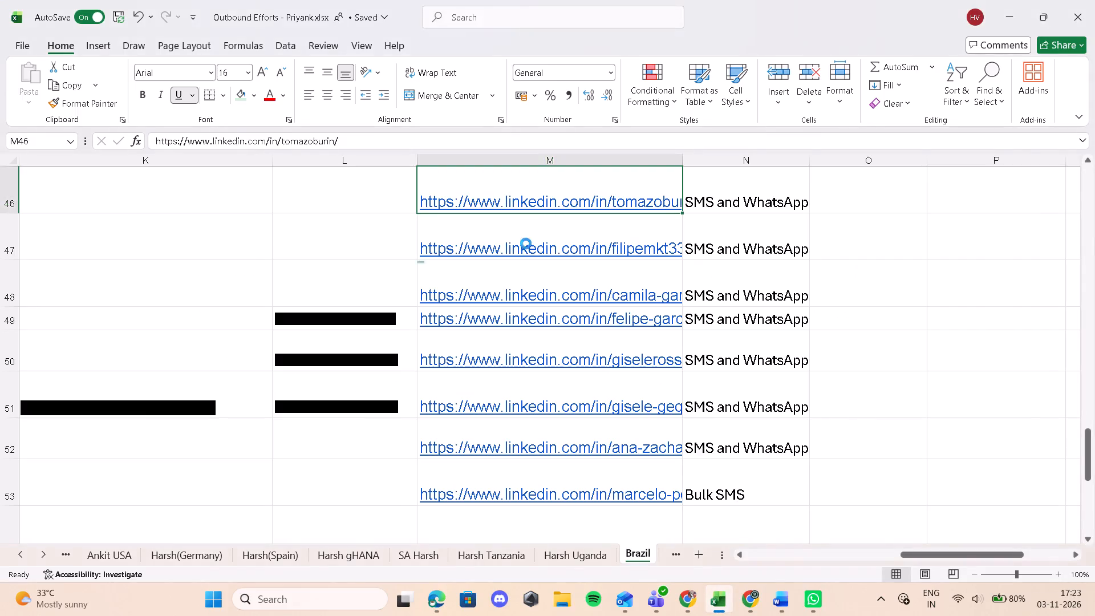
Close the previous contact's profile and send a connection invitation without a note from the row 47 contact's LinkedIn profile.
click(139, 0)
click(189, 15)
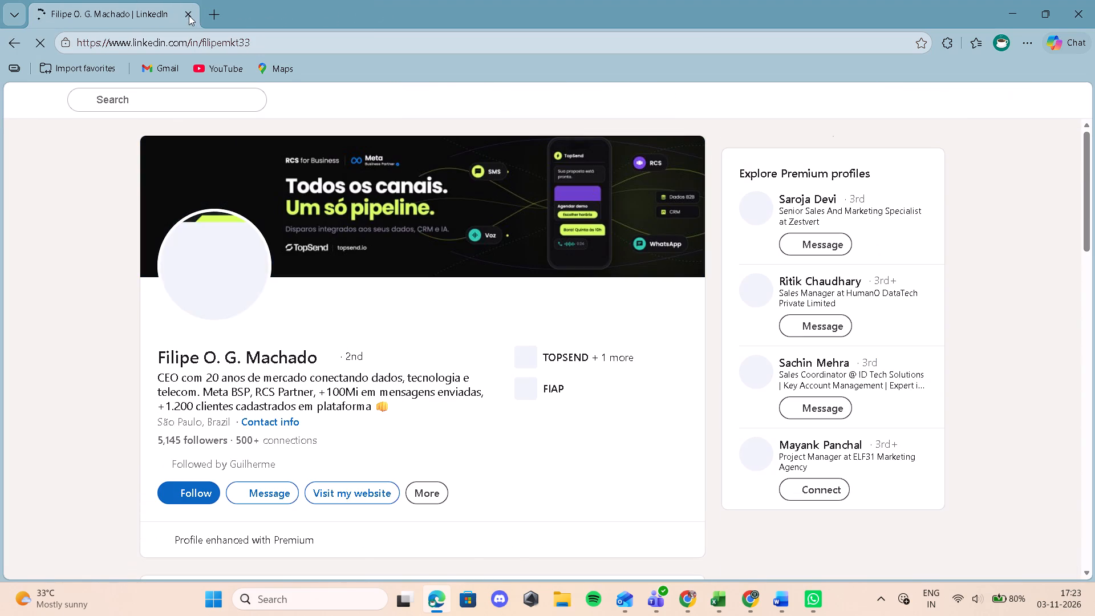
click(433, 493)
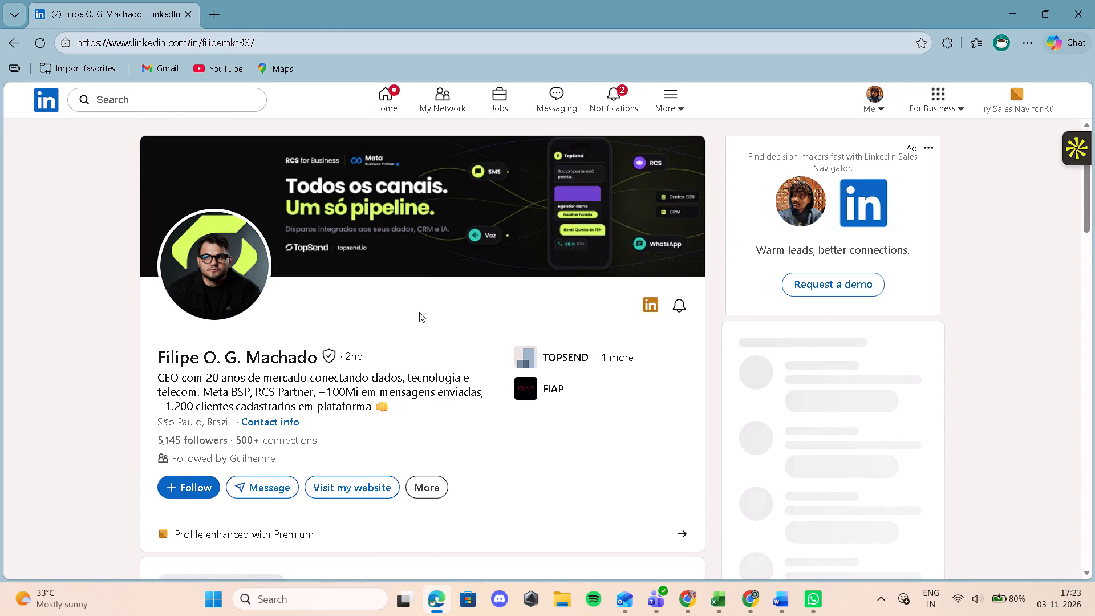
click(431, 492)
click(452, 354)
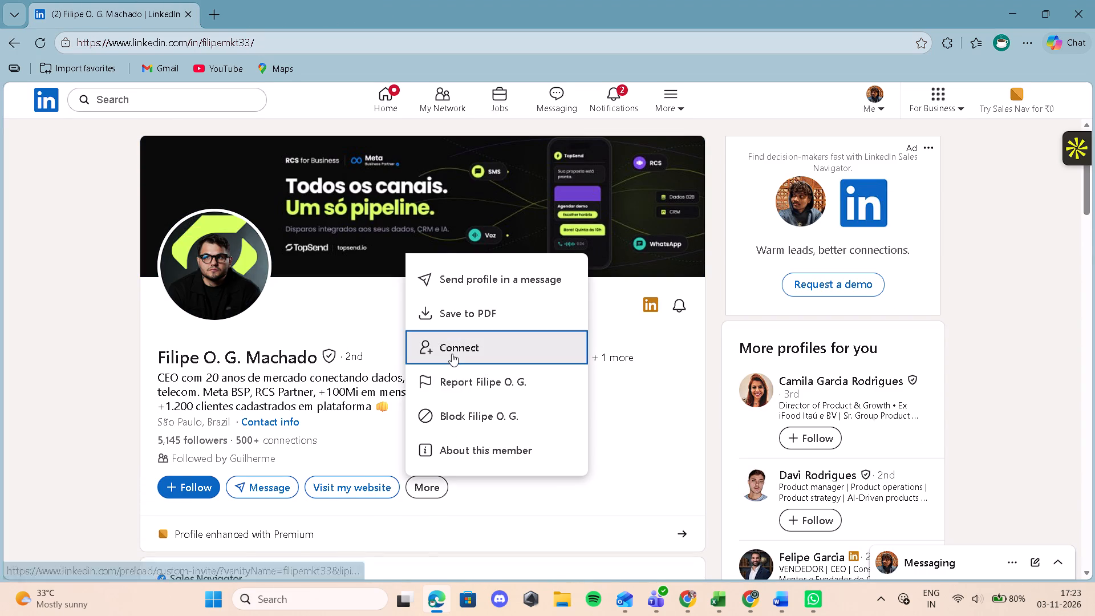
click(677, 246)
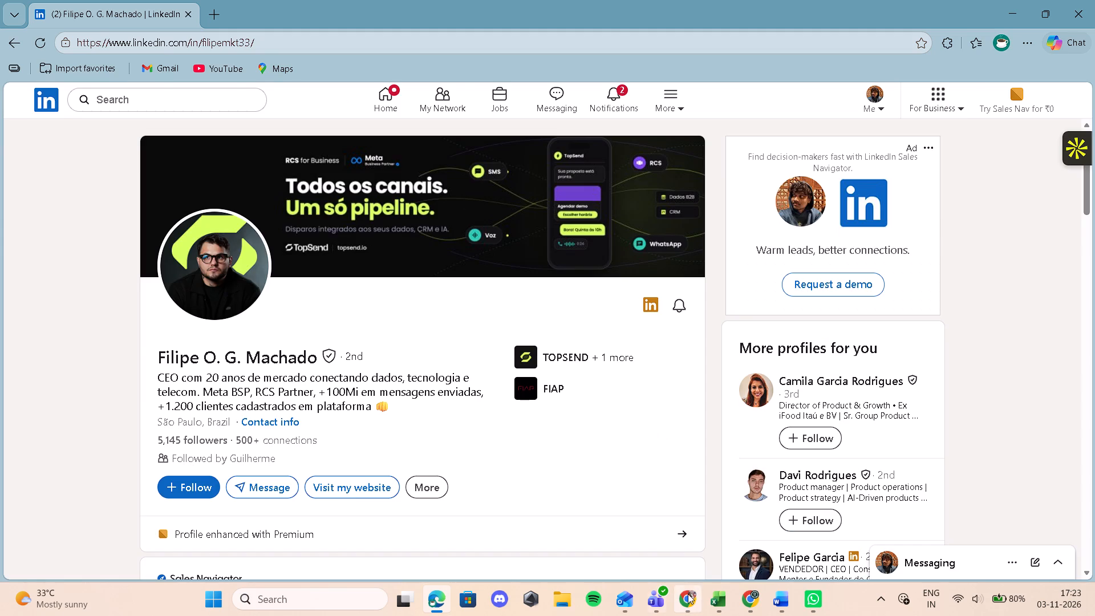
Open the LinkedIn profile from row 48 of the Brazil sheet in place of the previous one and send a connection invitation without a note.
click(709, 595)
click(12, 228)
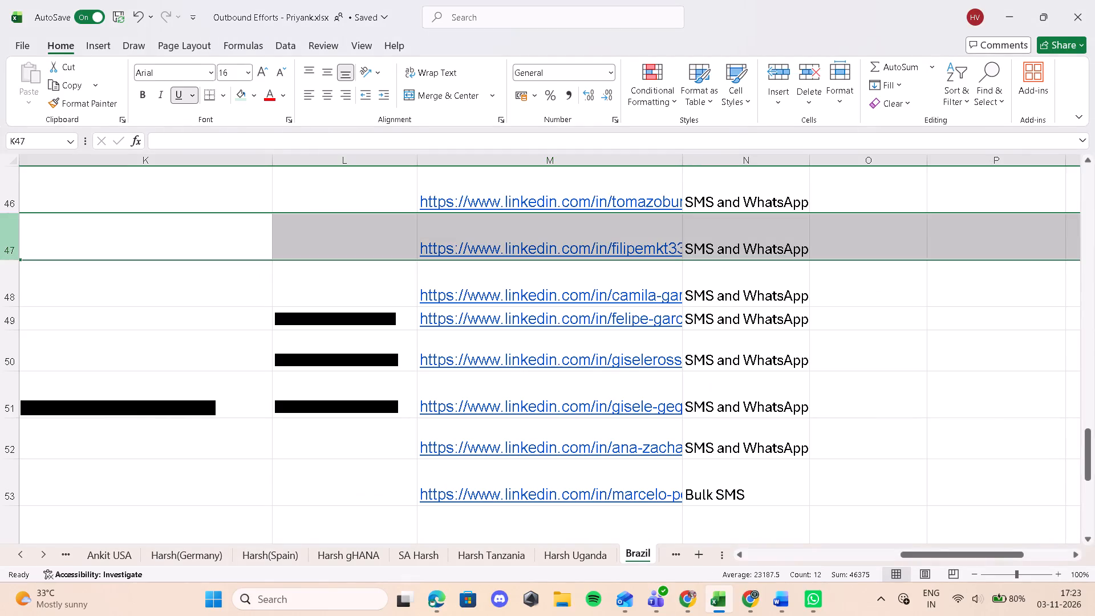
click(0, 302)
drag(925, 557, 941, 543)
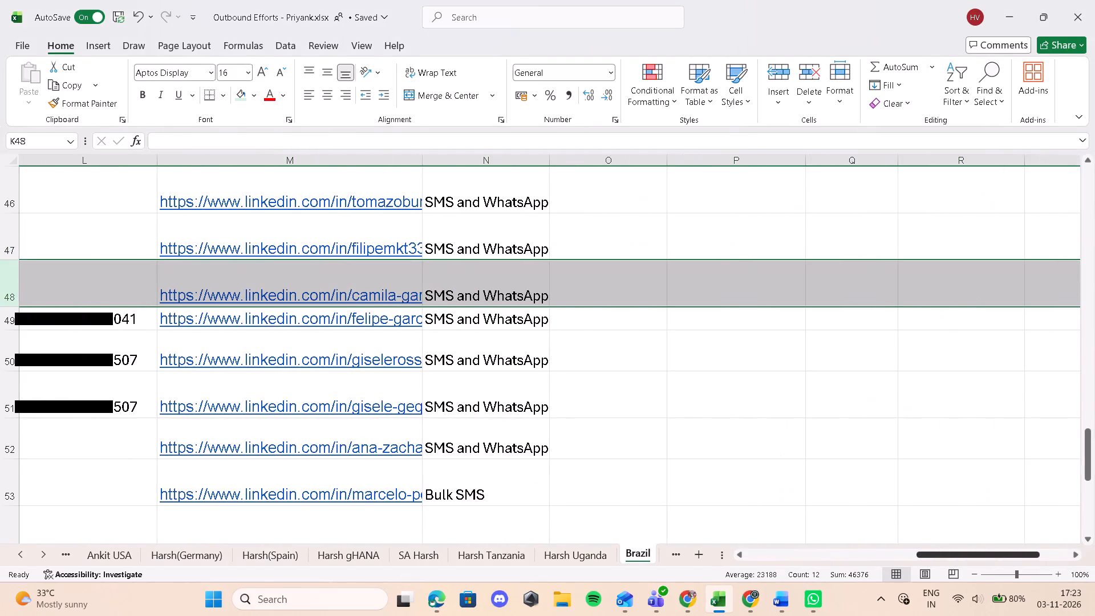
click(570, 286)
click(432, 291)
click(391, 293)
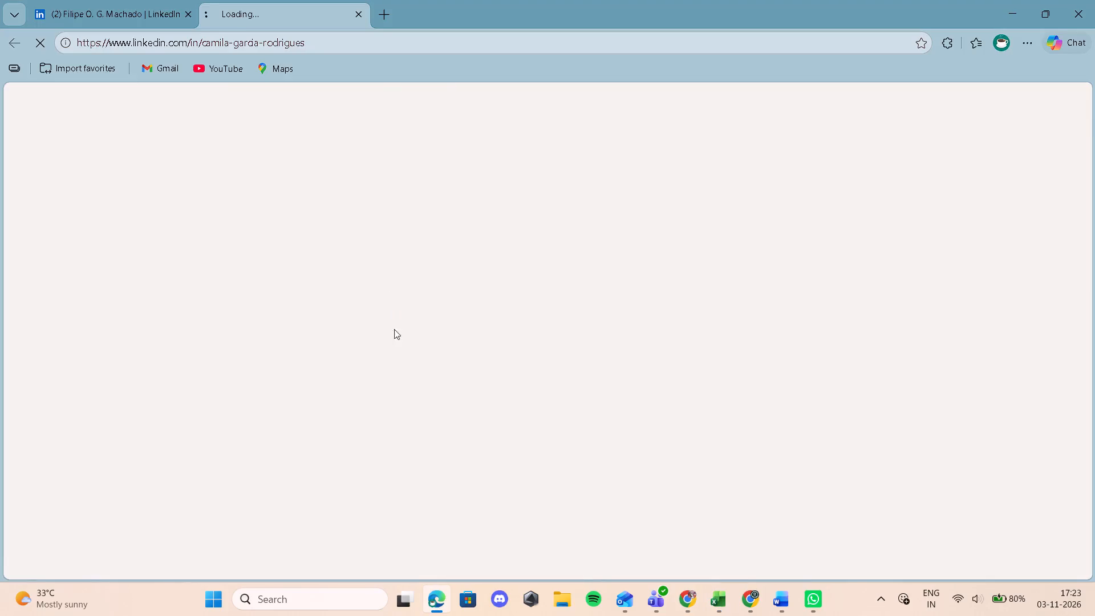
click(168, 0)
click(187, 12)
click(329, 469)
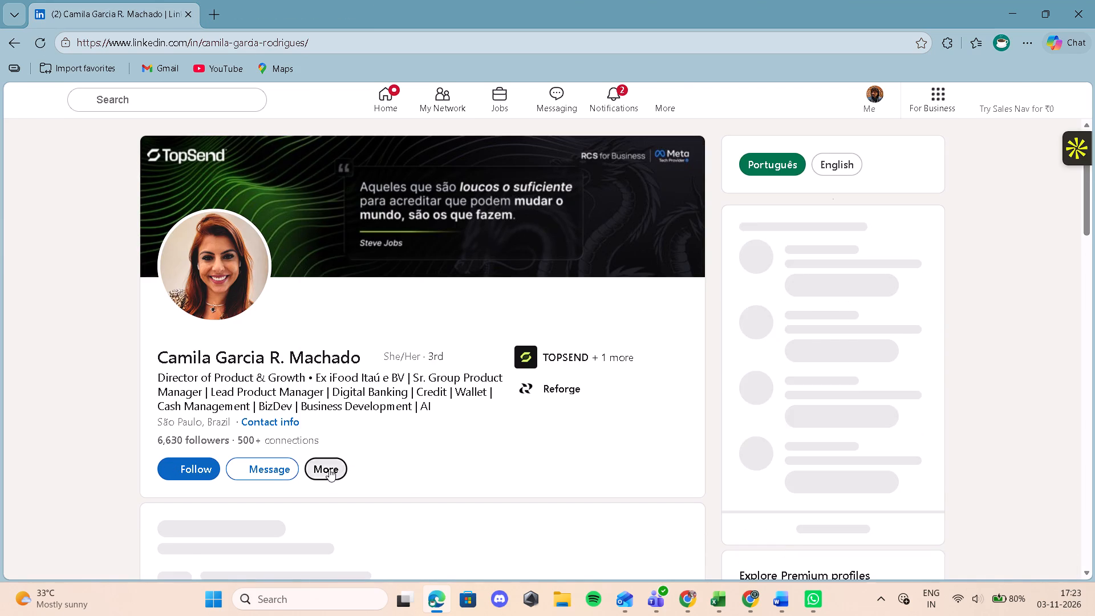
click(362, 330)
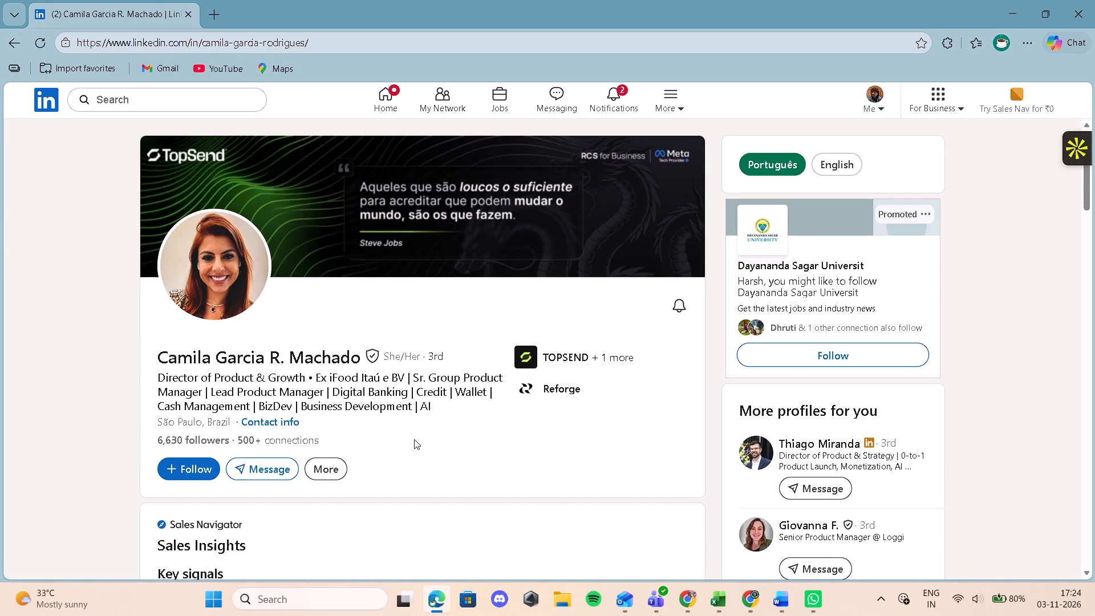
click(646, 240)
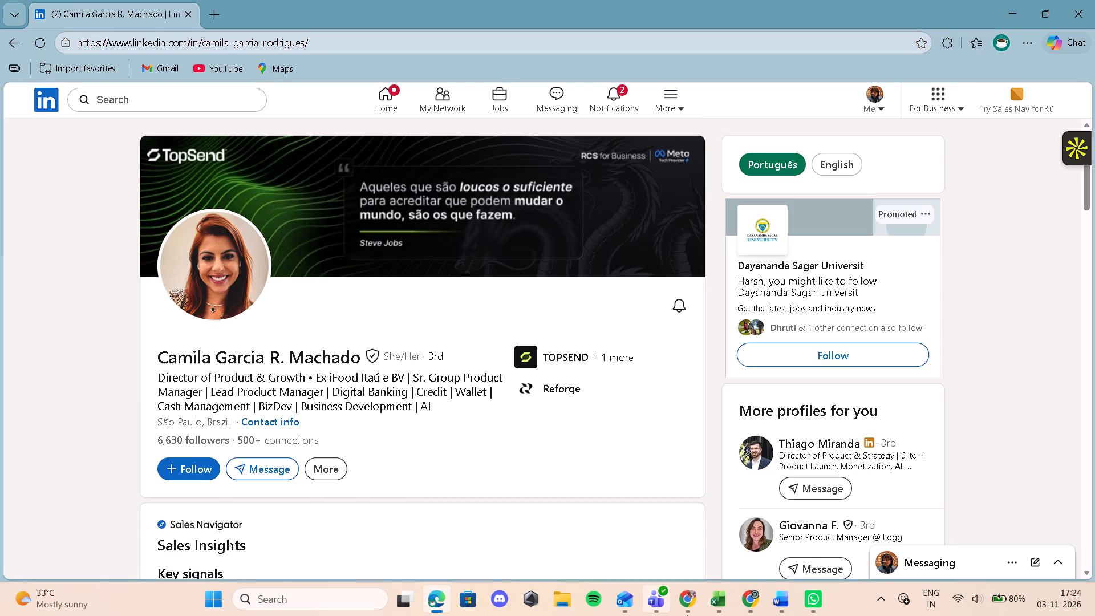
Return to the Brazil sheet in Excel and open the LinkedIn profile linked in row 49.
click(709, 615)
click(412, 319)
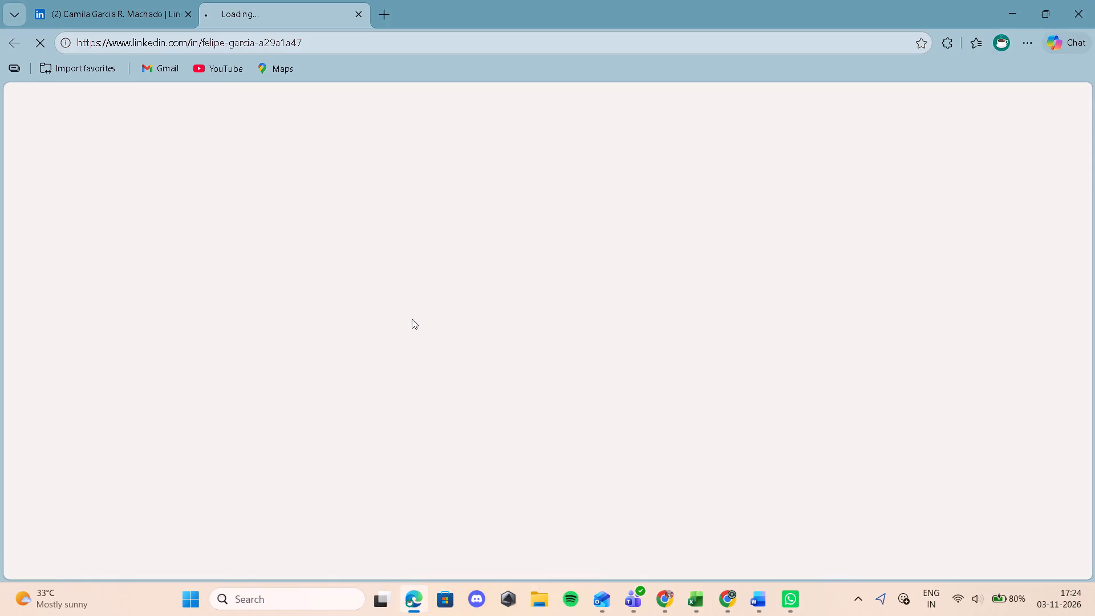
Close the row 48 prospect's profile and send the row 49 prospect a LinkedIn connection invitation without a note.
click(98, 0)
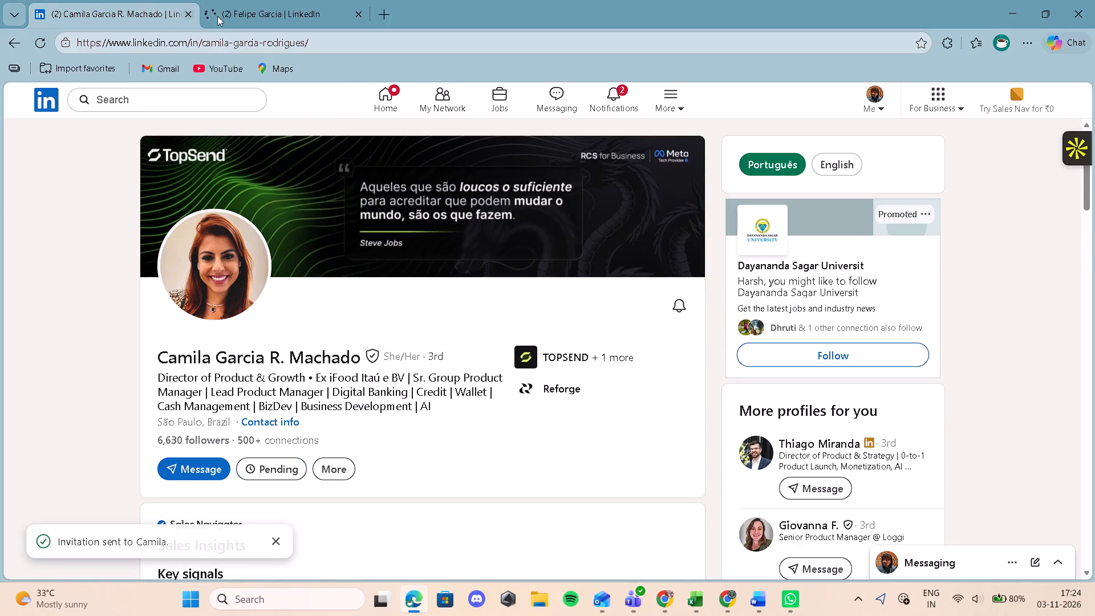
click(185, 15)
click(336, 453)
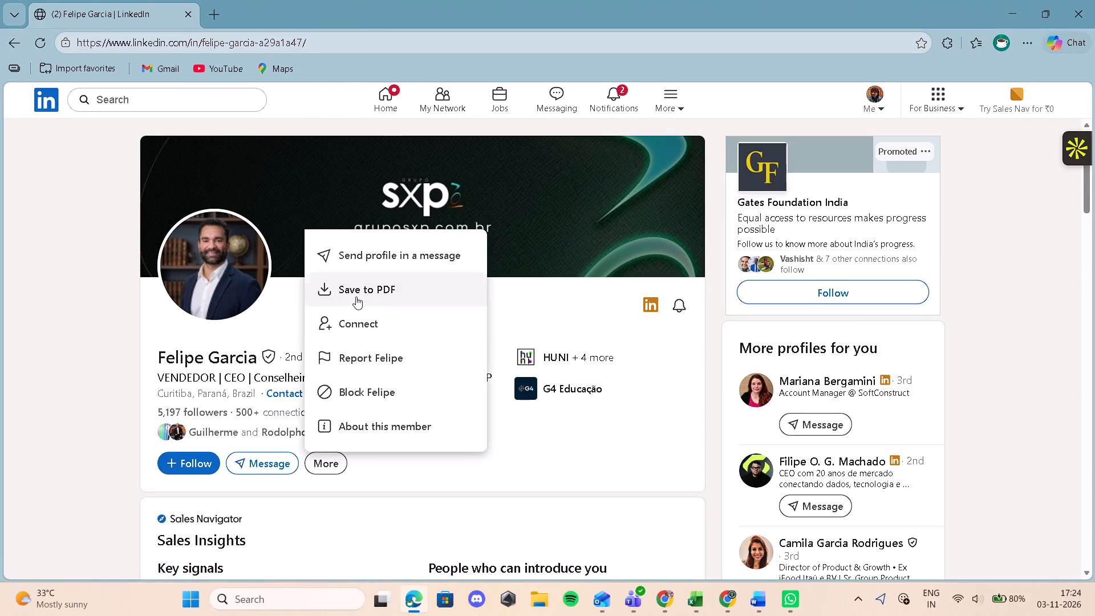
click(360, 326)
click(656, 222)
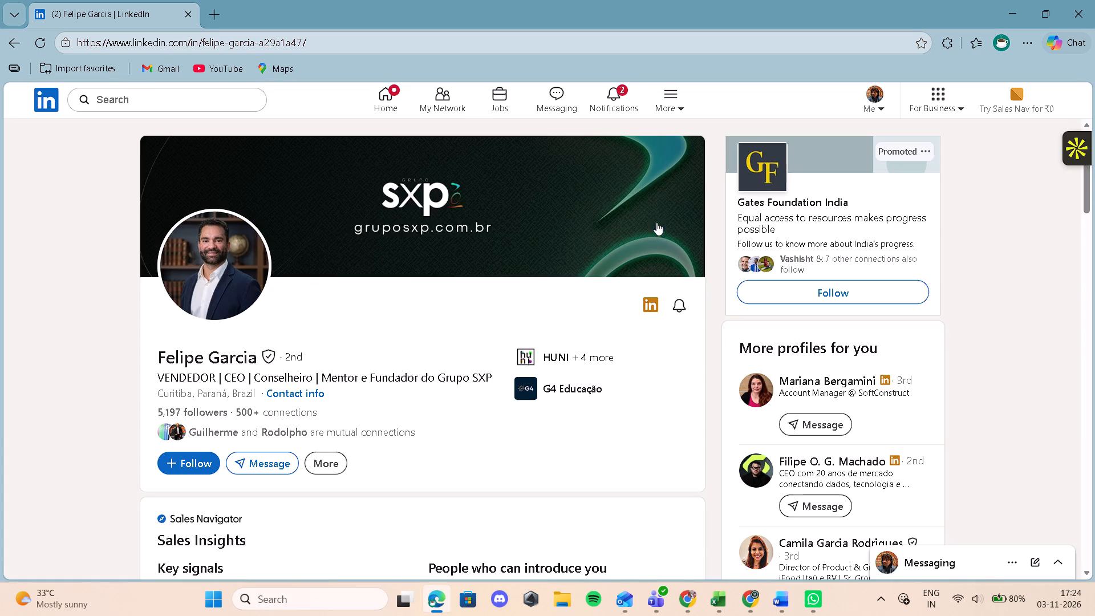
Return to the Brazil sheet in Excel and open the LinkedIn profile linked in row 50.
click(719, 593)
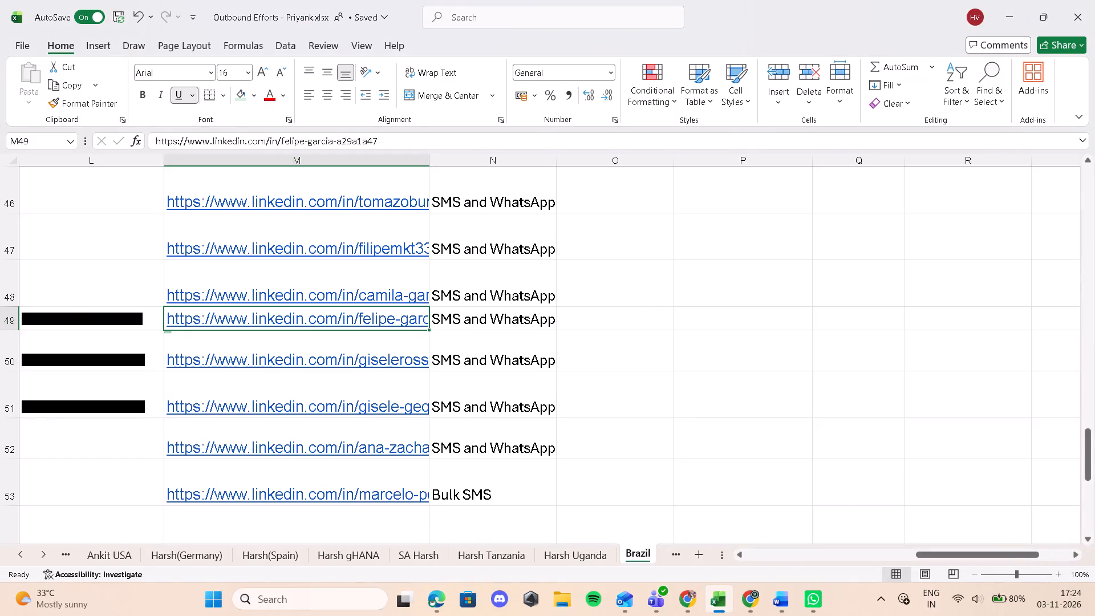
scroll(562, 314, down, 1)
scroll(554, 320, up, 1)
click(335, 340)
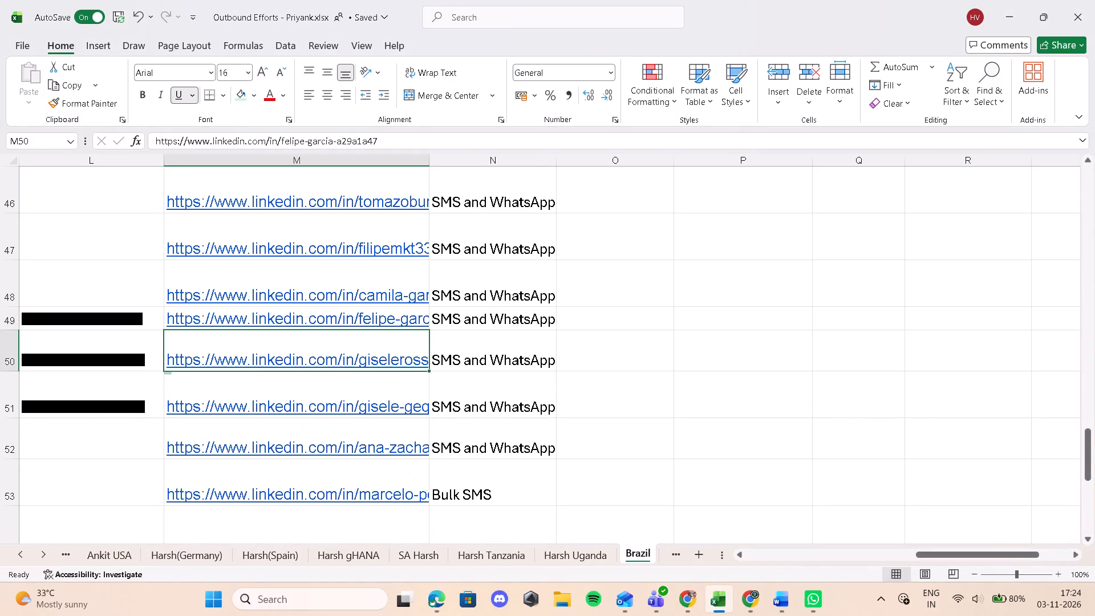
click(2, 347)
click(336, 355)
click(129, 0)
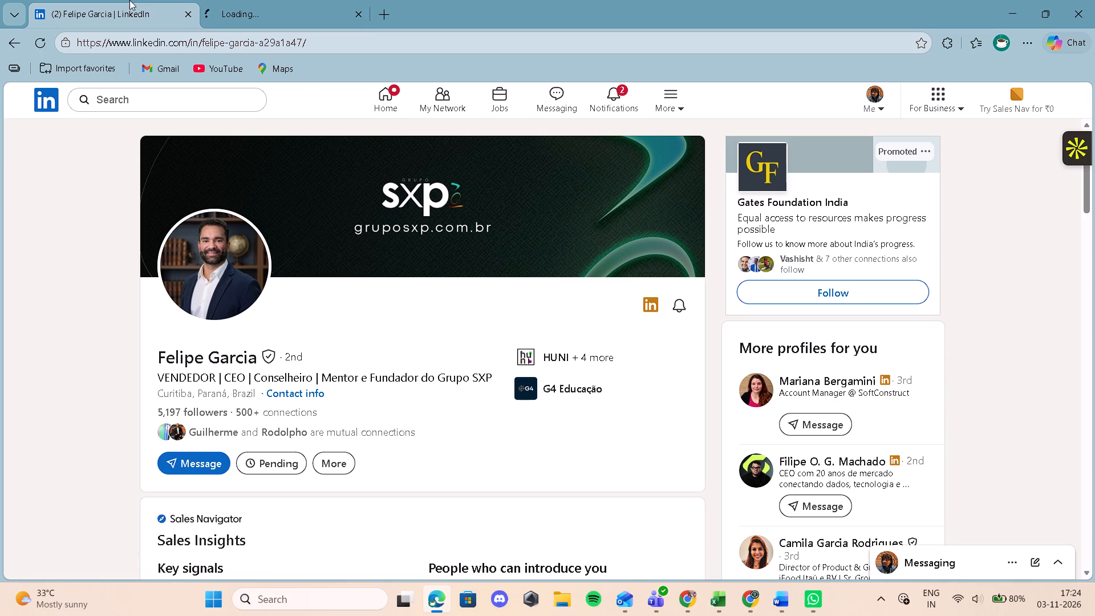
Close the row 49 prospect's profile and send the row 50 prospect a LinkedIn connection invitation without a note.
click(184, 13)
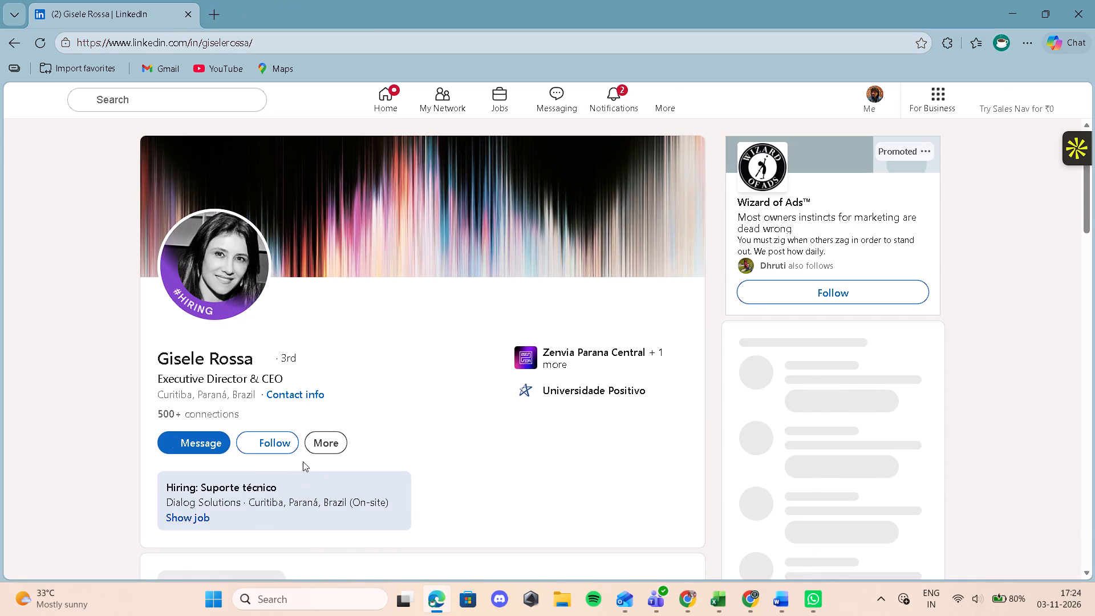
click(321, 453)
click(358, 309)
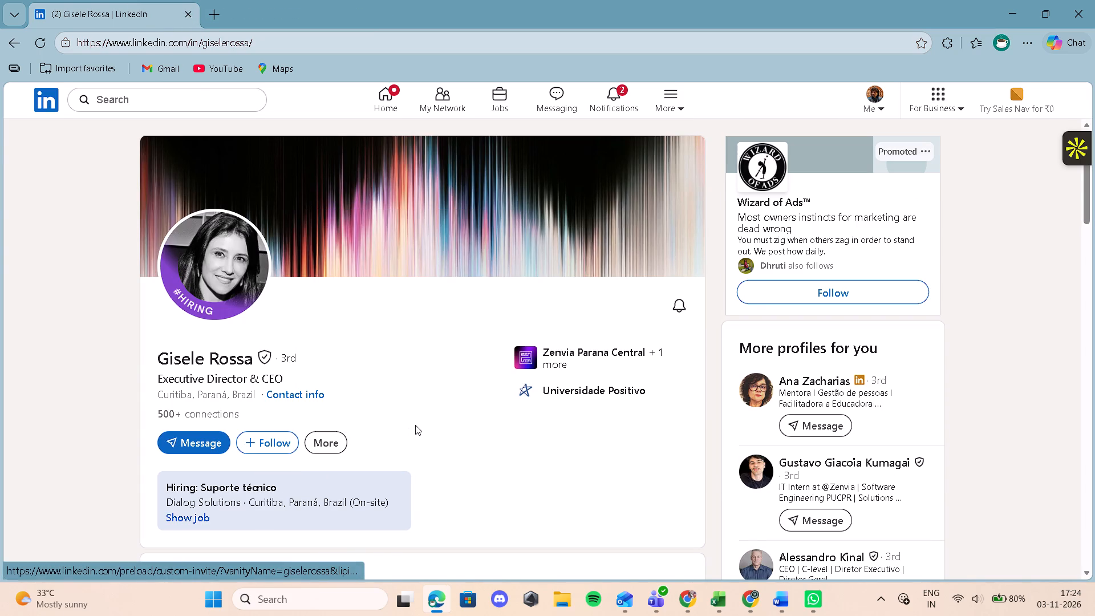
click(650, 217)
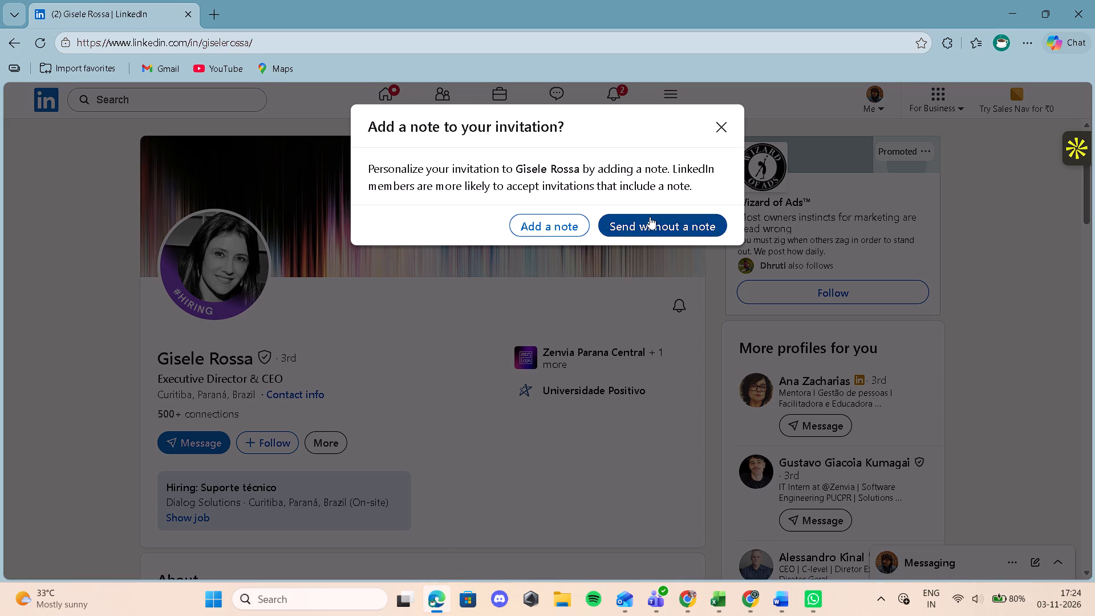
Return to the Brazil sheet in Excel and open the LinkedIn profile linked in row 51.
click(725, 610)
click(9, 408)
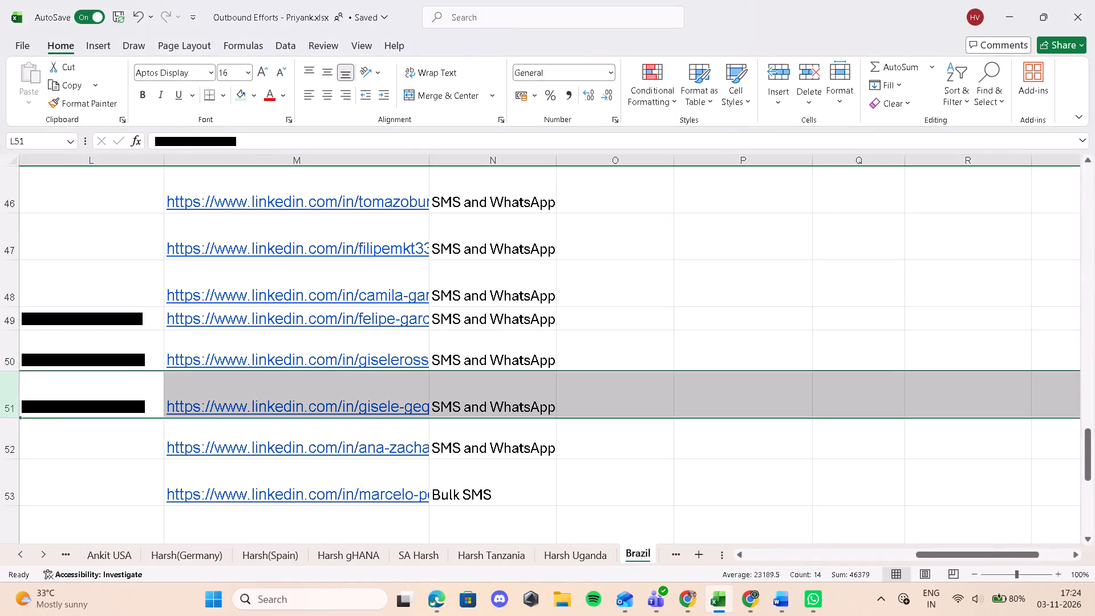
click(504, 384)
click(365, 410)
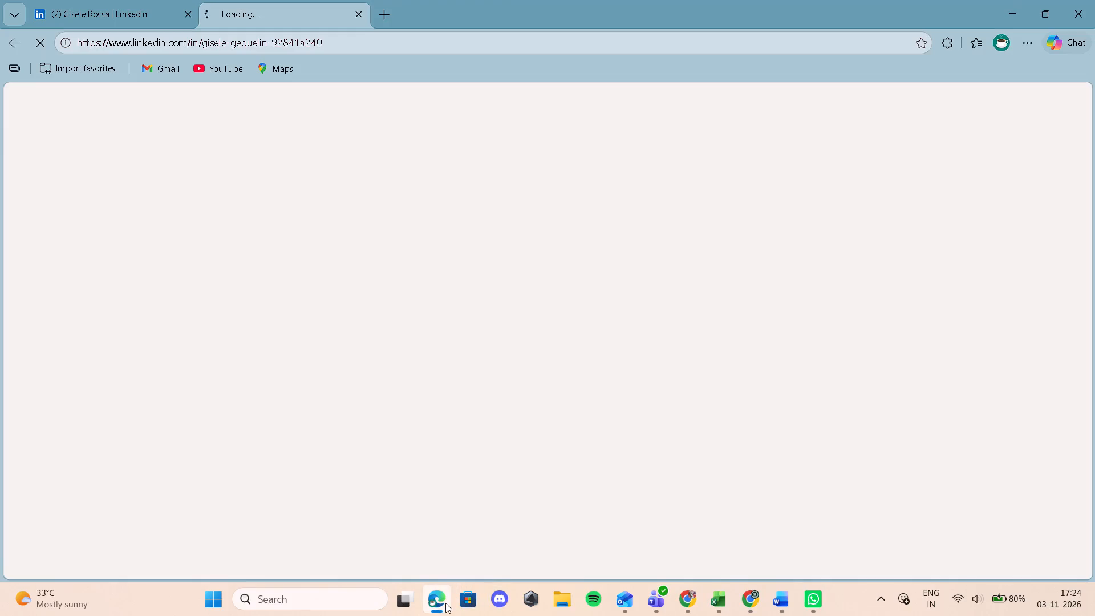
Close the row 50 prospect's profile and send the row 51 prospect a LinkedIn connection invitation without a note.
click(444, 603)
click(440, 603)
click(93, 0)
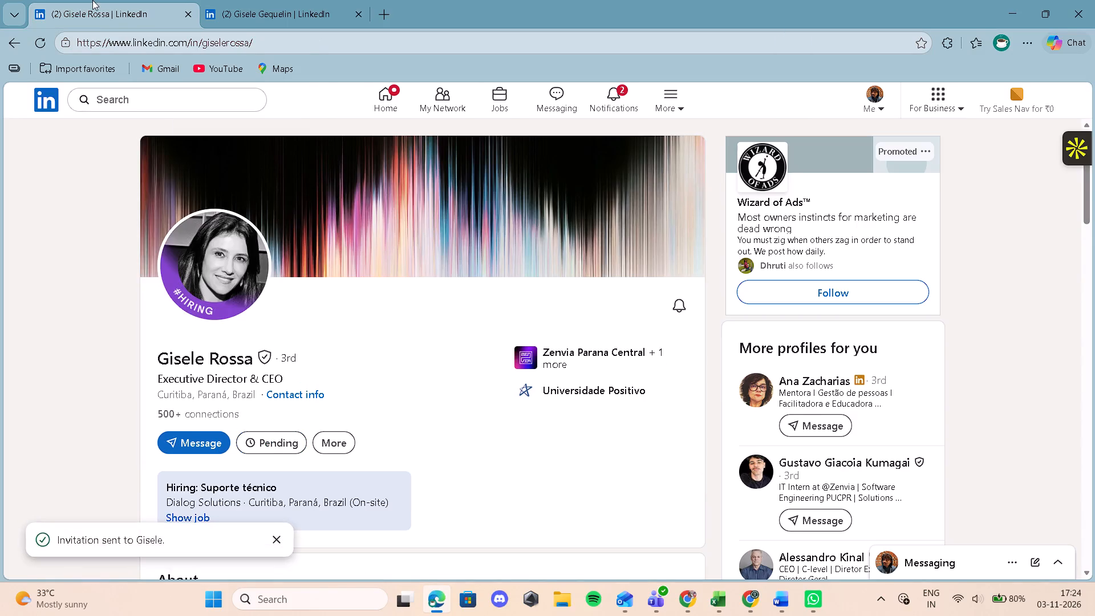
click(253, 0)
click(188, 14)
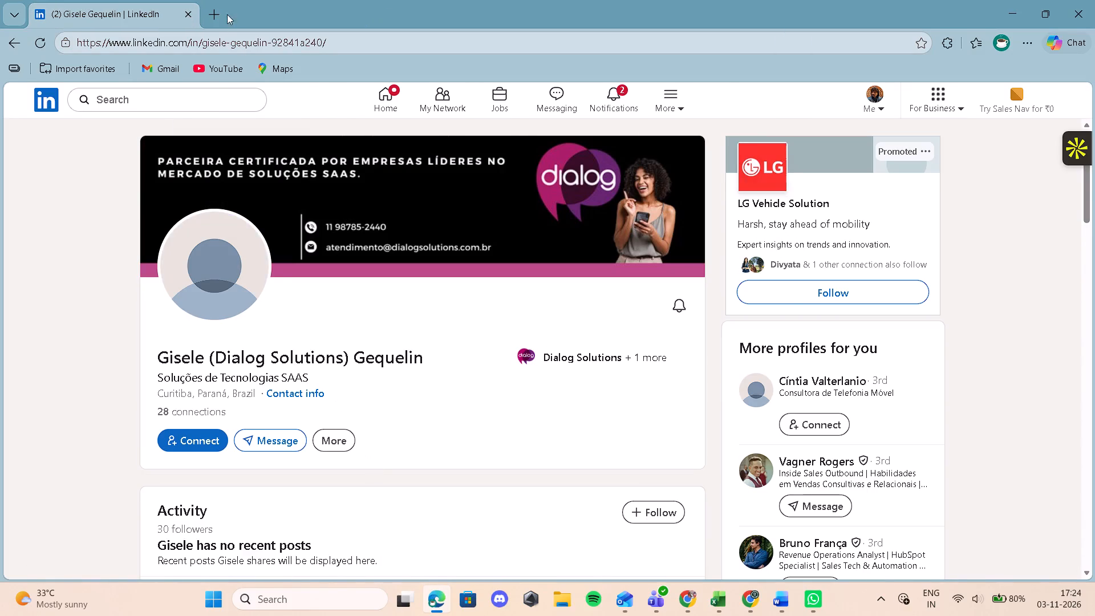
click(343, 431)
click(213, 440)
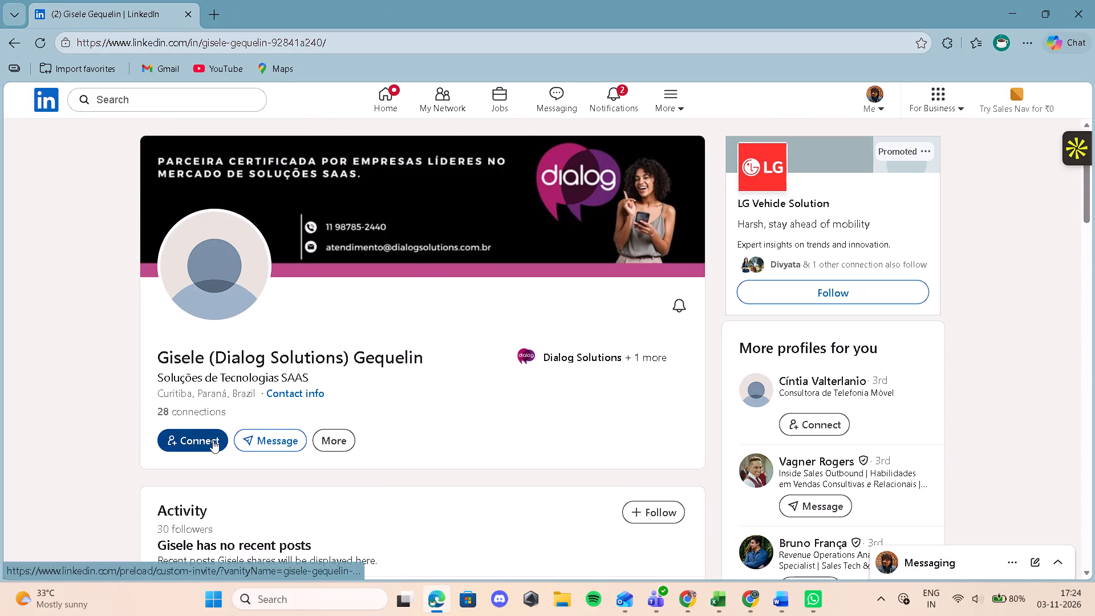
click(622, 249)
Return to the Brazil sheet in Excel.
click(709, 599)
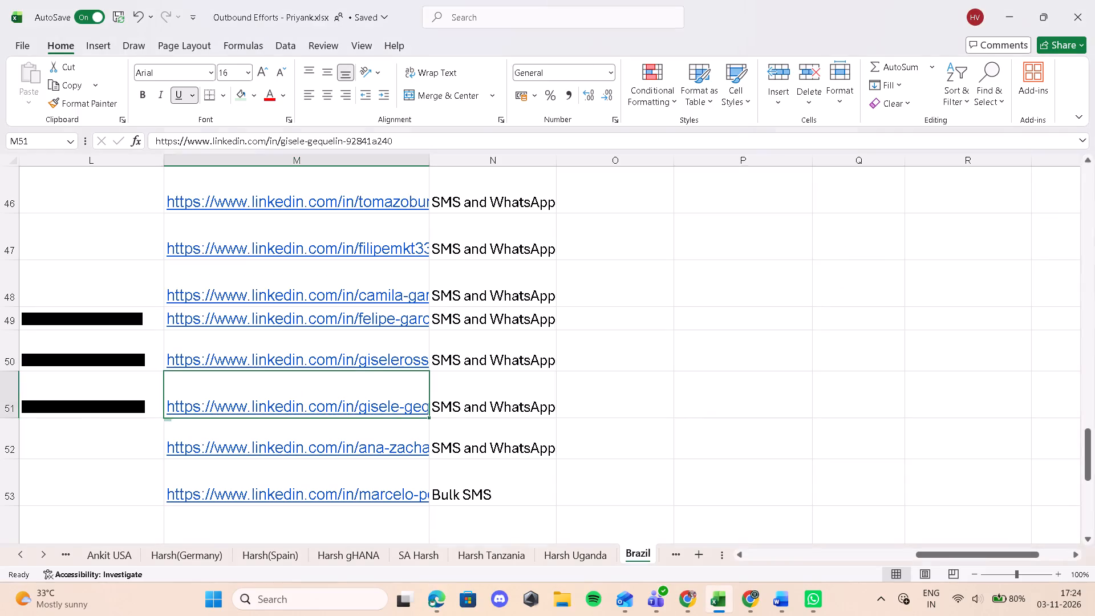
Open the LinkedIn profile from row 52 in place of the previous one and send a connection invitation without a note.
scroll(476, 384, down, 1)
click(367, 239)
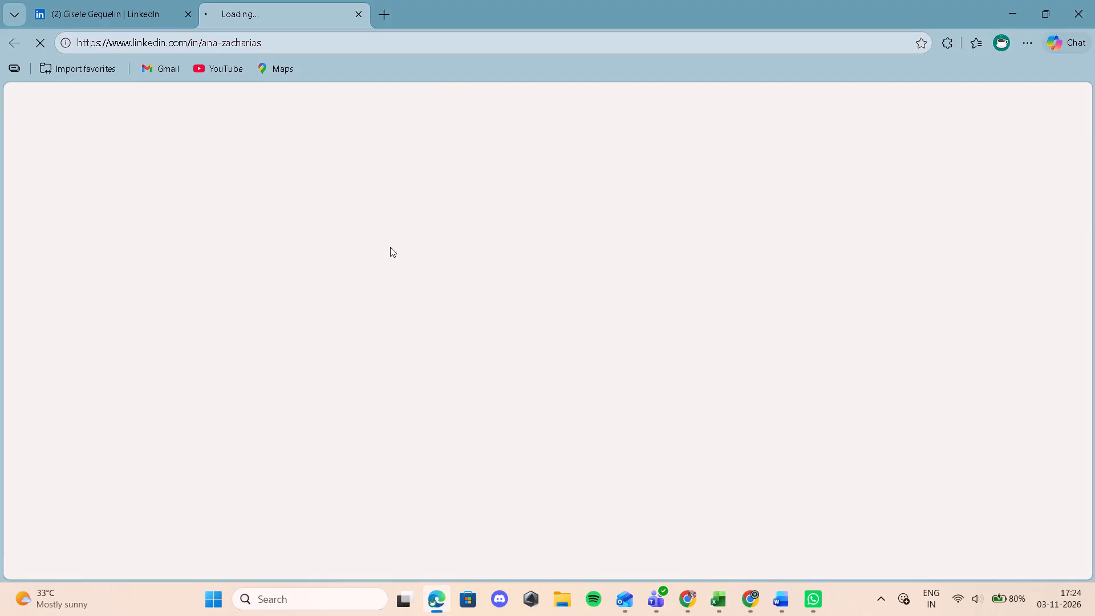
click(147, 0)
click(186, 15)
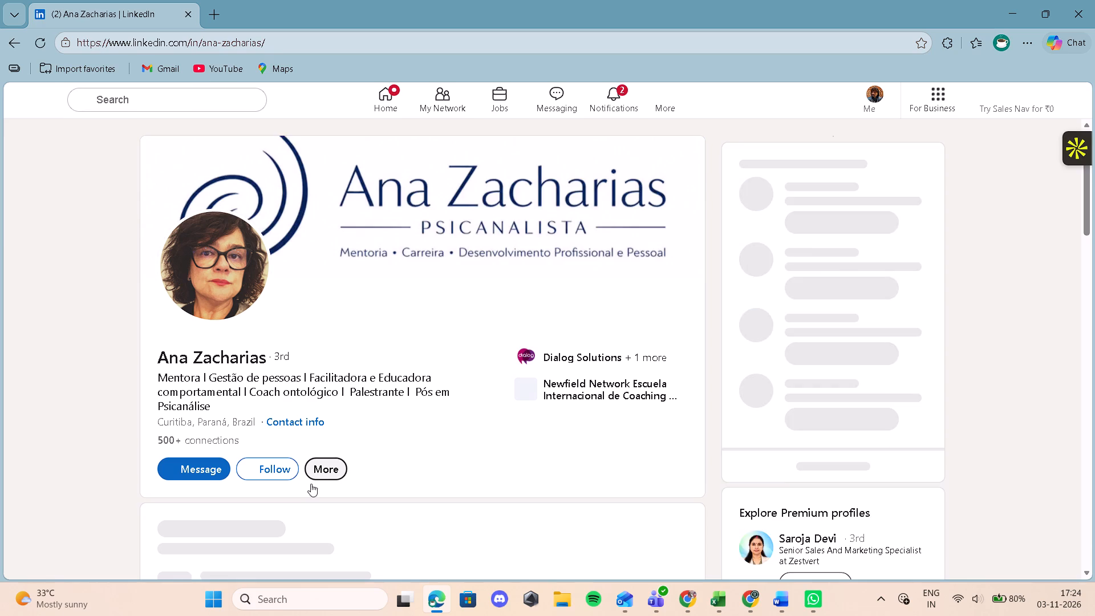
click(324, 473)
click(359, 335)
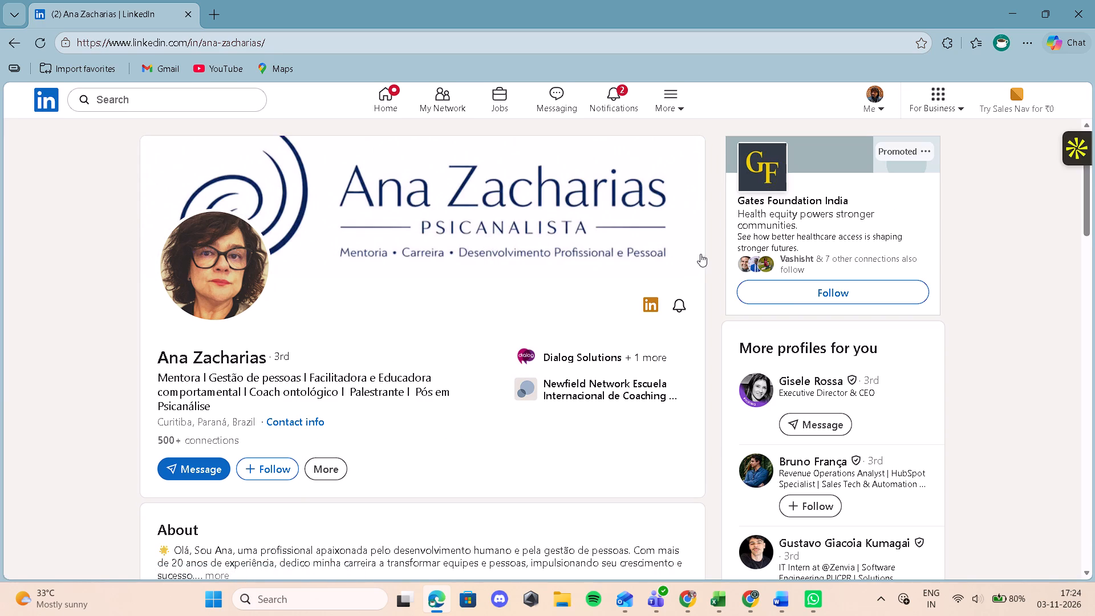
click(670, 216)
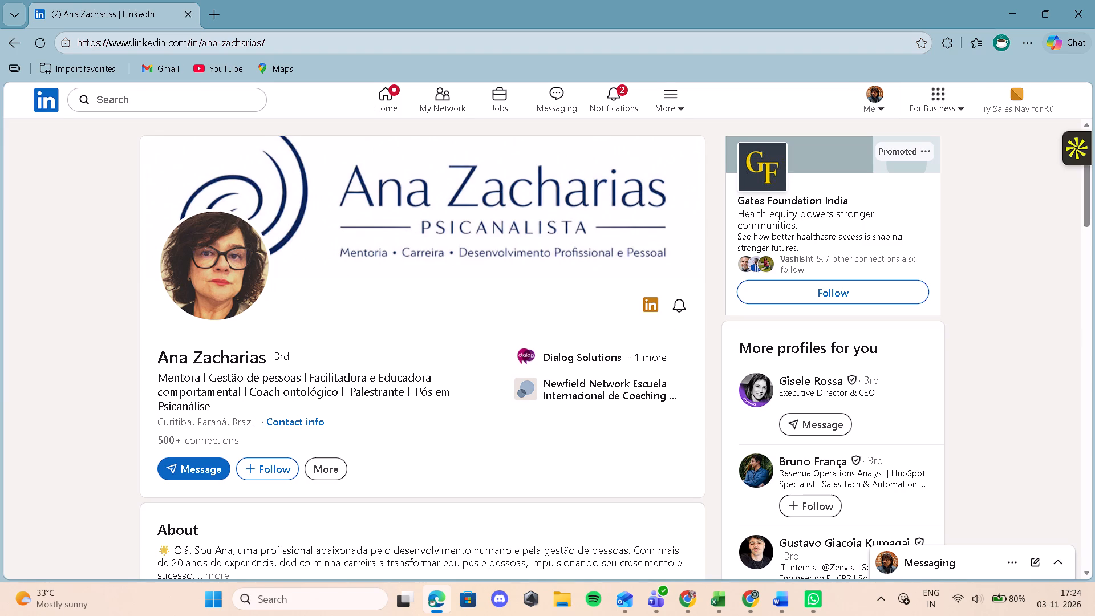
From the Brazil sheet in Excel, open the row 53 LinkedIn profile in place of the previous one and send a connection invitation without a note.
click(706, 590)
click(338, 270)
click(342, 296)
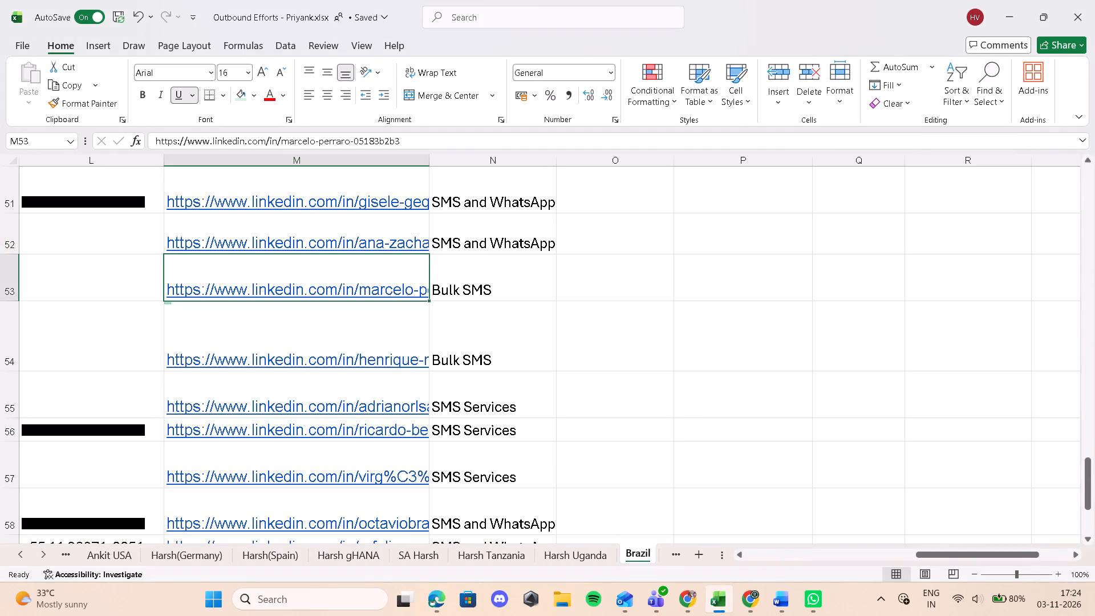
click(109, 0)
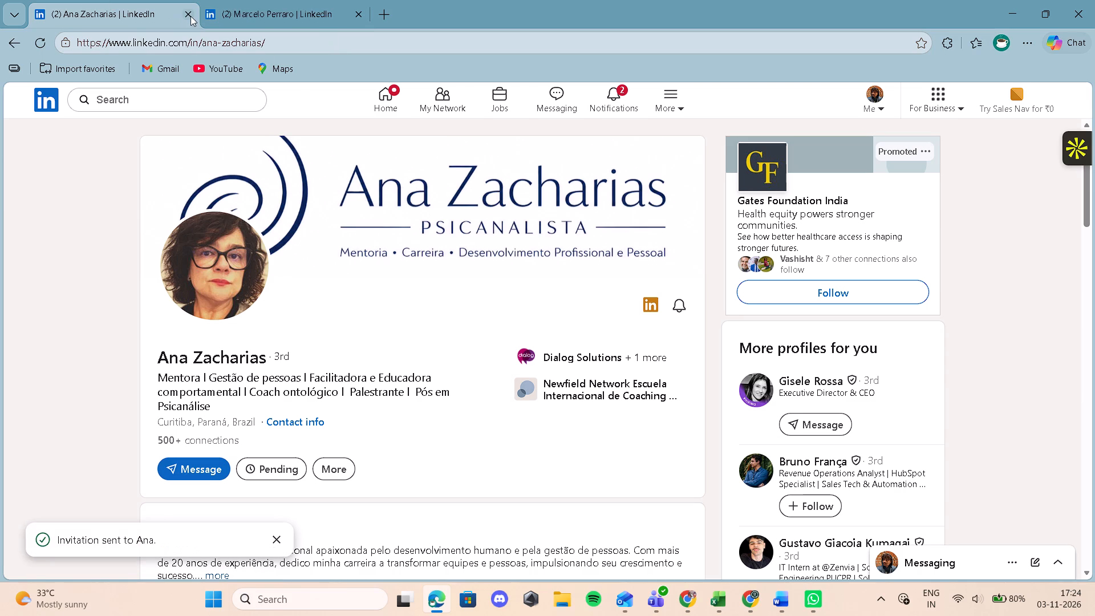
click(190, 16)
click(347, 450)
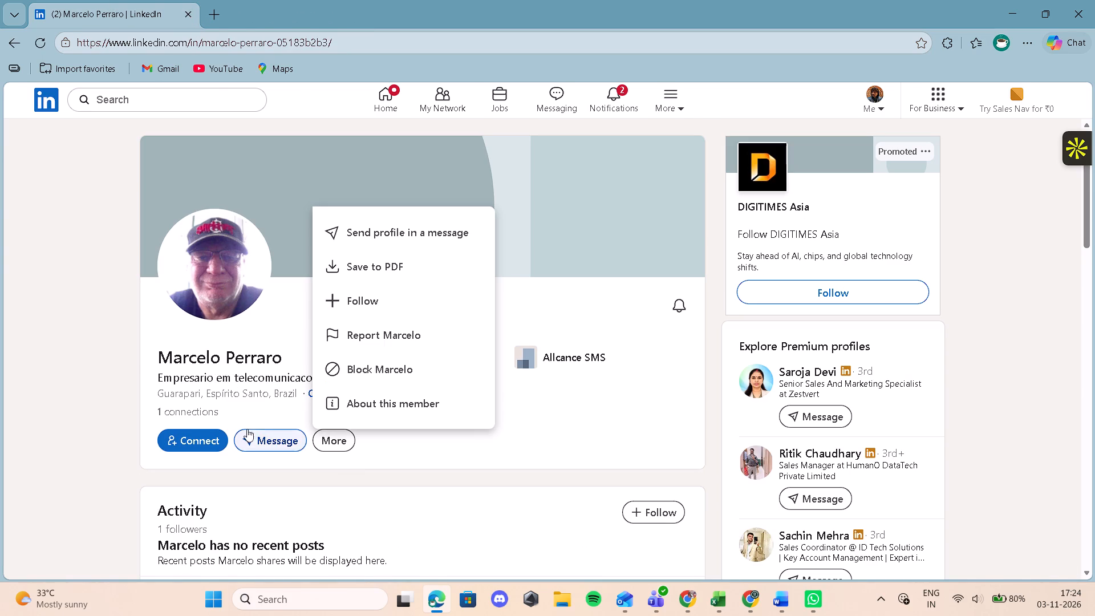
click(219, 433)
click(624, 241)
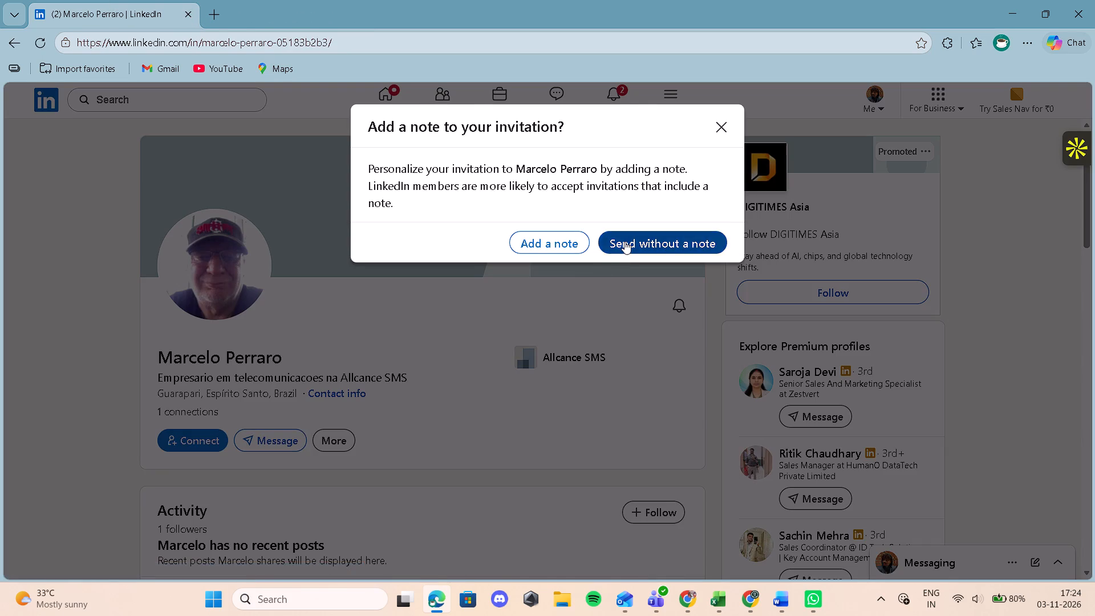
Return to the Brazil sheet in Excel, open the row 54 prospect's LinkedIn profile, close the previous one and send a note-free connection invitation.
click(719, 615)
click(339, 313)
click(335, 367)
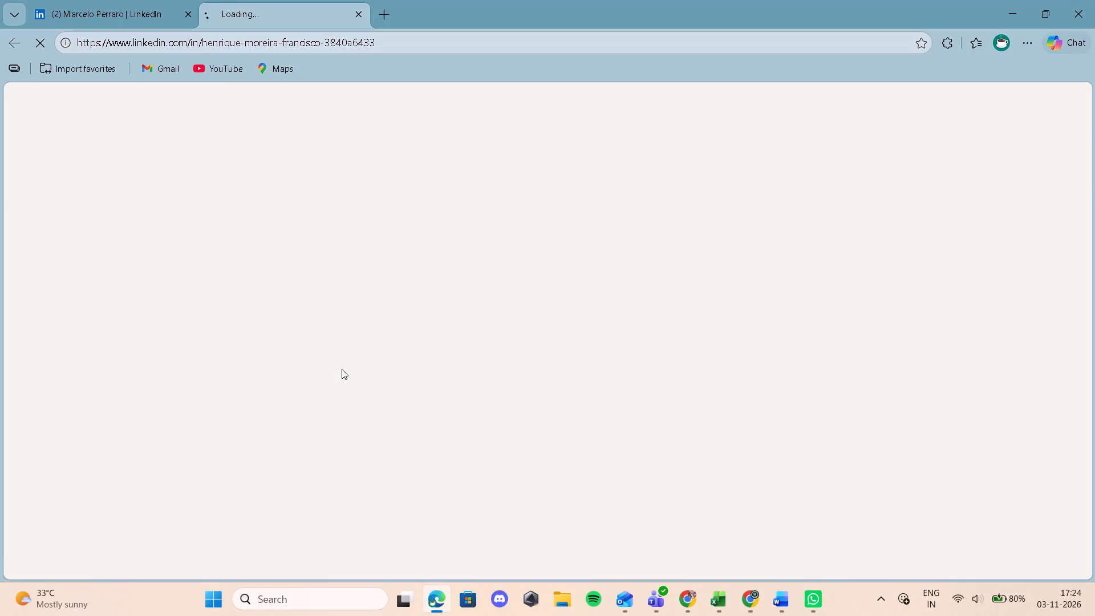
click(132, 18)
click(186, 15)
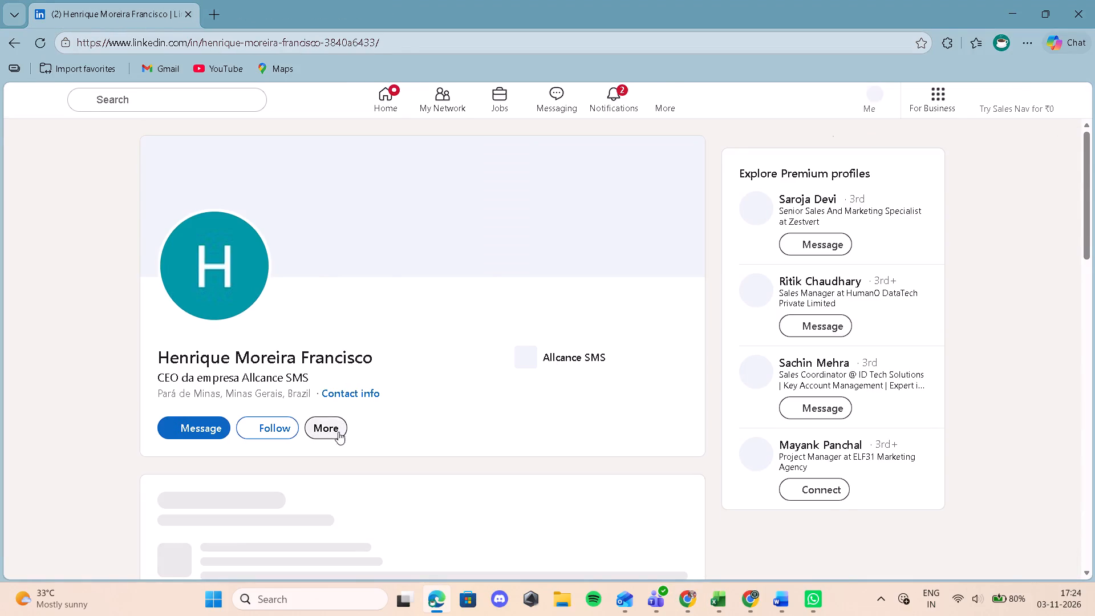
click(338, 432)
click(371, 281)
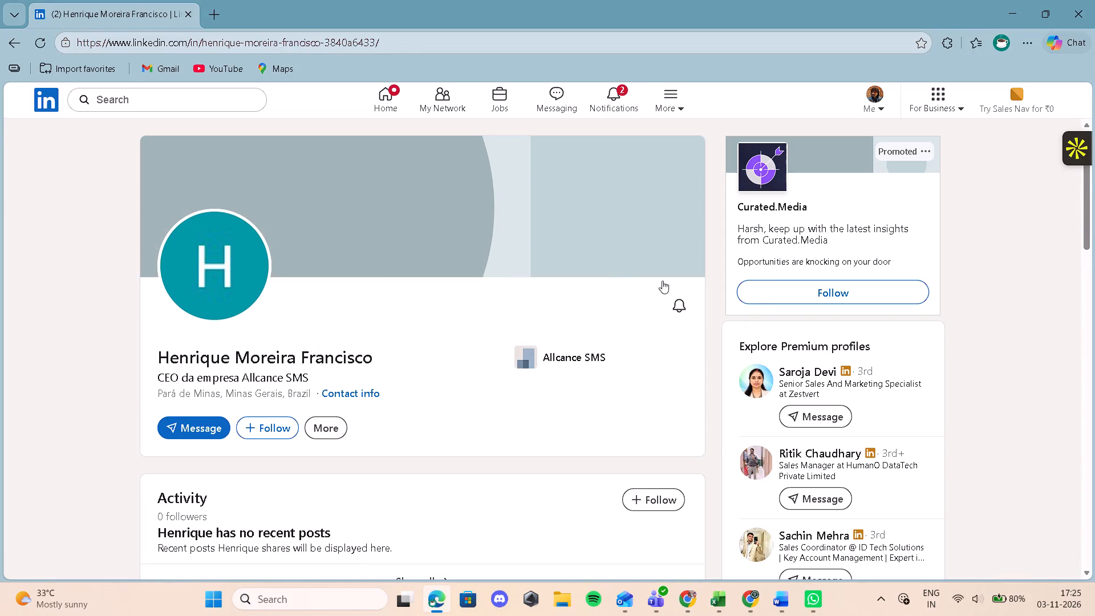
click(655, 237)
From the Excel Brazil sheet, open the row 55 LinkedIn profile in place of the previous one and send a connection invitation without a note.
click(728, 591)
click(390, 397)
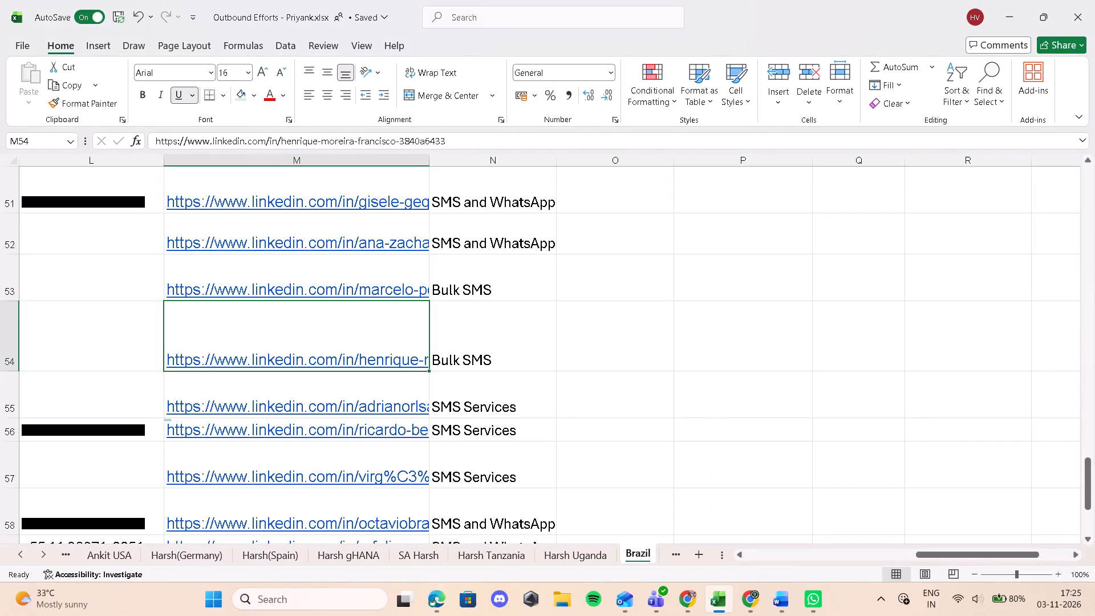
click(382, 413)
click(159, 9)
click(189, 17)
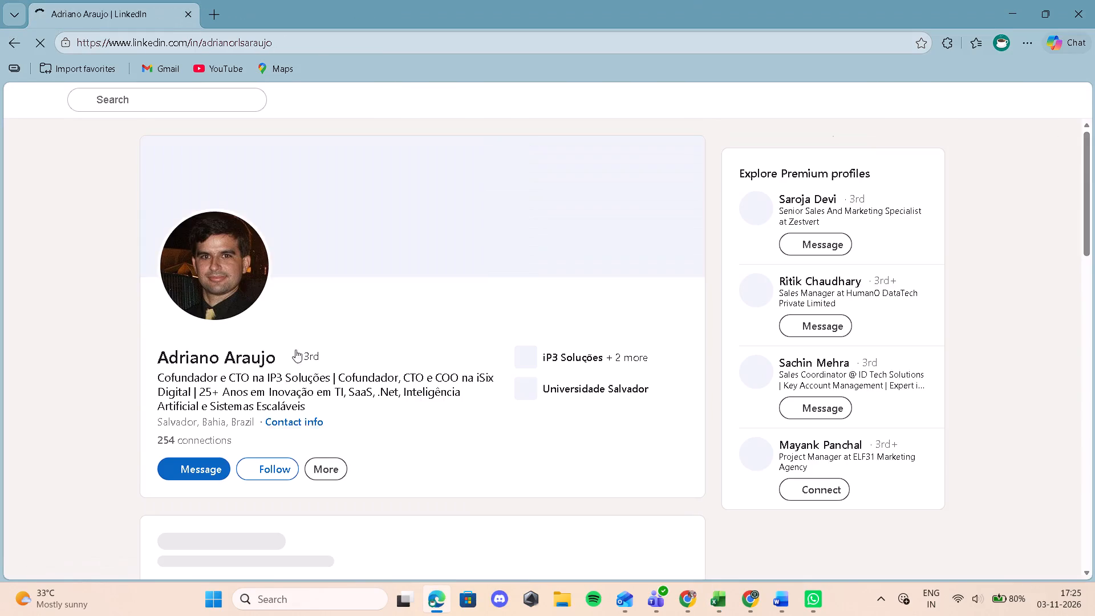
click(326, 476)
click(368, 323)
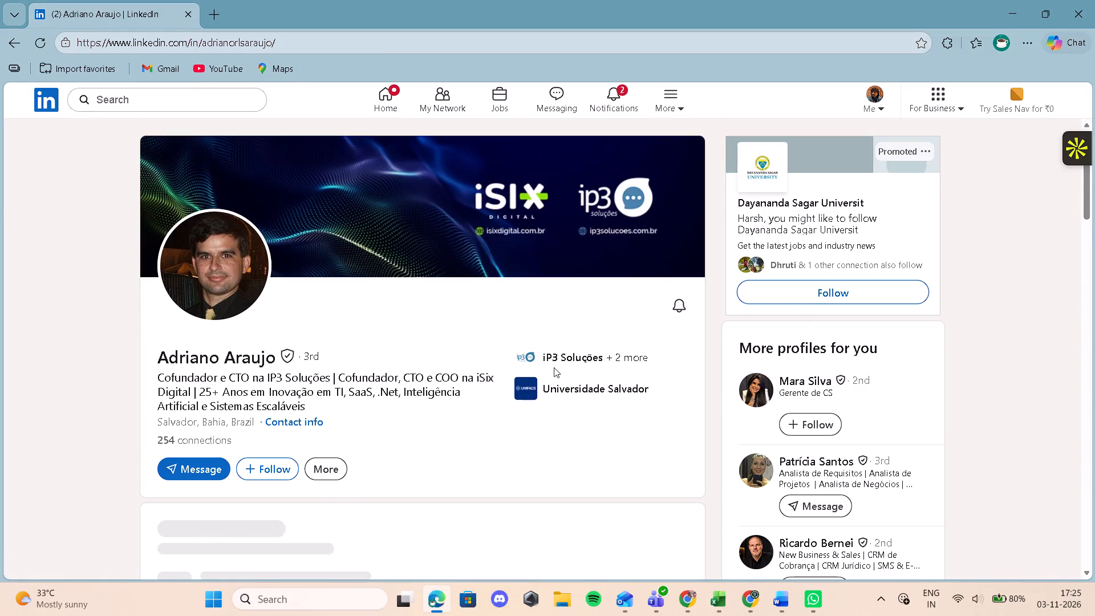
click(654, 250)
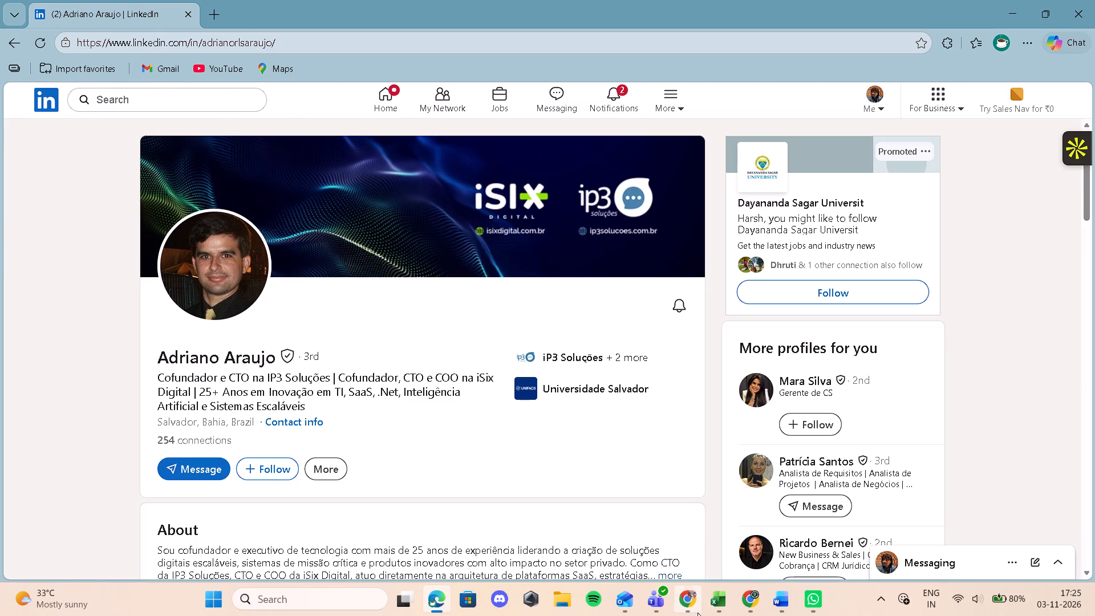
From the Excel Brazil sheet, open the row 56 LinkedIn profile, close the previous one and send the prospect a connection invitation without a note.
click(713, 613)
scroll(447, 293, down, 1)
scroll(451, 342, up, 1)
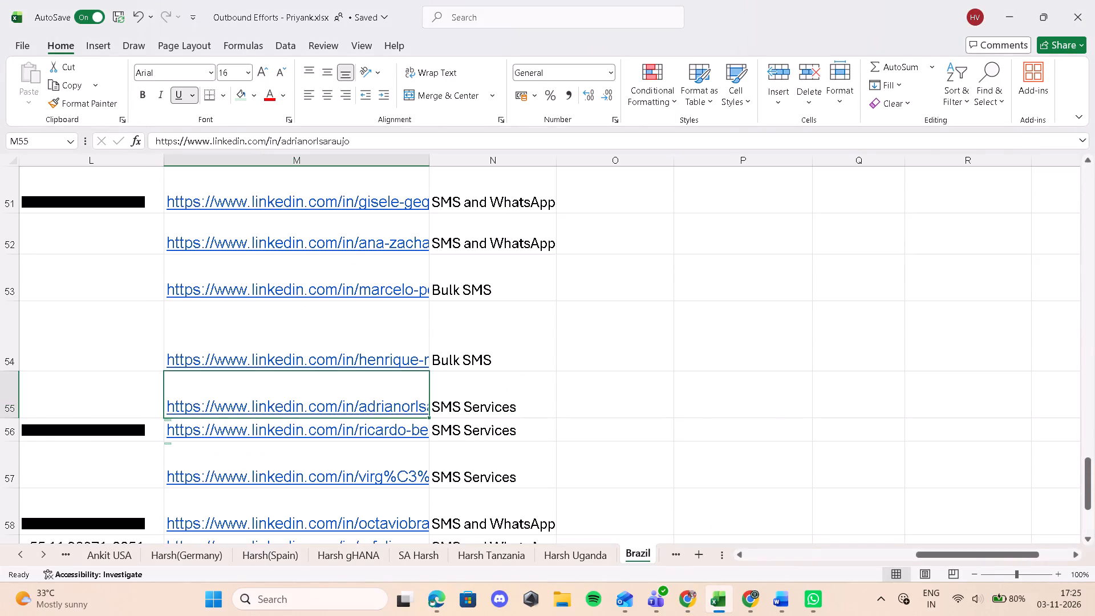
click(350, 430)
click(140, 0)
click(188, 17)
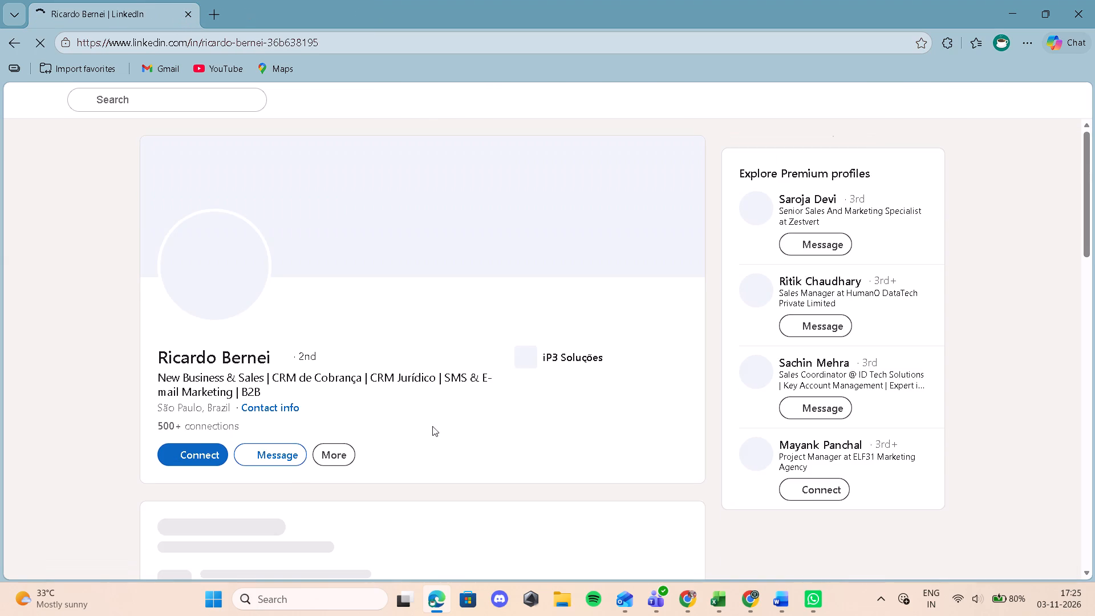
click(334, 459)
click(194, 452)
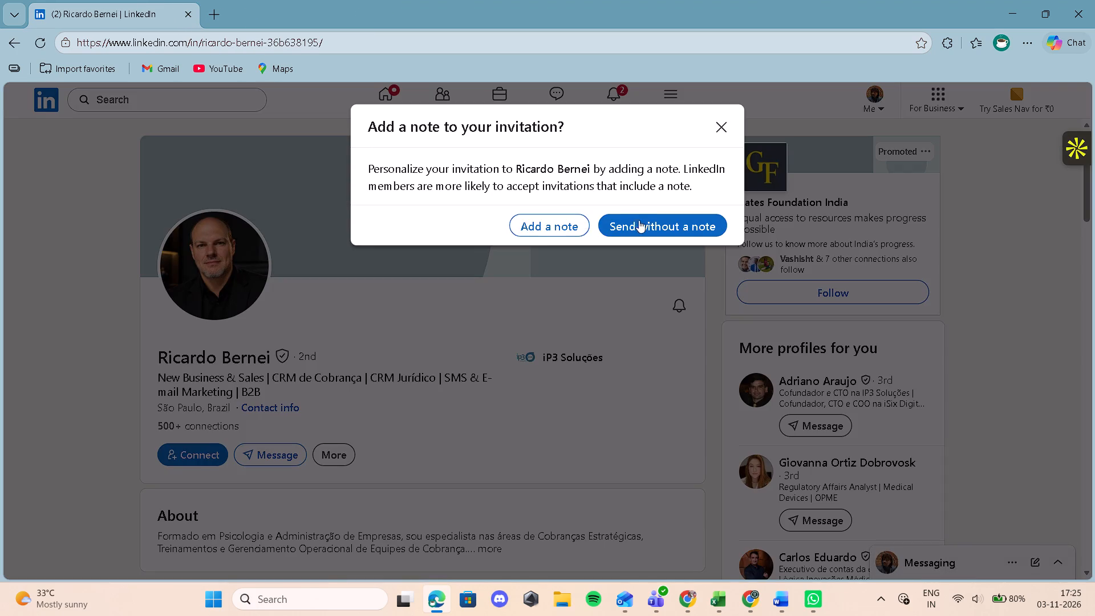
click(640, 221)
From the Excel Brazil sheet, open the row 57 LinkedIn profile in place of the previous one and send a connection invitation without a note.
click(716, 593)
scroll(536, 358, down, 1)
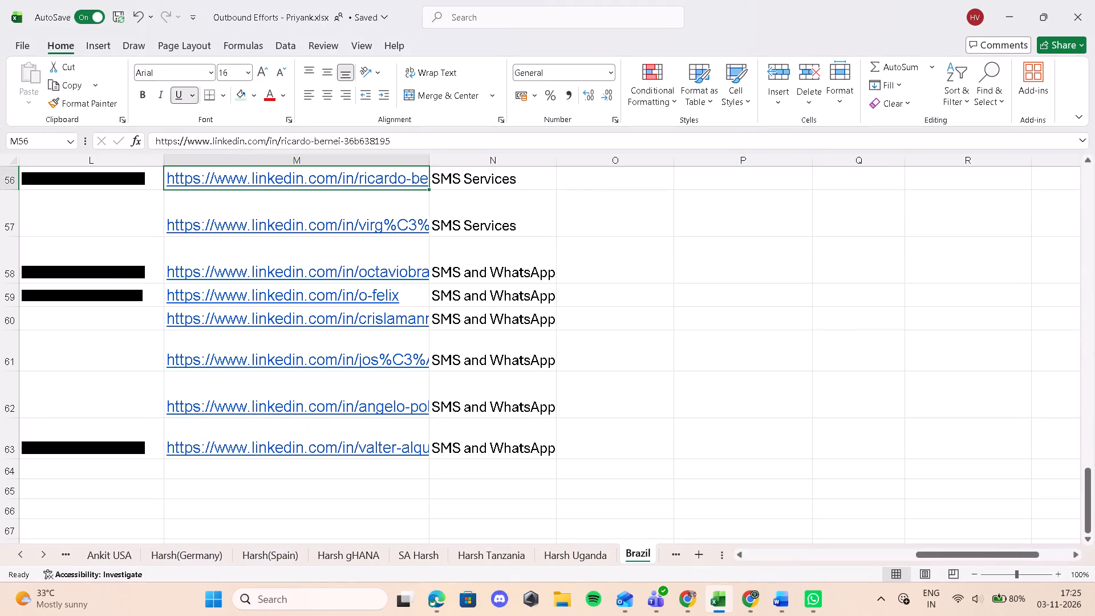
click(334, 225)
click(115, 0)
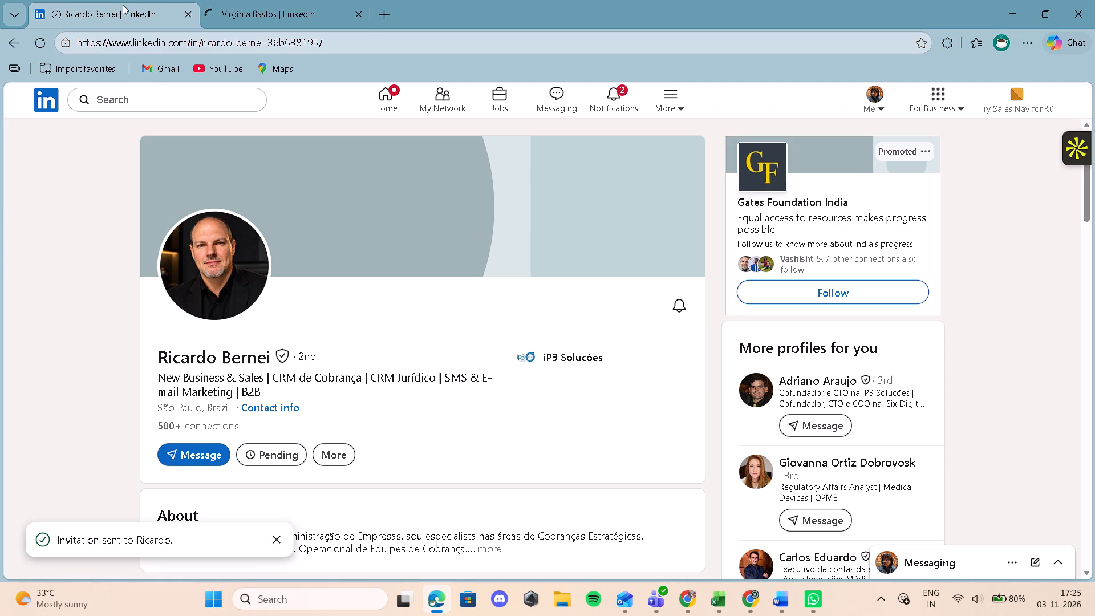
click(188, 17)
click(329, 440)
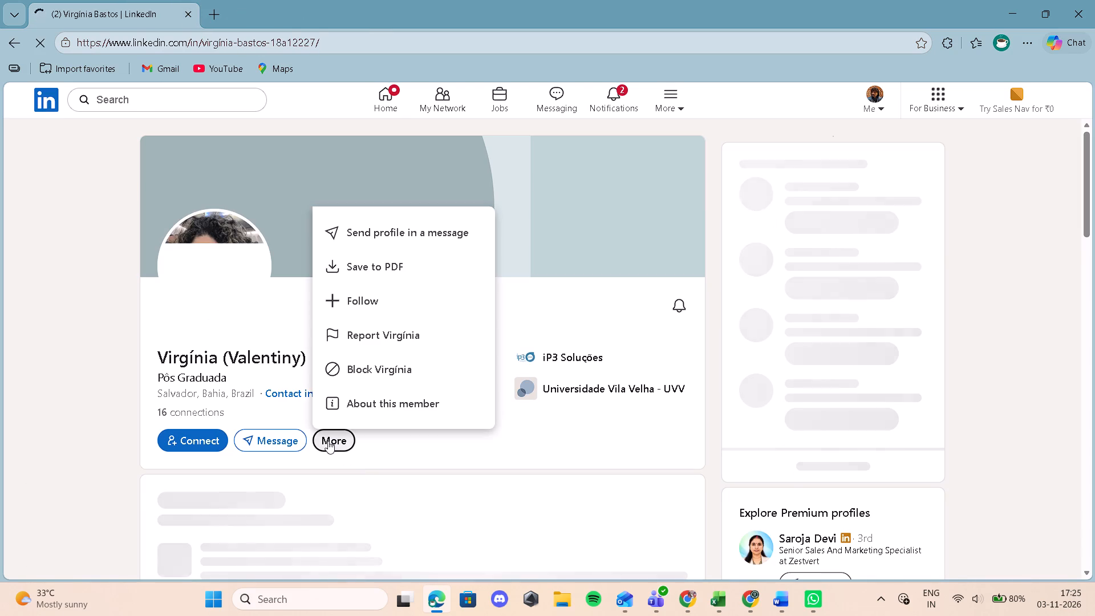
click(198, 440)
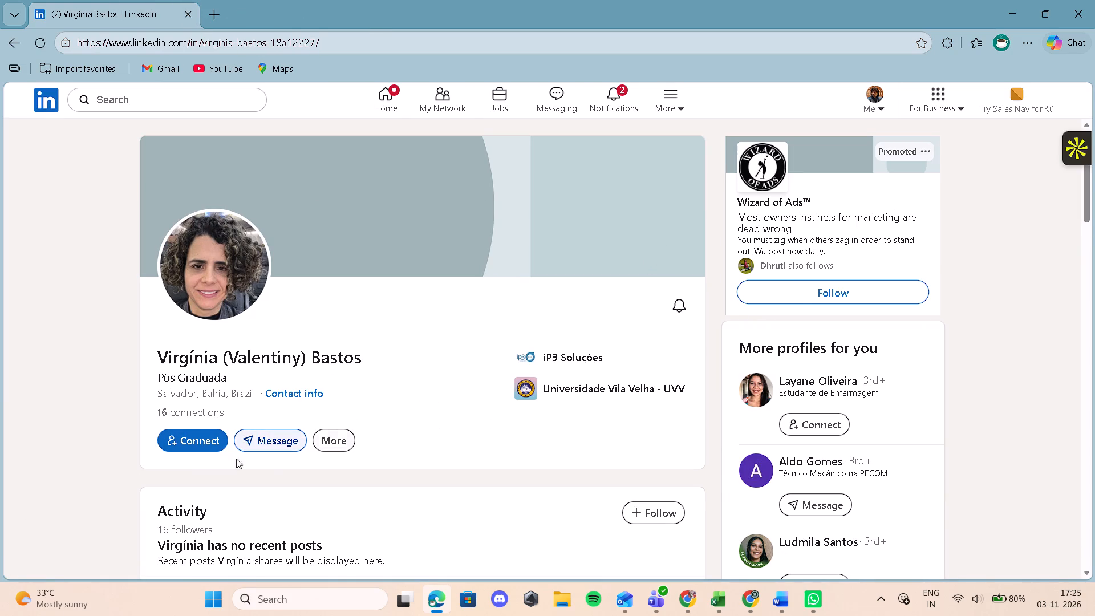
click(684, 244)
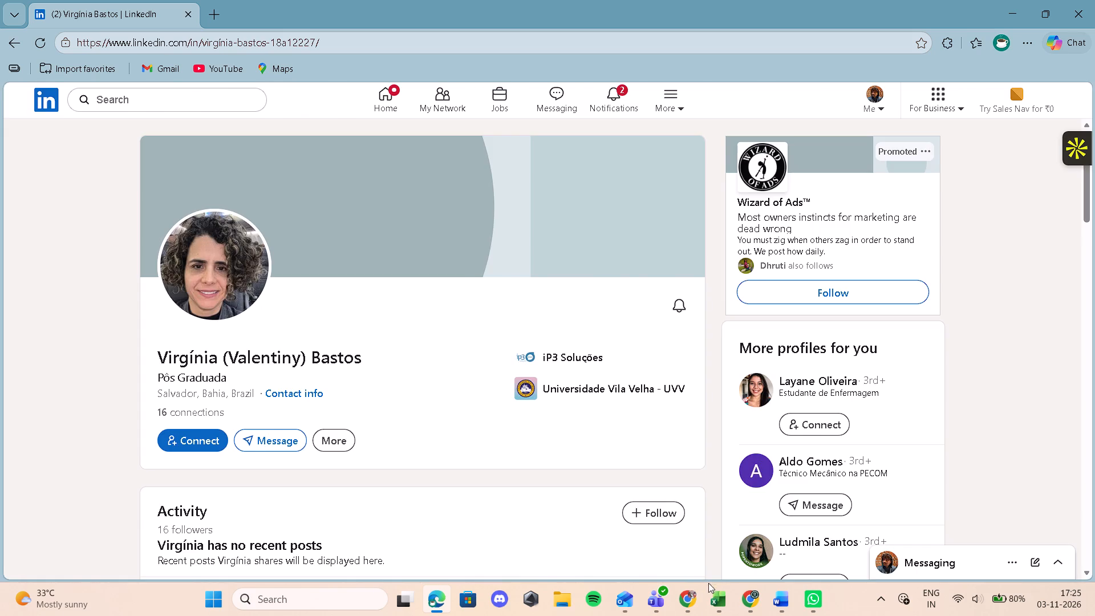
From the Excel Brazil sheet, open the row 58 LinkedIn profile, close the previous one and send the prospect a connection invitation without a note.
click(711, 586)
click(329, 259)
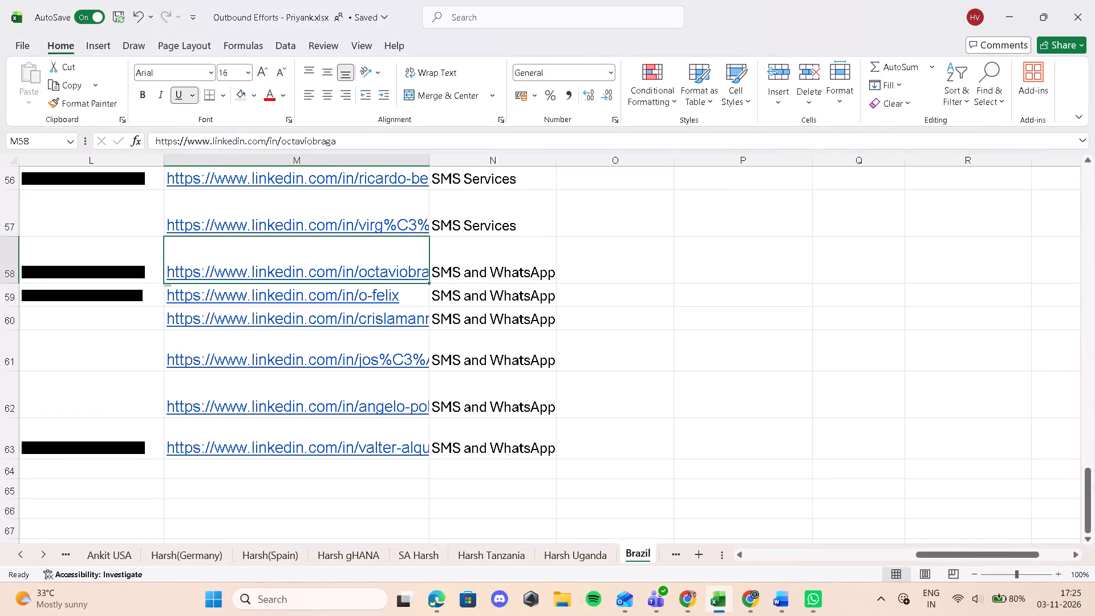
click(335, 272)
click(135, 7)
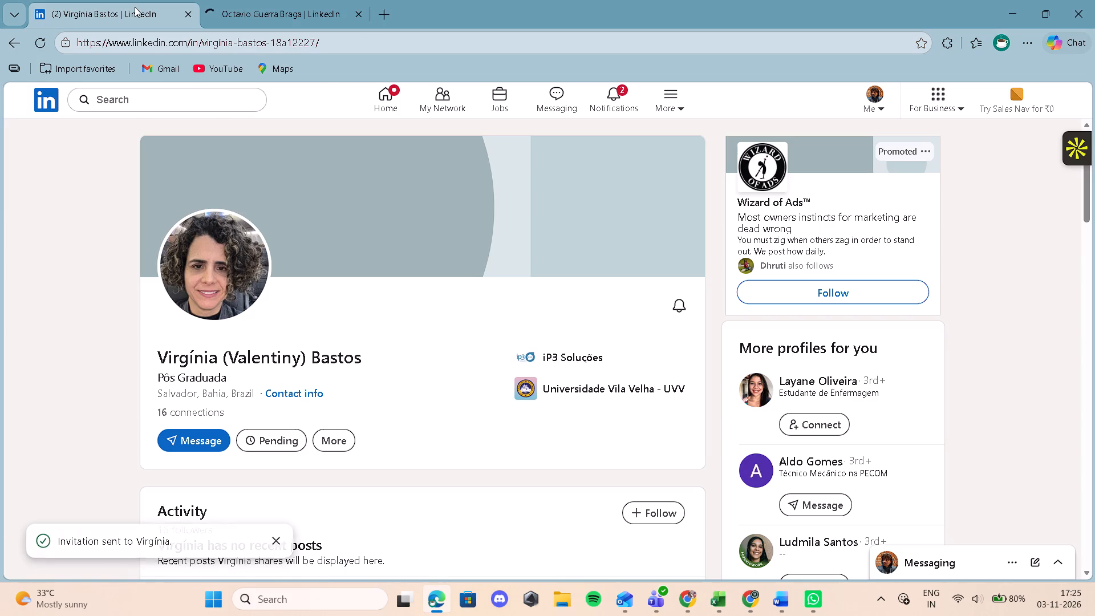
click(185, 17)
click(214, 467)
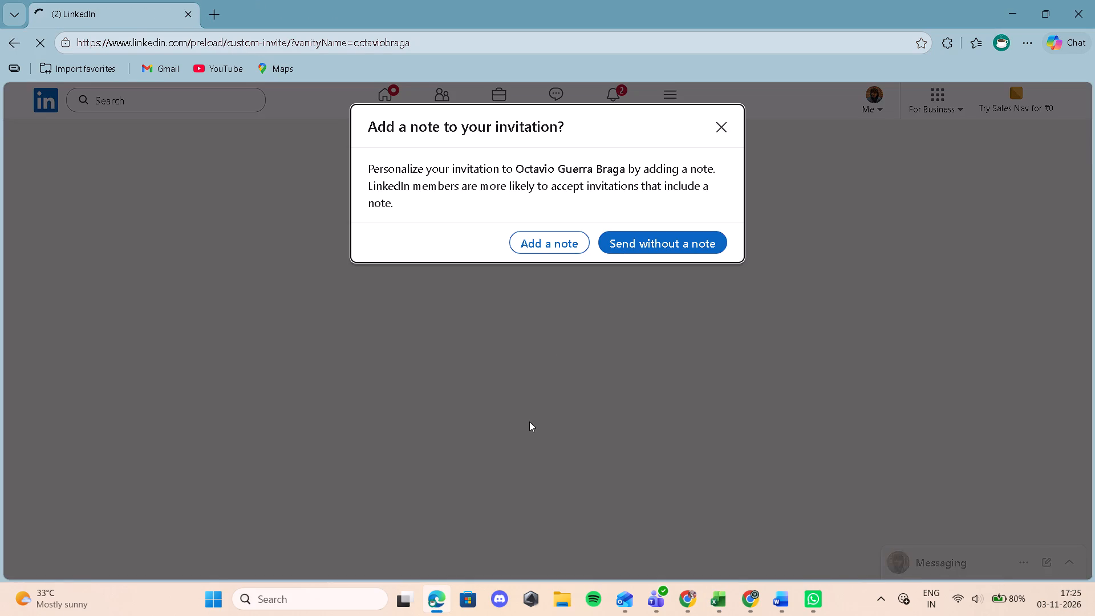
click(639, 250)
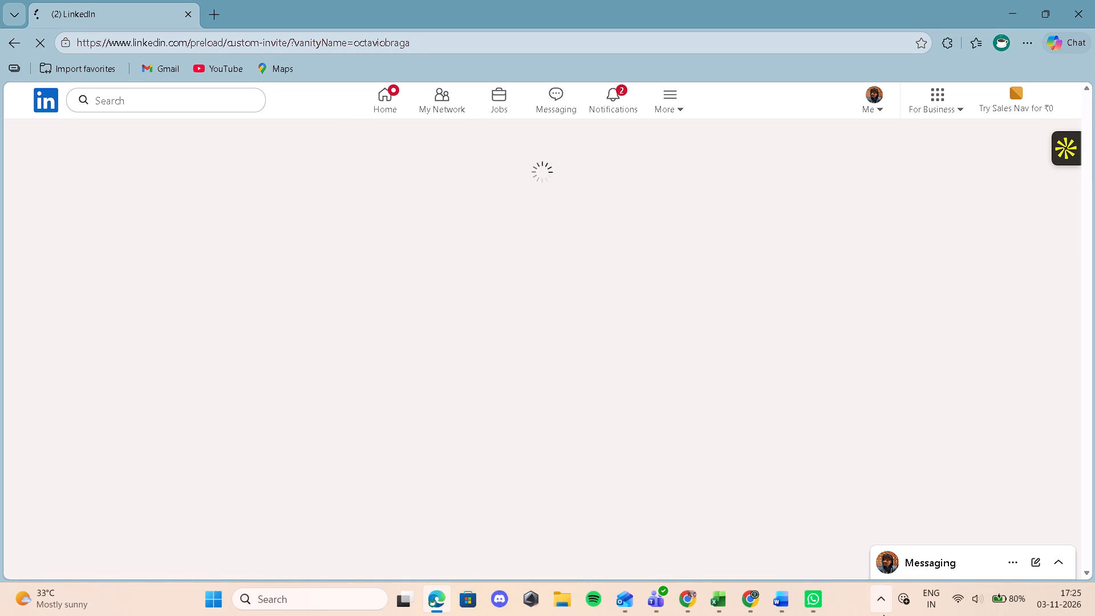
Show the hidden system tray icons and open the context options of the LinkedIn background app.
triple_click(883, 615)
right_click(918, 526)
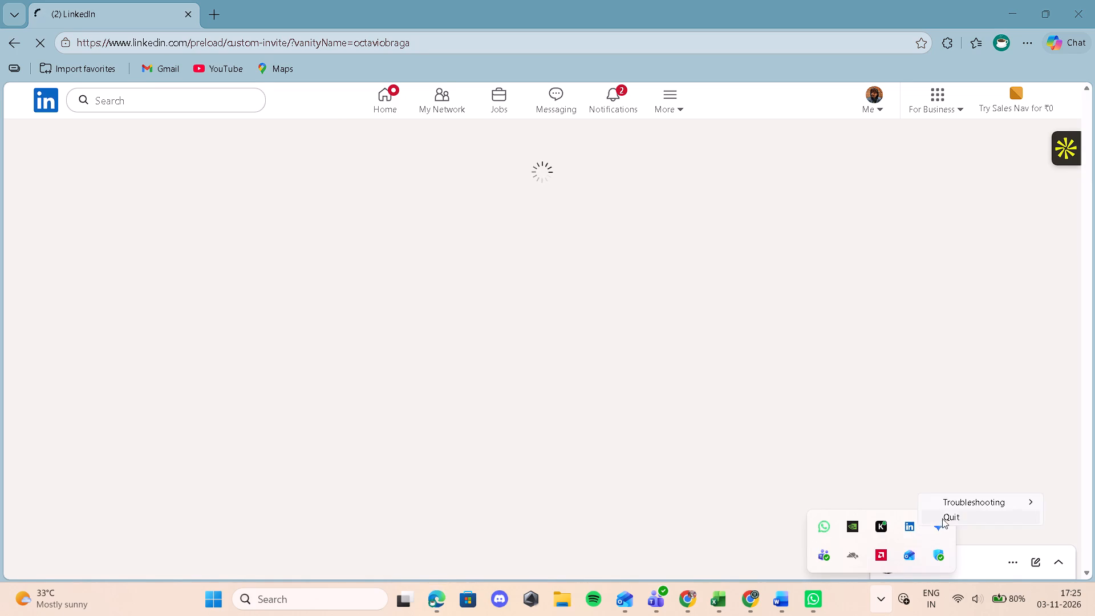
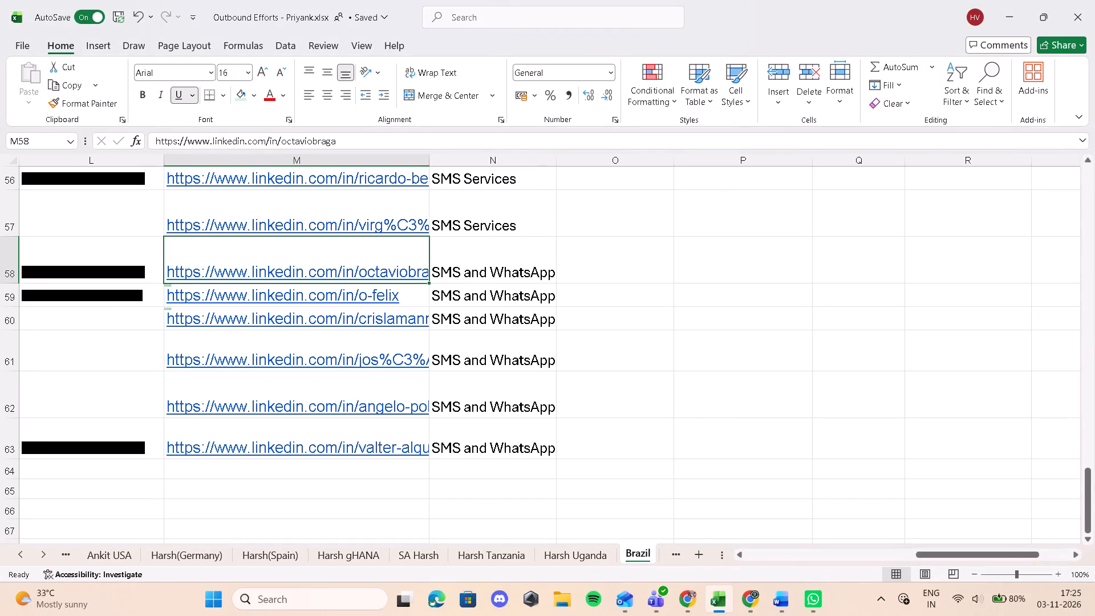
From the Excel Brazil sheet, open the row 59 LinkedIn profile and close the previous one.
click(6, 299)
click(327, 298)
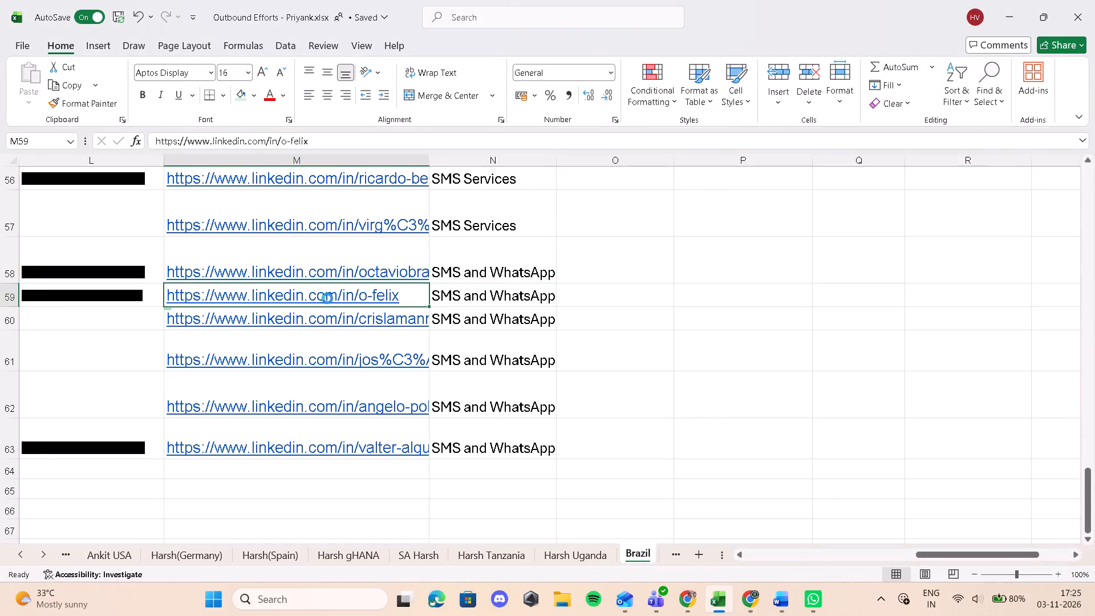
click(837, 8)
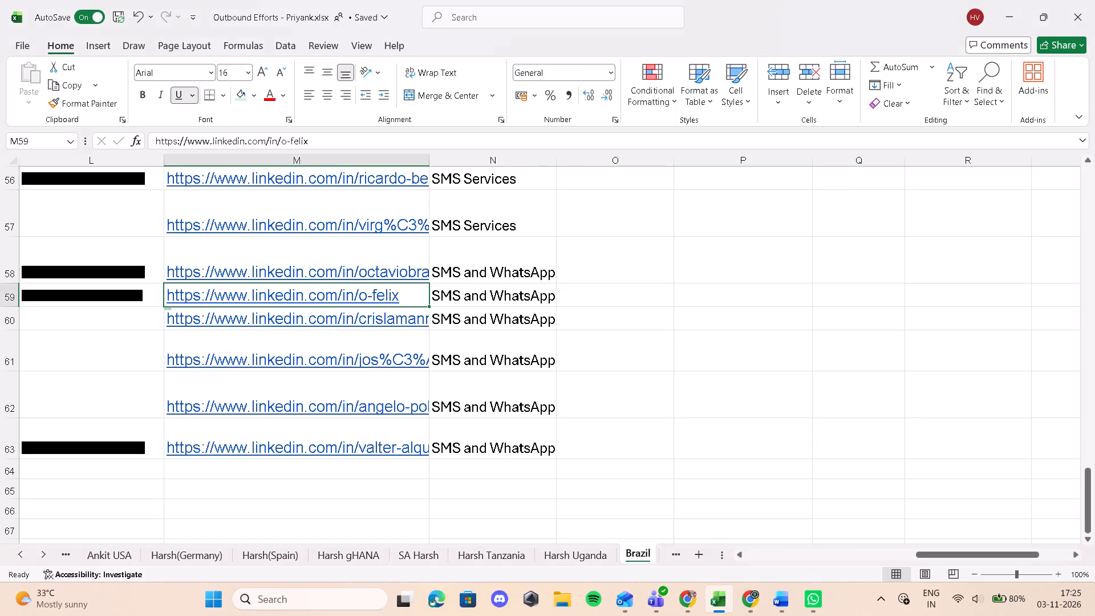
From the Excel Brazil sheet, open the row 59 LinkedIn profile and send the prospect a connection invitation without a note.
click(474, 287)
click(366, 297)
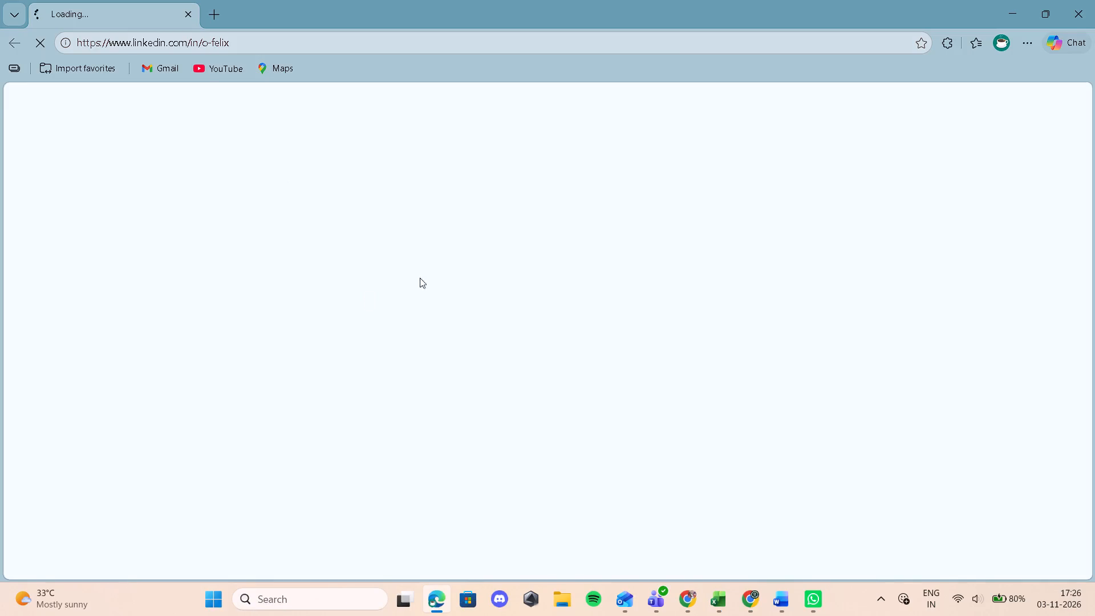
click(720, 593)
click(720, 593)
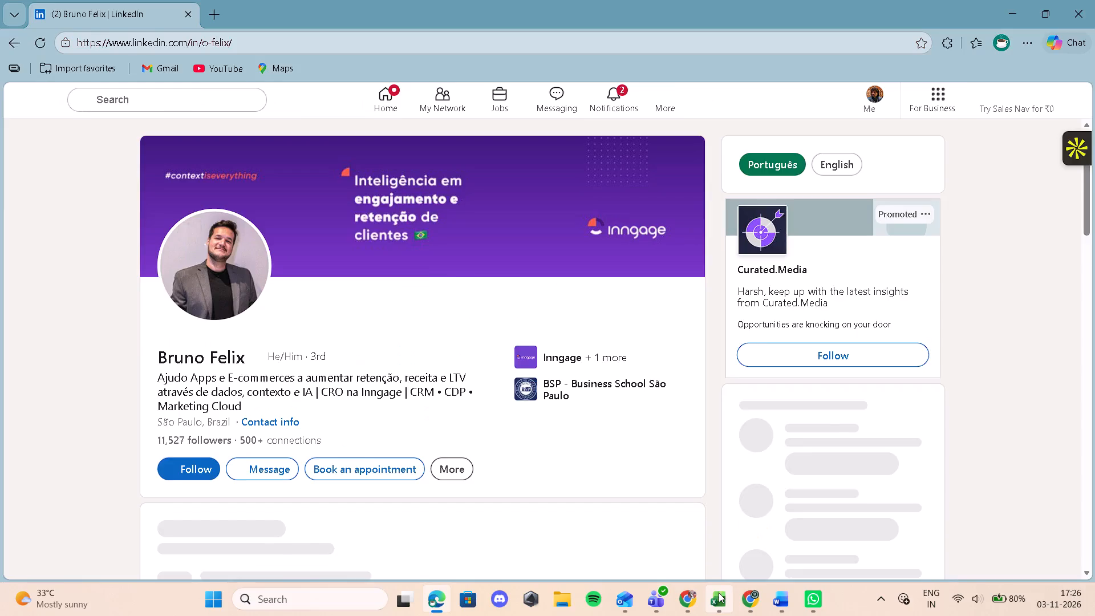
click(719, 593)
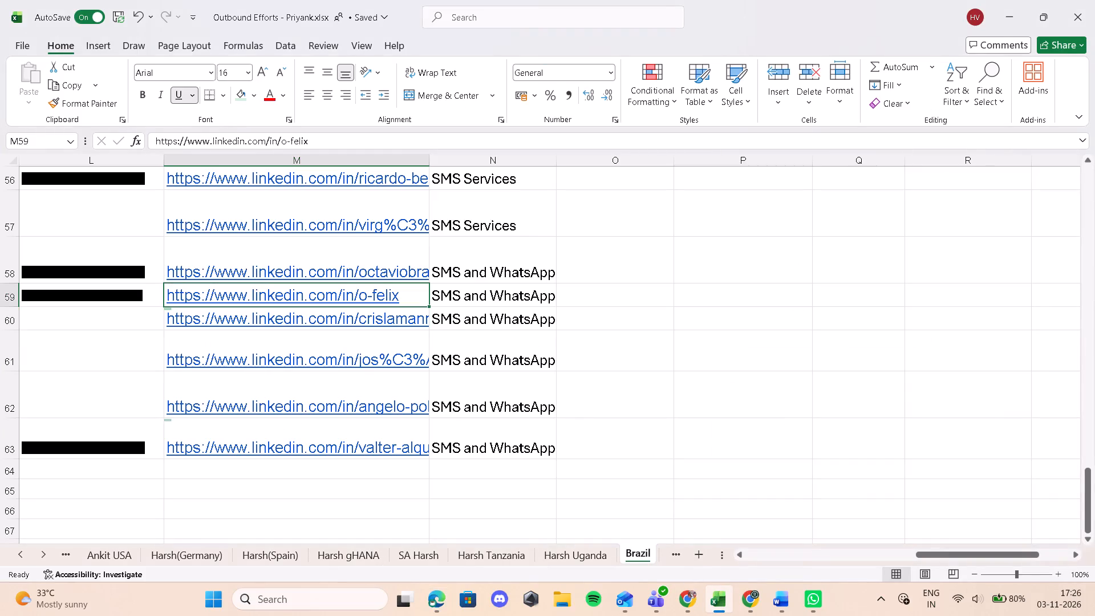
click(445, 593)
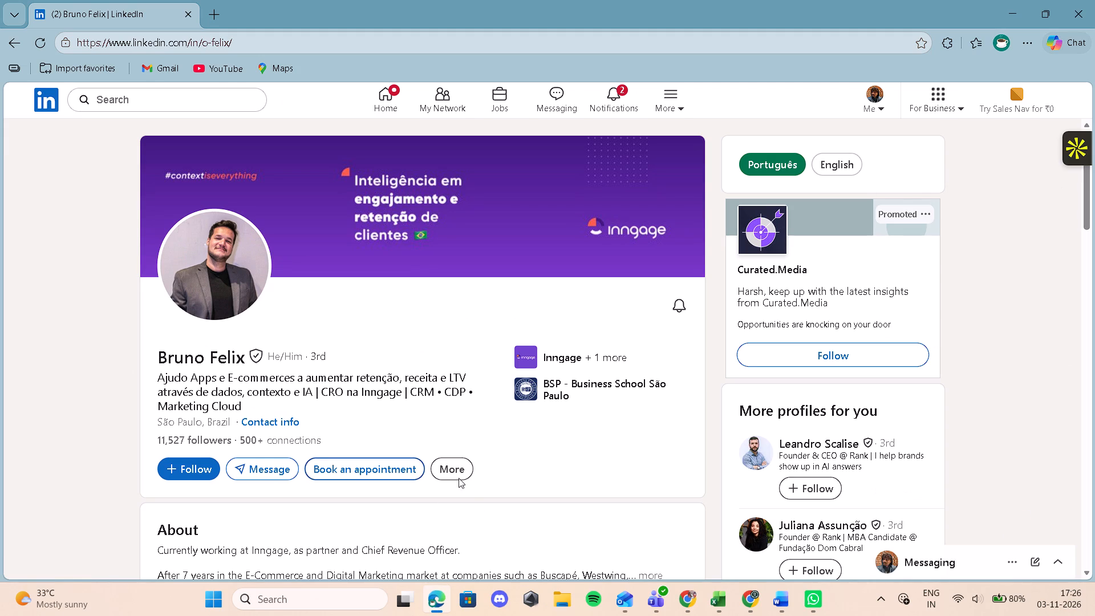
click(459, 473)
scroll(542, 424, down, 4)
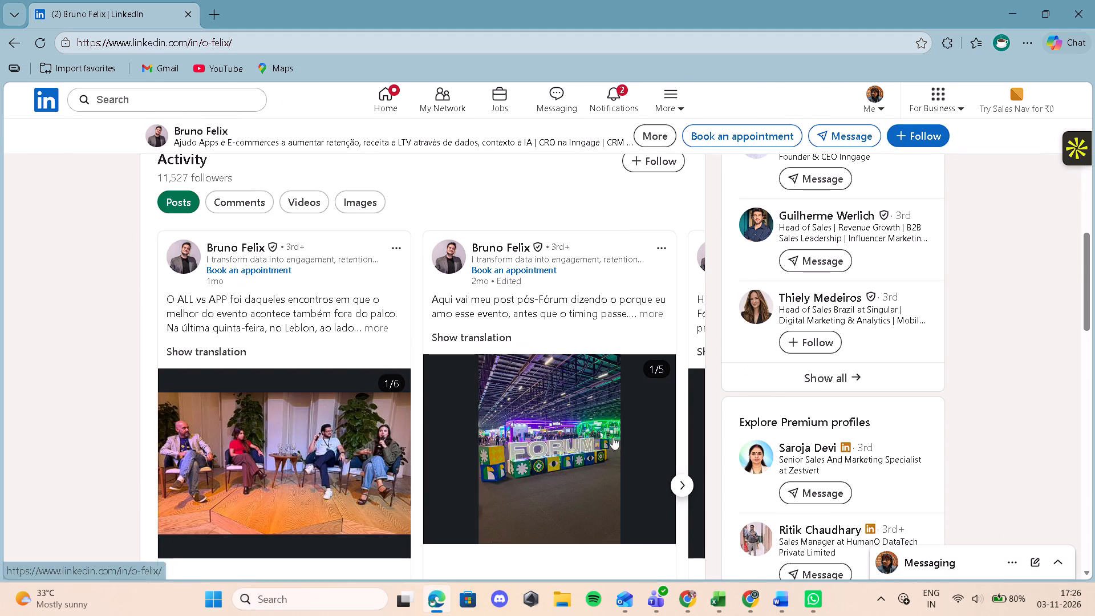
scroll(546, 414, up, 3)
click(457, 349)
click(494, 473)
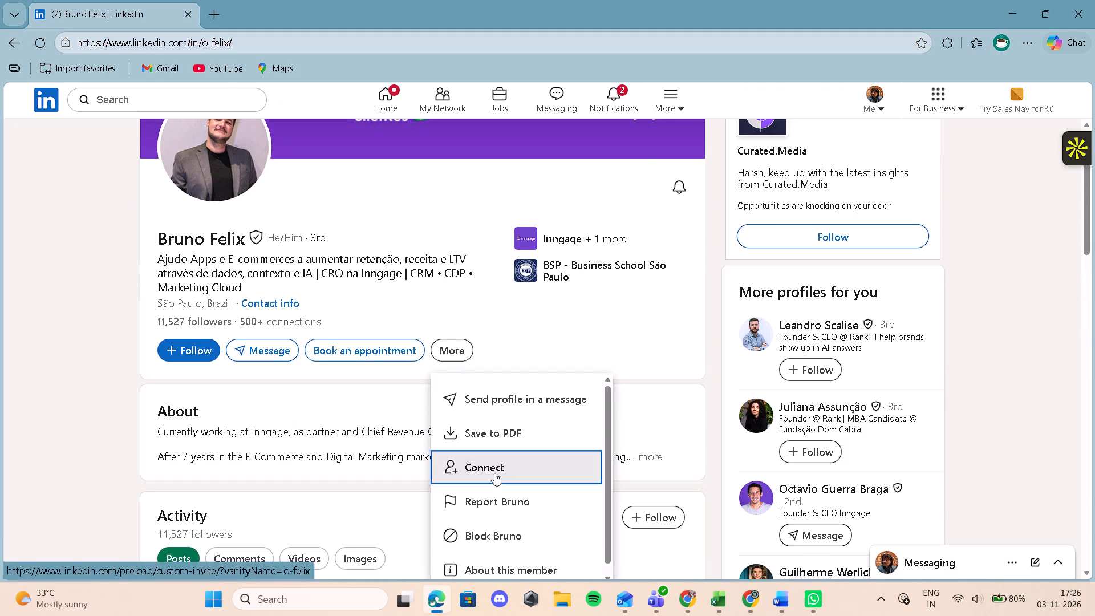
click(684, 222)
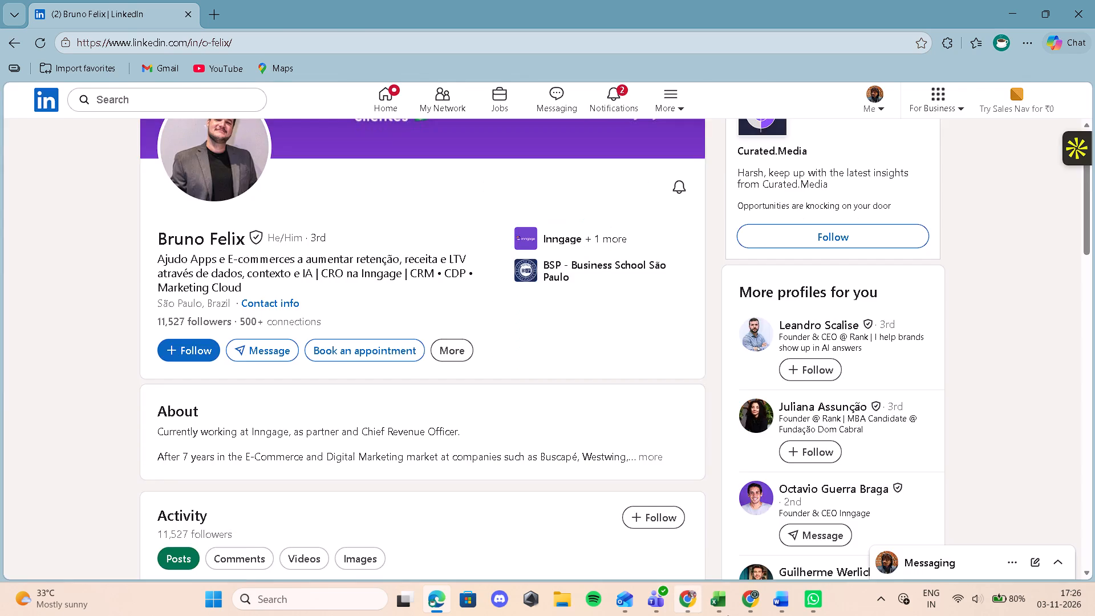
From the Excel Brazil sheet, open the row 60 LinkedIn profile, close the previous one and send a connection invitation without a note.
click(728, 615)
click(370, 318)
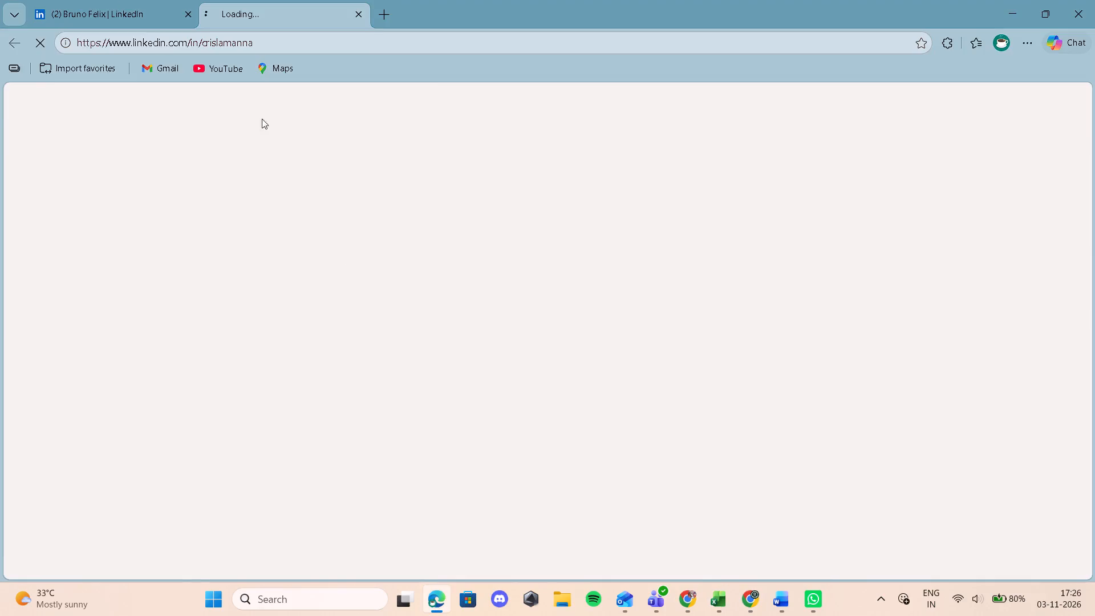
click(107, 0)
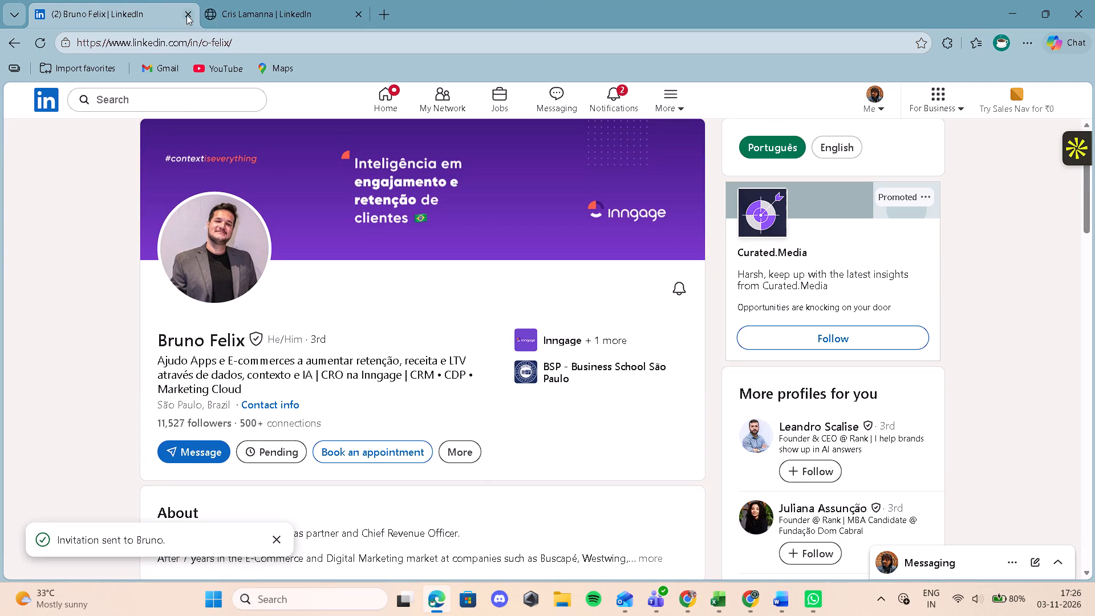
click(185, 15)
click(330, 449)
click(361, 302)
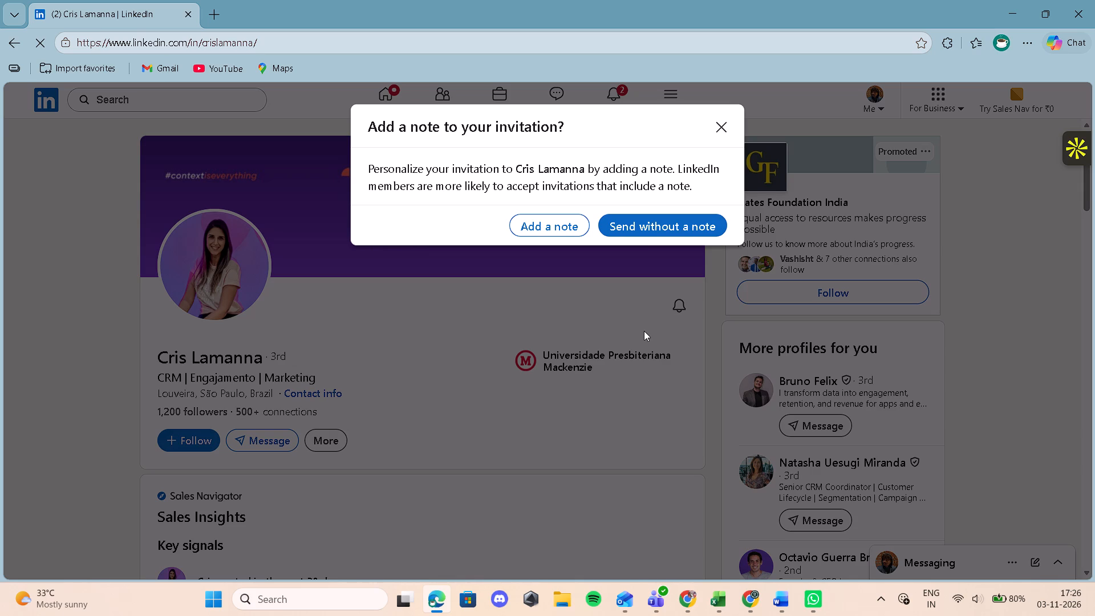
click(655, 224)
From the Excel Brazil sheet, open the row 61 LinkedIn profile in place of the previous one and send a connection invitation without a note.
click(713, 588)
click(379, 354)
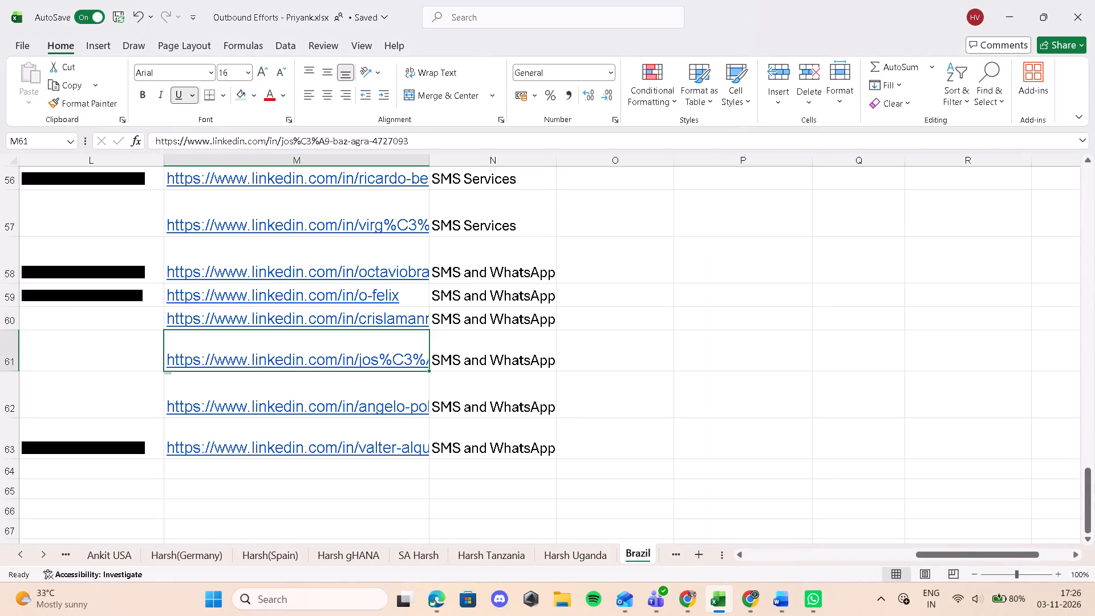
click(125, 0)
click(188, 13)
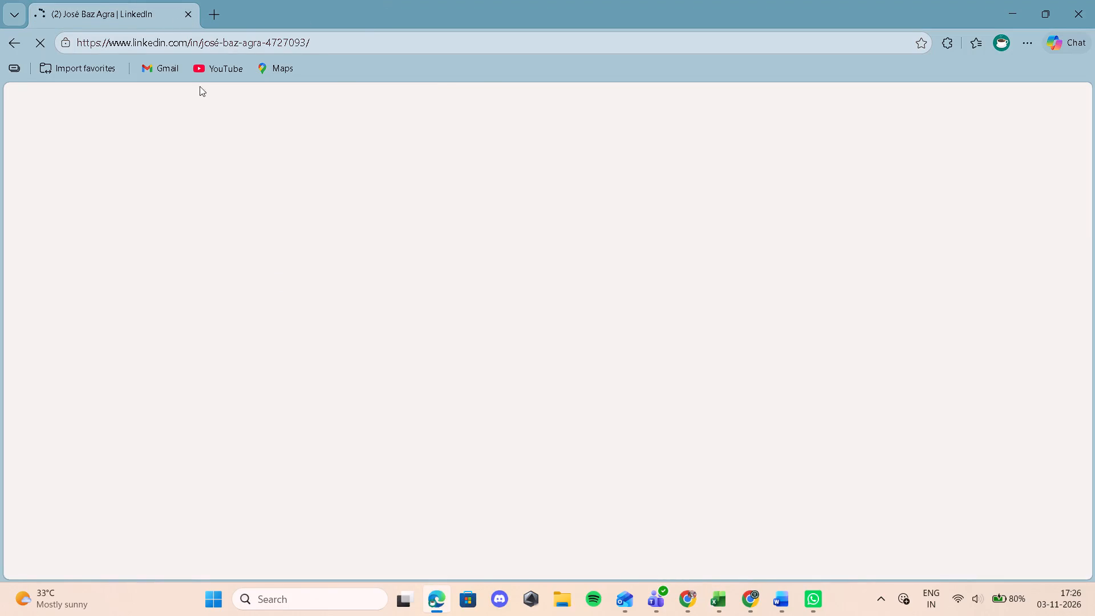
click(331, 460)
click(385, 305)
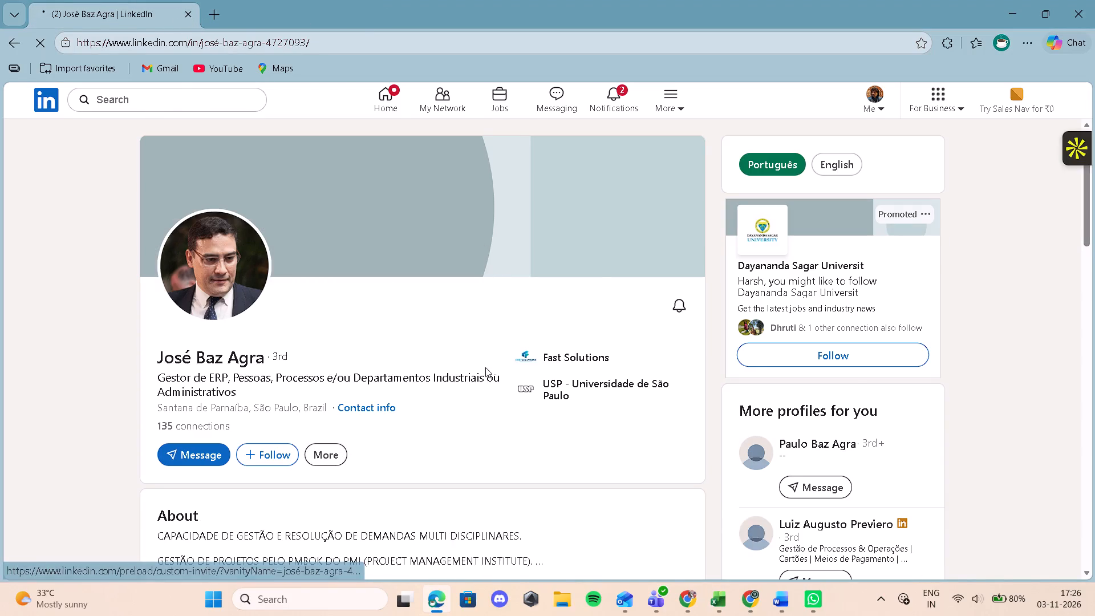
click(671, 229)
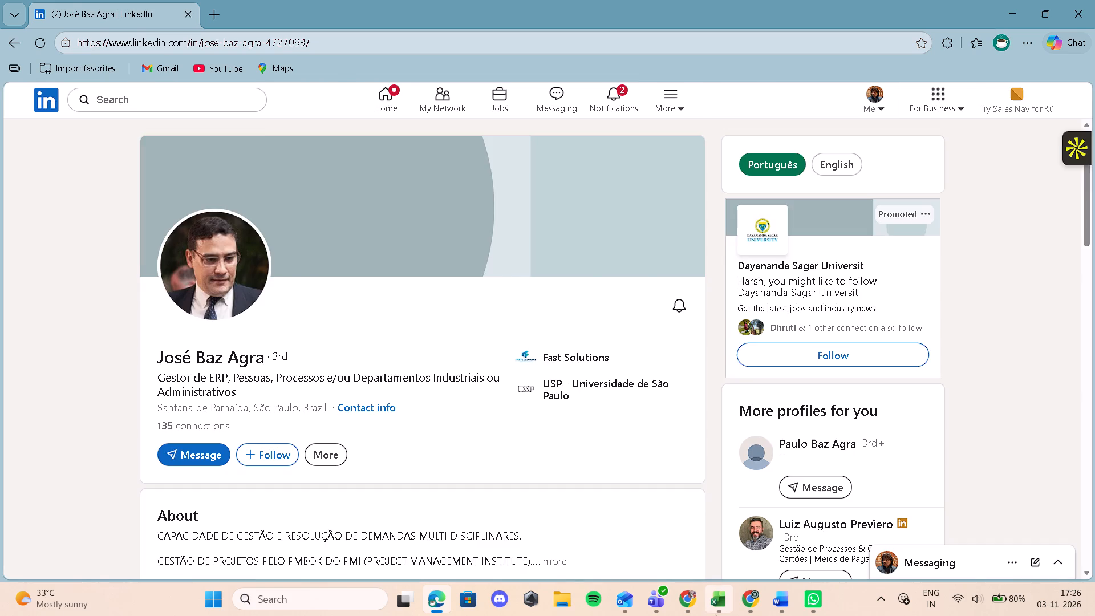
From the Excel Brazil sheet, open the row 62 LinkedIn profile, close the previous one and send a connection invitation without a note.
click(712, 614)
click(380, 385)
click(386, 408)
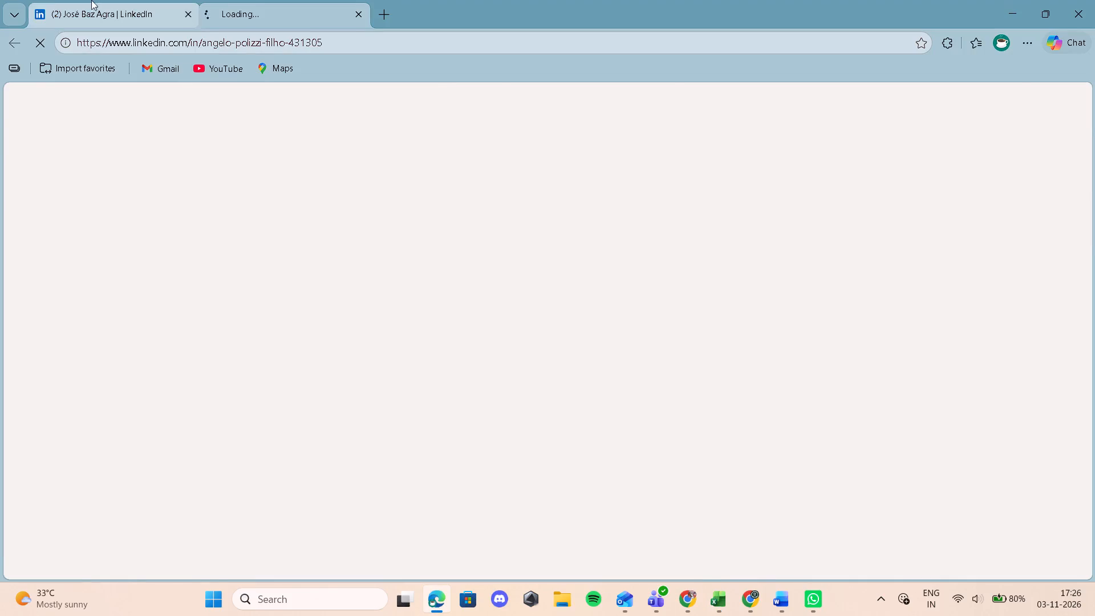
click(86, 0)
click(185, 11)
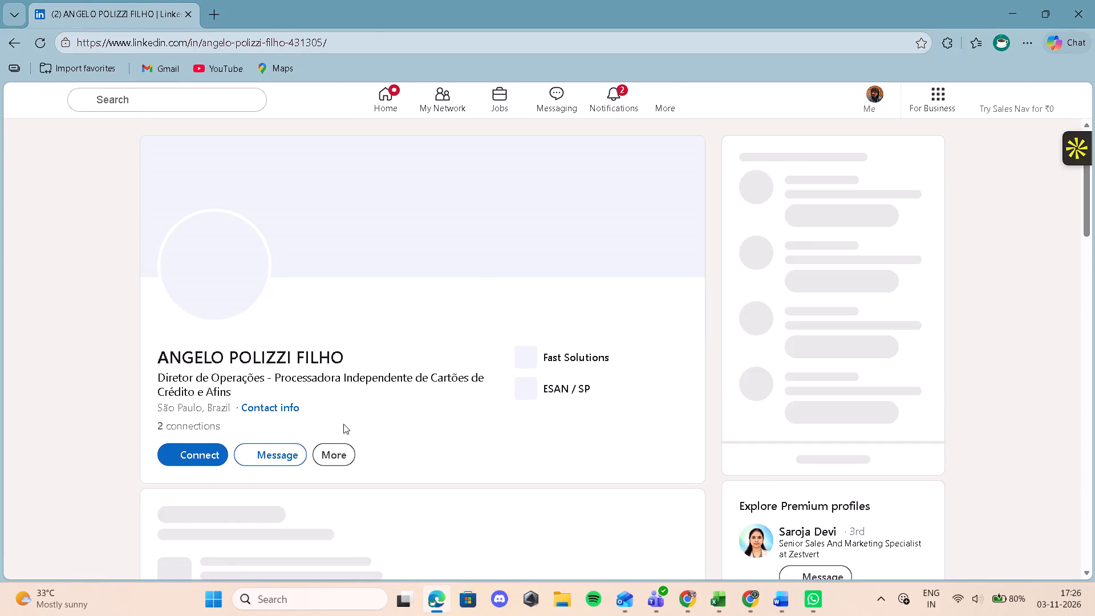
click(200, 445)
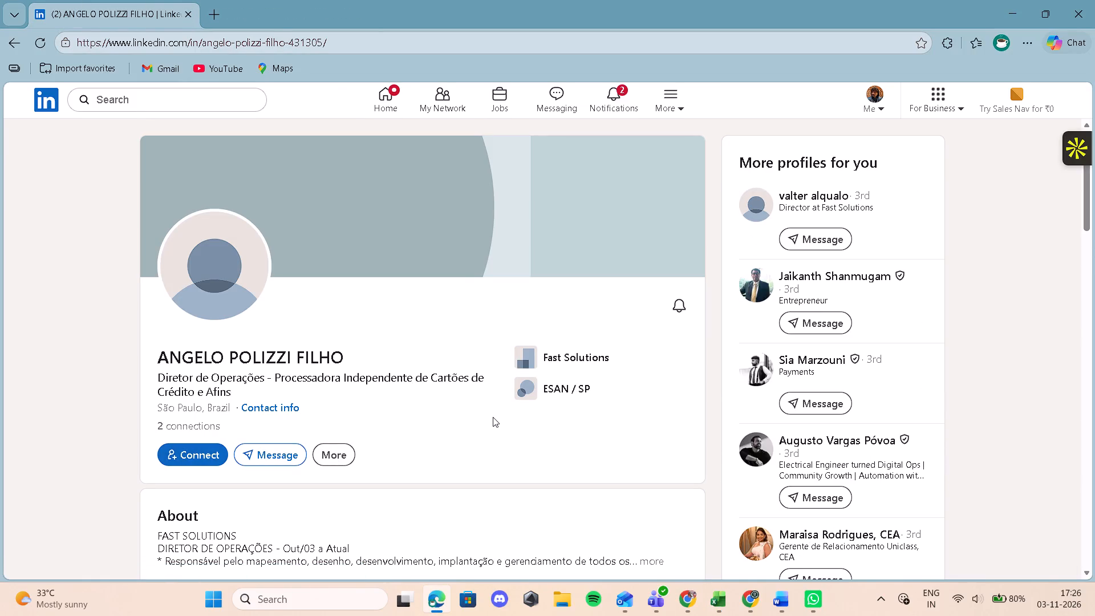
click(642, 248)
From the Excel Brazil sheet, open the row 63 LinkedIn profile in place of the previous one and send a connection invitation without a note.
click(715, 599)
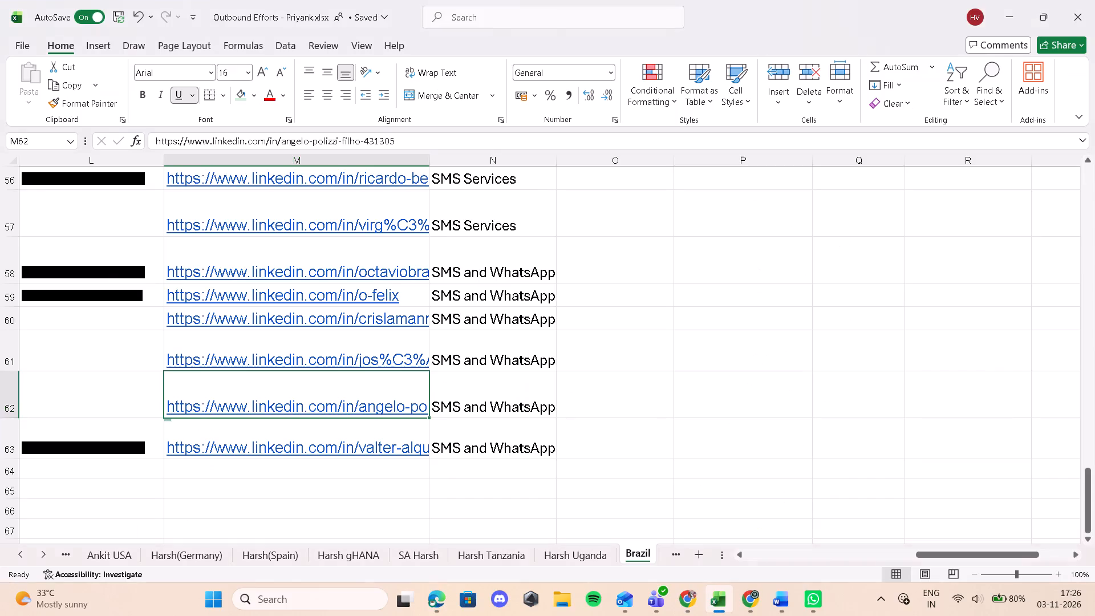
click(382, 429)
click(379, 449)
click(149, 0)
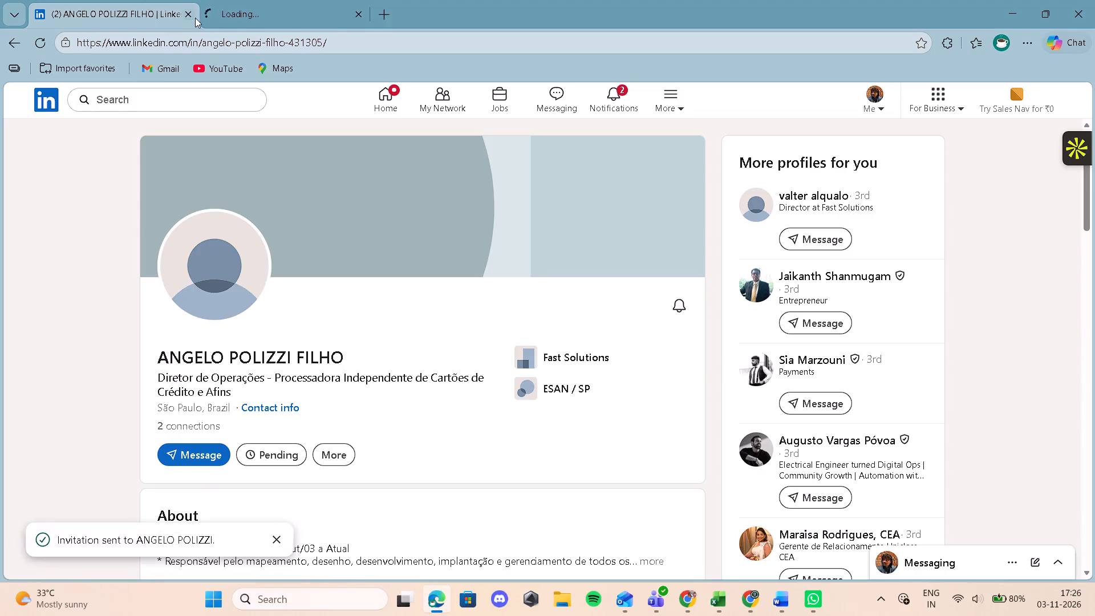
click(188, 15)
click(326, 441)
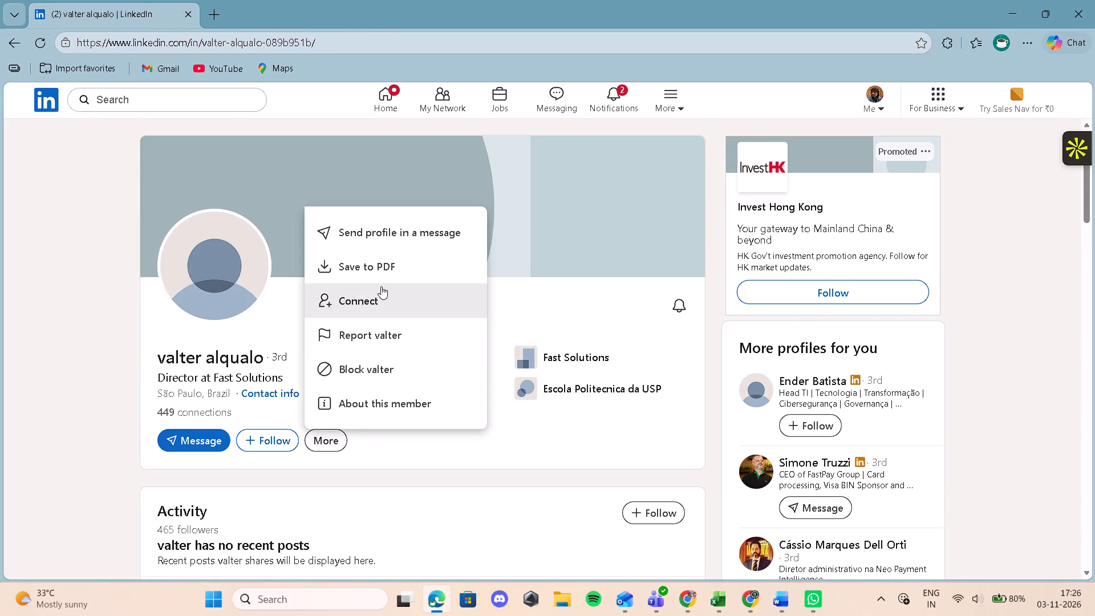
click(381, 286)
click(683, 222)
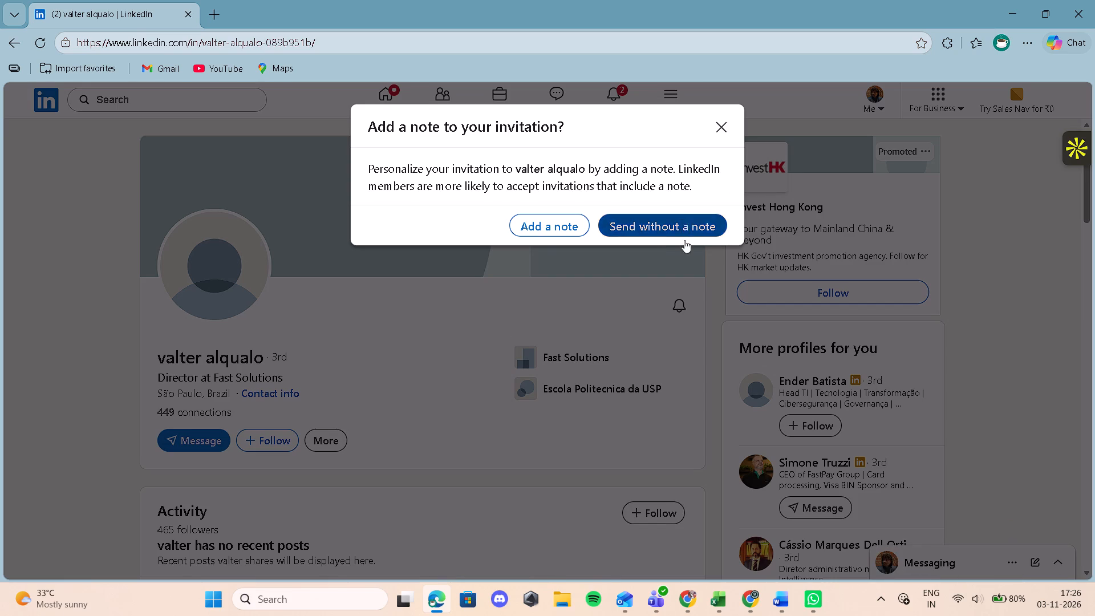
Select row 63 in the Excel Brazil sheet and close that prospect's LinkedIn profile in the browser.
click(724, 615)
click(0, 443)
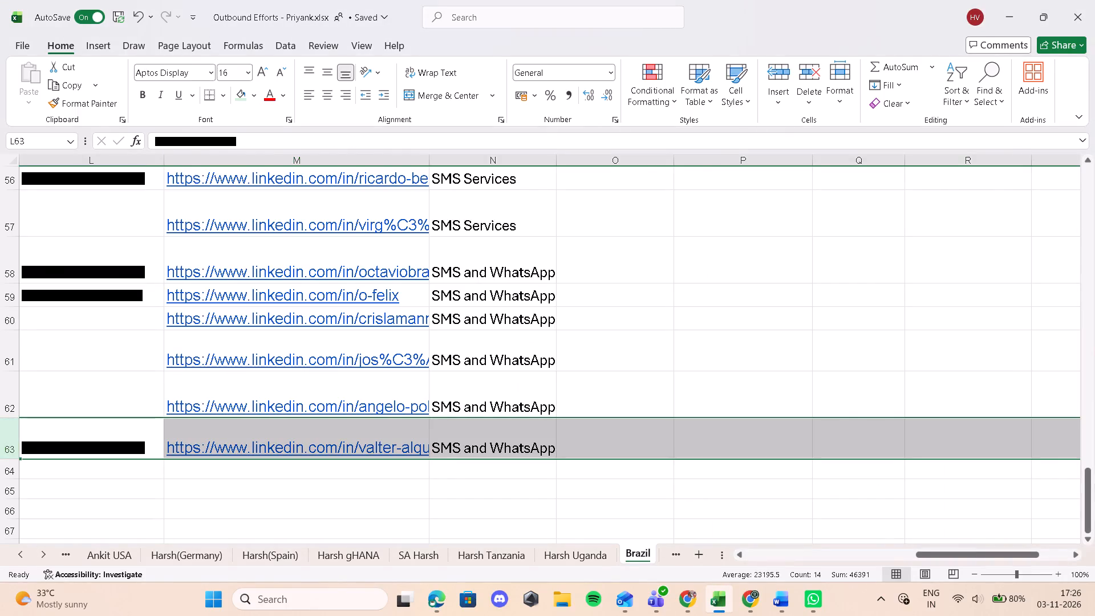
drag(970, 556, 997, 548)
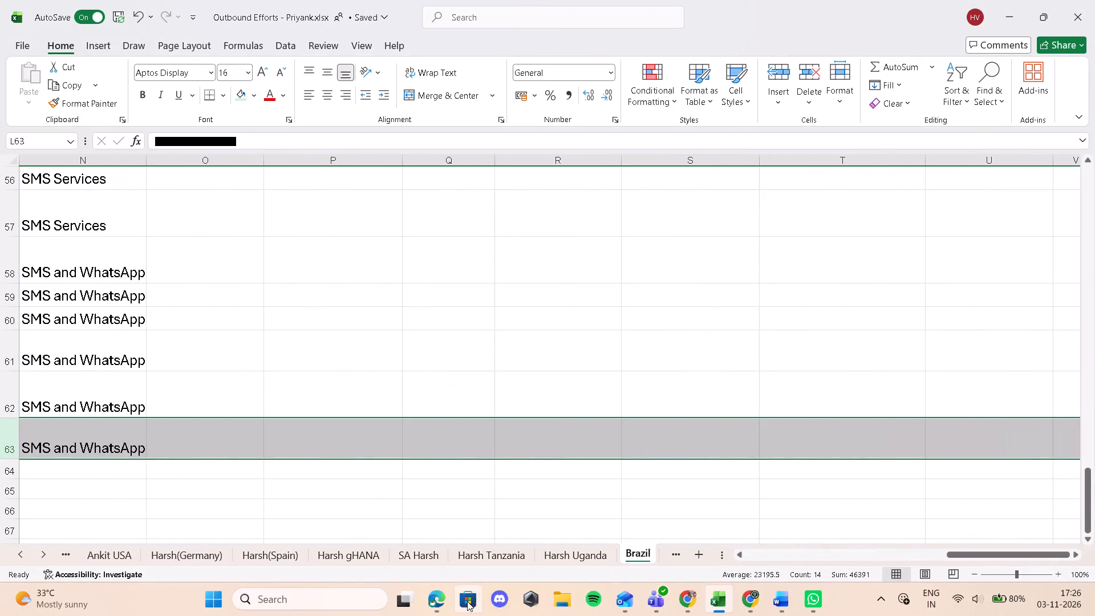
click(448, 602)
click(190, 18)
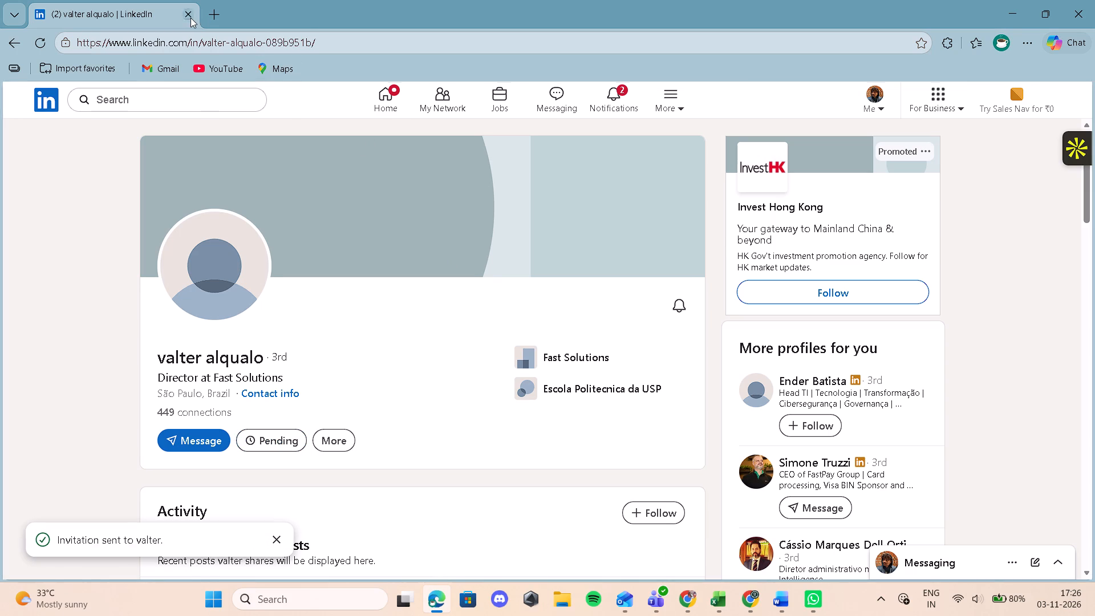
Back in the Excel Brazil sheet, select the 03 November 2026 dates in B41:B63 to check that day's prospect entries.
click(723, 606)
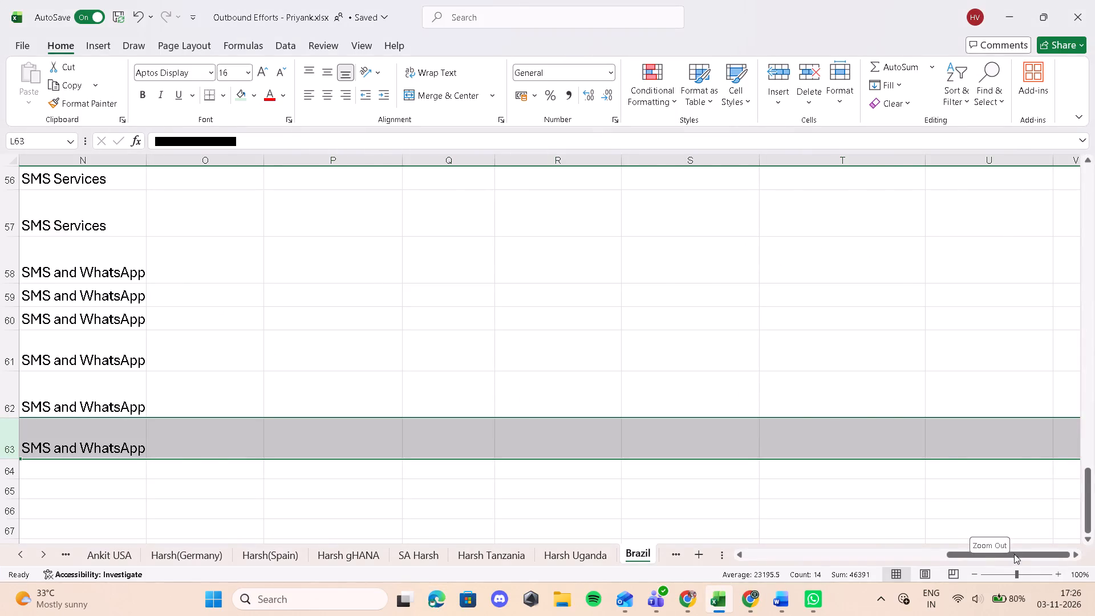
drag(1016, 553, 388, 491)
scroll(279, 494, up, 5)
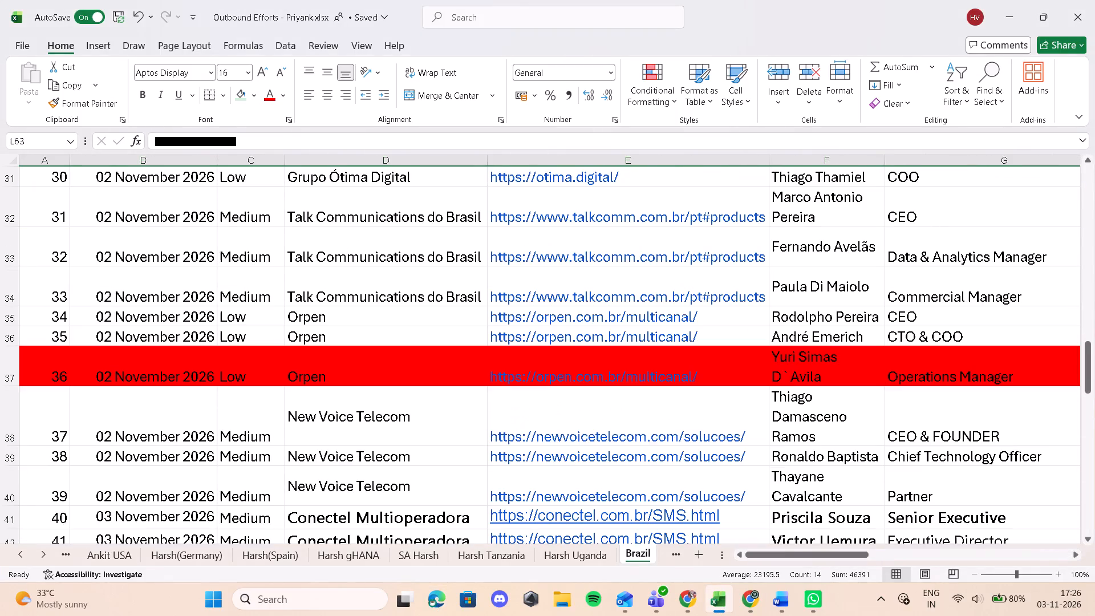
scroll(151, 347, down, 1)
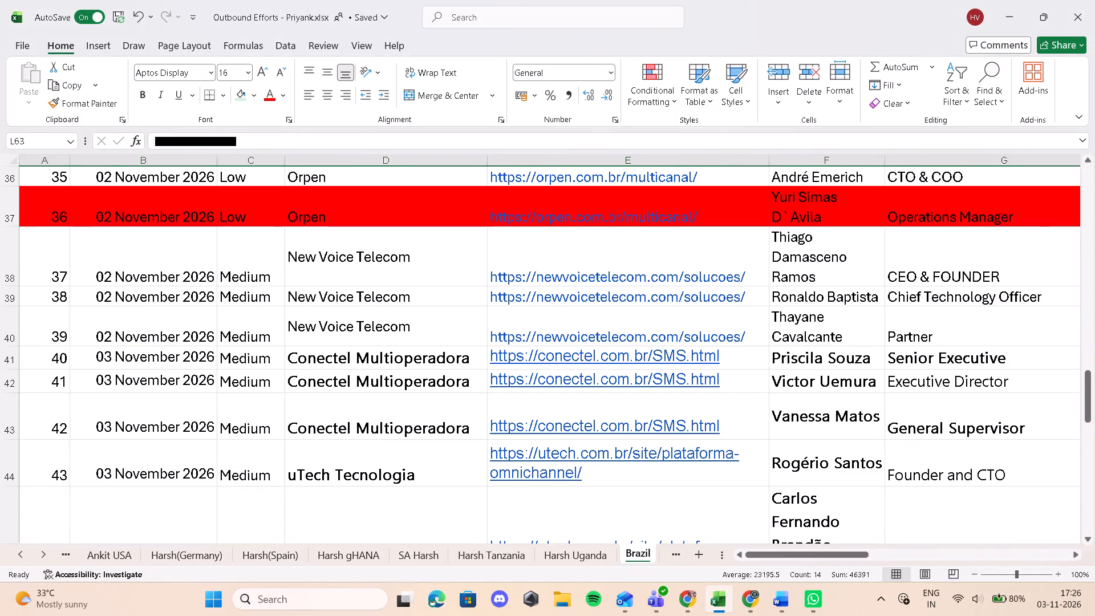
drag(156, 351, 165, 610)
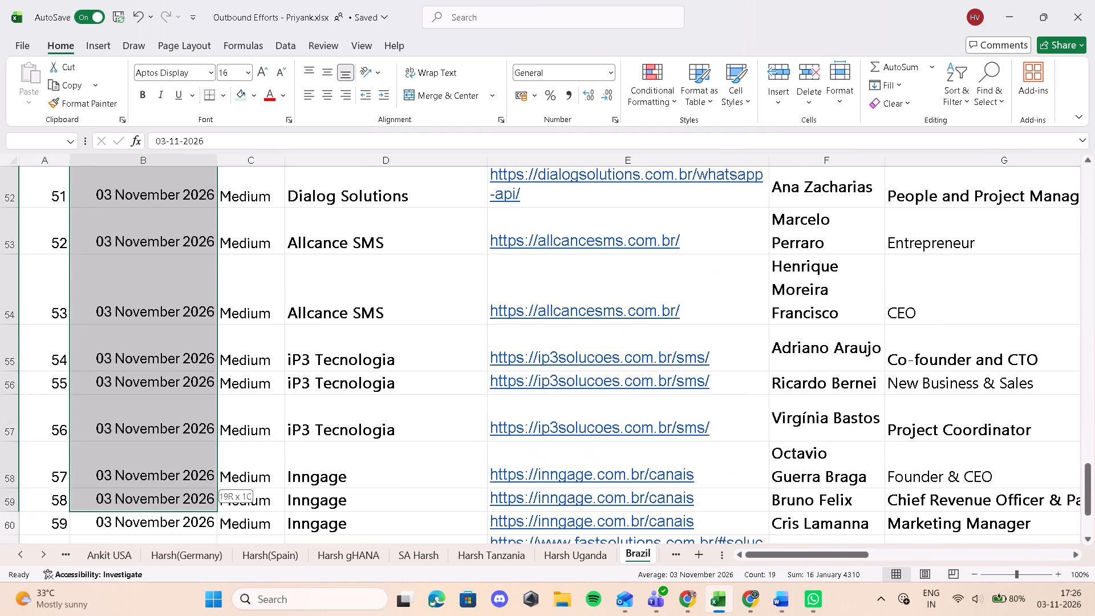
drag(165, 610, 176, 495)
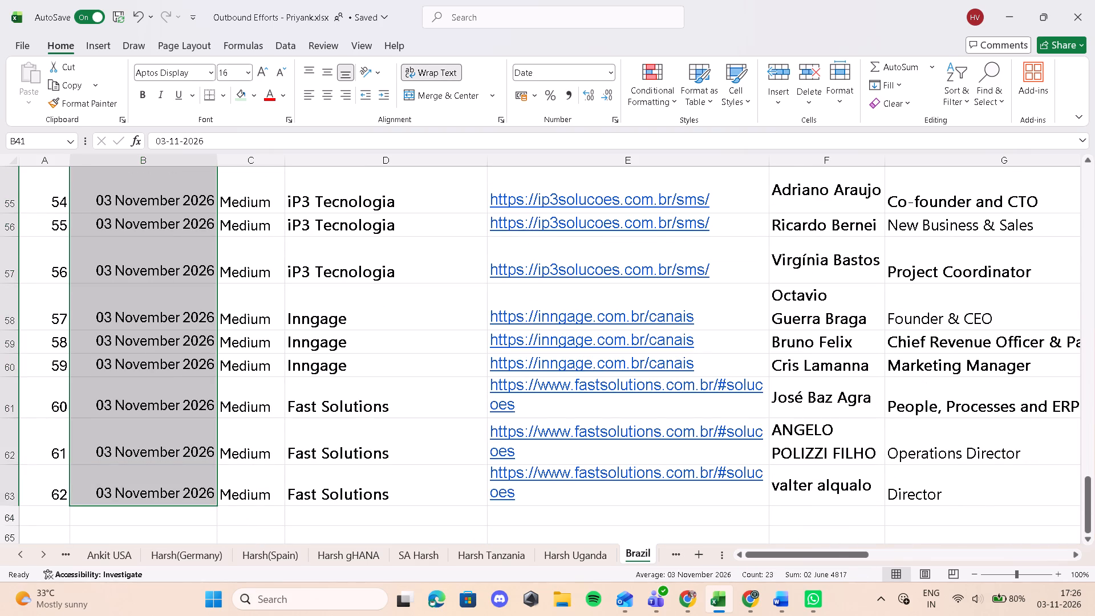
click(938, 493)
Reveal the hidden background apps in the system tray.
click(891, 602)
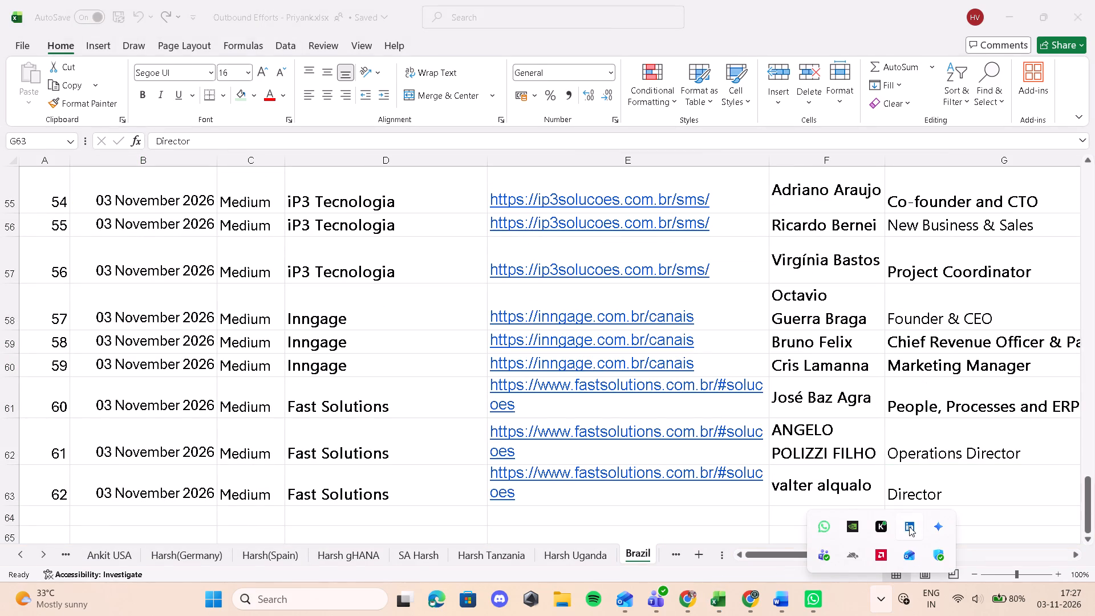
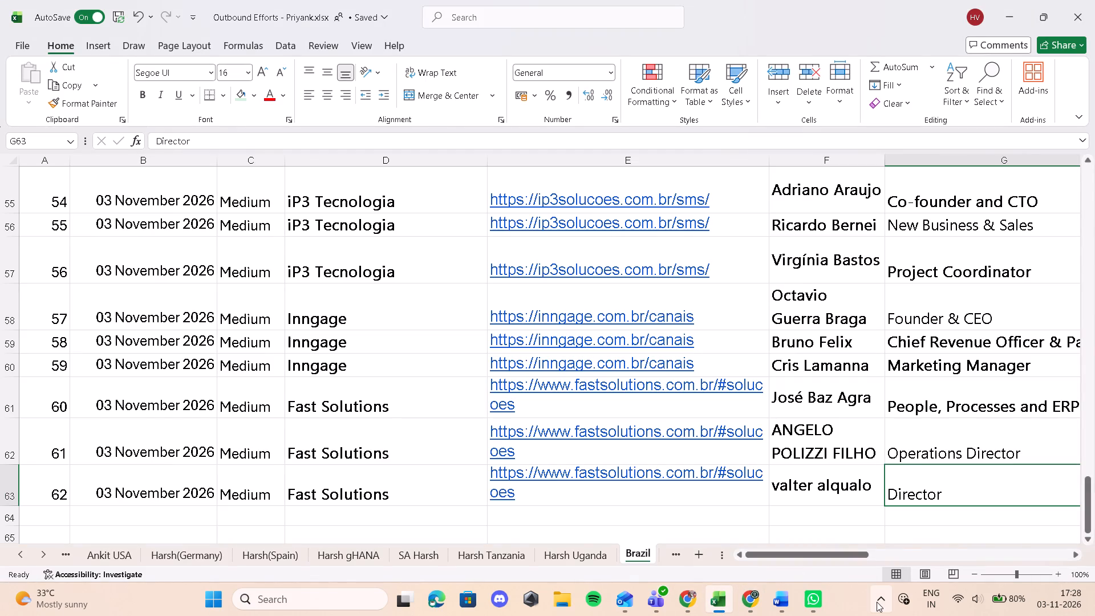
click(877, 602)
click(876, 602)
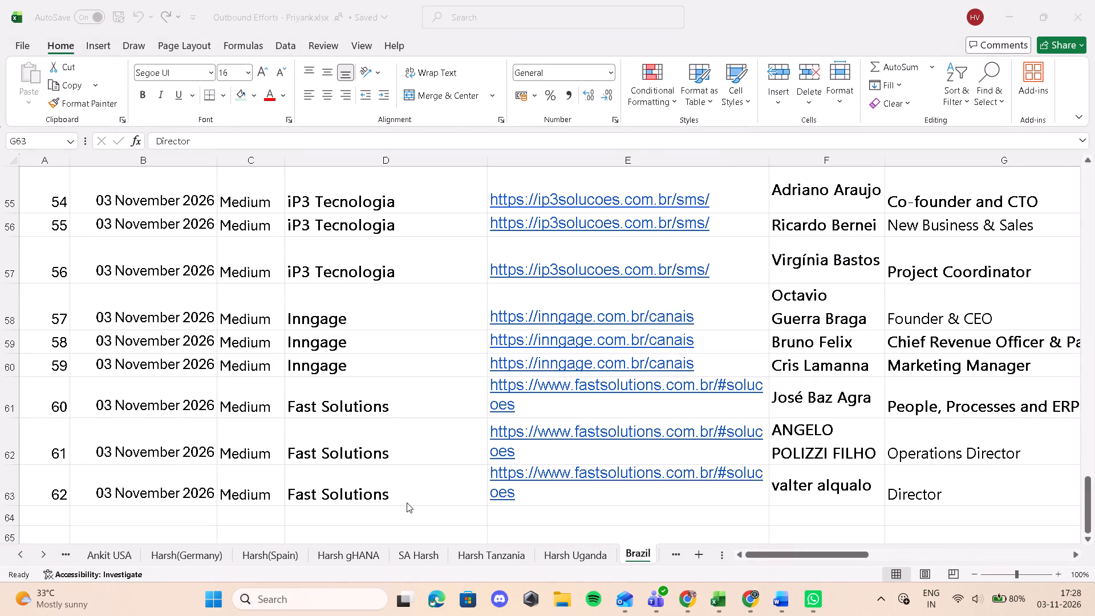
Return to the top of the Brazil sheet and select the entire Company column to check its entries.
scroll(406, 494, down, 3)
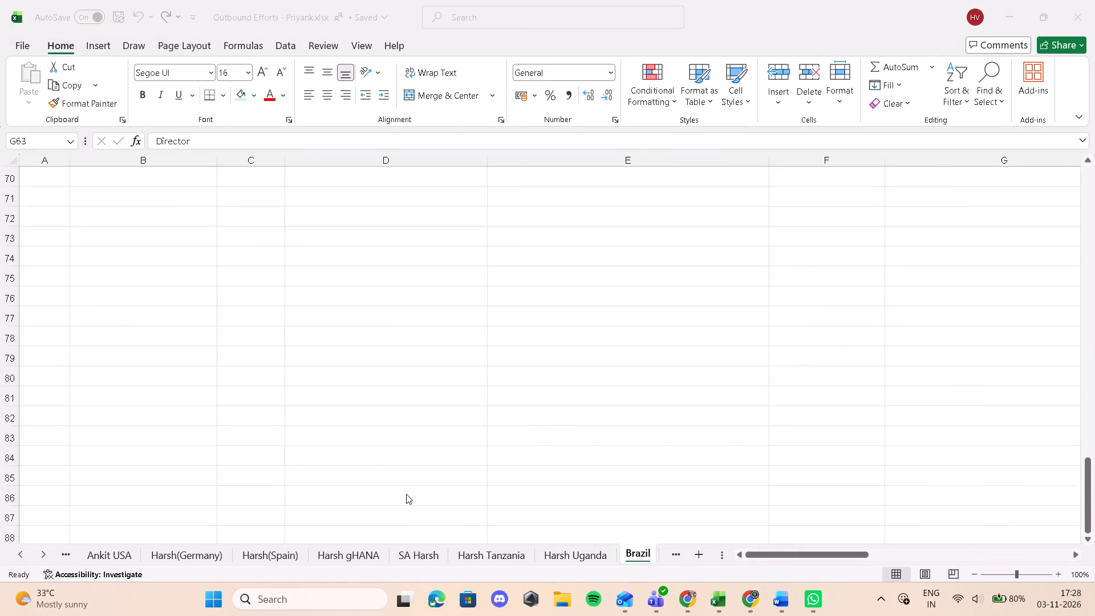
scroll(406, 494, up, 20)
scroll(406, 494, up, 5)
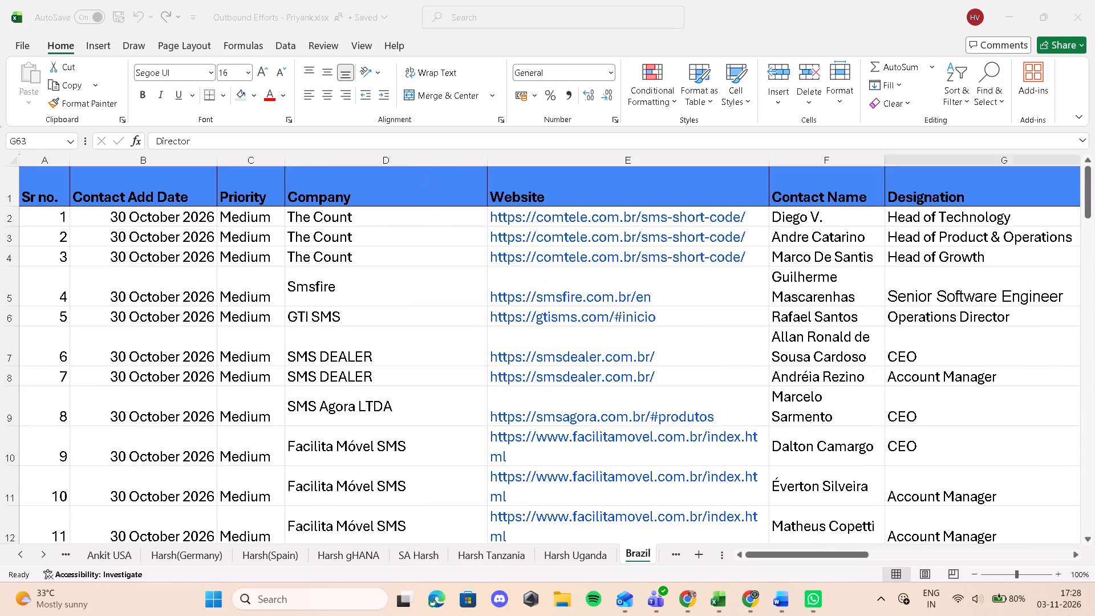
click(443, 156)
click(444, 165)
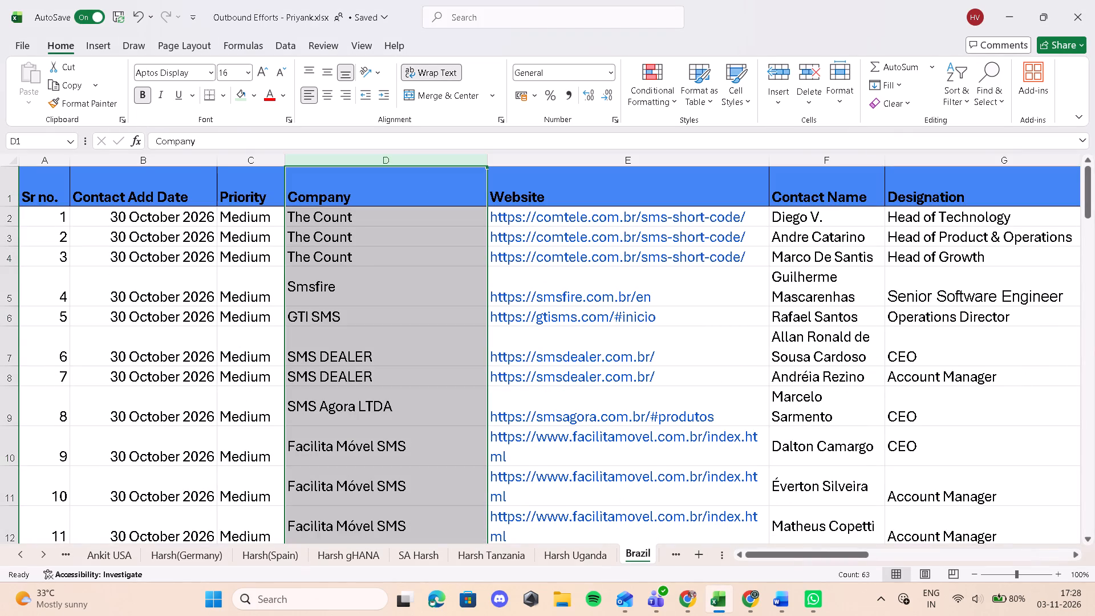
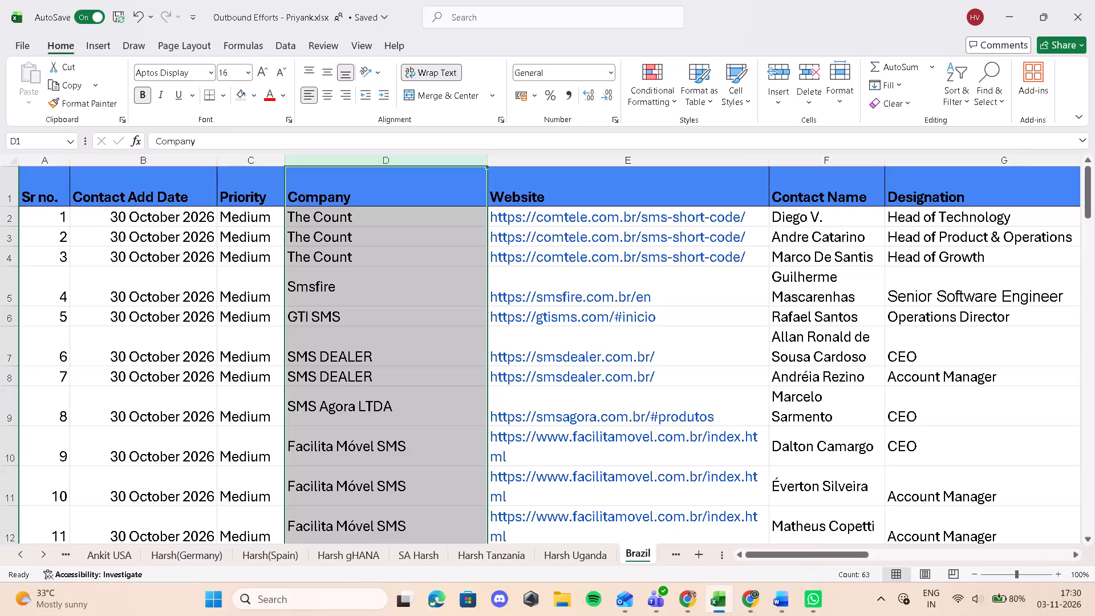
Narrow the Brazil sheet's Company column D slightly and check how the company names fit down to row 40.
click(461, 160)
drag(486, 164, 434, 173)
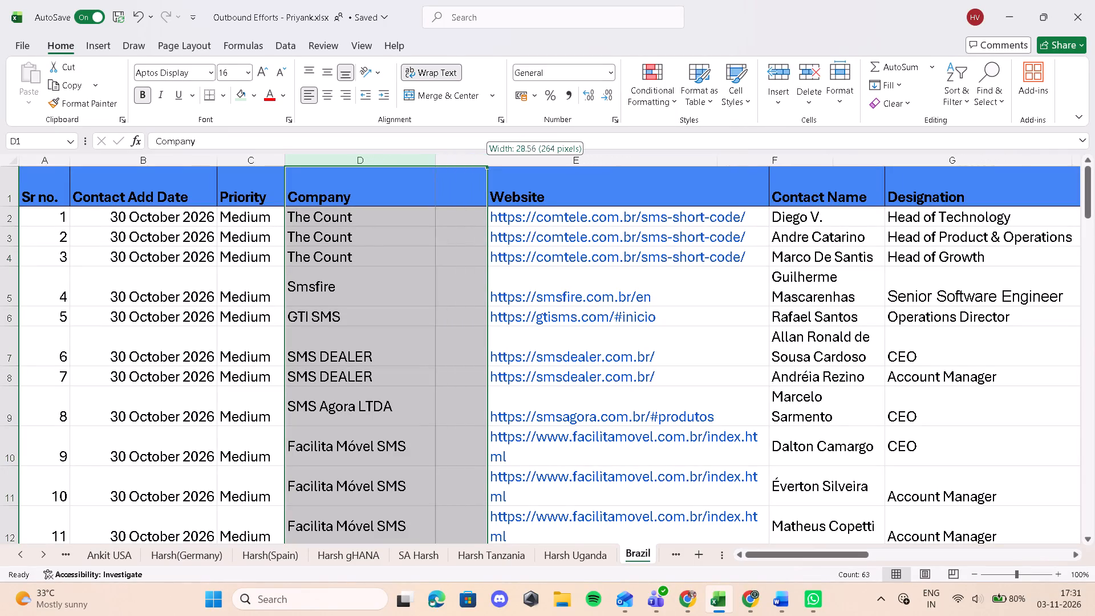
drag(434, 173, 426, 175)
scroll(401, 366, down, 7)
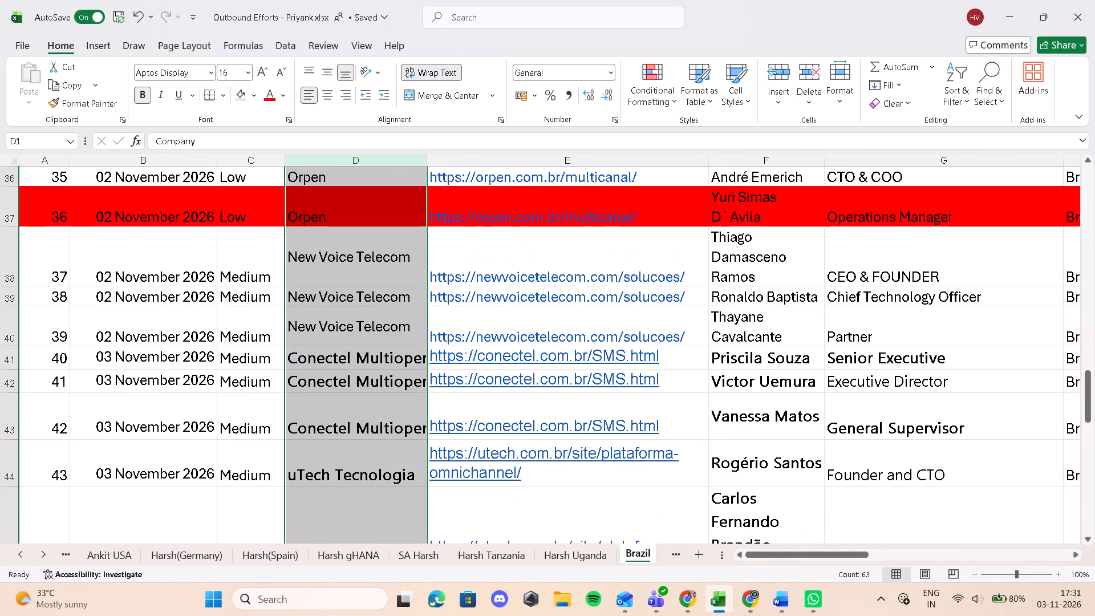
scroll(401, 366, up, 13)
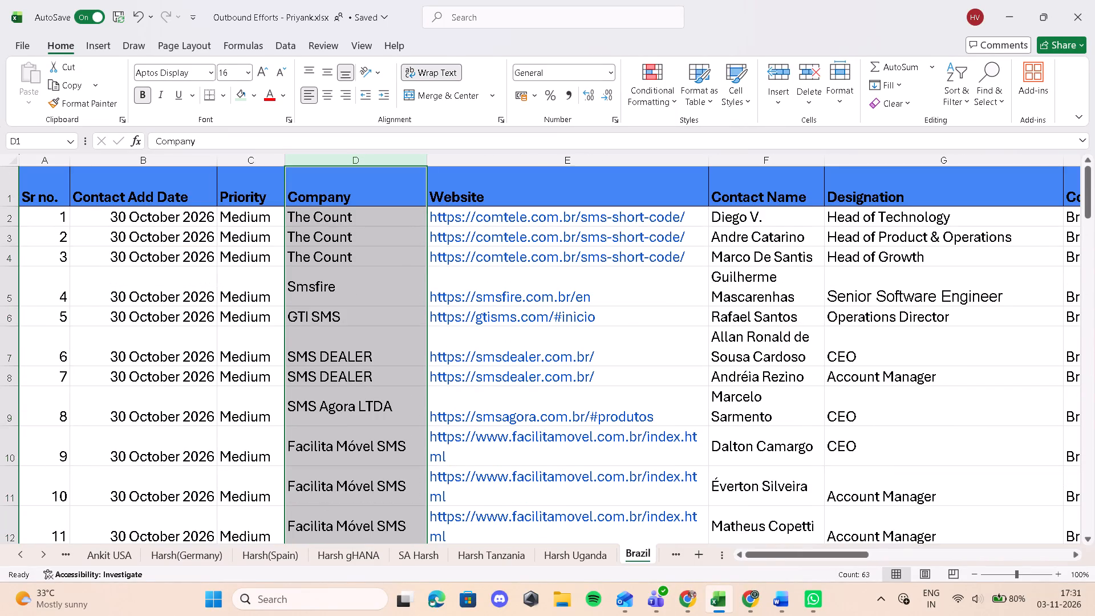
drag(426, 162, 460, 169)
scroll(411, 338, down, 2)
click(411, 338)
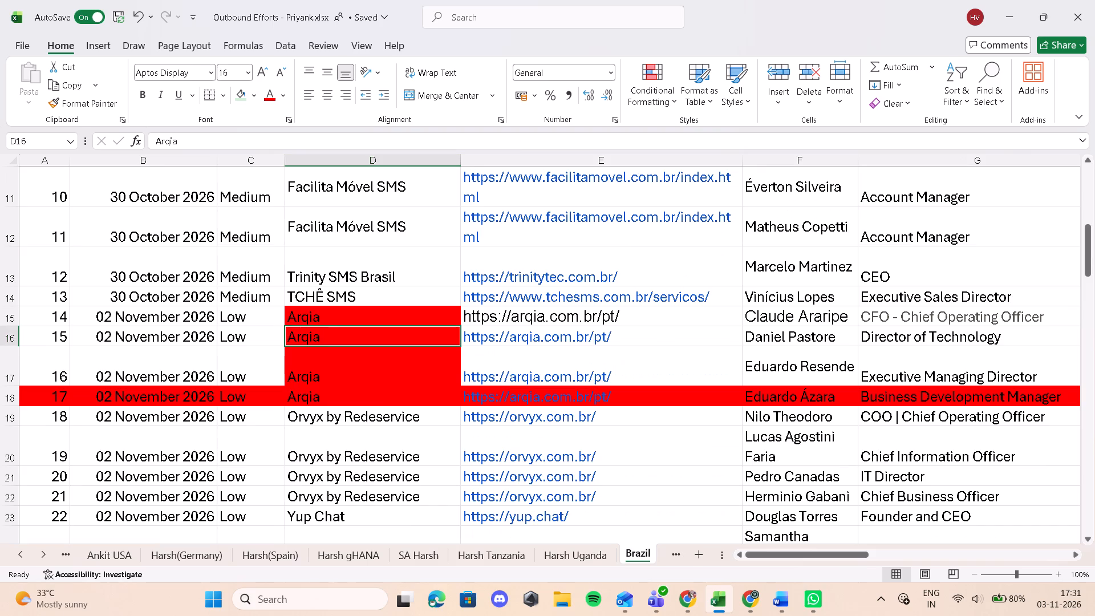
scroll(411, 338, down, 2)
click(411, 338)
scroll(411, 338, down, 3)
click(410, 342)
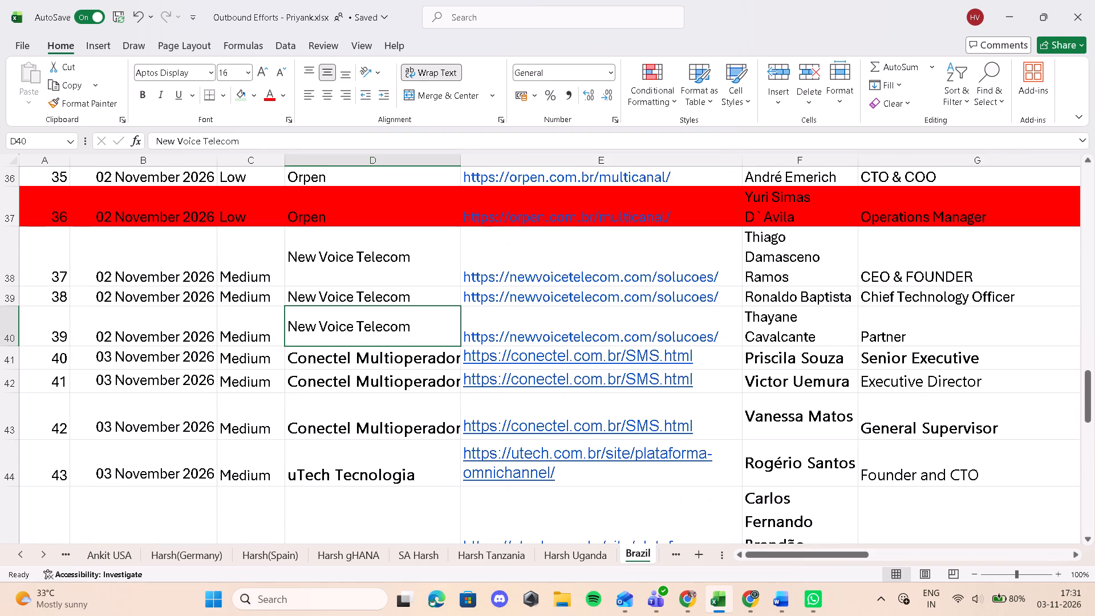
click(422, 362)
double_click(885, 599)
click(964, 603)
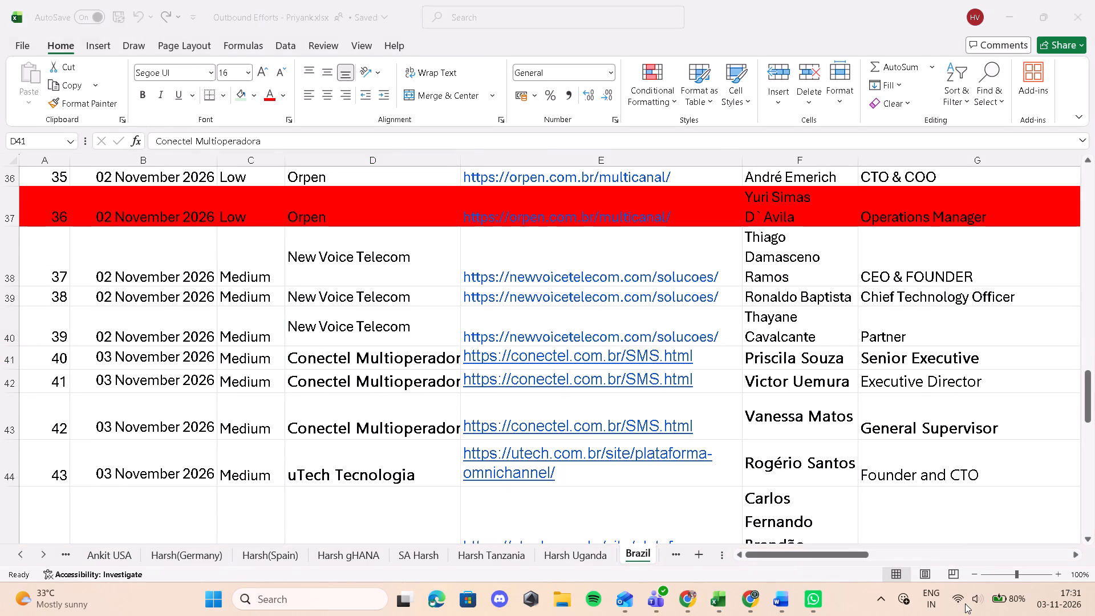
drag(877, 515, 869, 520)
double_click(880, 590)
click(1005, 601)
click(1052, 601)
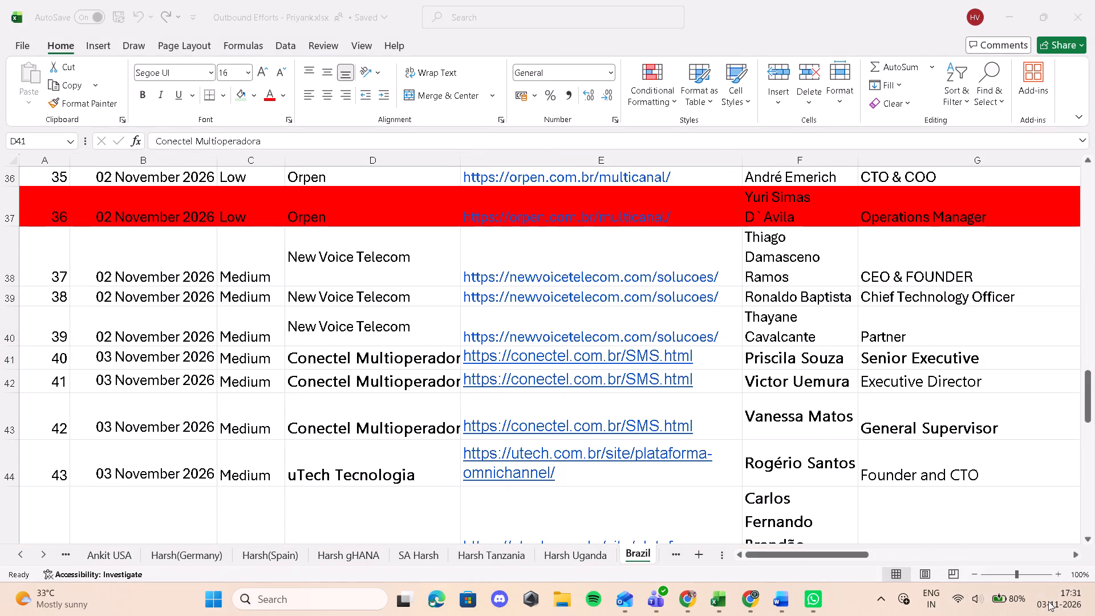
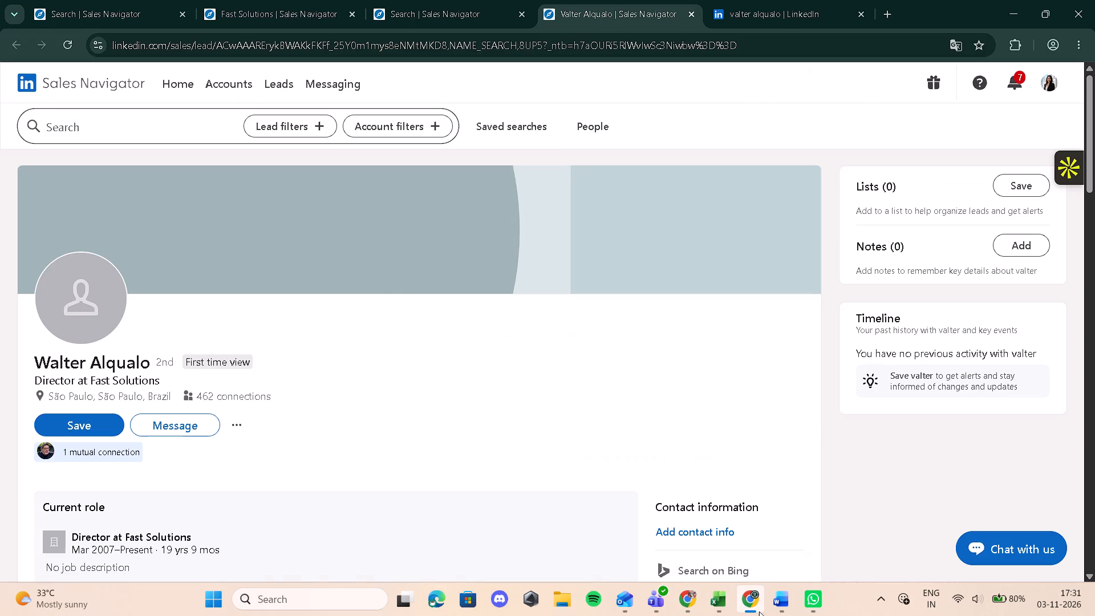
Return to the Excel Brazil sheet and review the 03 November 2026 prospect entries from row 41 downward, starting from the first columns.
click(792, 611)
click(706, 607)
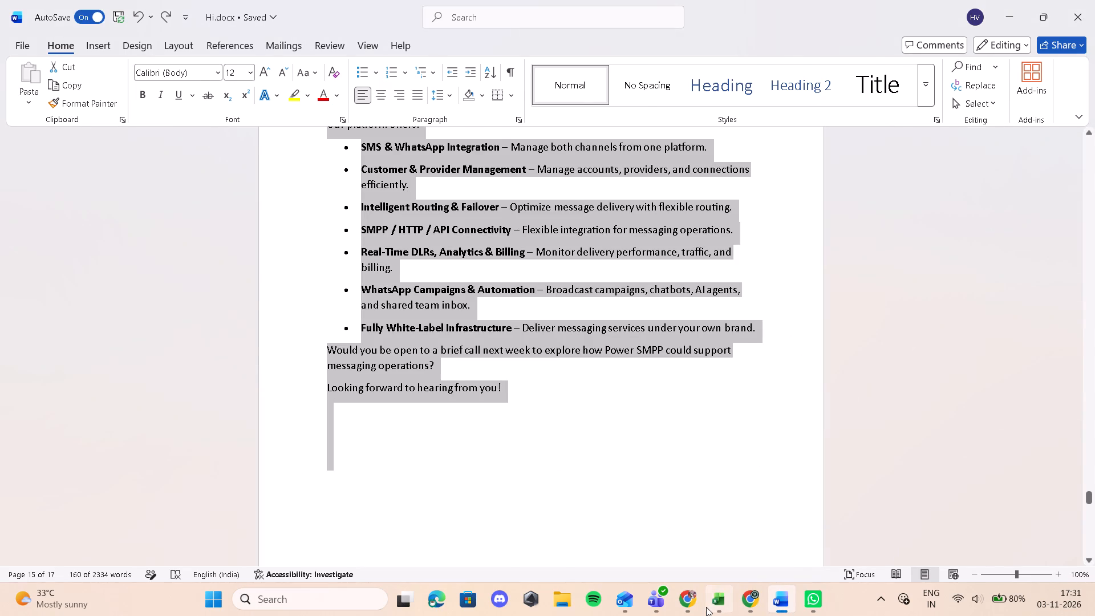
drag(804, 556, 747, 558)
scroll(386, 354, down, 1)
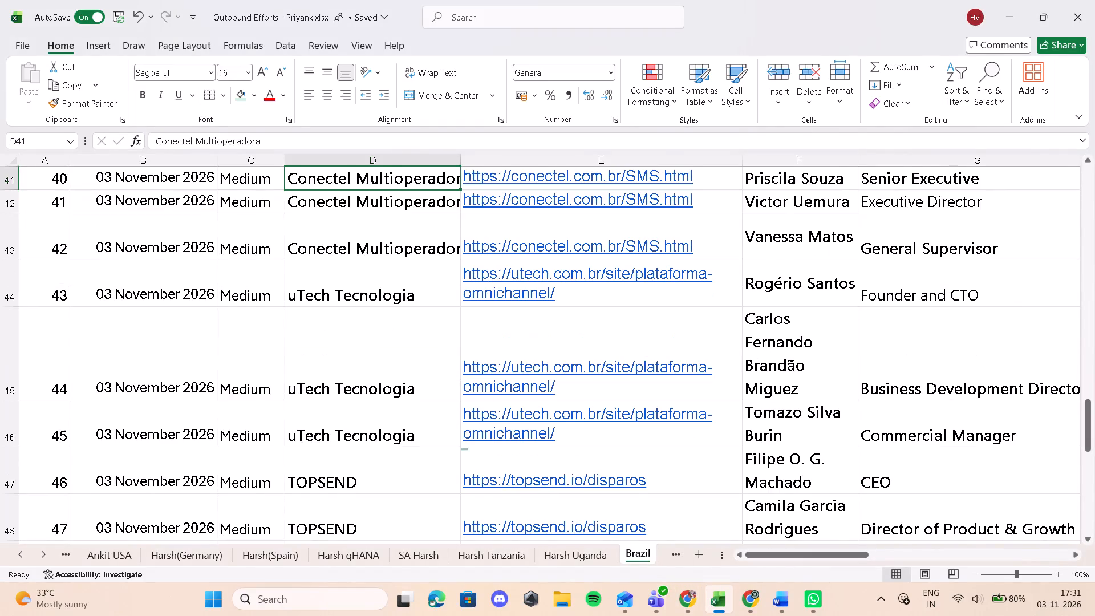
Look through the workbook's other outreach sheets, including Harsh gHANA and Ankit USA.
scroll(502, 438, down, 3)
click(416, 553)
click(347, 556)
click(124, 545)
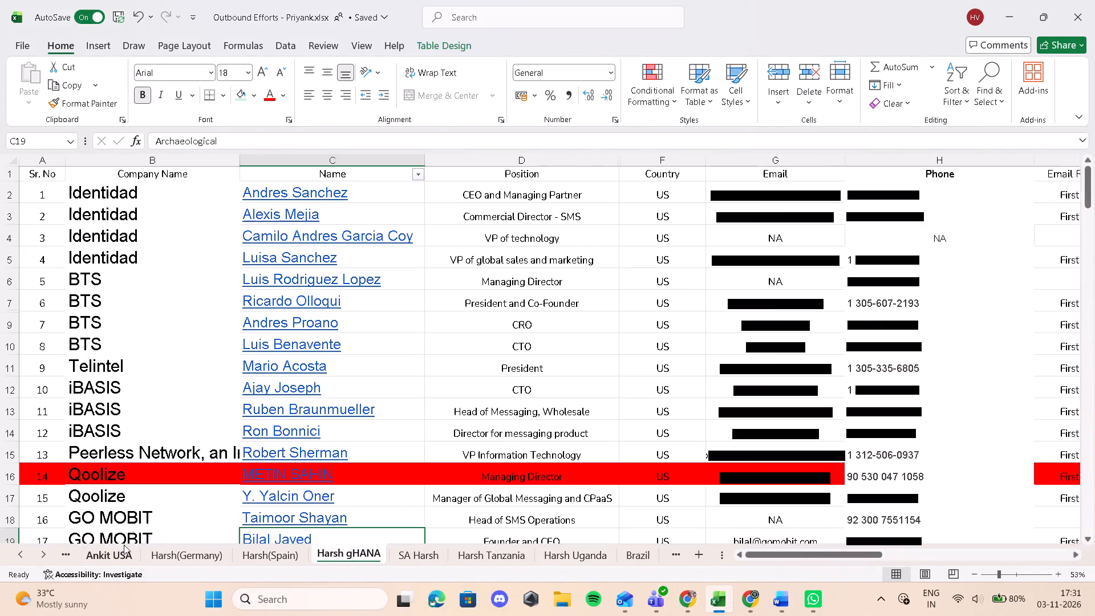
click(25, 548)
click(25, 548)
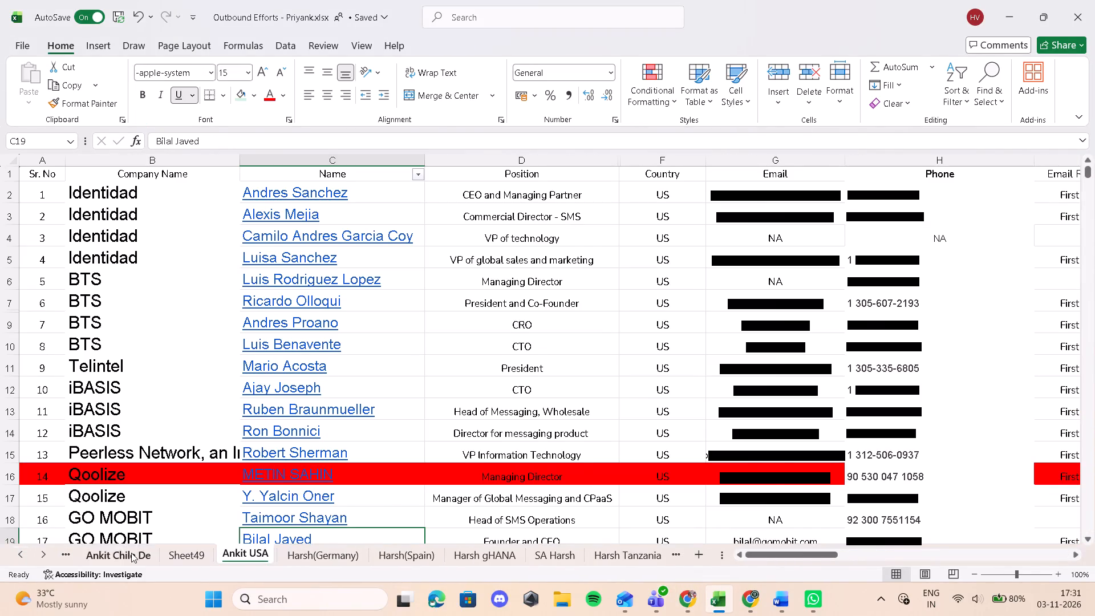
click(131, 553)
click(175, 554)
click(48, 553)
click(48, 553)
click(123, 554)
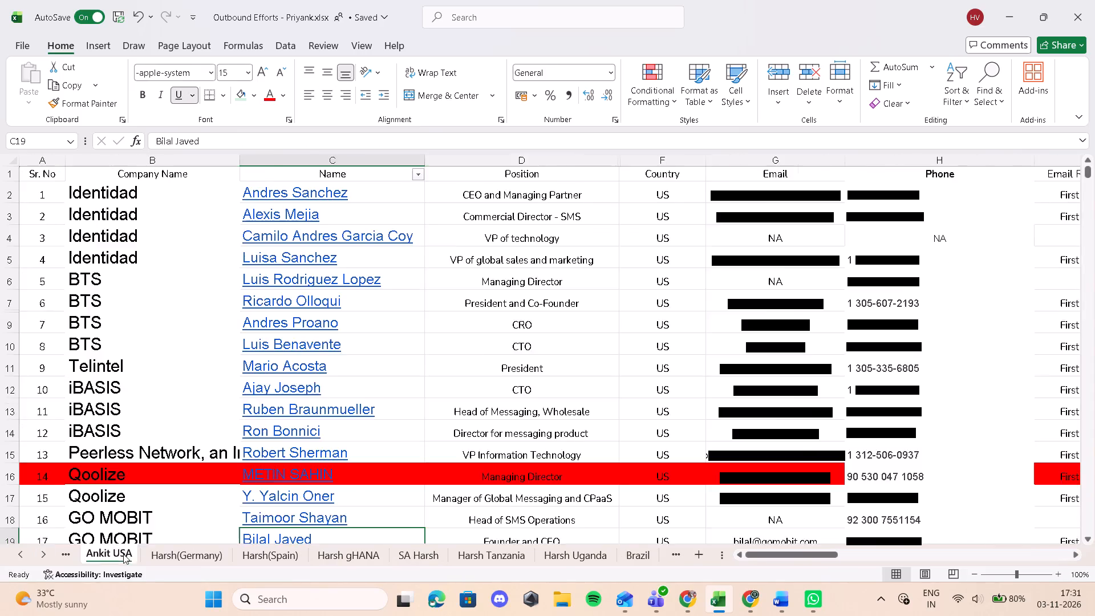
Examine the Harsh(Germany) sheet's contact rows and its mail follow-up, LinkedIn reachout and acceptance columns.
click(165, 556)
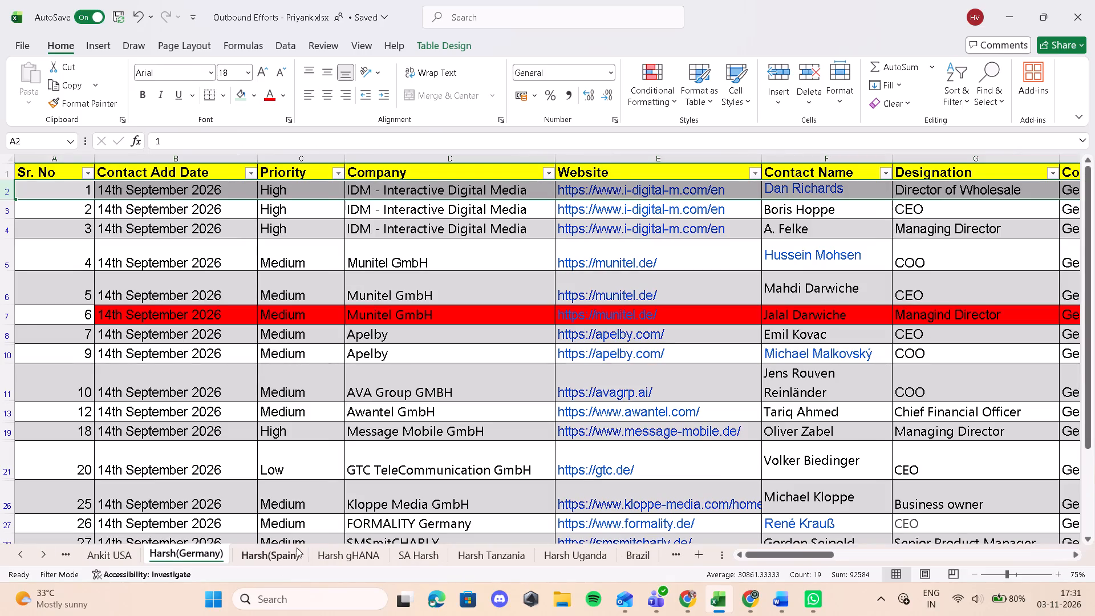
click(287, 555)
click(209, 554)
scroll(421, 445, up, 3)
scroll(421, 445, down, 5)
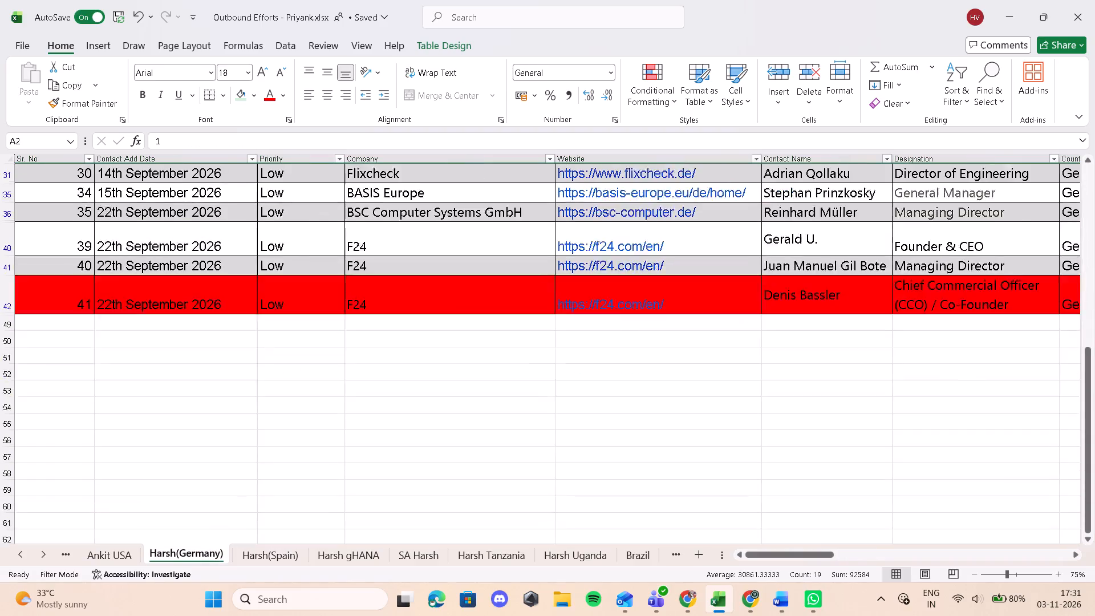
scroll(396, 479, up, 13)
drag(764, 552, 972, 540)
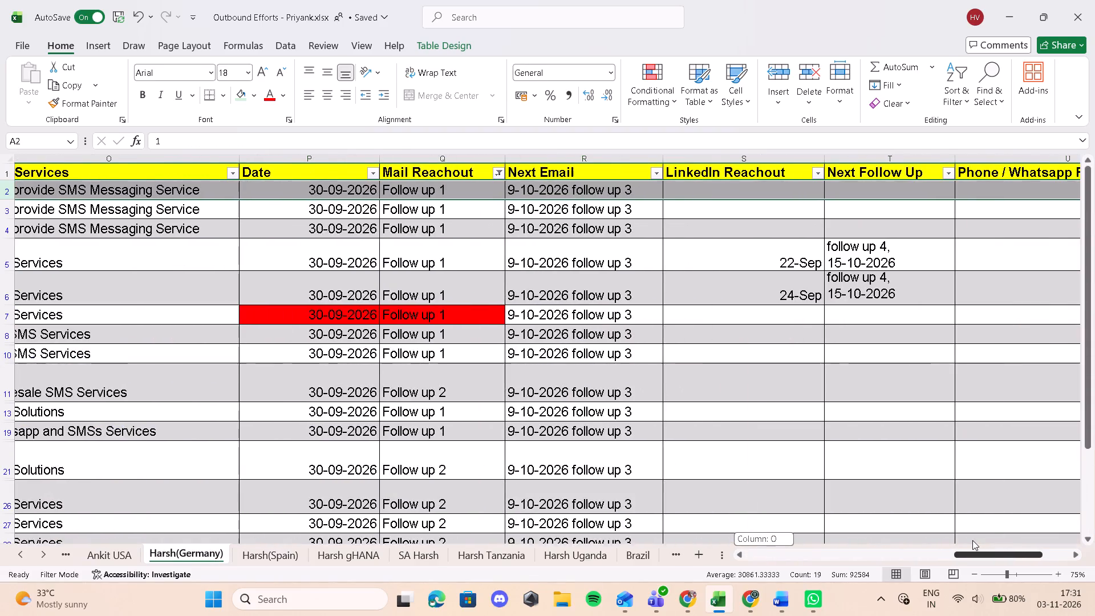
drag(972, 540, 903, 539)
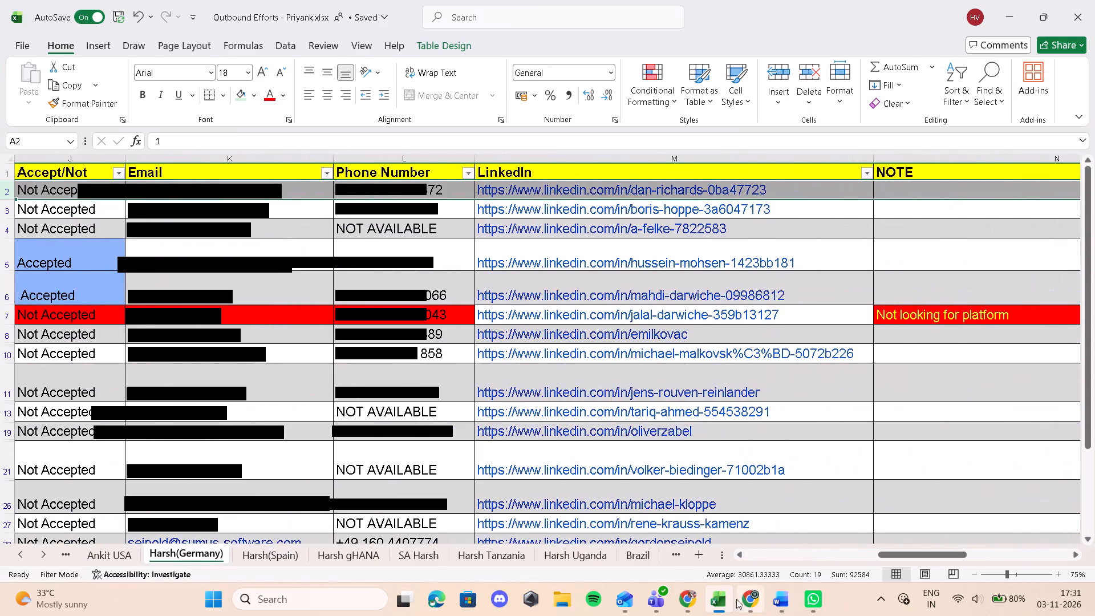
Switch to the Word document Hi.docx and read through the outreach message and follow-up email templates.
click(783, 601)
scroll(591, 451, up, 3)
click(591, 451)
scroll(591, 451, up, 3)
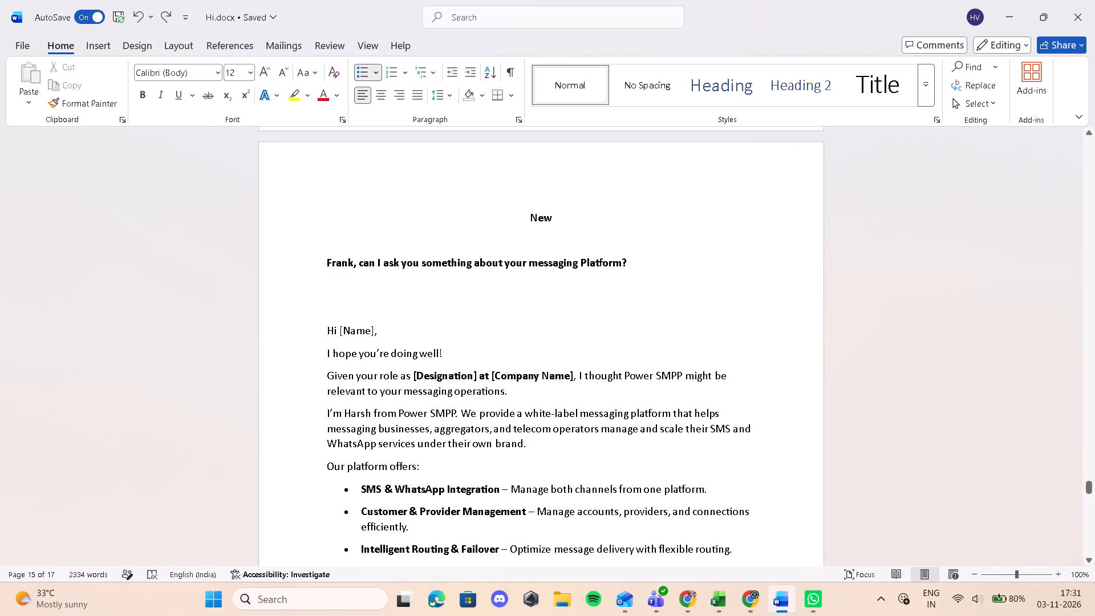
scroll(513, 464, up, 17)
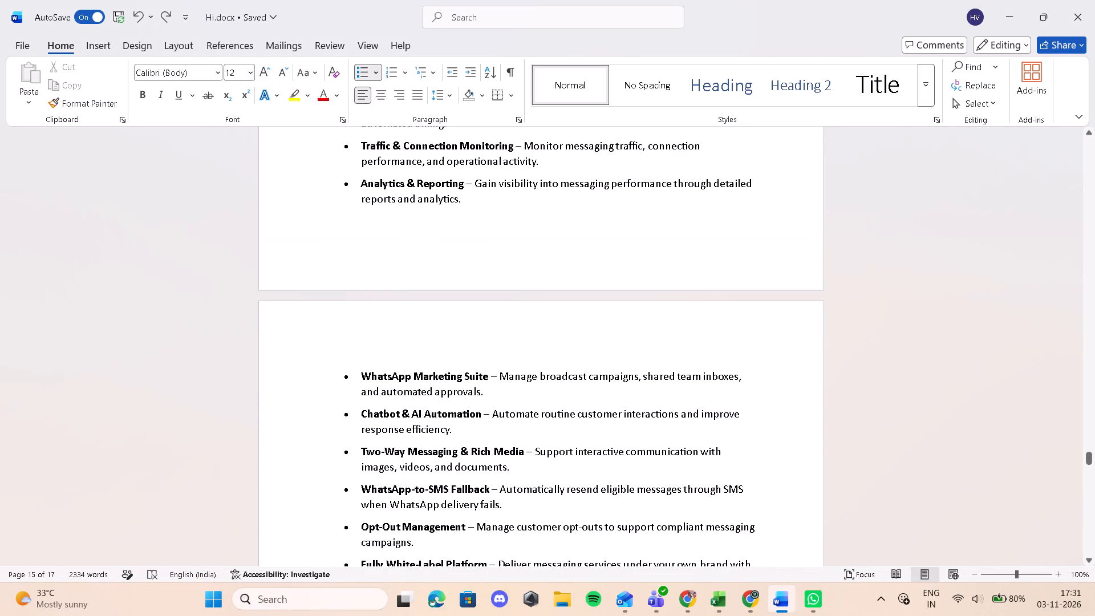
scroll(499, 461, up, 20)
scroll(499, 461, down, 4)
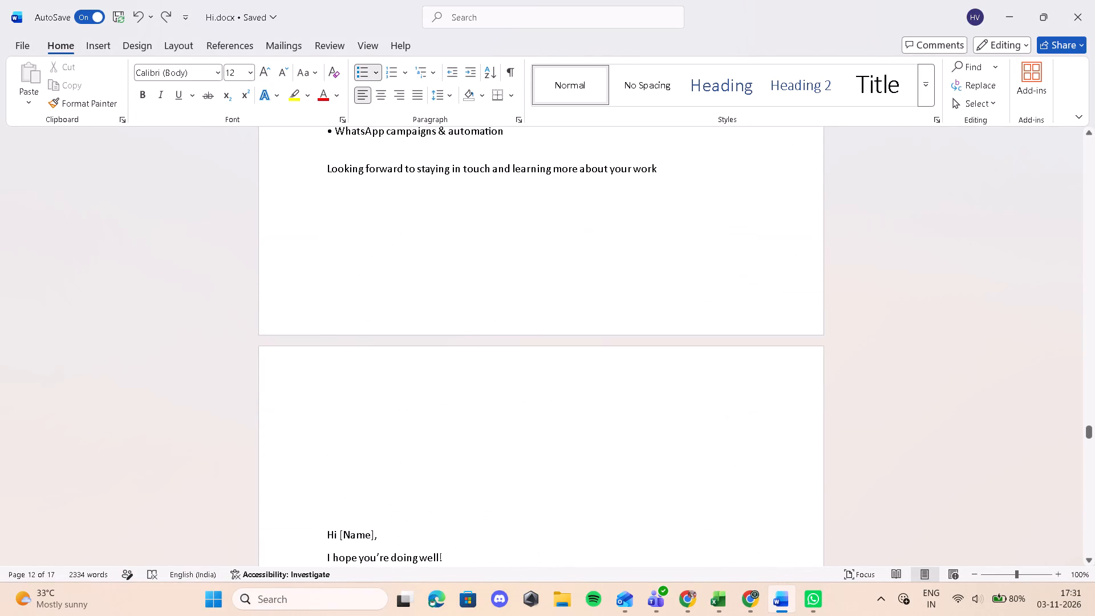
scroll(499, 461, down, 20)
scroll(499, 461, down, 20)
scroll(499, 461, down, 12)
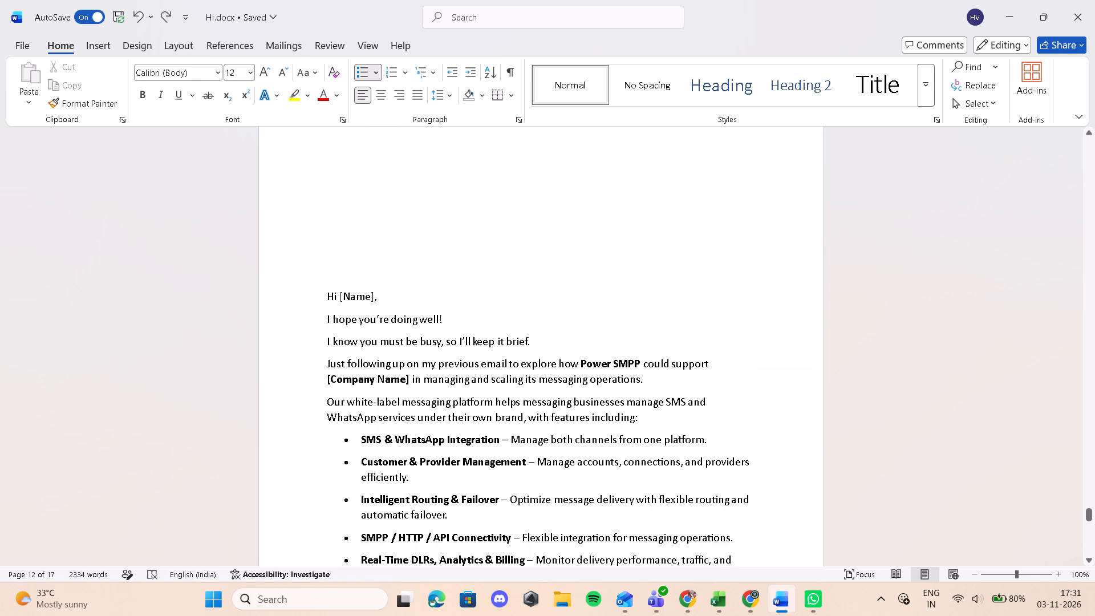
scroll(502, 464, down, 19)
scroll(503, 464, up, 13)
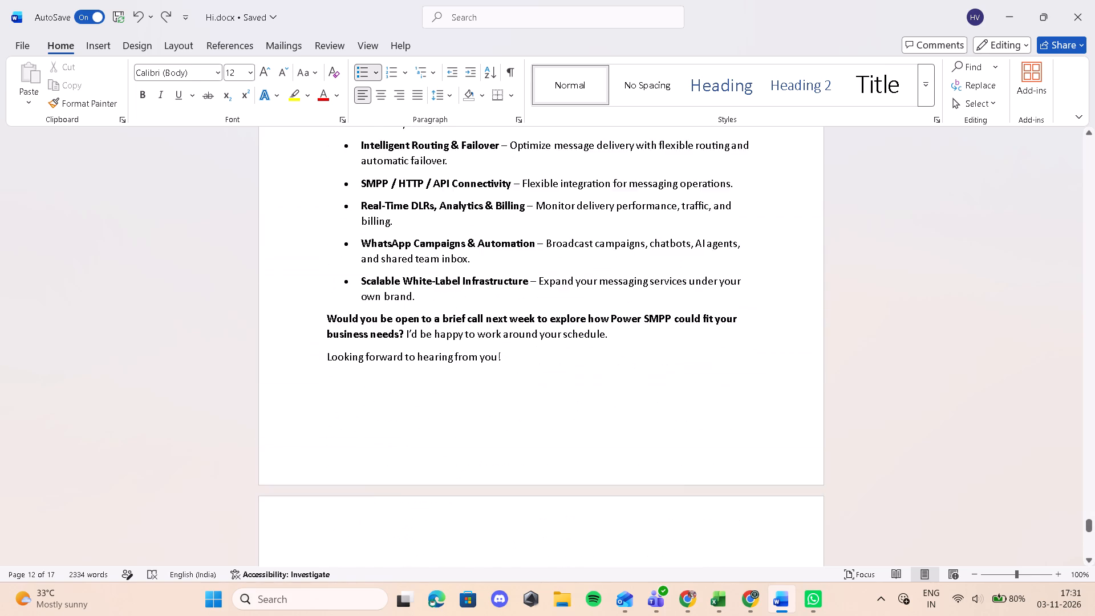
scroll(503, 463, up, 4)
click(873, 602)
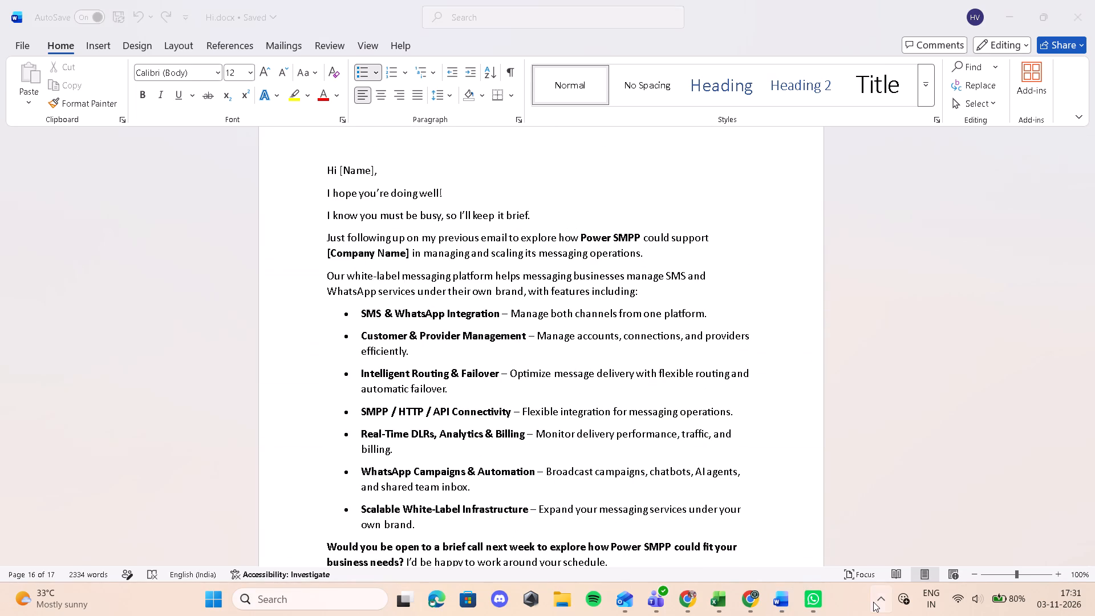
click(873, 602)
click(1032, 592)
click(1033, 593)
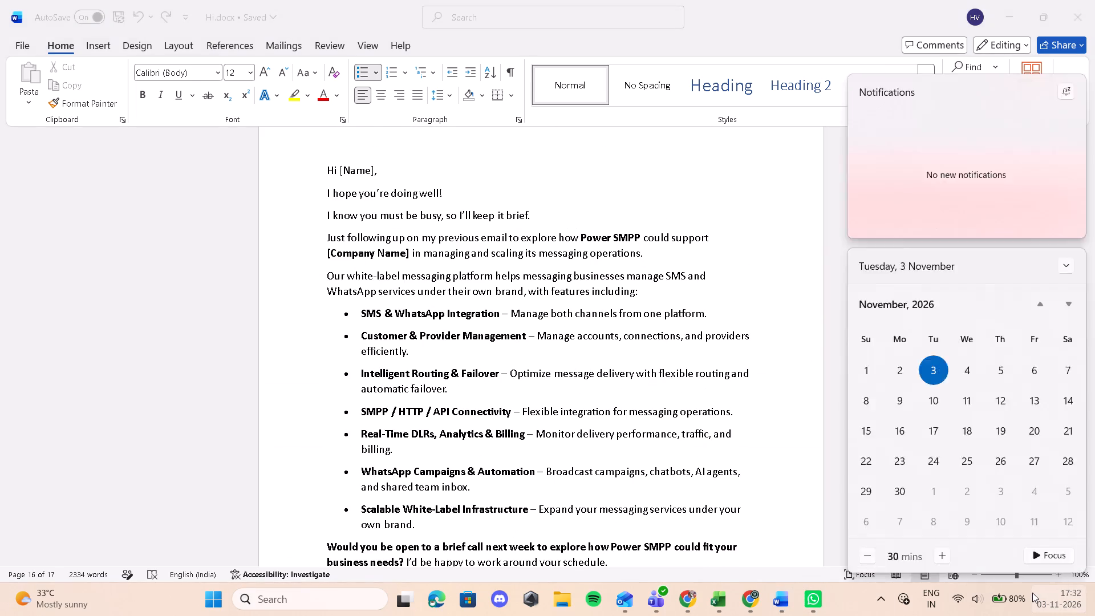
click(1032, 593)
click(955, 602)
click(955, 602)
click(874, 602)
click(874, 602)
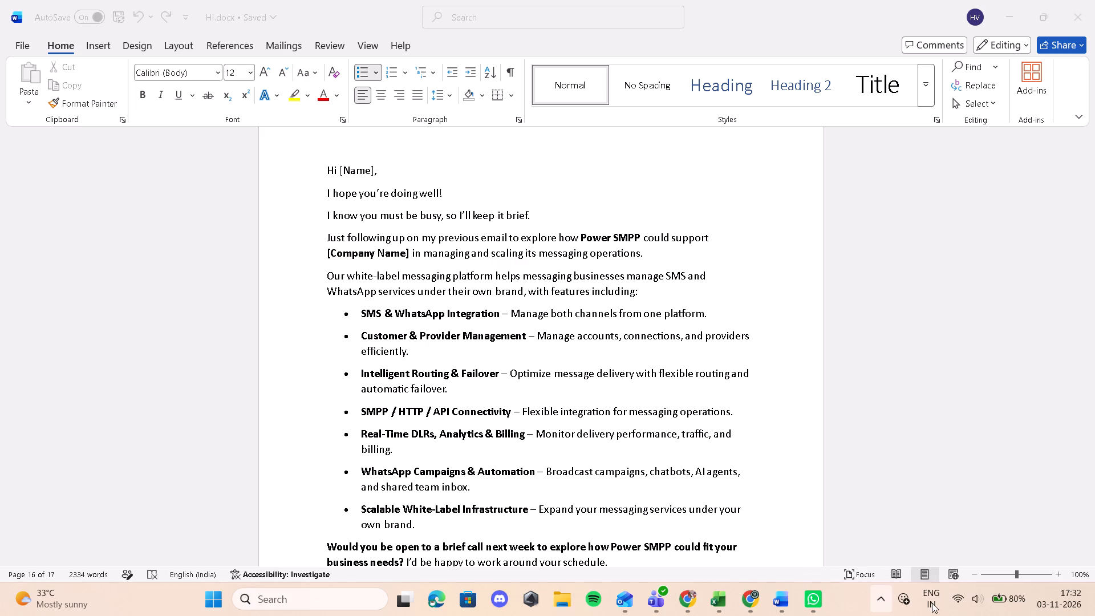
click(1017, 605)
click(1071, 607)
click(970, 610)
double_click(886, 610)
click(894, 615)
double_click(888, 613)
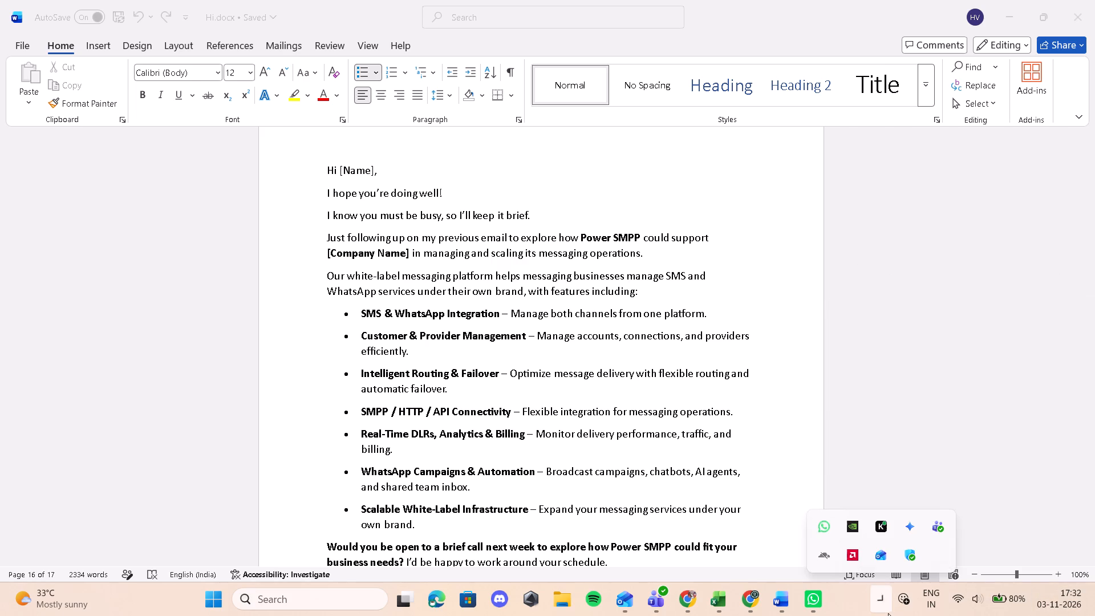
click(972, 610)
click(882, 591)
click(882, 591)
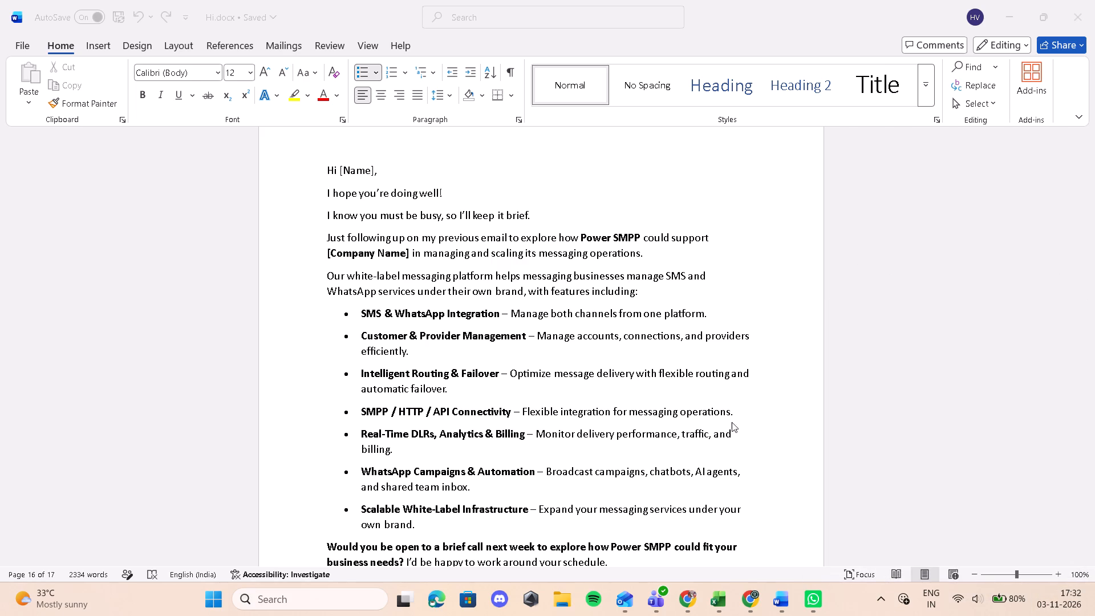
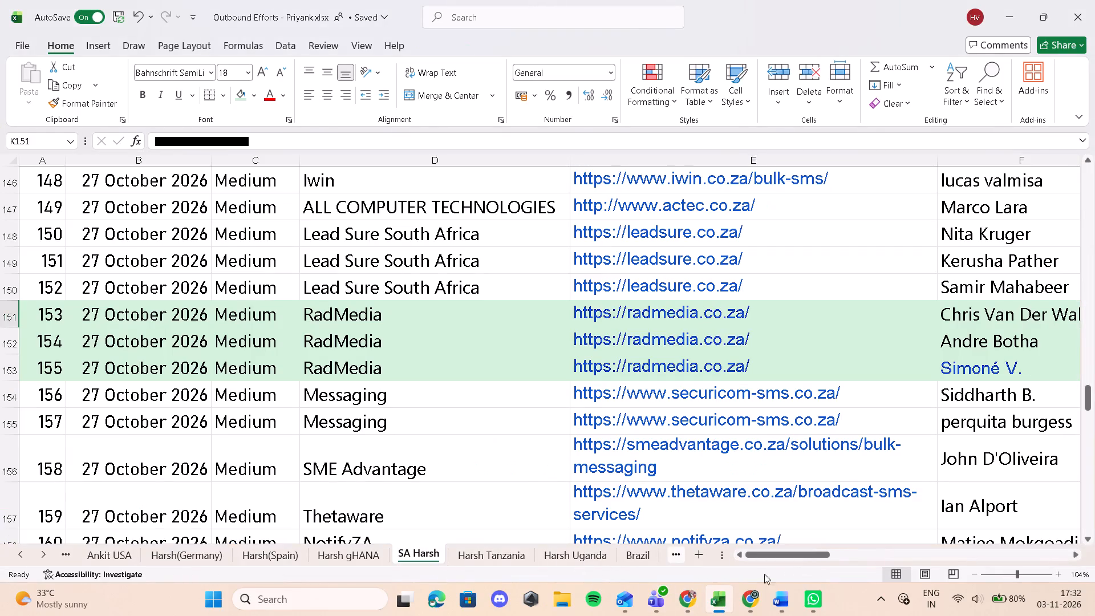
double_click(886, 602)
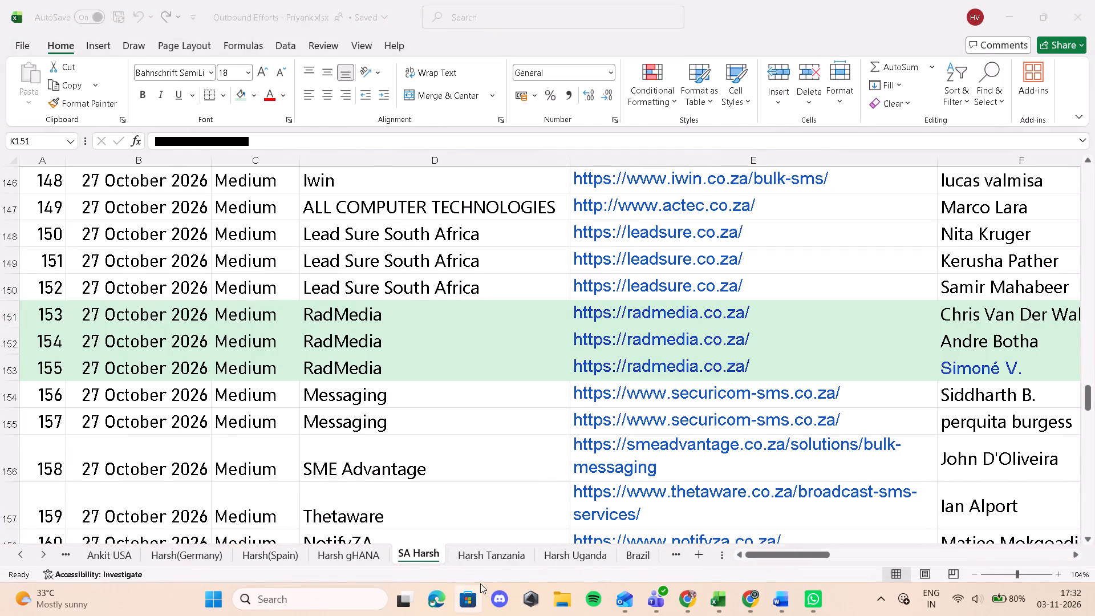
Return to the outreach workbook and look through the contact rows of the Harsh Uganda and Brazil sheets.
double_click(500, 566)
click(590, 556)
scroll(503, 443, up, 3)
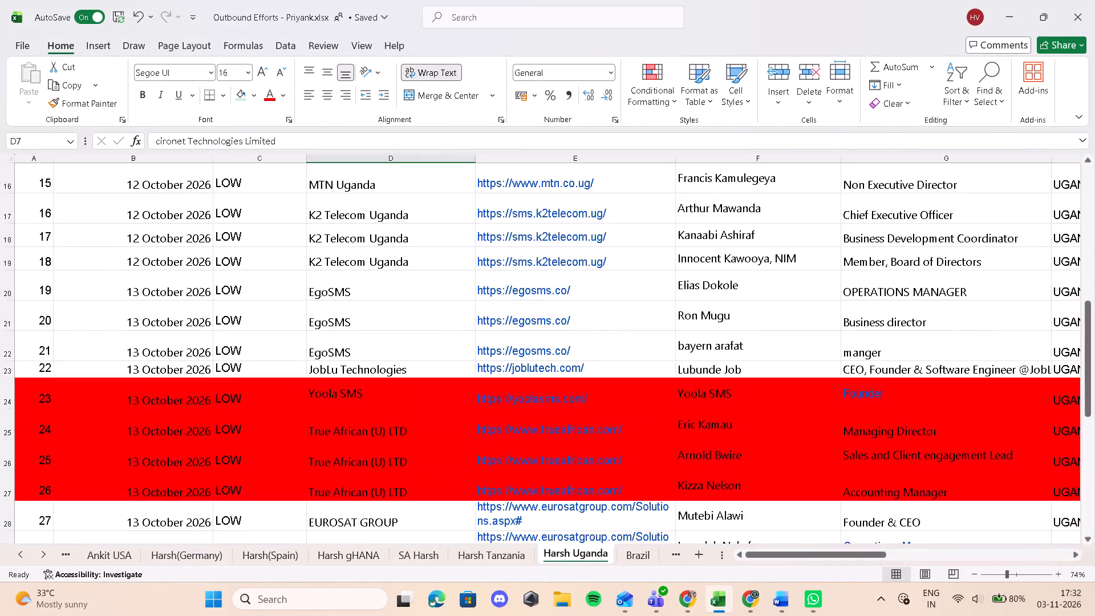
scroll(503, 443, up, 8)
click(634, 549)
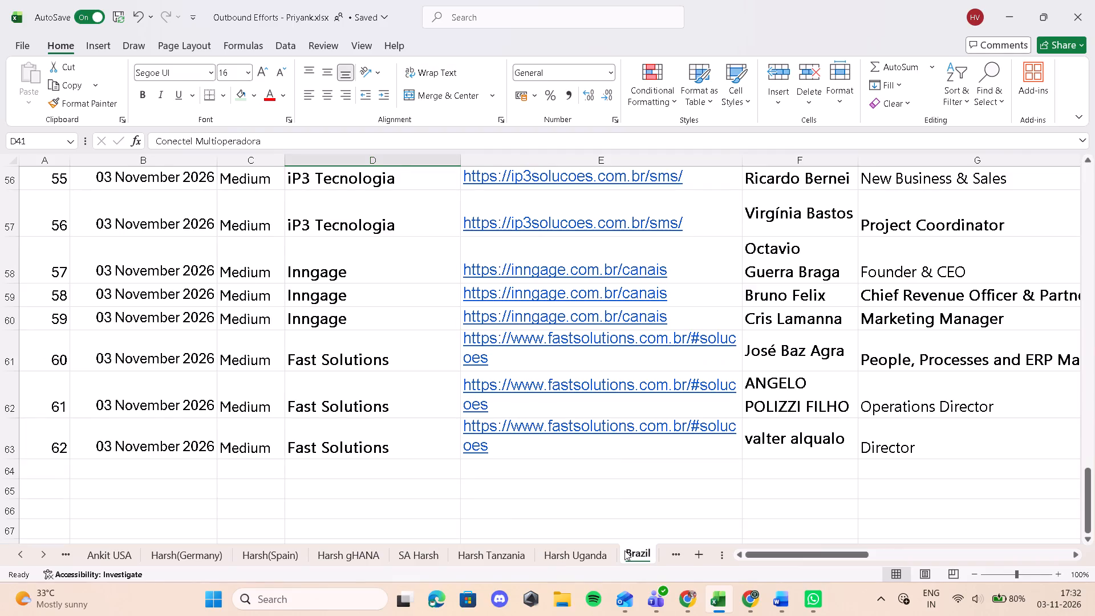
scroll(549, 499, up, 20)
scroll(549, 499, up, 3)
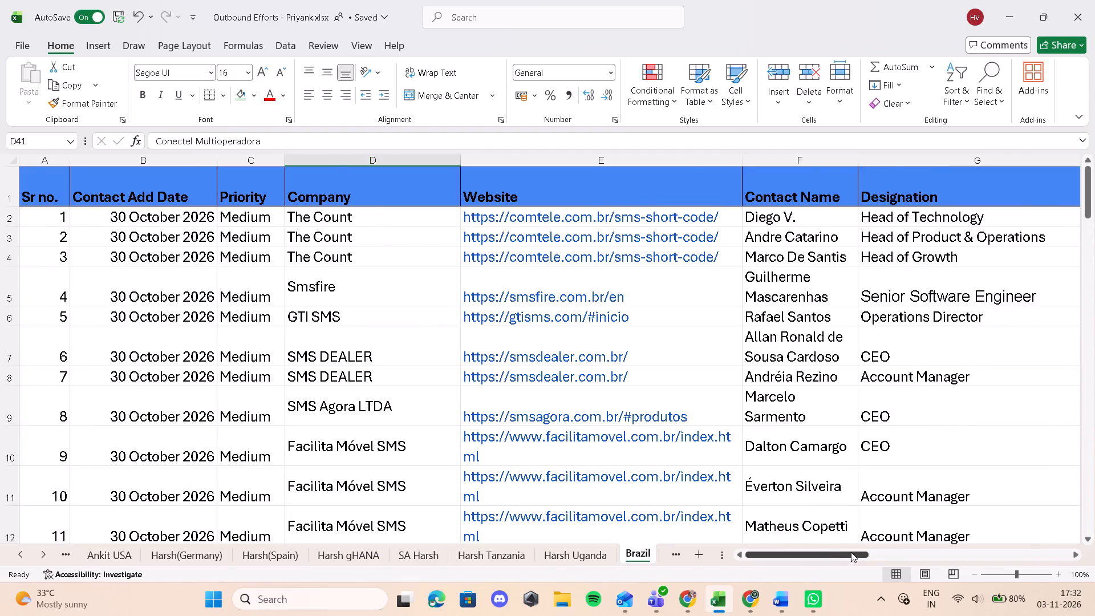
drag(852, 552, 1094, 550)
click(583, 554)
scroll(557, 488, down, 7)
scroll(558, 488, up, 4)
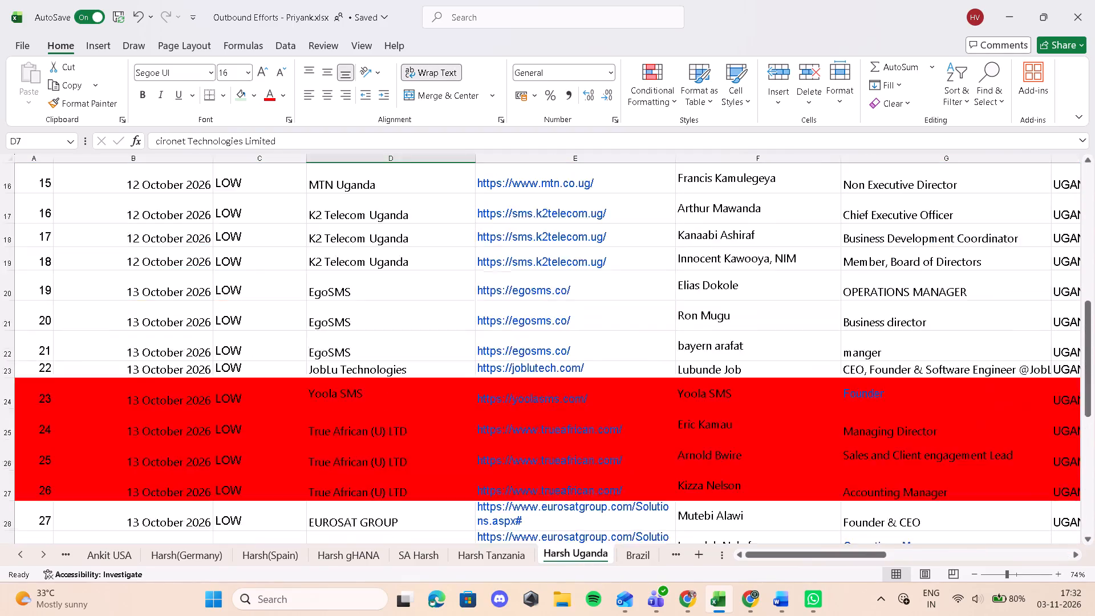
scroll(558, 488, up, 9)
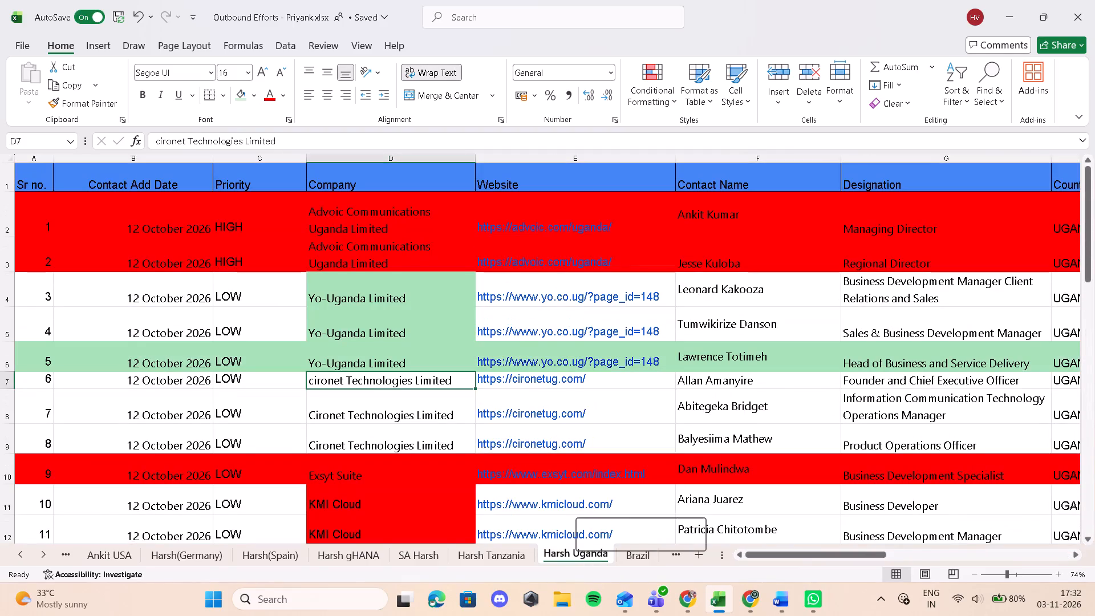
Look through the Harsh Uganda sheet's contact details and acceptance column, plus the contact rows of the Harsh Tanzania sheet.
drag(805, 558, 897, 559)
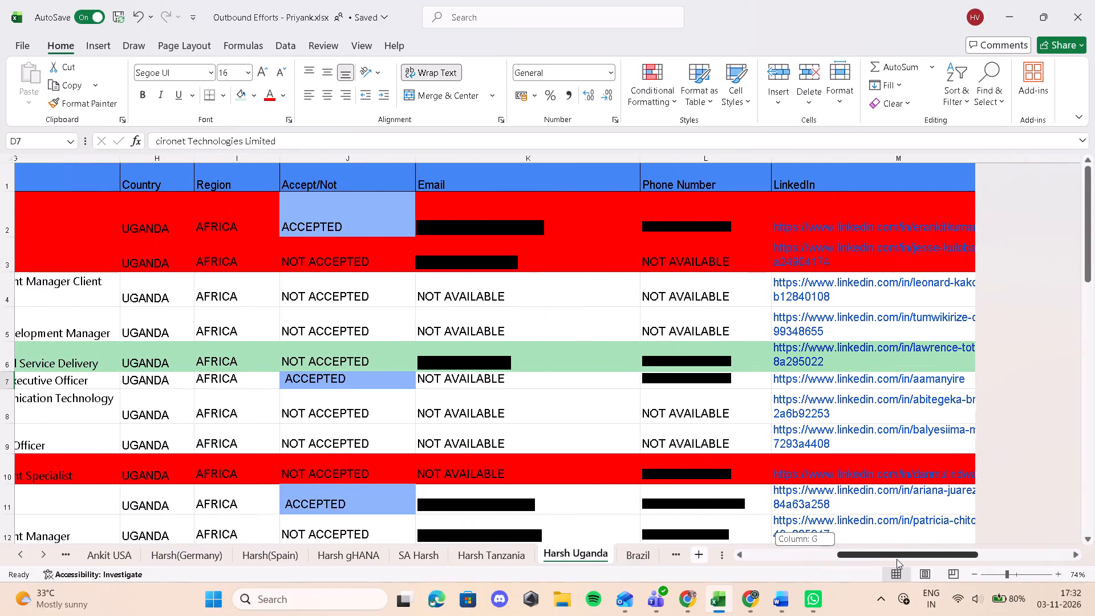
drag(897, 559, 669, 573)
scroll(404, 428, down, 5)
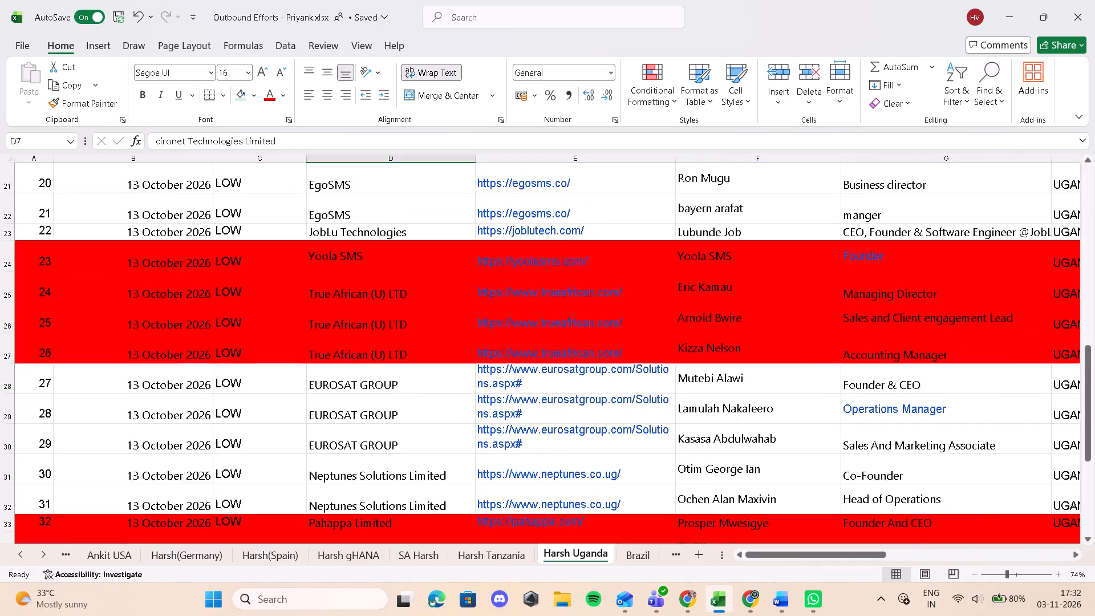
scroll(404, 428, down, 3)
click(502, 547)
scroll(465, 524, down, 2)
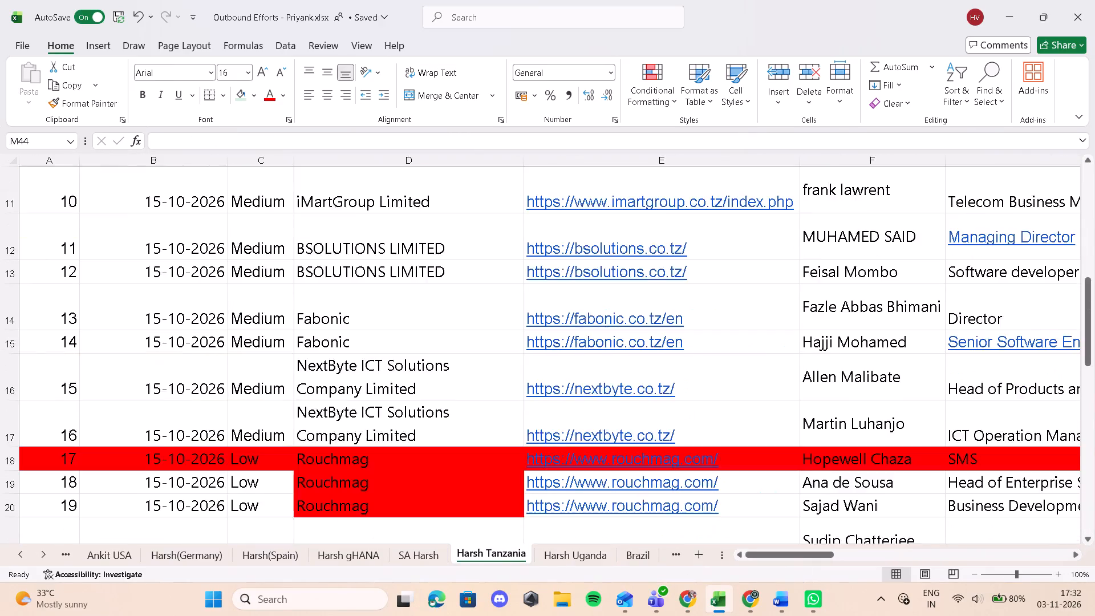
scroll(465, 524, down, 4)
Examine the SA Harsh sheet's contact rows and its acceptance, LinkedIn reachout, phone/WhatsApp reachout and follow-up columns.
click(408, 555)
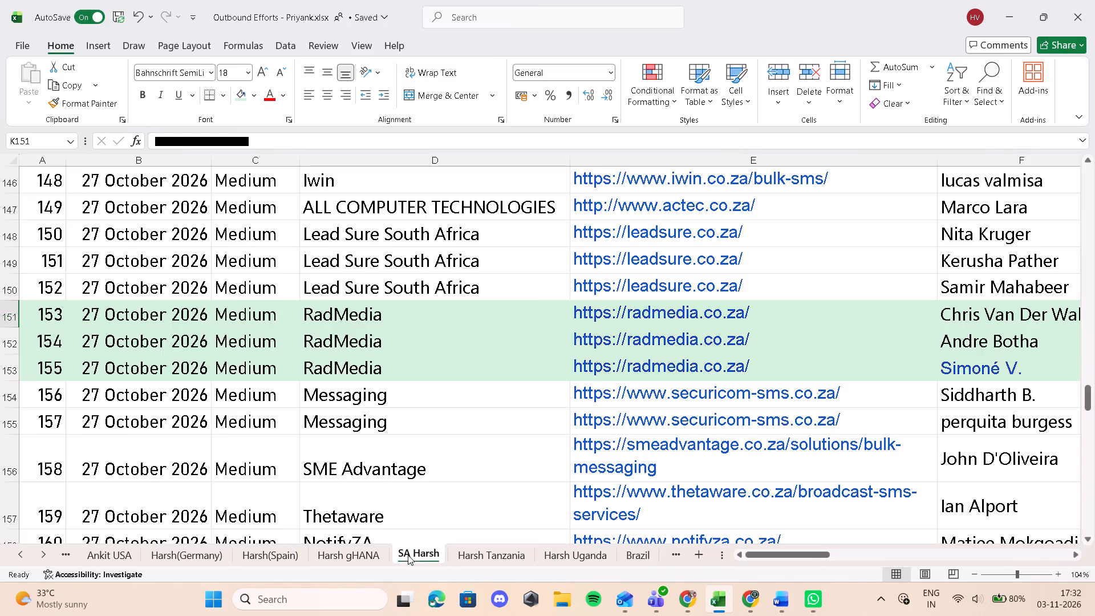
scroll(439, 522, down, 11)
scroll(441, 520, up, 3)
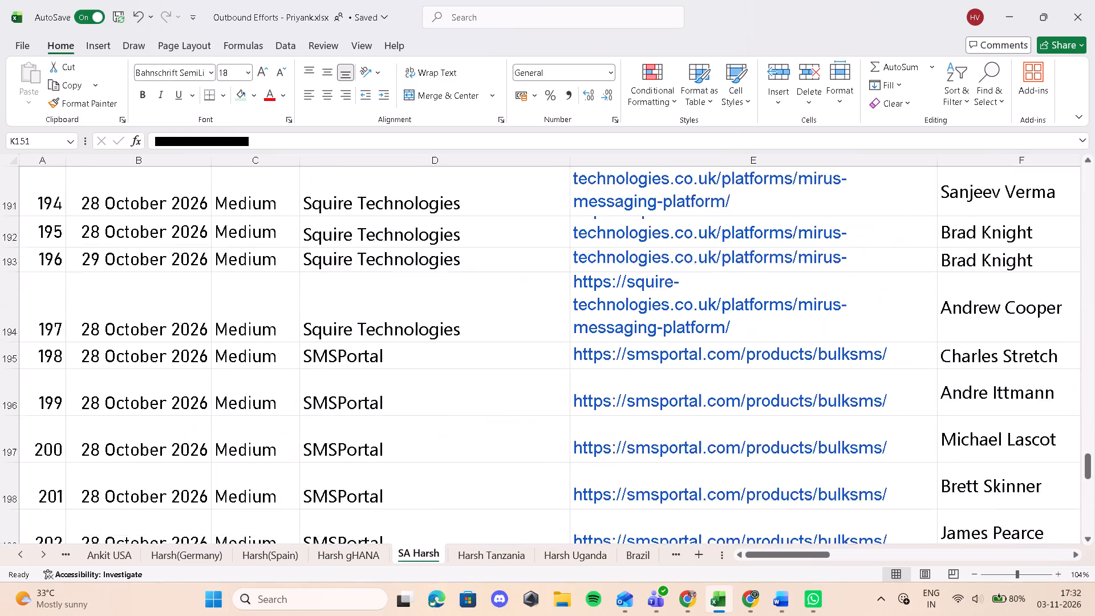
scroll(442, 520, down, 12)
scroll(442, 520, up, 6)
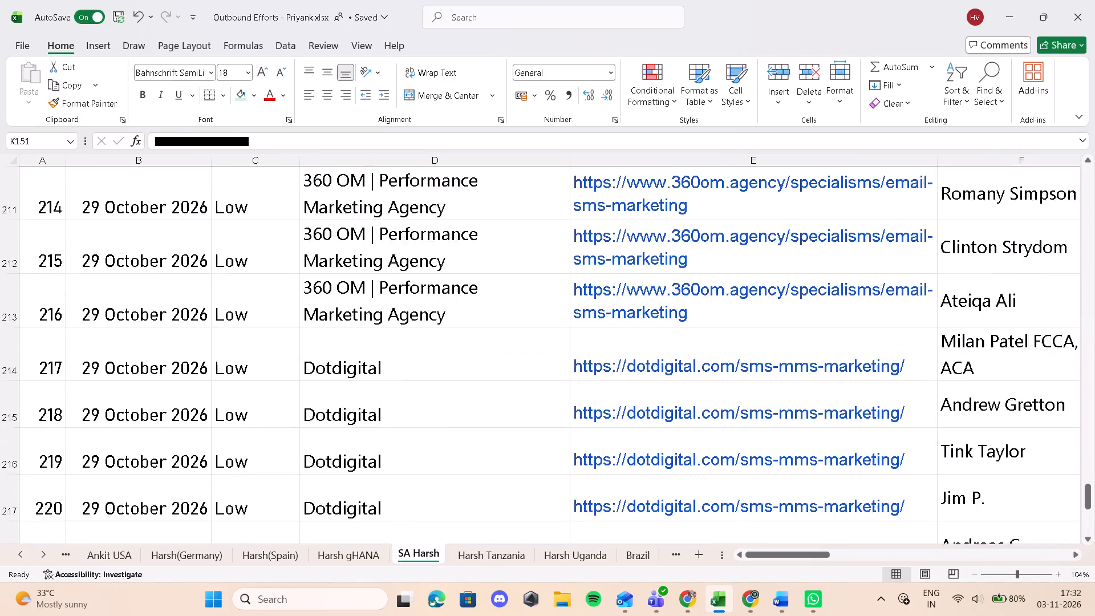
scroll(442, 520, up, 20)
scroll(442, 520, up, 10)
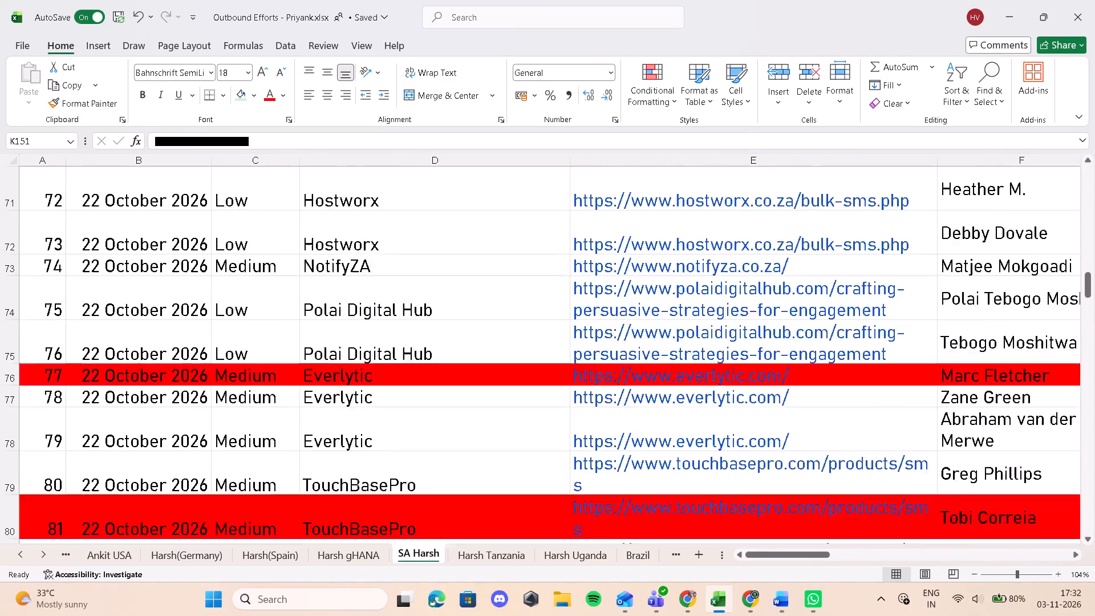
scroll(443, 518, up, 19)
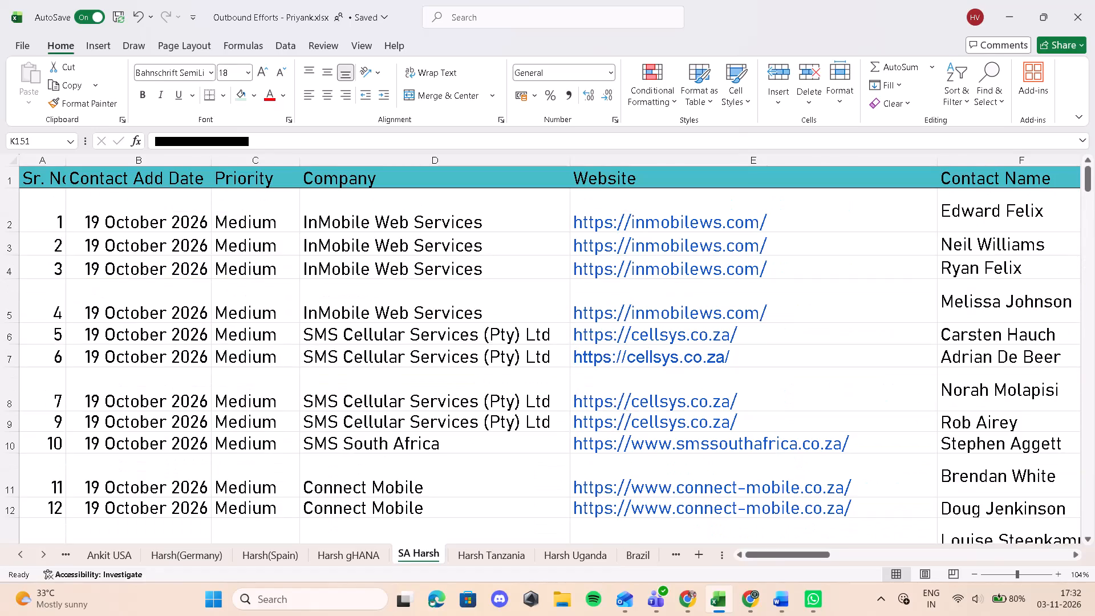
drag(782, 558, 828, 615)
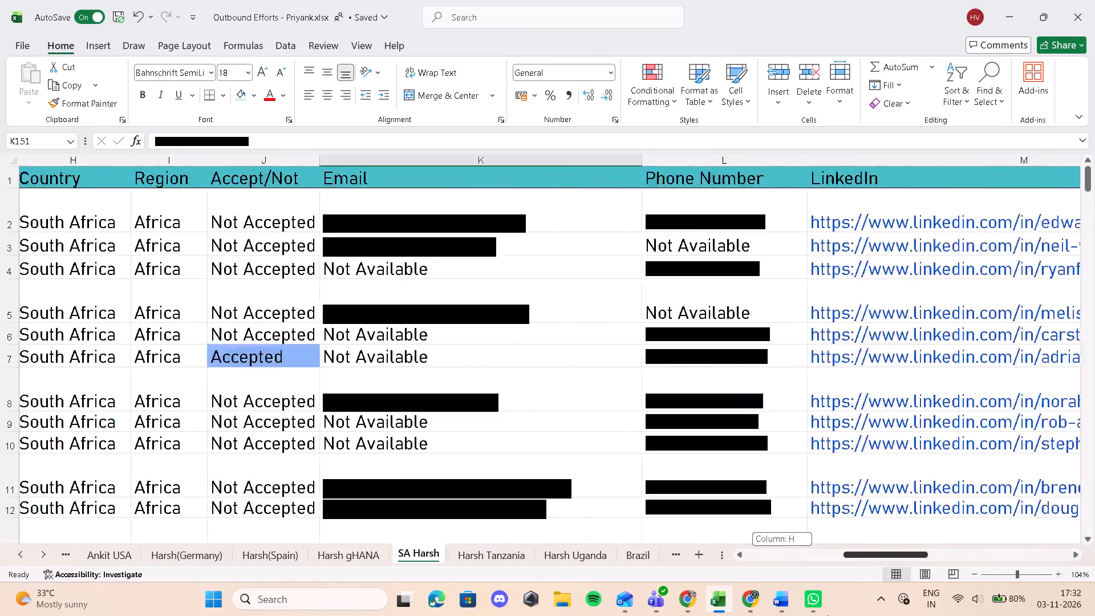
drag(828, 615, 1061, 531)
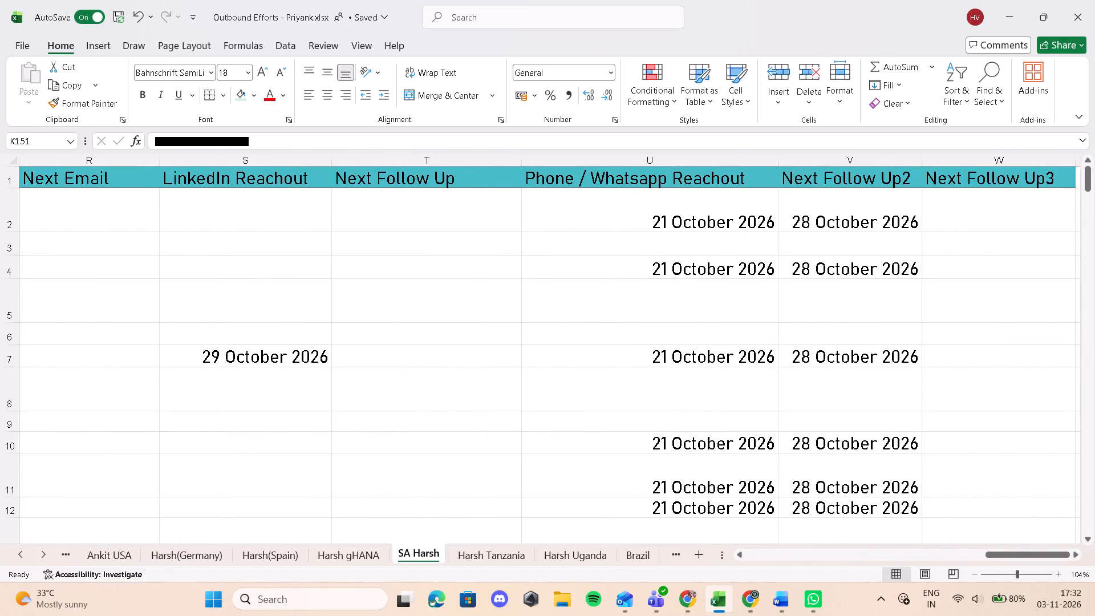
drag(1012, 548, 995, 556)
drag(995, 556, 967, 554)
Switch to LinkedIn in Chrome, close the open chat on the feed, and open the full list of network connections.
click(692, 590)
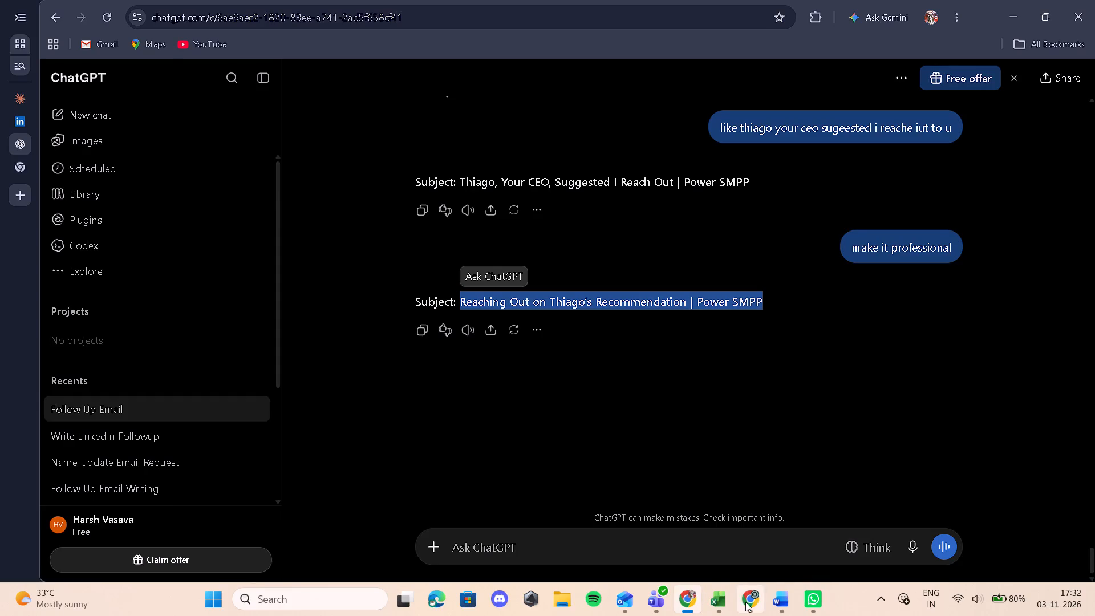
click(52, 131)
triple_click(444, 70)
click(447, 72)
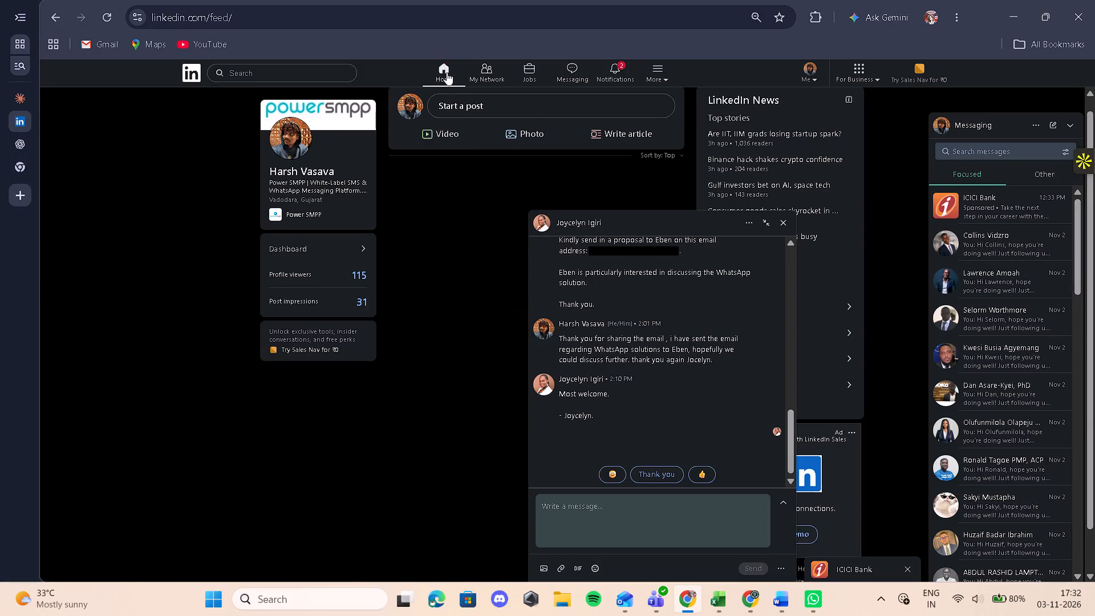
click(785, 225)
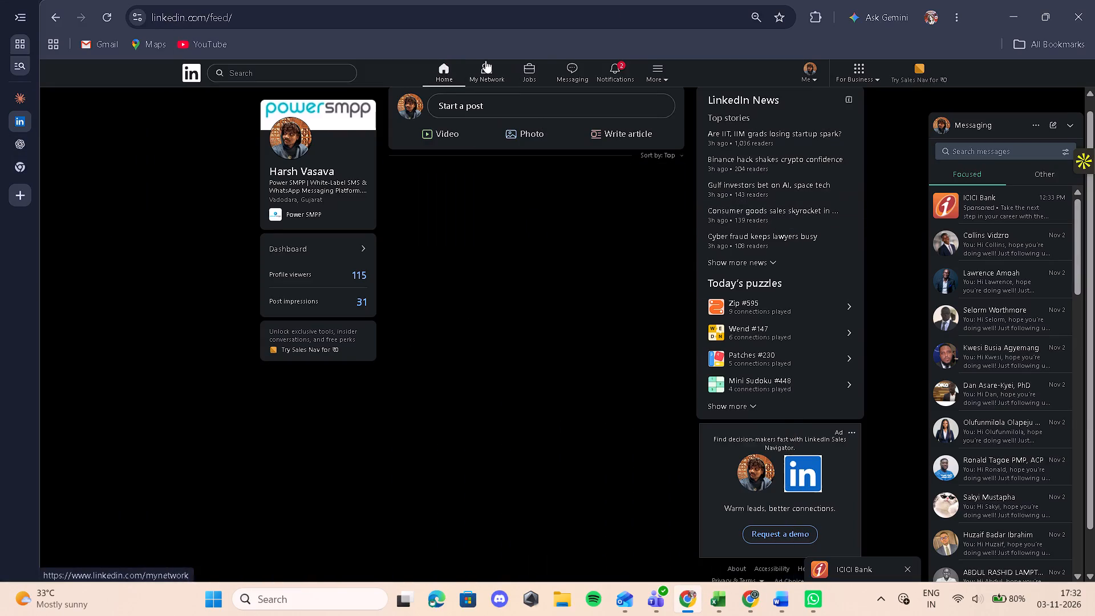
click(485, 60)
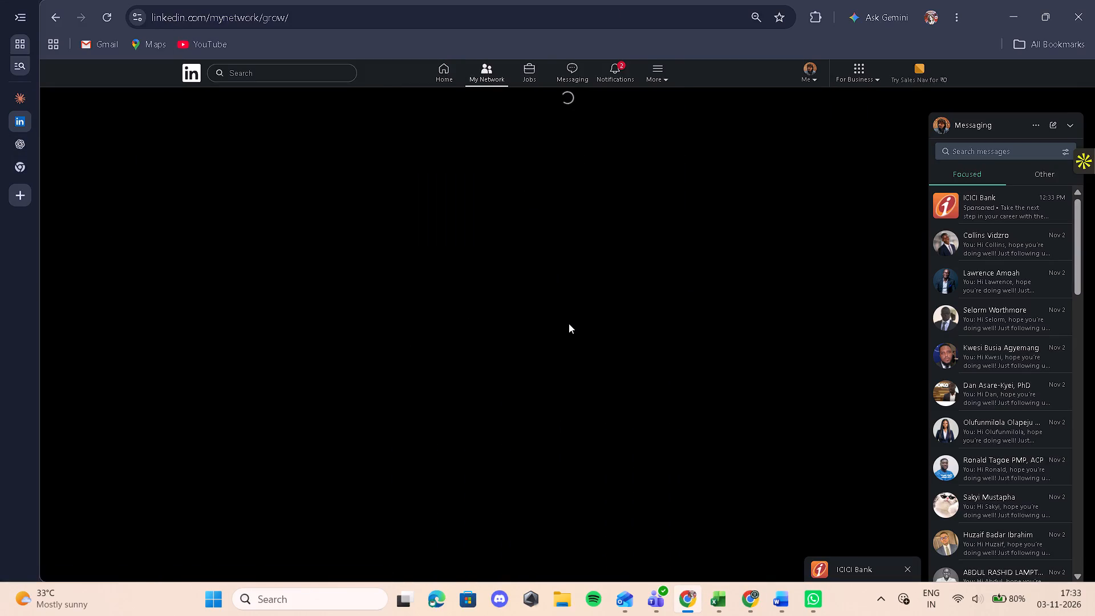
click(342, 149)
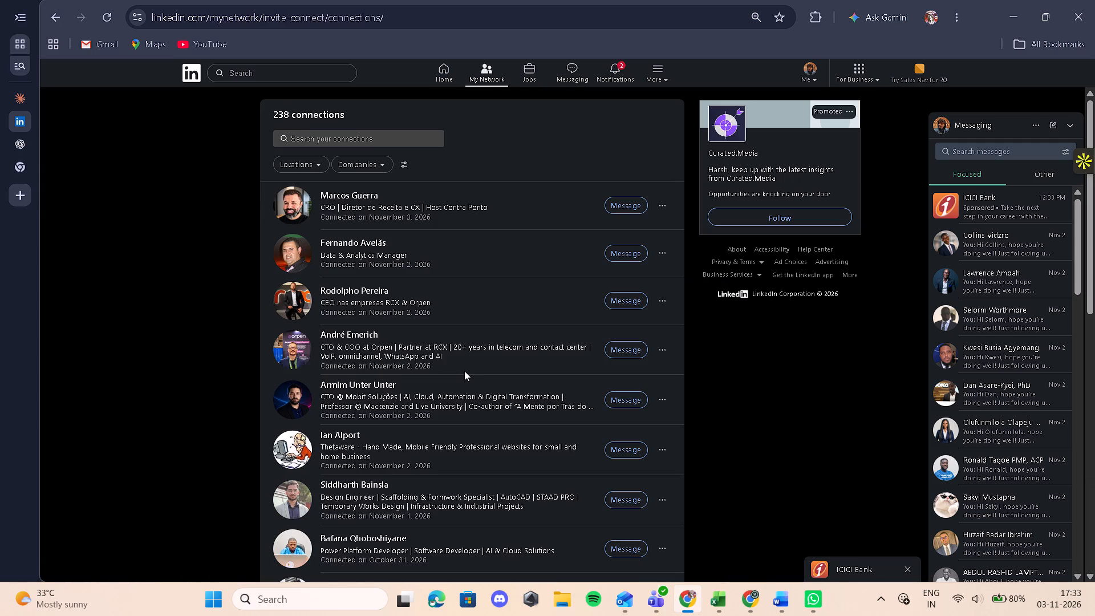
Switch to LinkedIn in Chrome and check the list of most recent connections.
scroll(464, 369, up, 5)
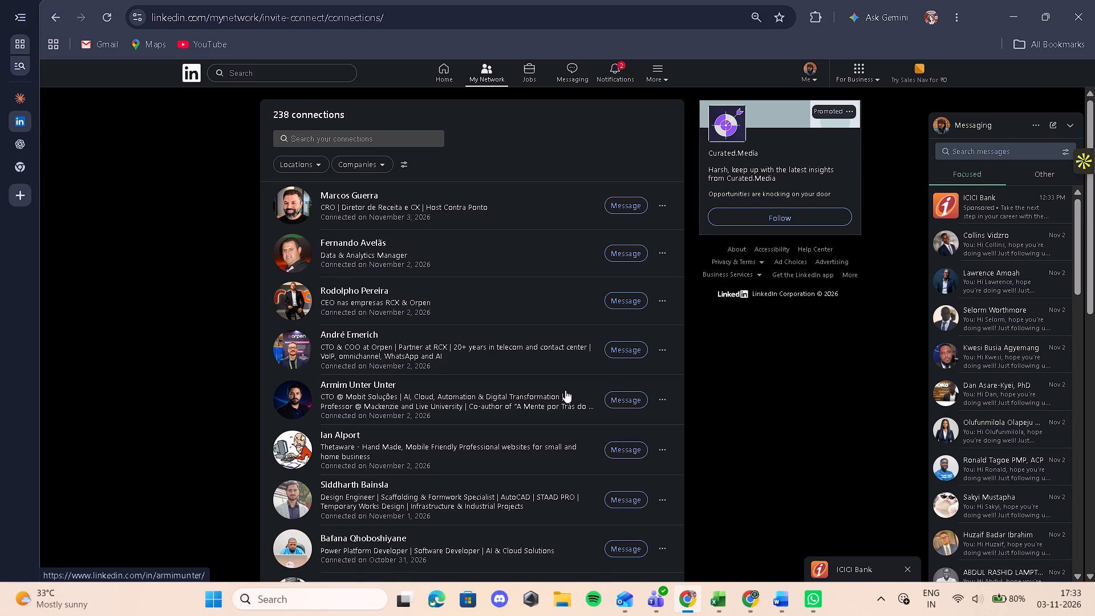
Switch back to the Excel workbook and examine the SA Harsh sheet's contact rows, follow-up dates, companies and highlighted entries.
click(711, 607)
scroll(436, 440, down, 3)
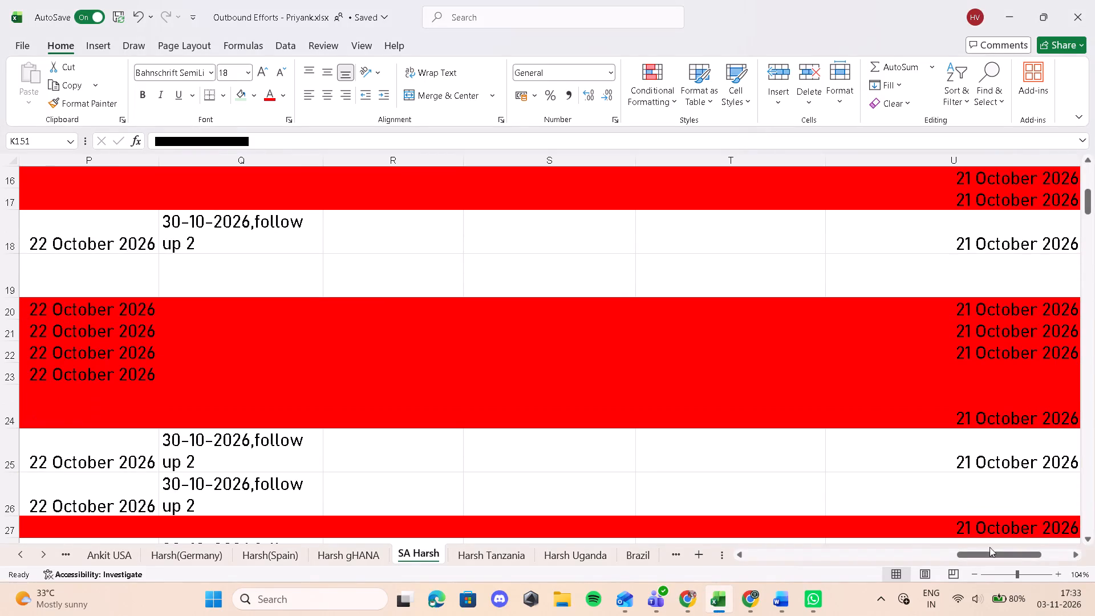
drag(1015, 551, 809, 548)
scroll(496, 358, down, 7)
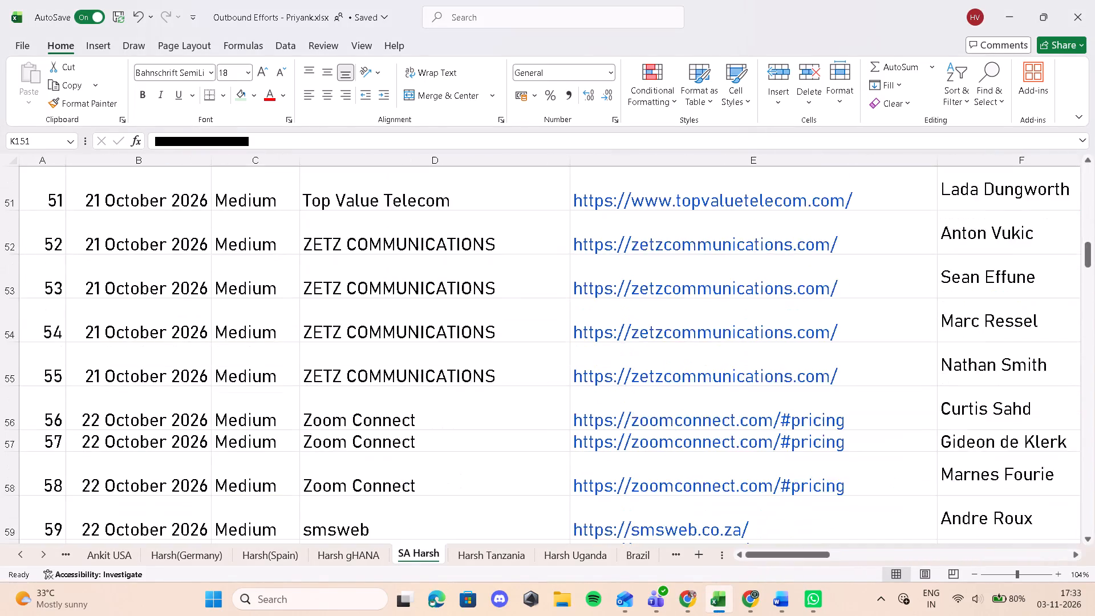
scroll(496, 358, down, 19)
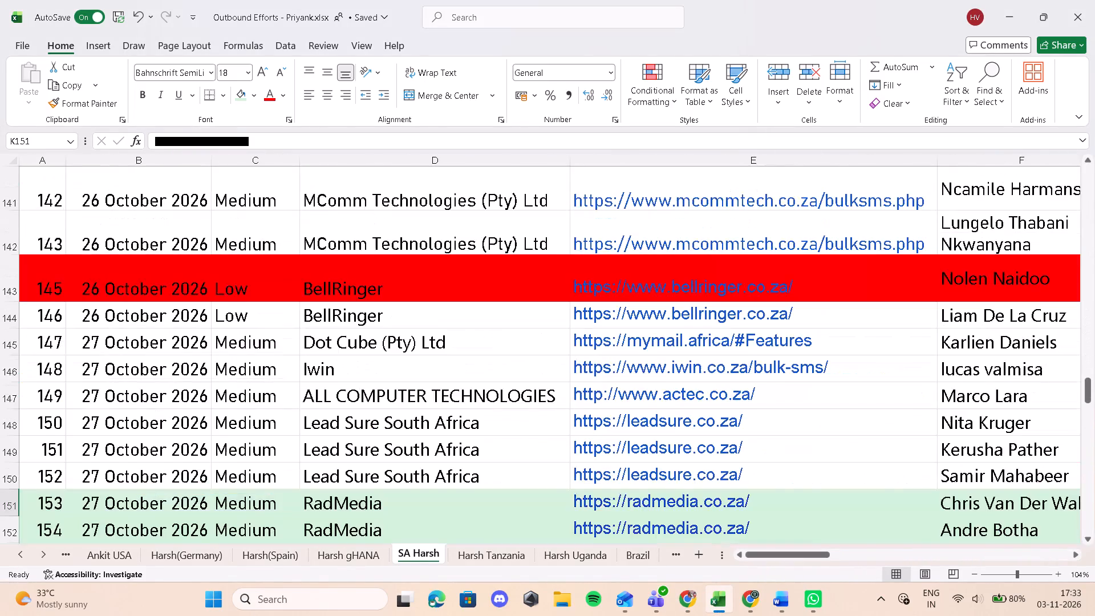
scroll(475, 371, down, 8)
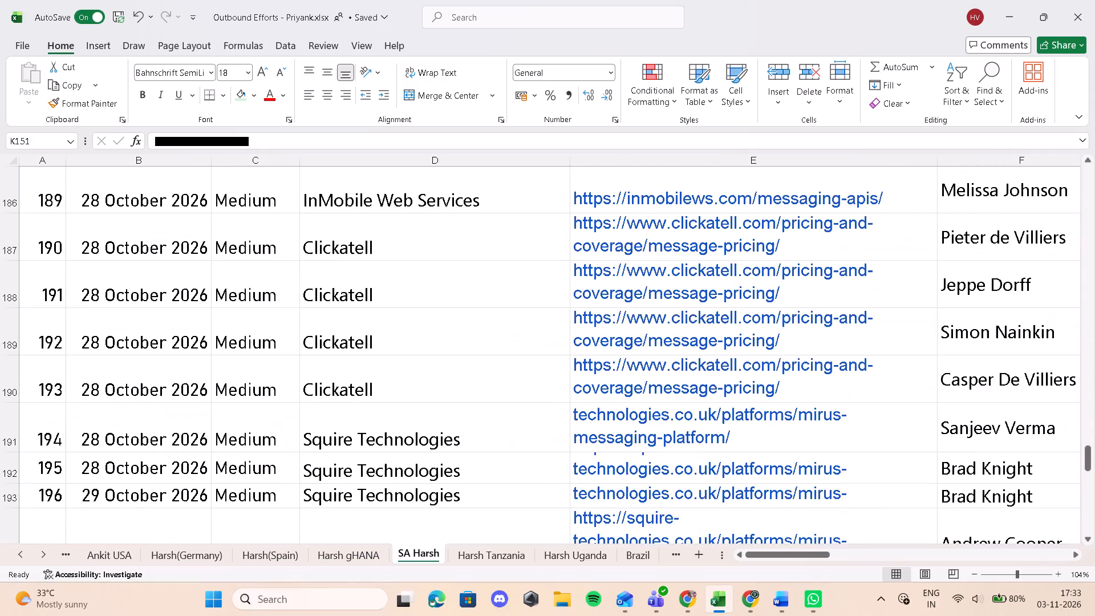
scroll(475, 371, down, 6)
scroll(475, 369, up, 3)
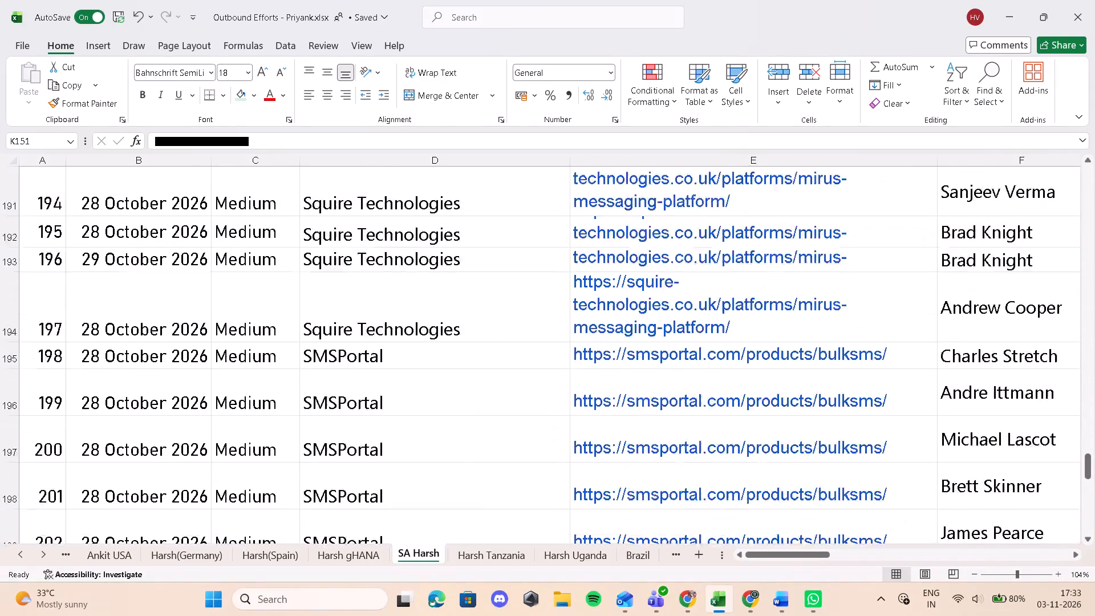
scroll(475, 369, up, 11)
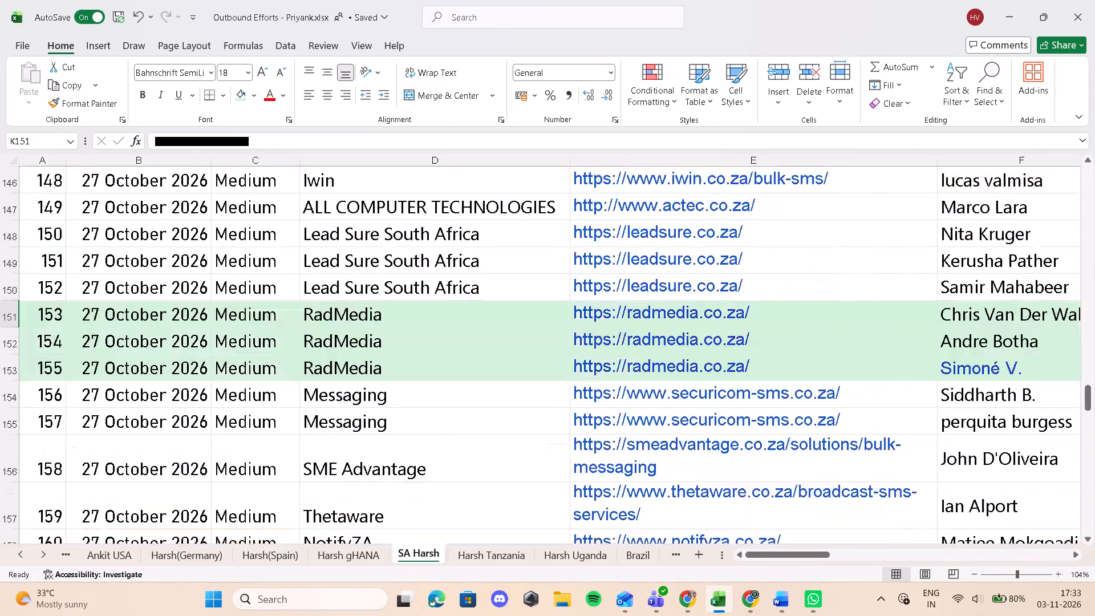
scroll(475, 369, up, 2)
scroll(475, 369, down, 2)
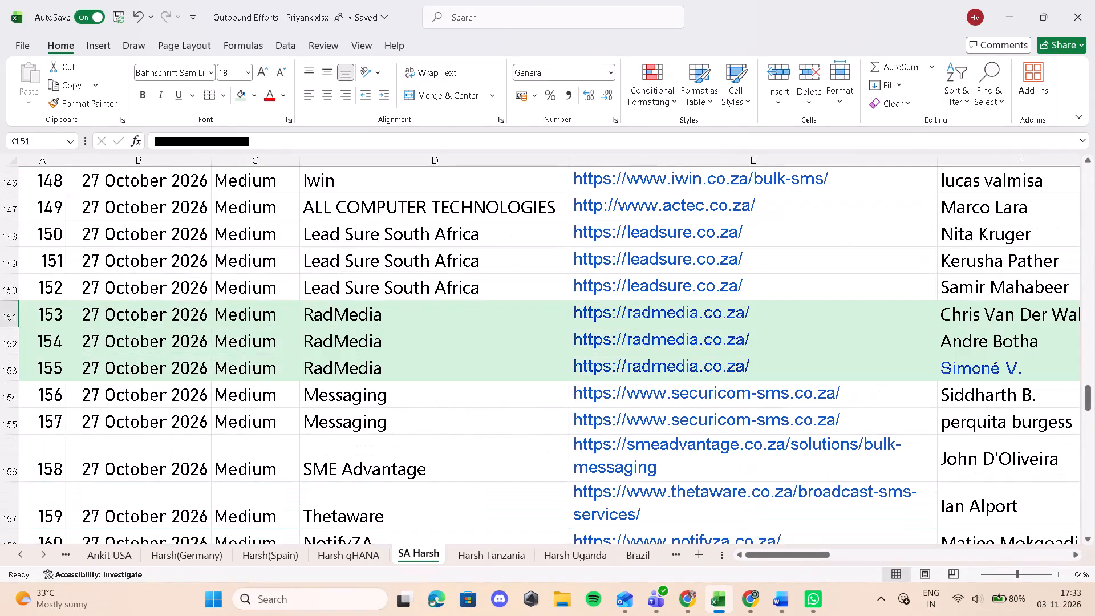
Open the RadMedia website from its link in the green rows of SA Harsh and read through the homepage.
click(423, 330)
click(808, 317)
click(709, 309)
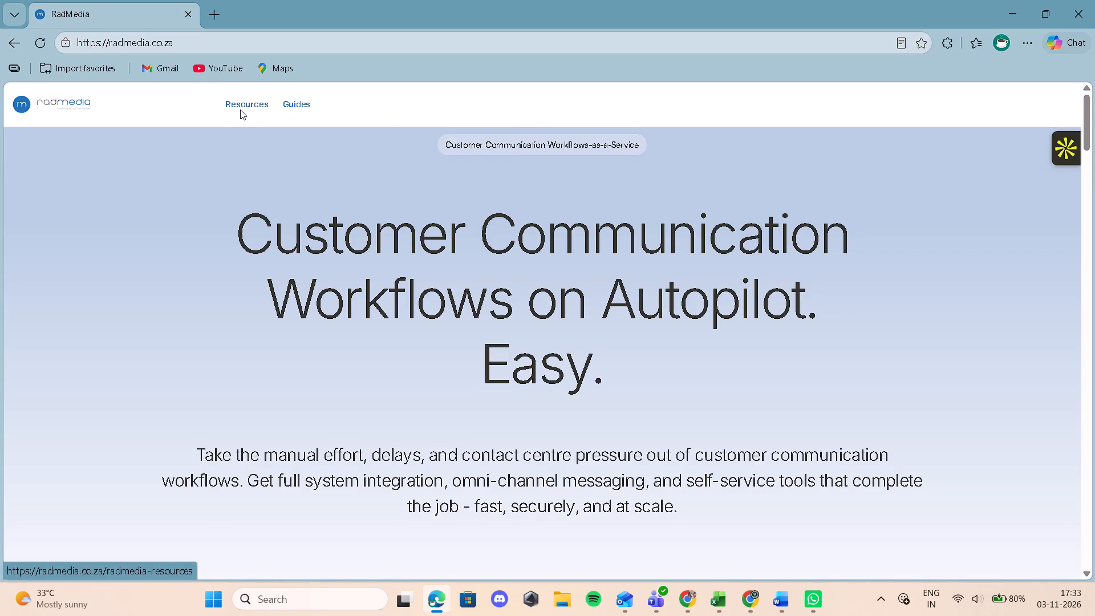
scroll(363, 346, down, 7)
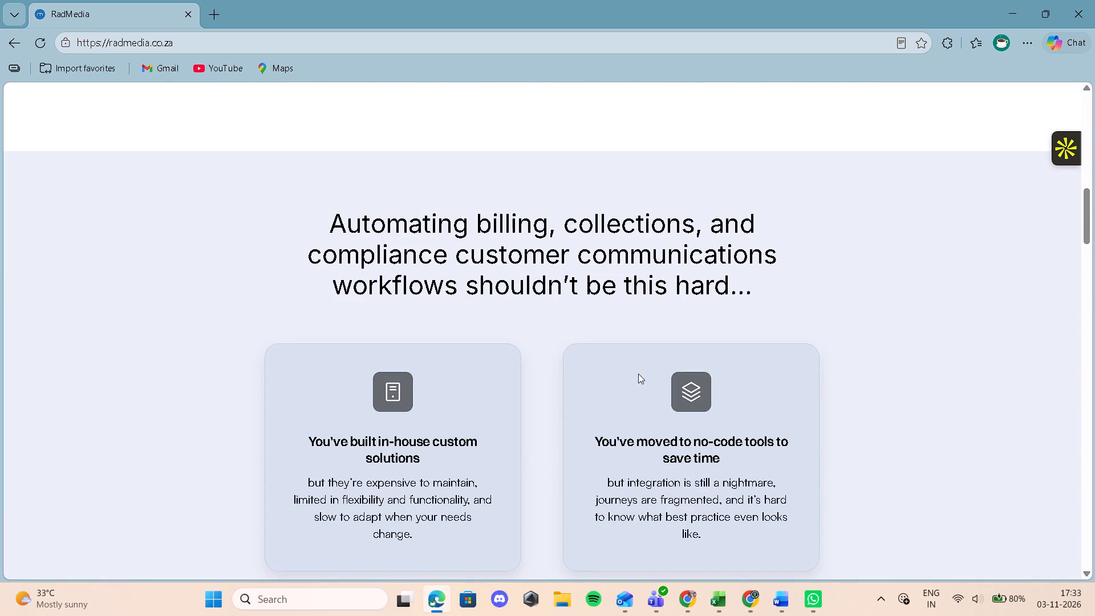
scroll(638, 374, down, 4)
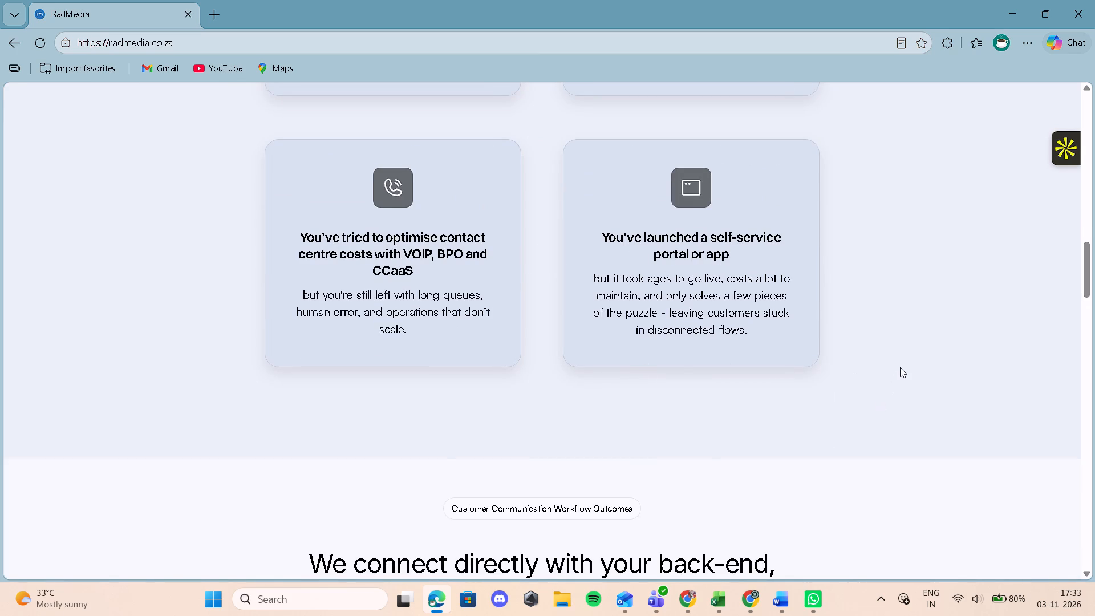
scroll(900, 367, down, 6)
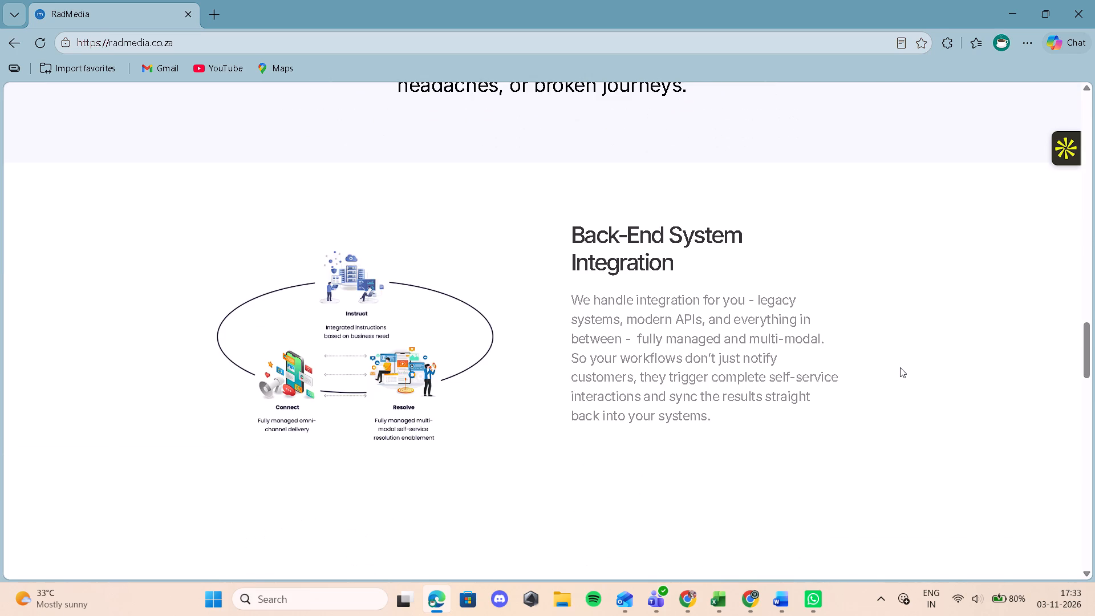
Read further down the RadMedia homepage to its omni-channel communication section, and return to the SA Harsh sheet in the Excel outreach workbook.
scroll(900, 367, down, 3)
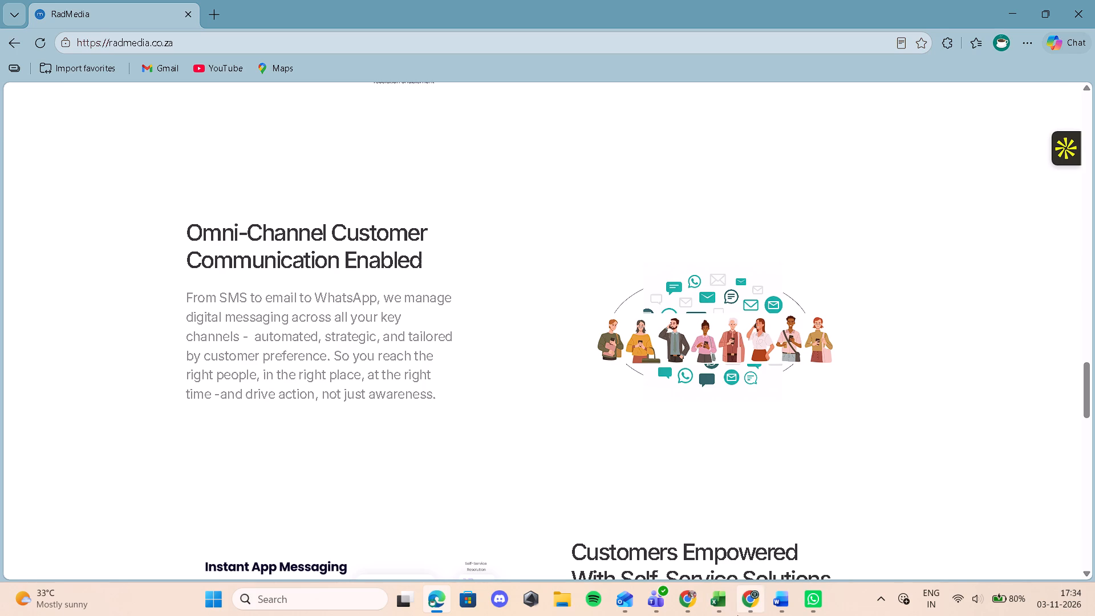
click(713, 615)
click(710, 603)
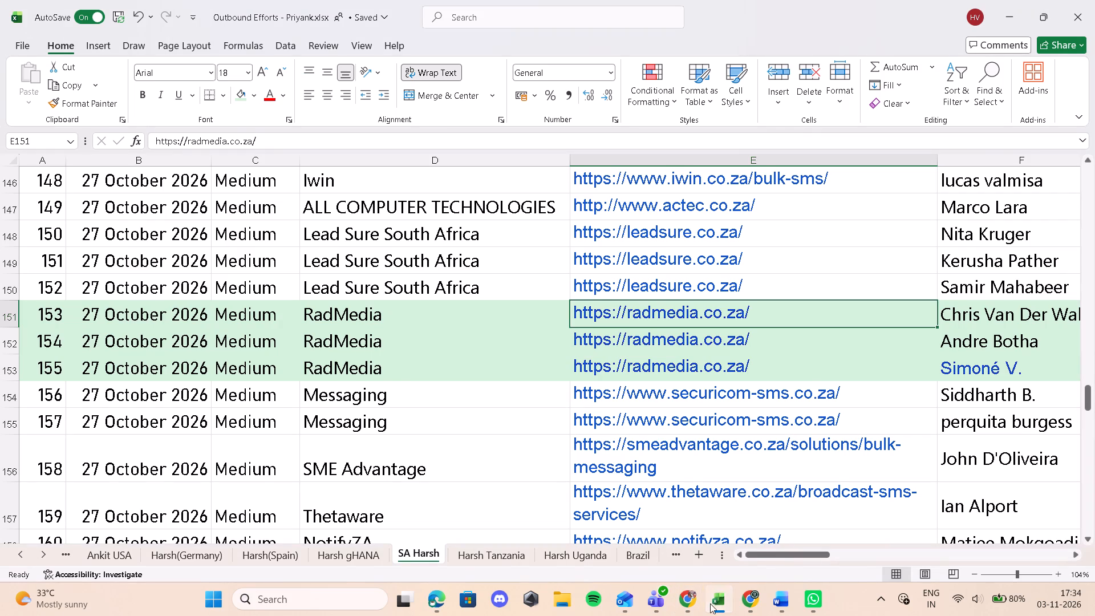
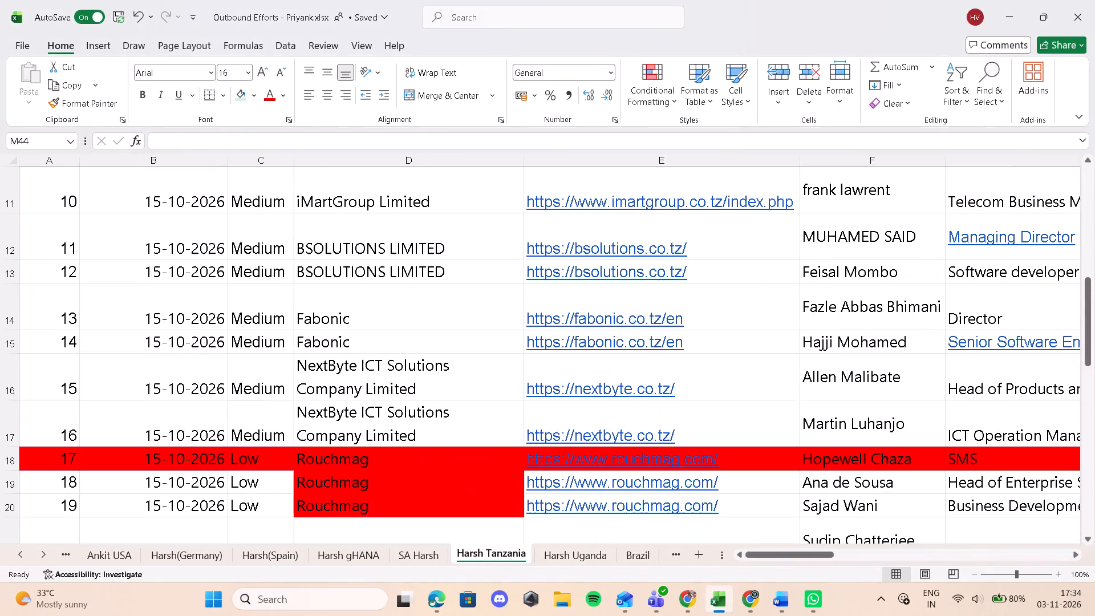
Examine the Harsh Tanzania sheet's contact rows along with the mail, LinkedIn and WhatsApp reachout and follow-up date columns.
scroll(520, 517, up, 9)
drag(799, 561, 1075, 543)
drag(805, 557, 879, 546)
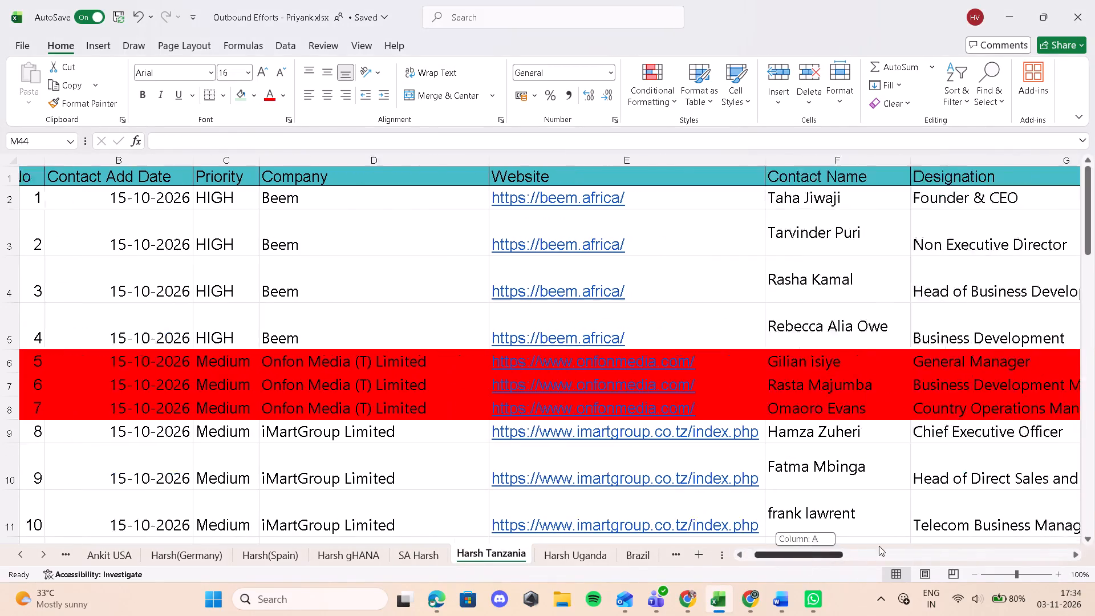
drag(879, 546, 1094, 530)
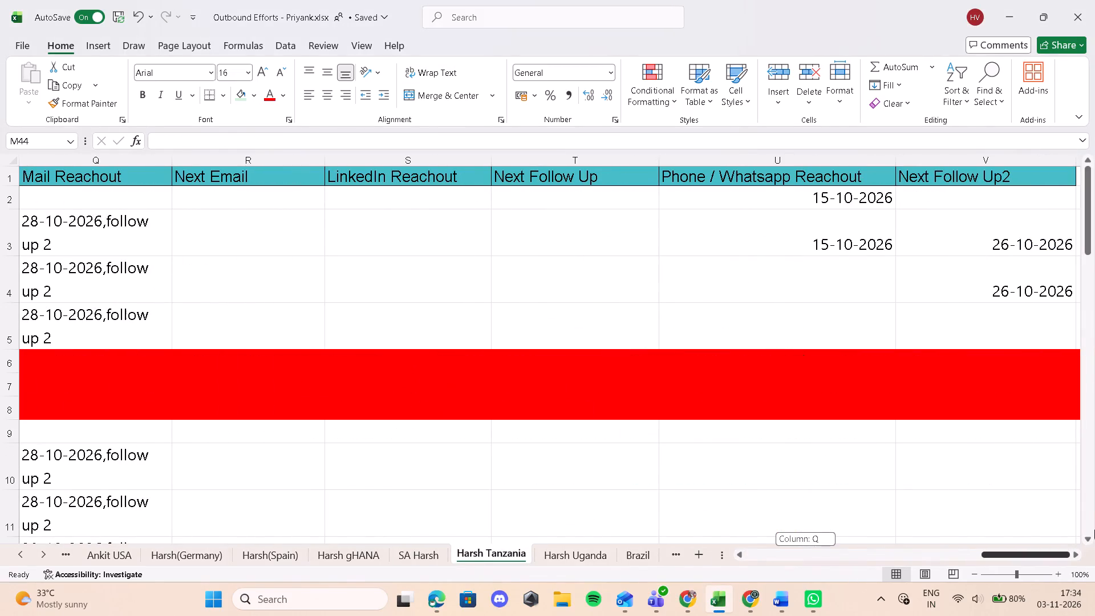
drag(1094, 530, 1094, 550)
scroll(1001, 540, down, 3)
scroll(952, 555, down, 5)
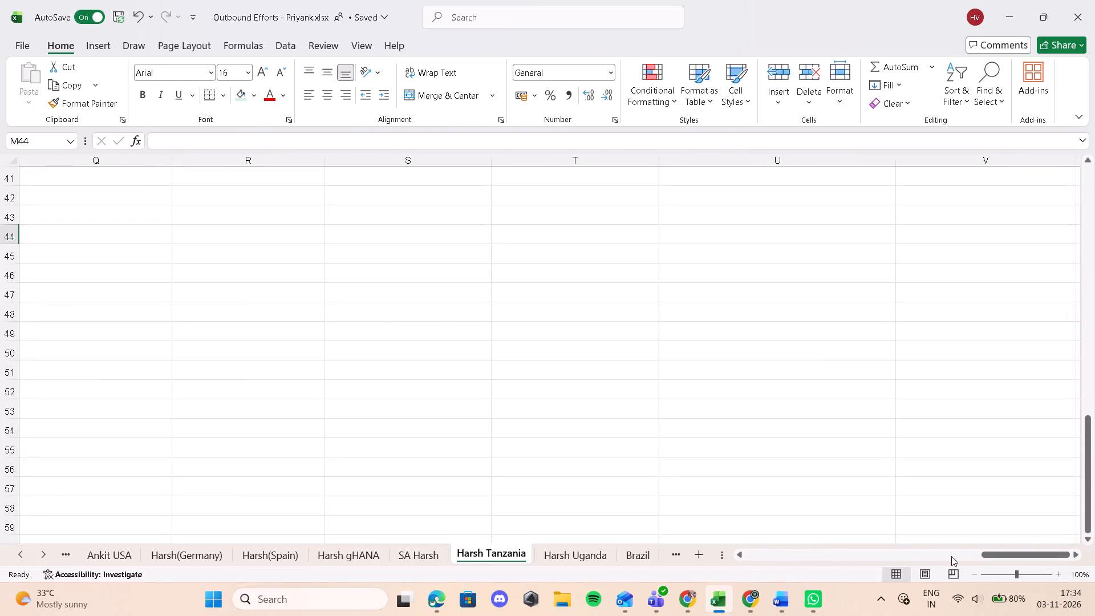
scroll(950, 560, up, 15)
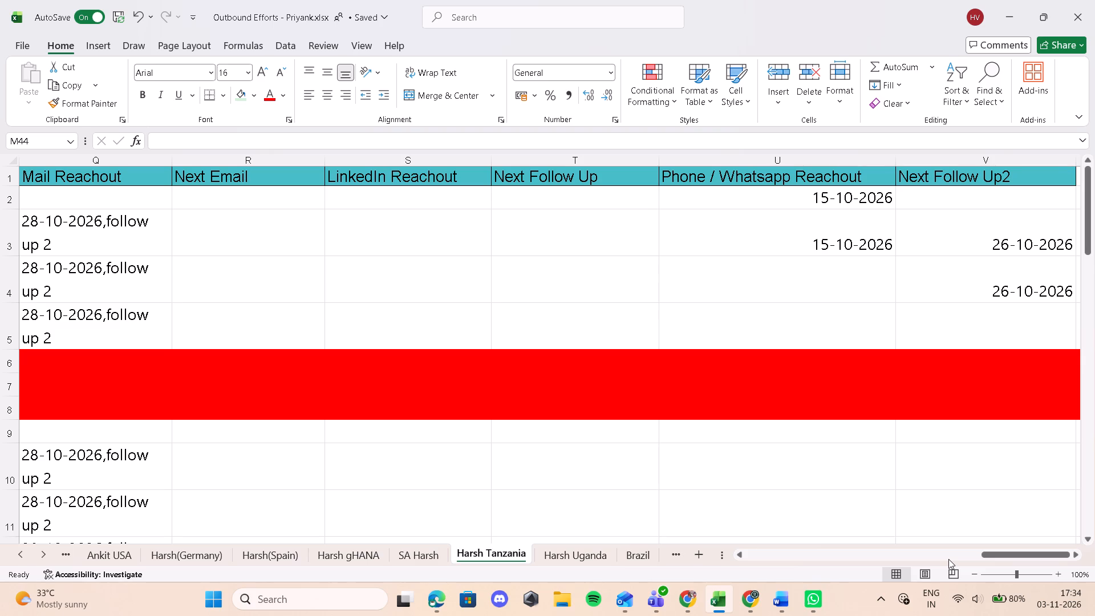
Look through the other country sheets, from Brazil and Harsh Uganda back to Harsh(Spain) and Harsh(Germany).
click(635, 557)
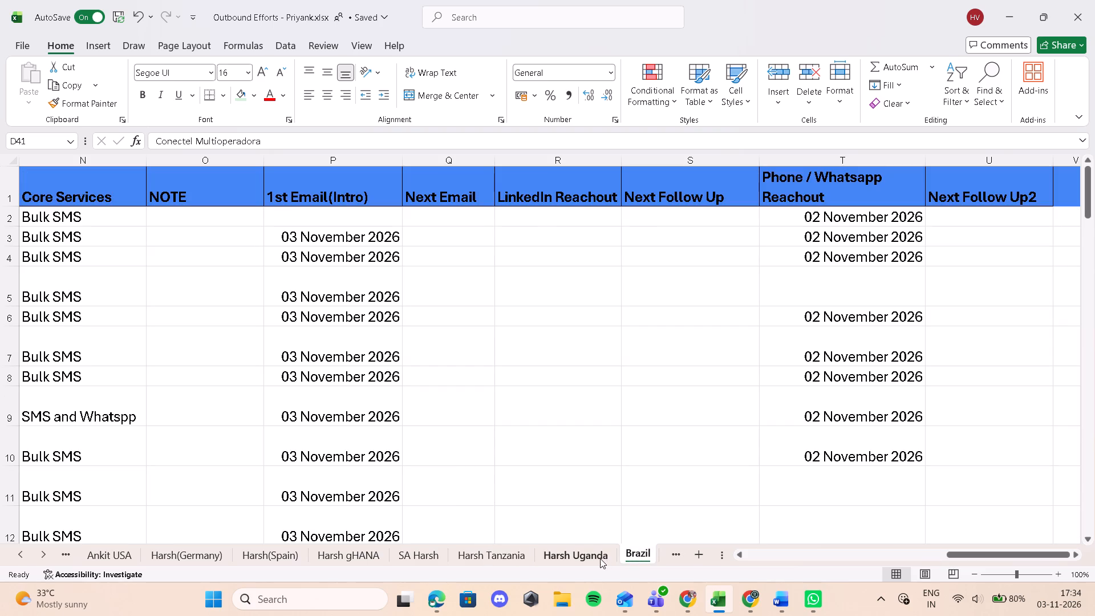
triple_click(39, 560)
triple_click(39, 560)
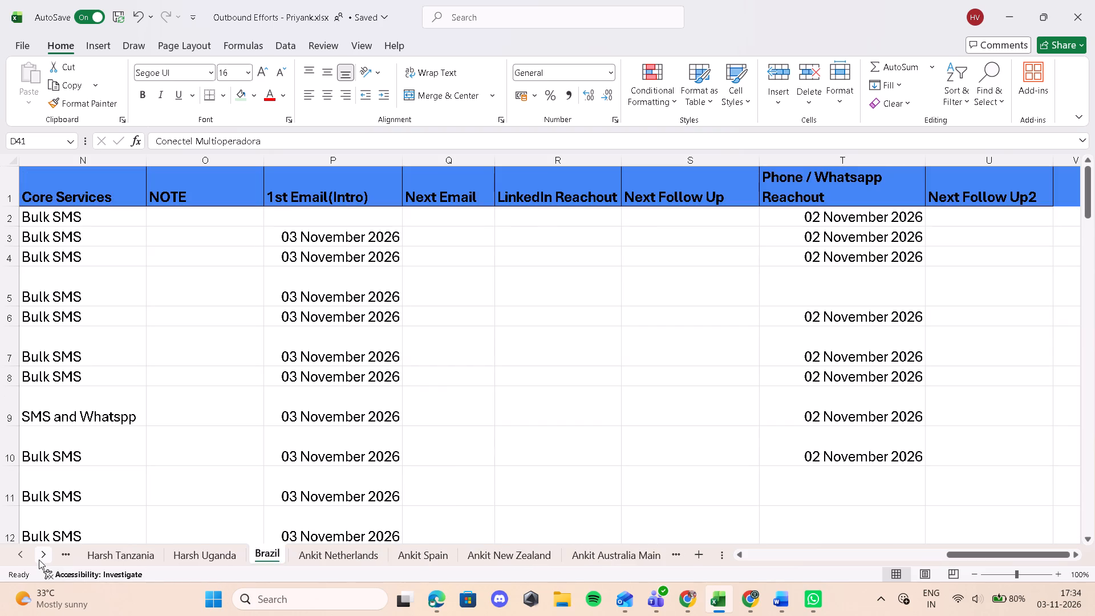
triple_click(26, 559)
double_click(26, 559)
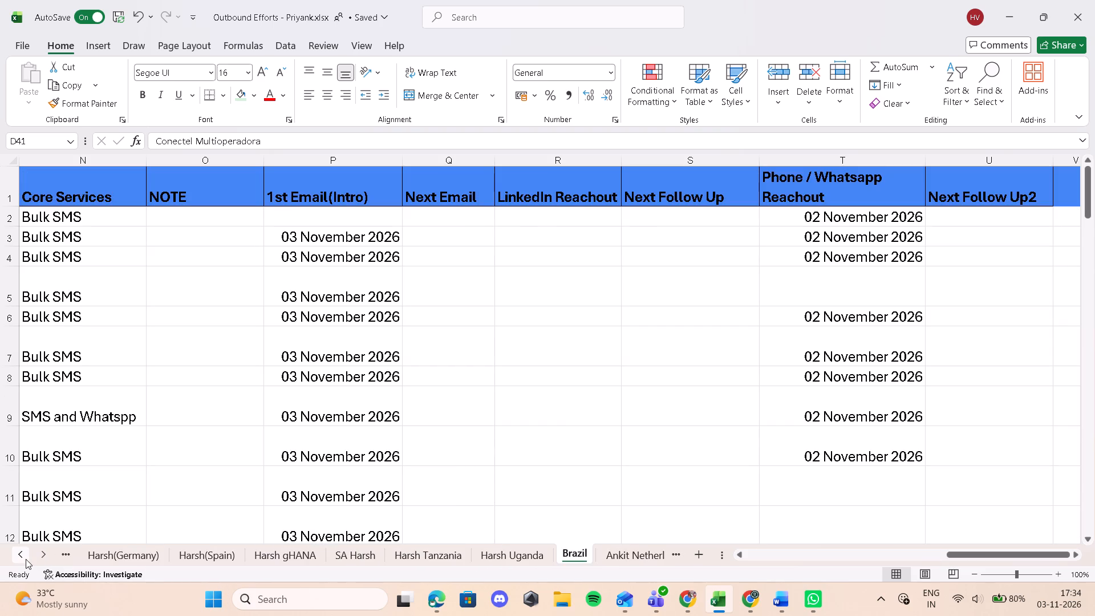
click(484, 562)
click(440, 555)
click(348, 551)
click(270, 552)
click(203, 556)
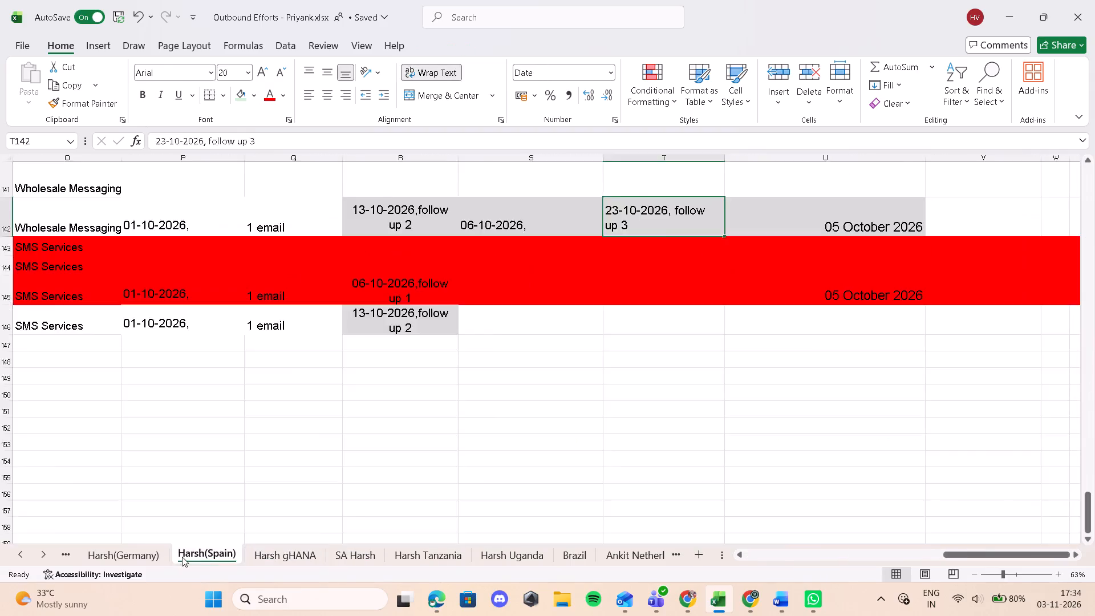
click(124, 557)
click(17, 561)
click(80, 561)
click(175, 558)
click(282, 554)
click(178, 555)
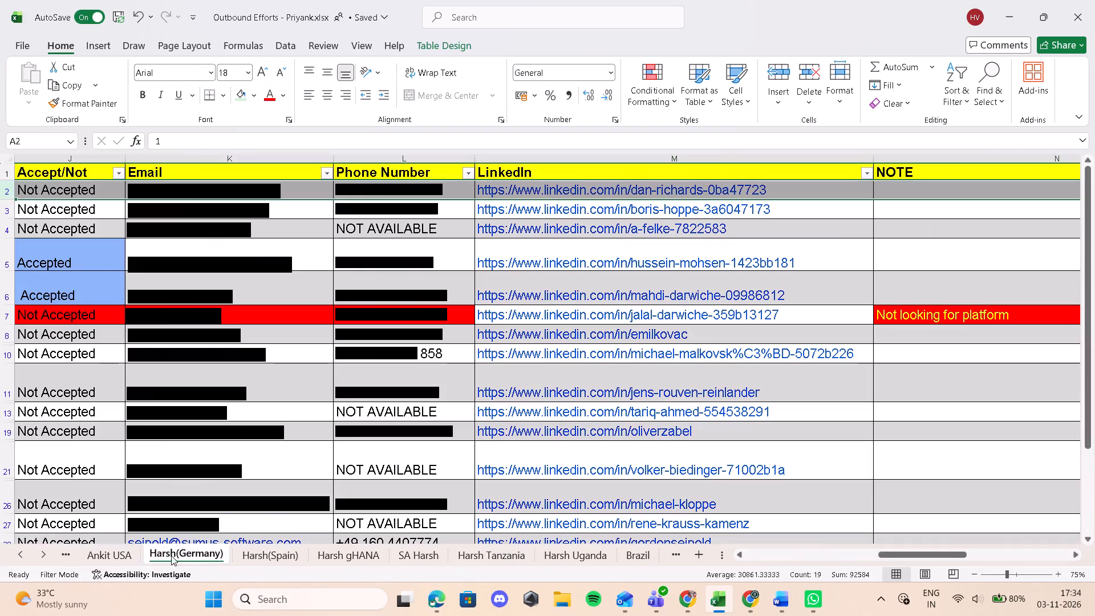
click(35, 551)
click(229, 552)
click(127, 554)
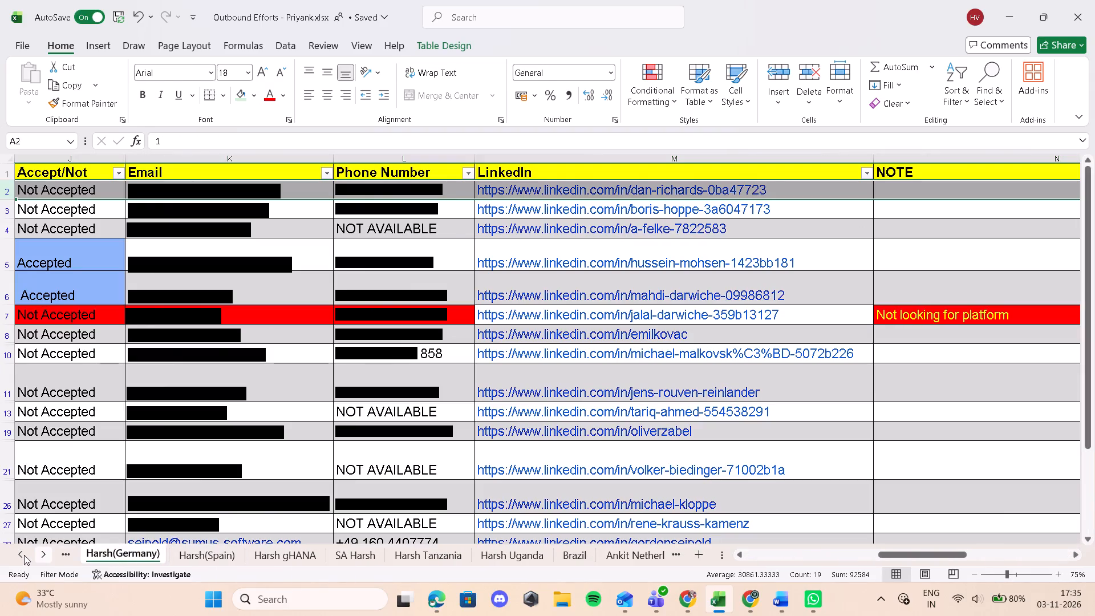
Open the Harsh(Spain) sheet and look back through its outreach dates, follow-ups and highlighted rows toward the earliest entries.
click(161, 556)
click(181, 556)
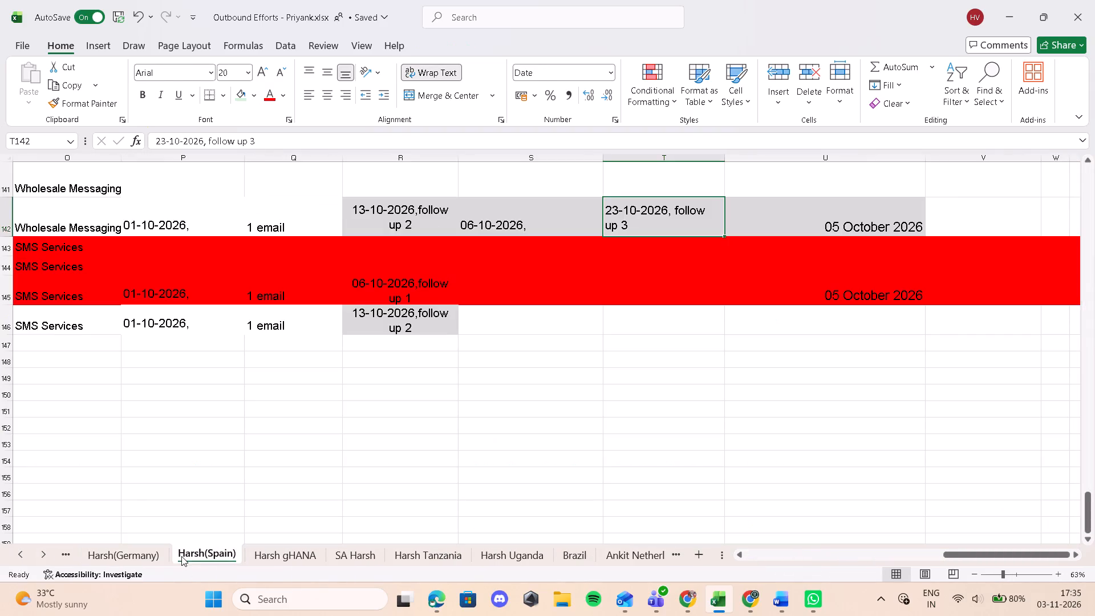
scroll(193, 546, up, 6)
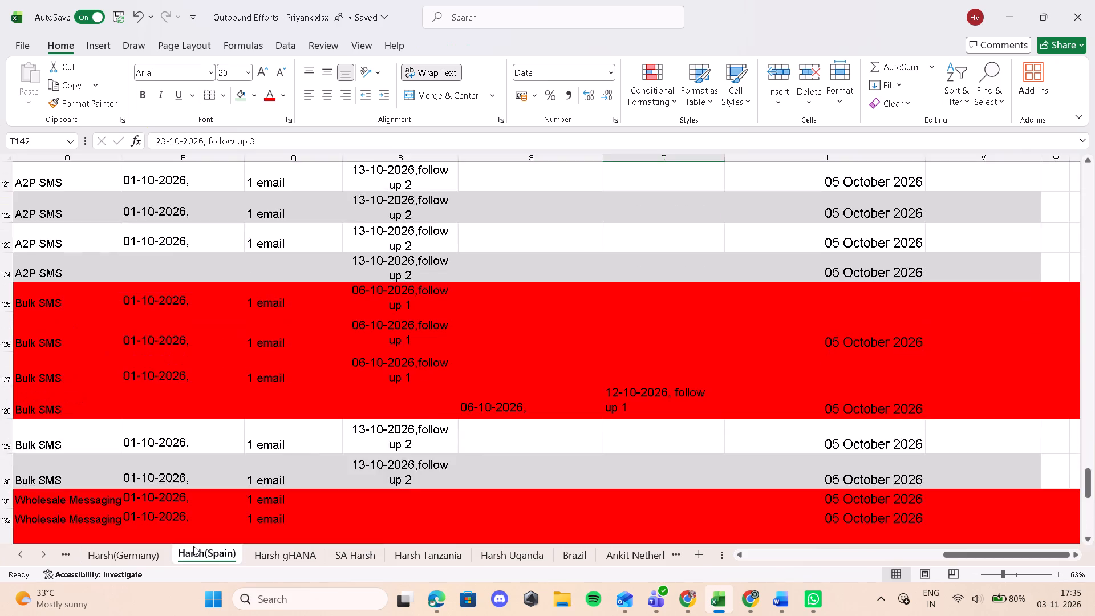
scroll(193, 546, up, 18)
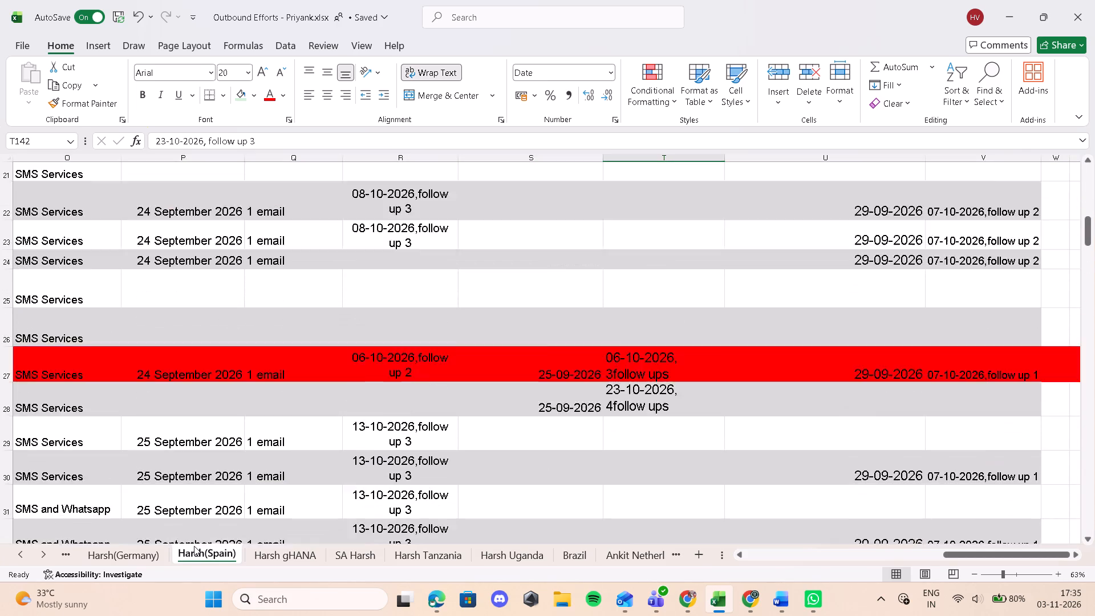
scroll(194, 546, up, 10)
Look through the outreach sheets from Harsh gHANA to Brazil and back to Harsh gHANA, checking their follow-up columns.
click(267, 562)
click(367, 572)
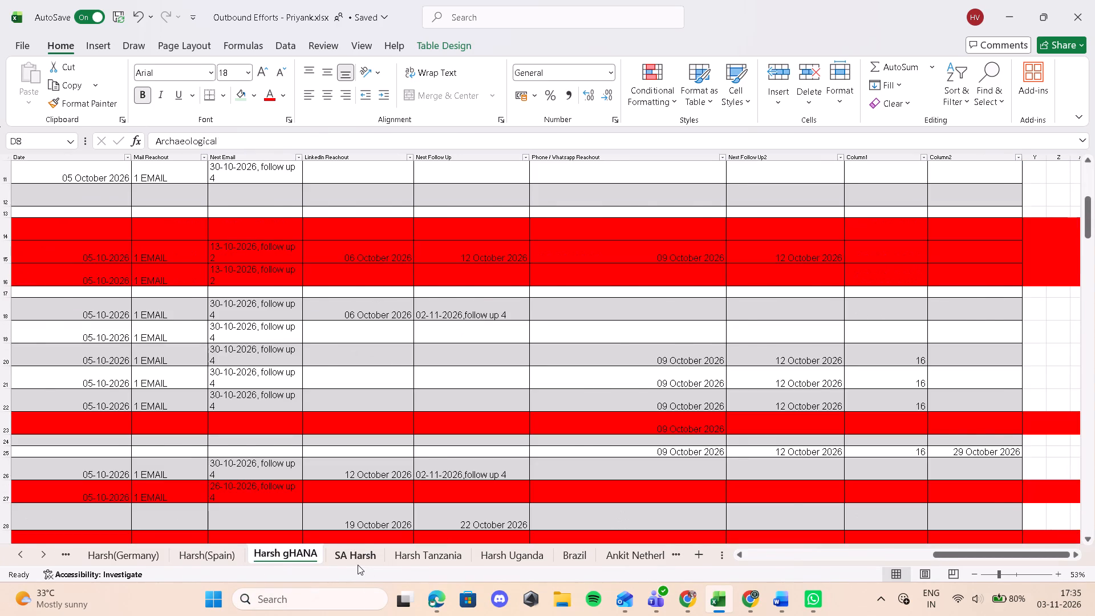
click(358, 565)
scroll(358, 565, up, 1)
click(472, 565)
click(569, 556)
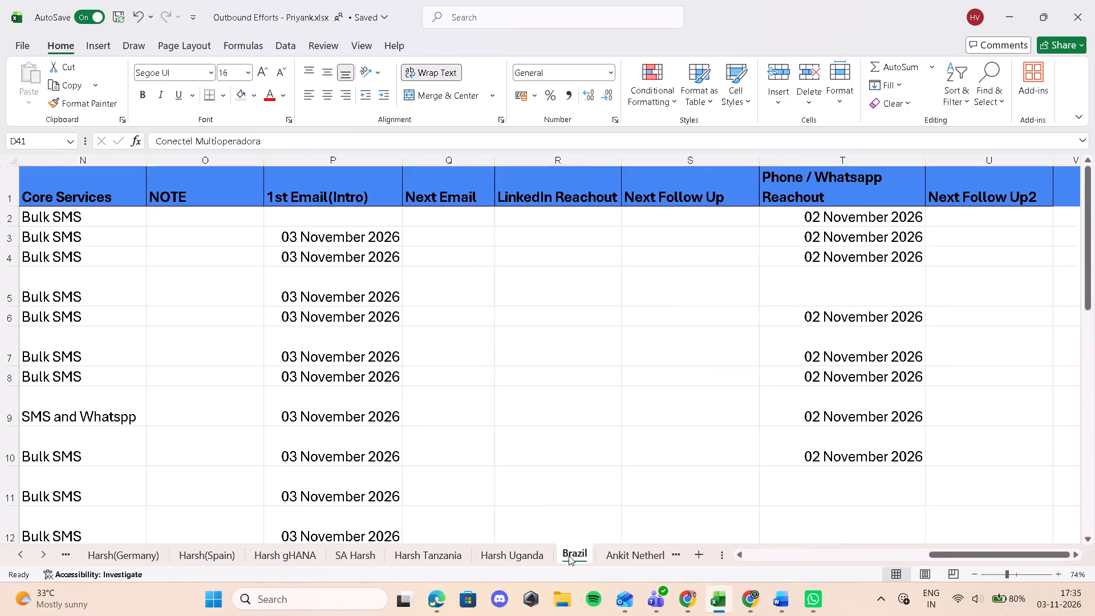
click(517, 557)
click(435, 554)
click(362, 552)
click(309, 553)
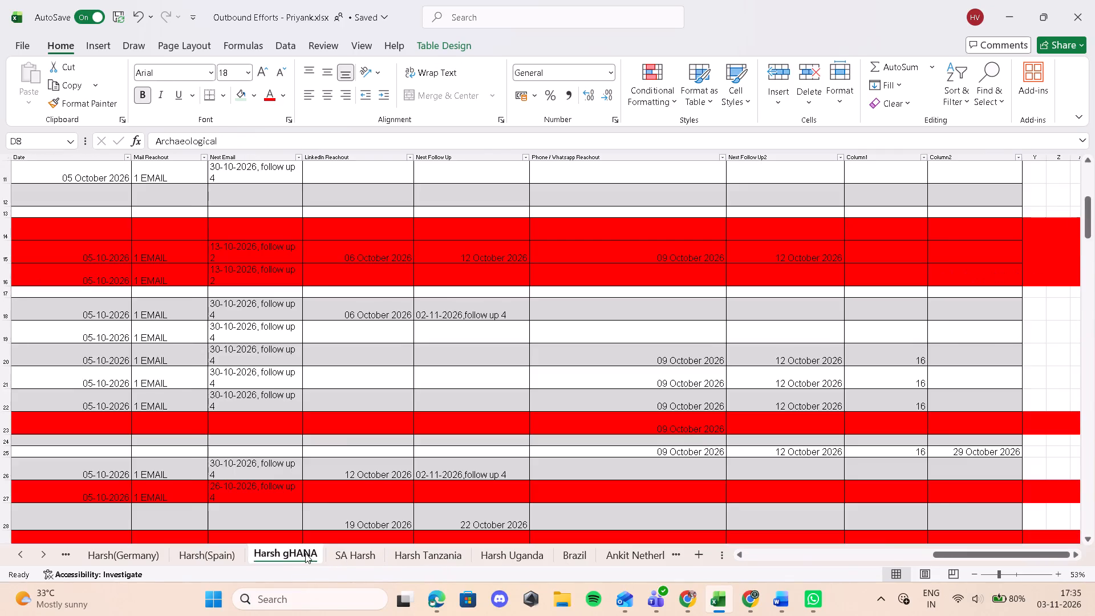
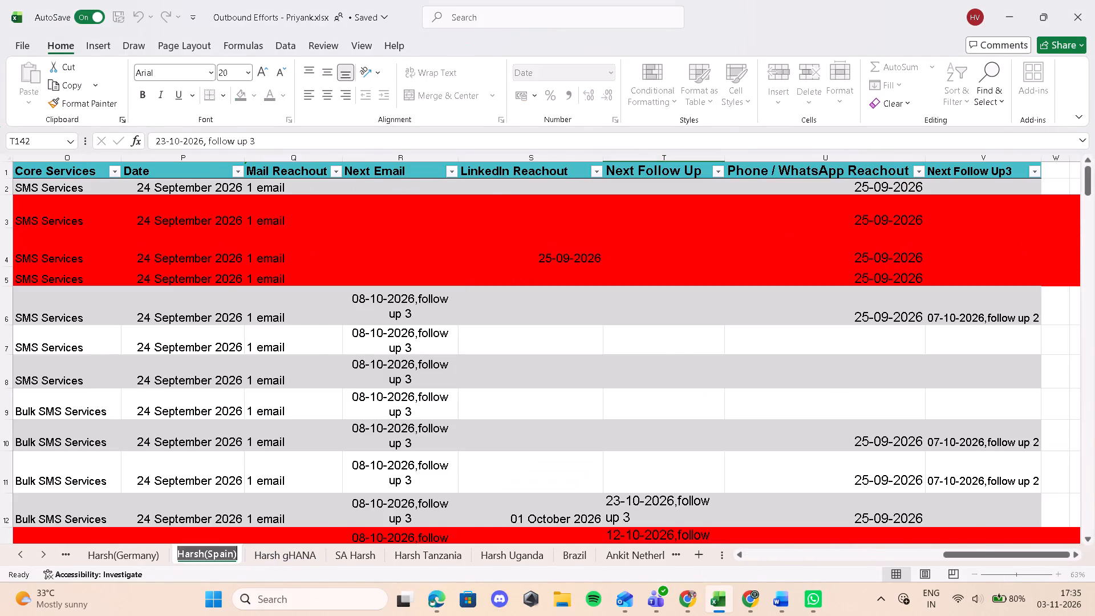
Open the Harsh gHANA sheet and look through its contacts and acceptance statuses down to the Cyberscape Telecommunications rows.
click(282, 560)
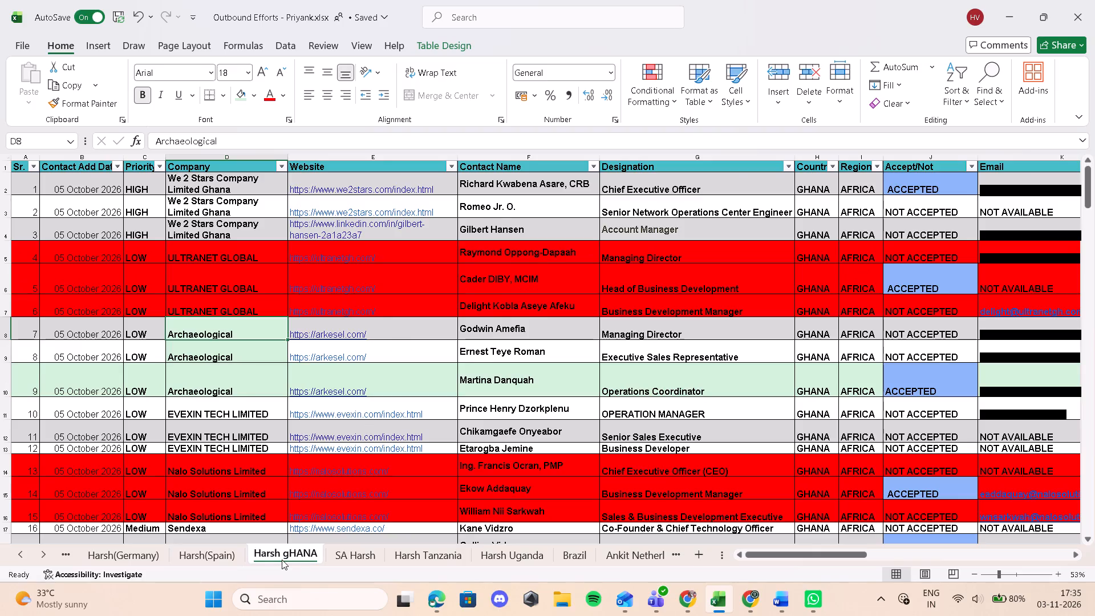
scroll(409, 418, down, 2)
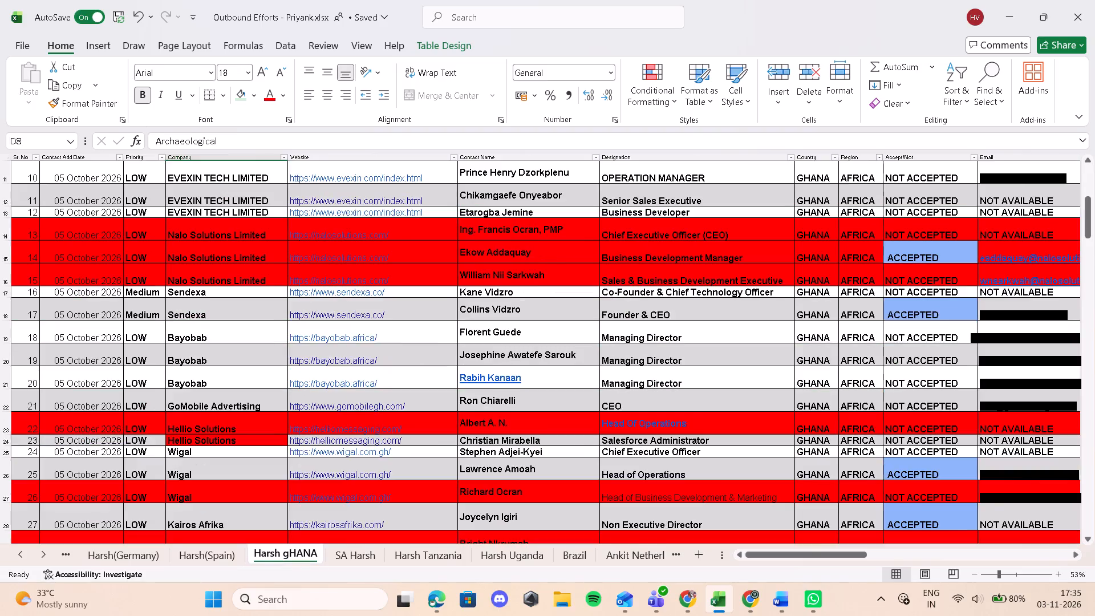
scroll(471, 440, down, 4)
scroll(414, 444, down, 2)
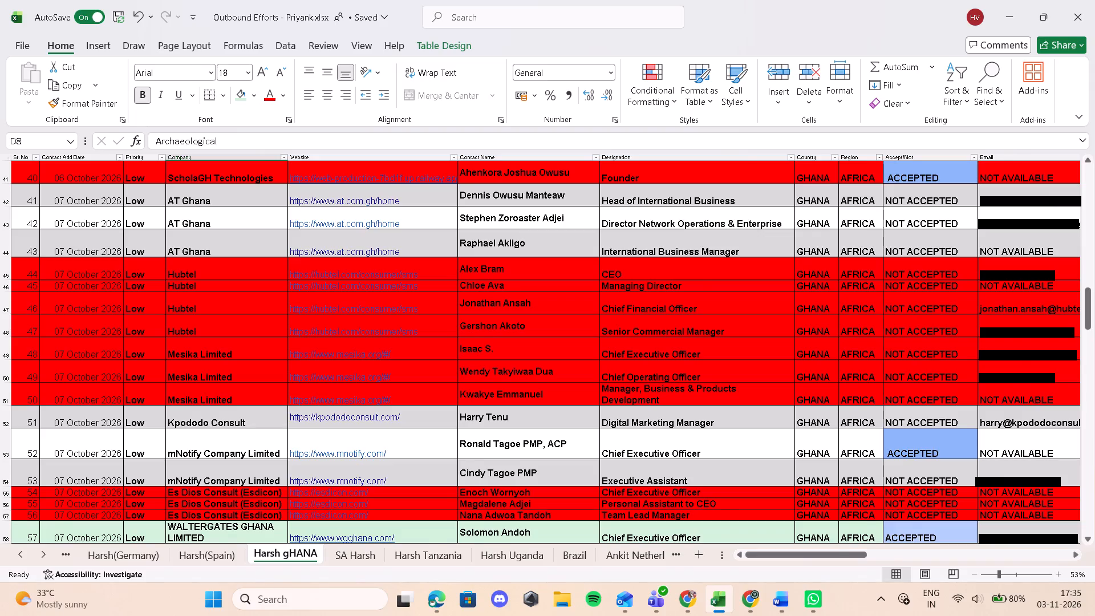
scroll(319, 338, down, 5)
scroll(318, 399, down, 4)
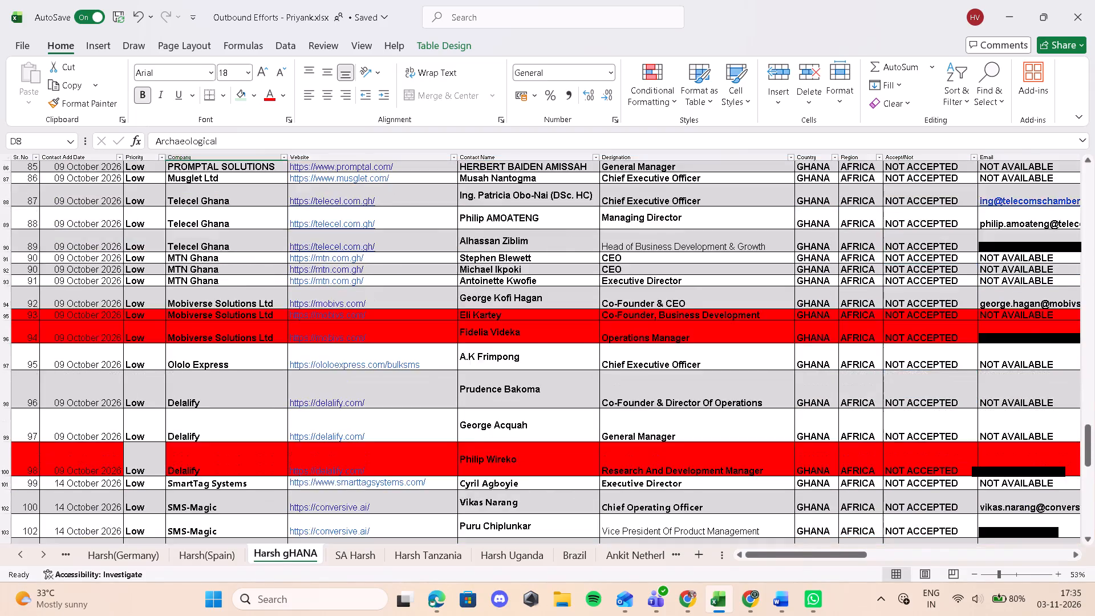
scroll(323, 412, down, 2)
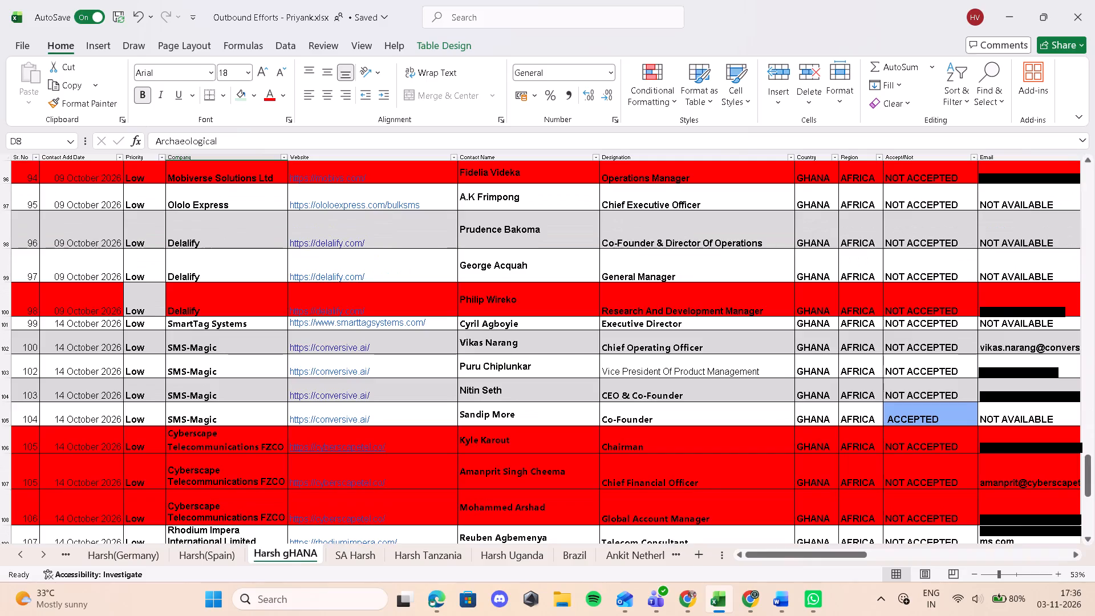
Switch to Chrome and open the LinkedIn profile of Orpen's CTO & COO from the connections list in a new tab.
click(691, 615)
scroll(396, 343, down, 3)
scroll(419, 383, up, 5)
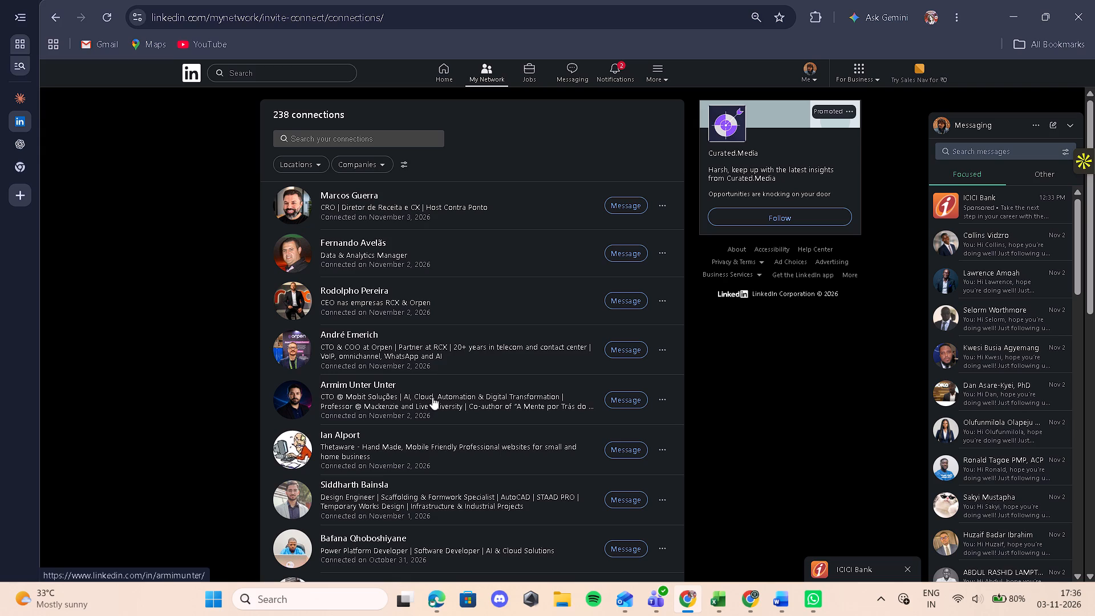
right_click(332, 334)
click(403, 346)
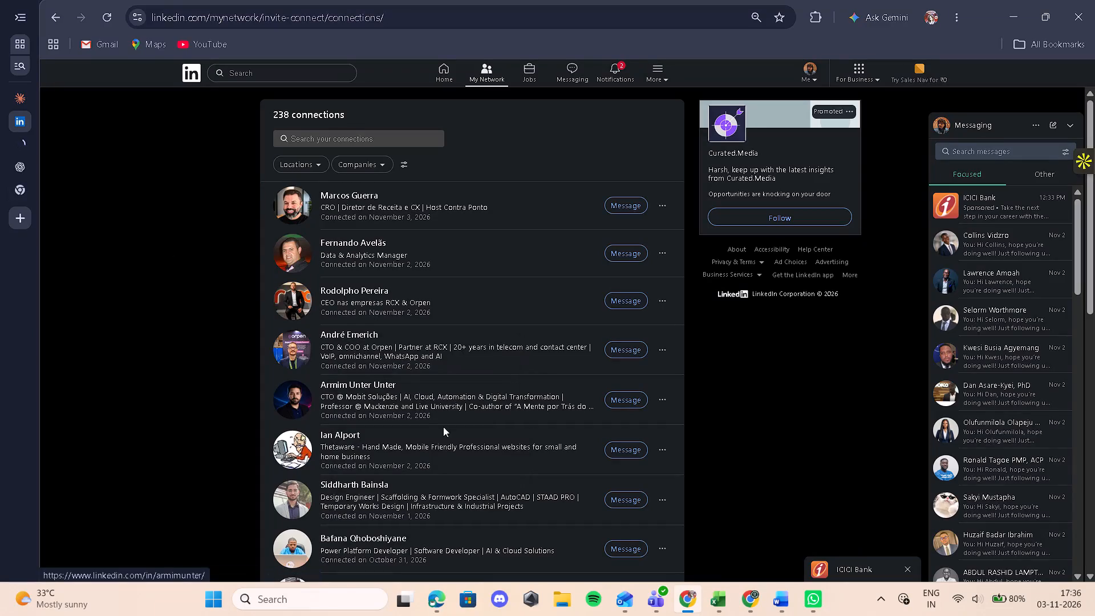
click(46, 143)
click(76, 117)
click(78, 141)
click(75, 126)
click(77, 140)
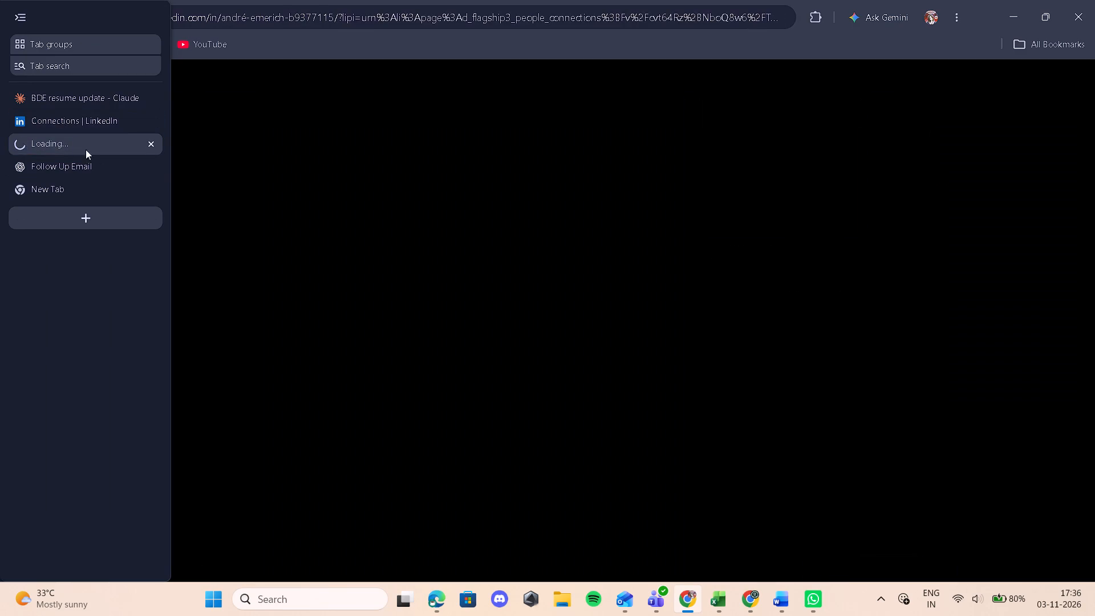
click(74, 129)
click(74, 140)
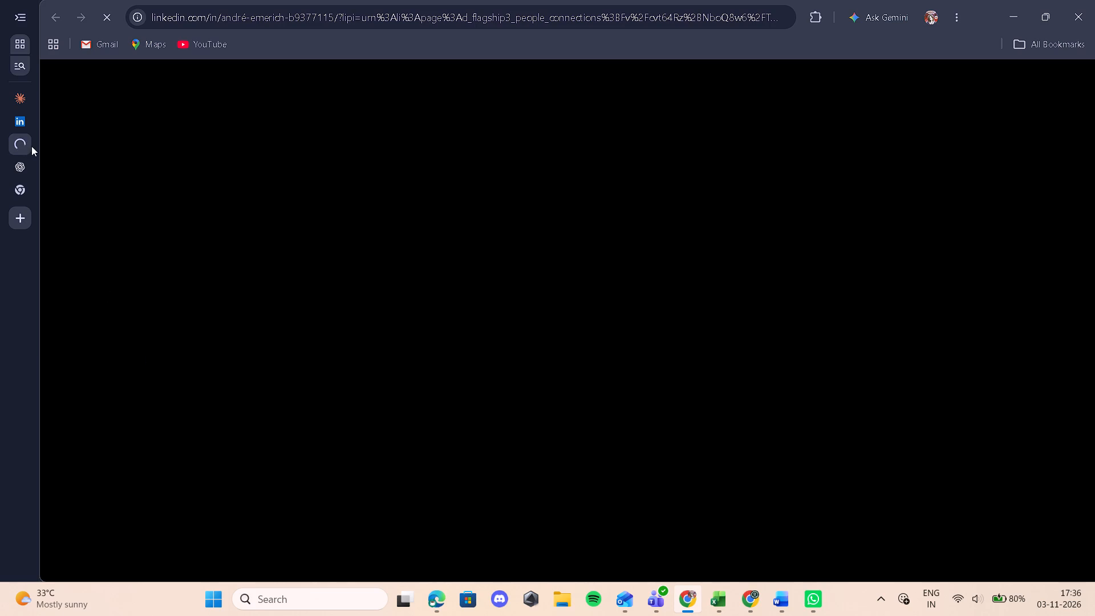
click(36, 125)
click(50, 140)
triple_click(107, 21)
Close the minimized ICICI Bank chat on the profile page.
double_click(882, 598)
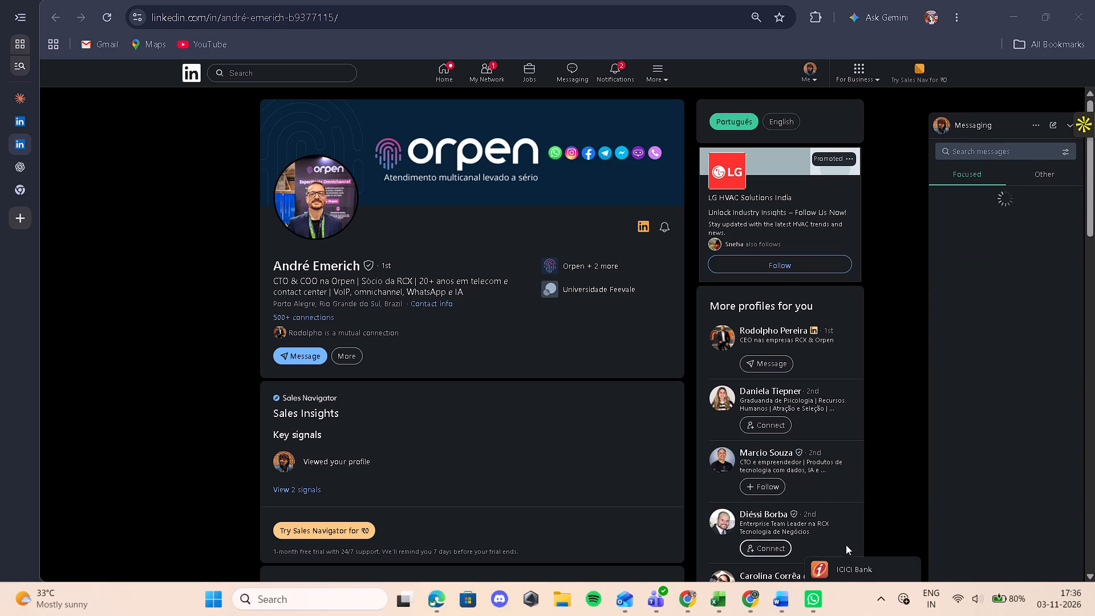
double_click(874, 615)
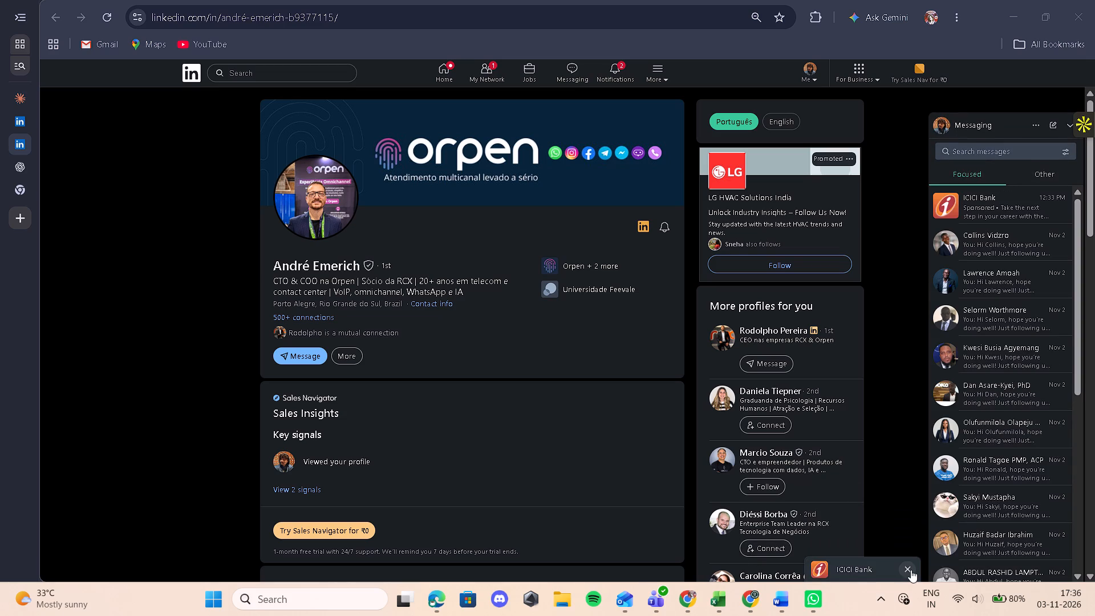
click(911, 570)
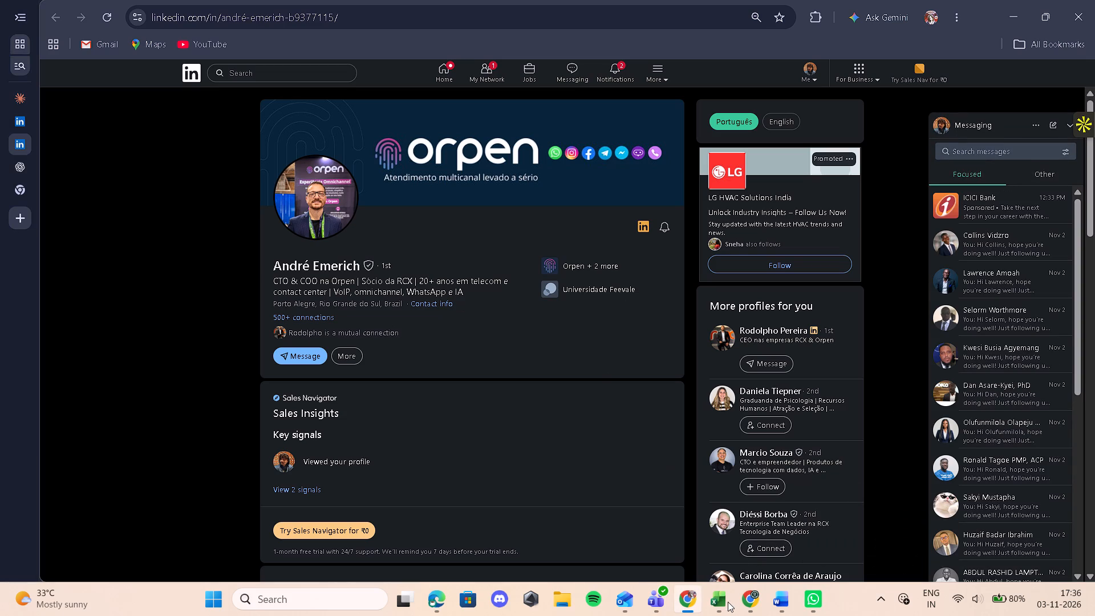
Switch to Excel, open the SA Harsh sheet and look through its contacts down to the last entries.
click(729, 604)
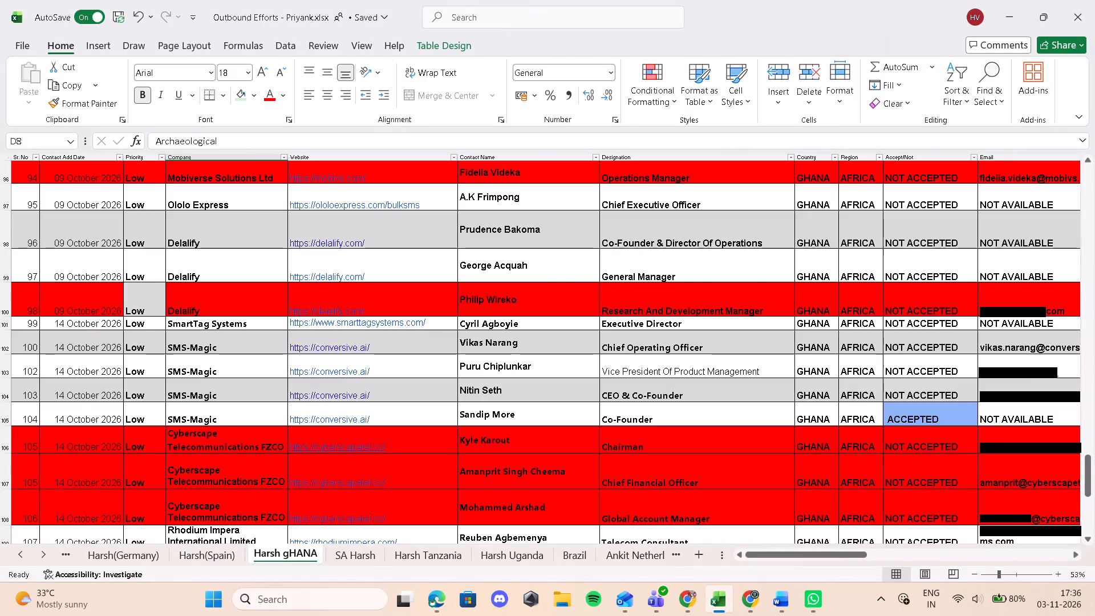
click(361, 560)
drag(810, 554, 733, 548)
scroll(424, 346, down, 4)
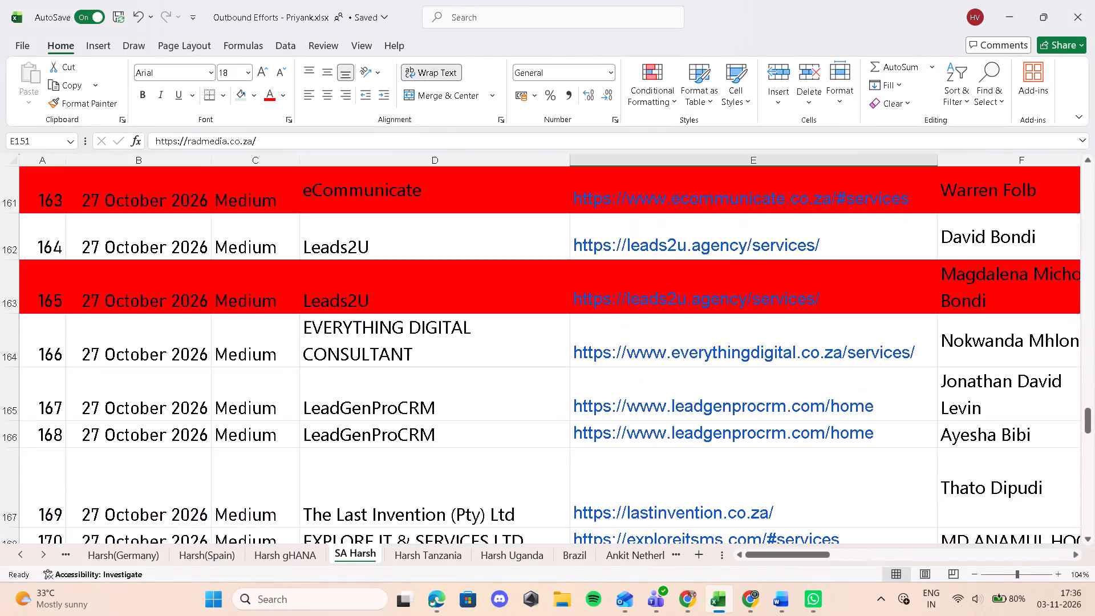
scroll(426, 375, down, 11)
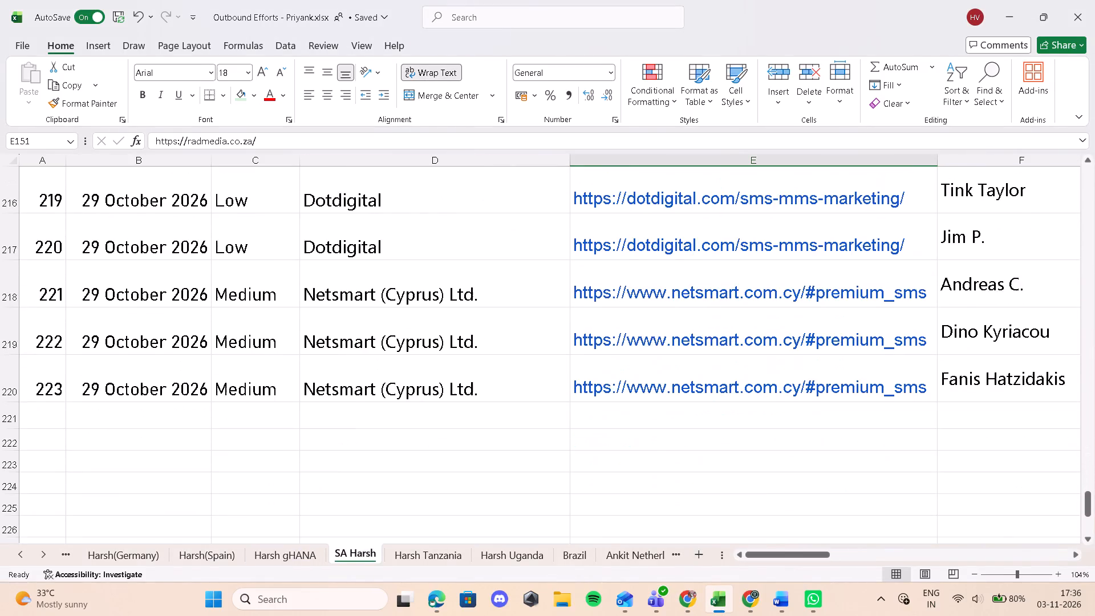
Look back through the SA Harsh contacts, dates and highlighted rows up to the first entries.
scroll(426, 378, up, 8)
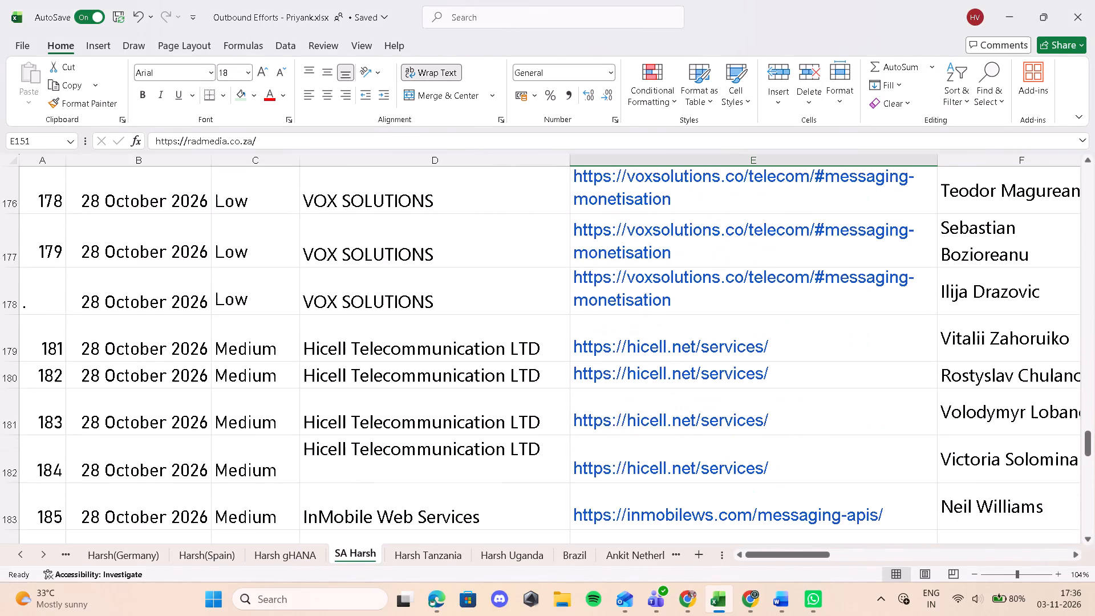
scroll(426, 378, up, 6)
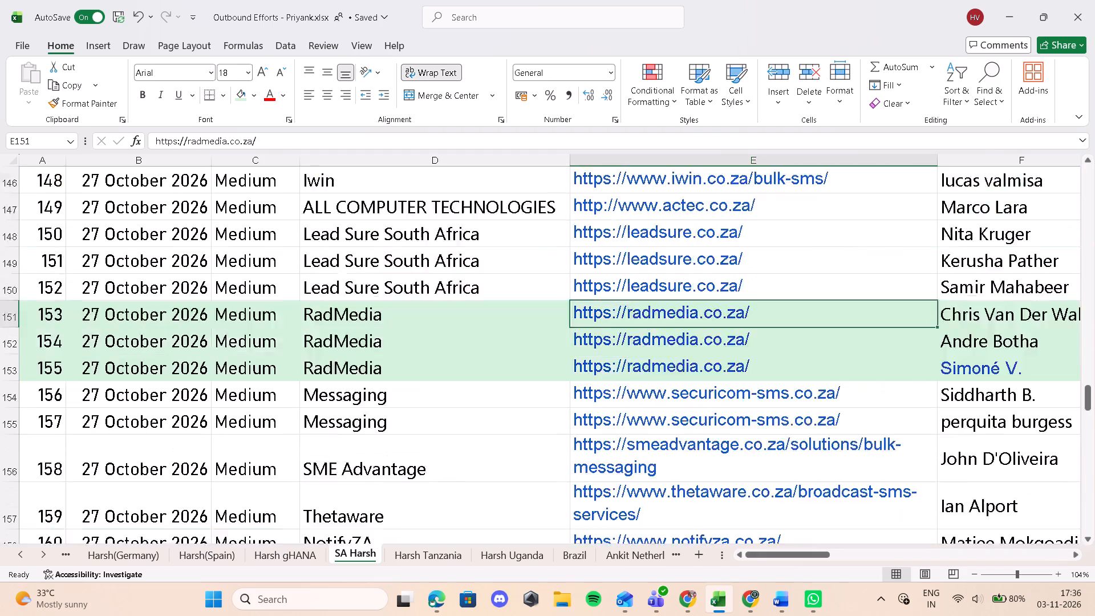
scroll(426, 378, up, 6)
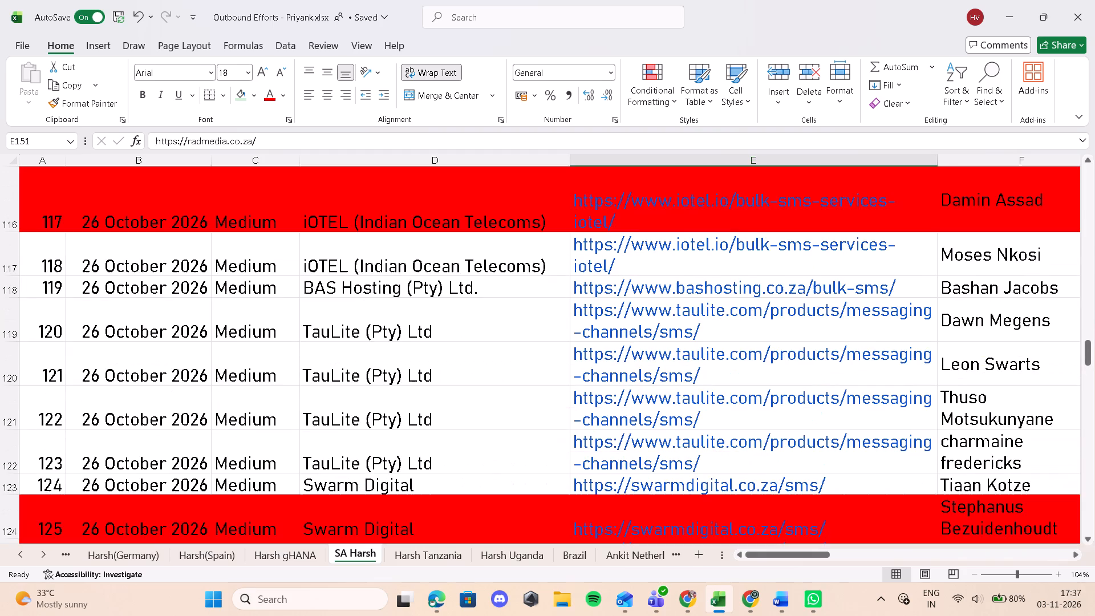
scroll(426, 378, up, 5)
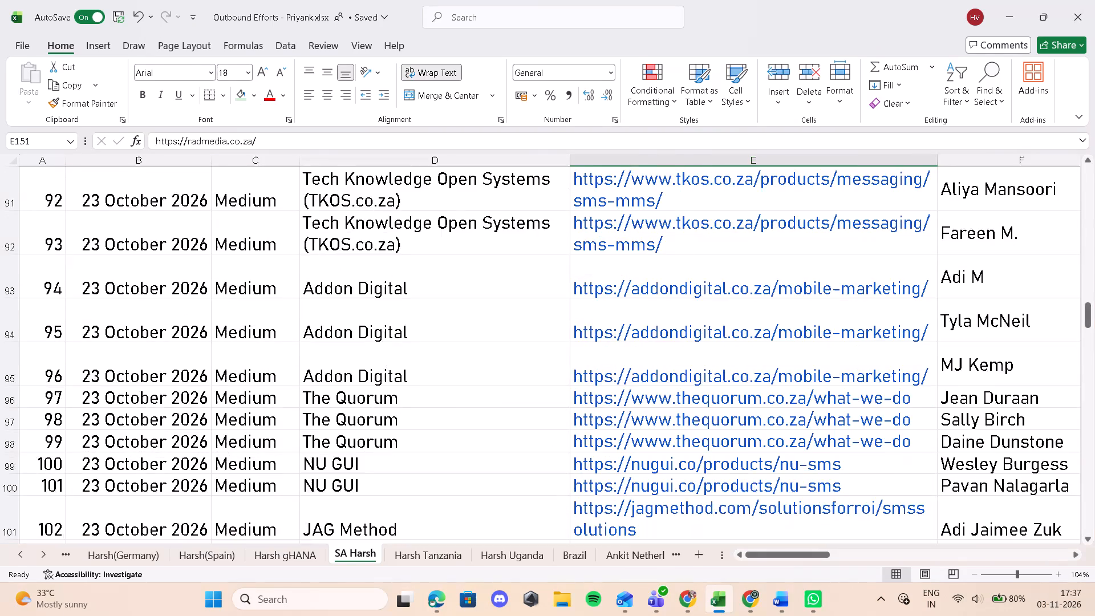
scroll(426, 378, up, 7)
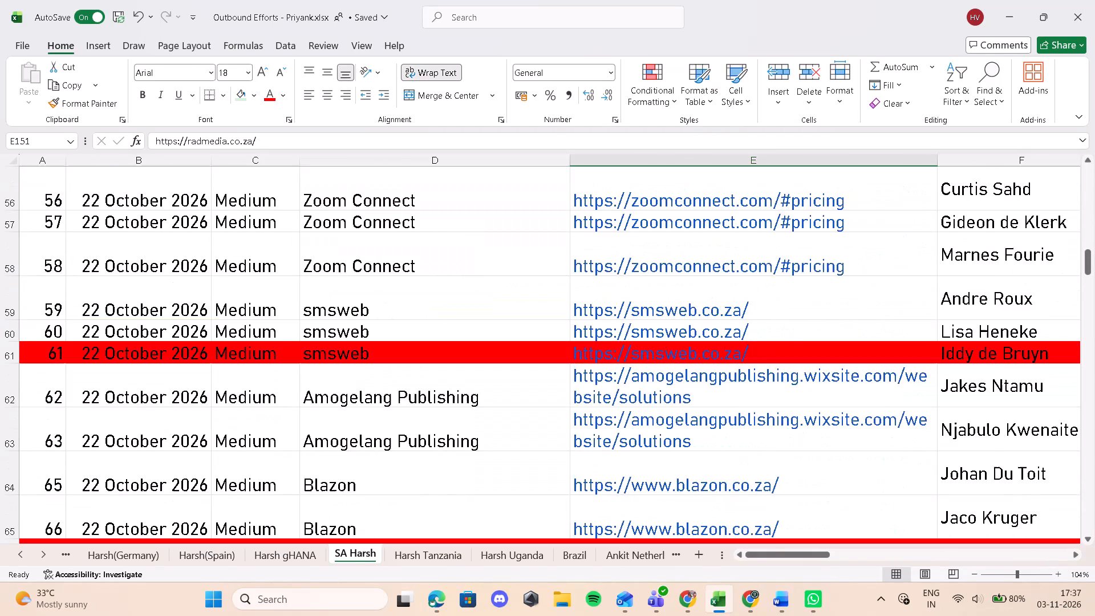
scroll(426, 378, up, 5)
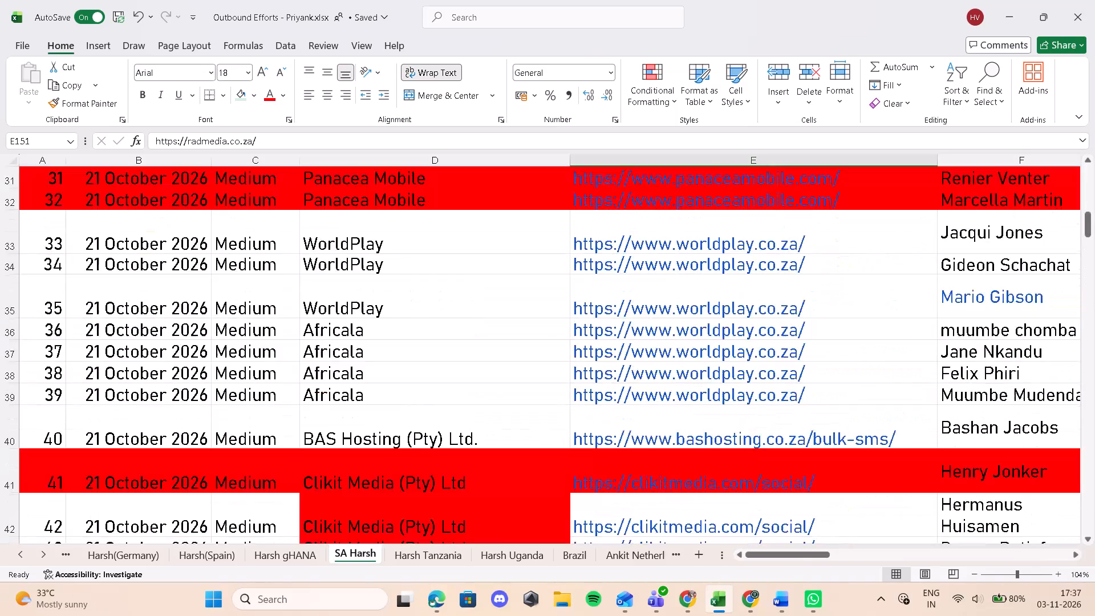
scroll(427, 378, up, 9)
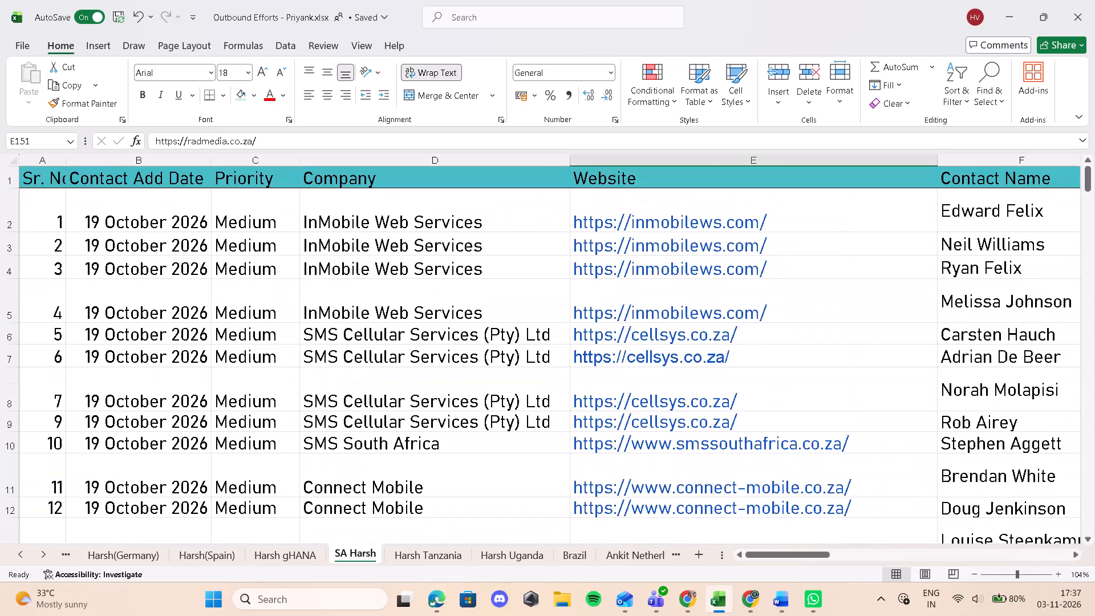
scroll(427, 378, up, 1)
Look forward again through the SA Harsh contacts to the 27 October 2026 RadMedia entries and beyond.
scroll(427, 378, down, 12)
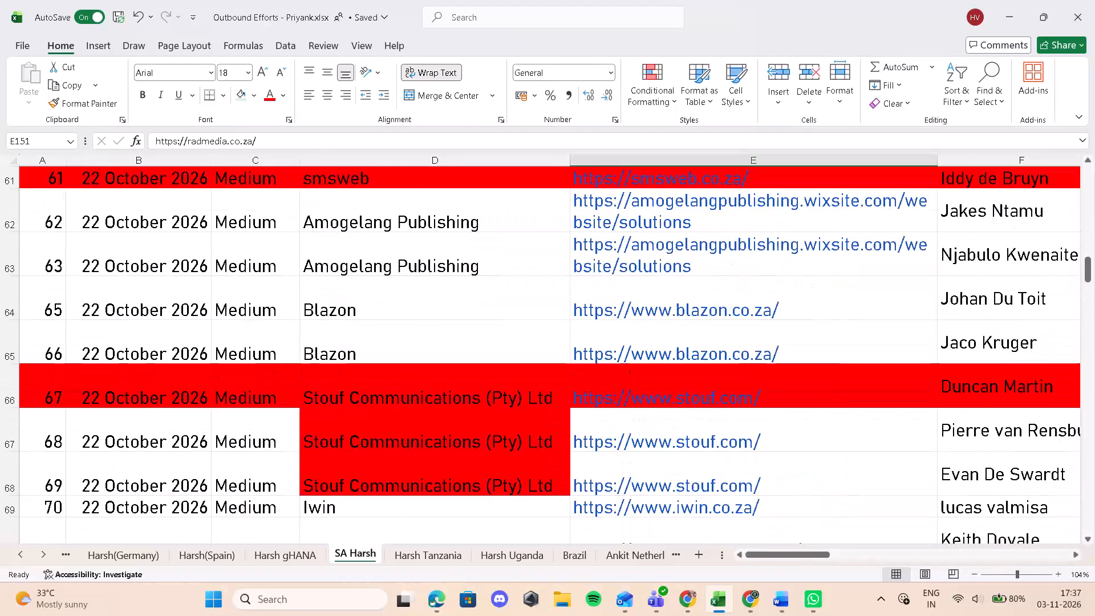
scroll(427, 378, down, 4)
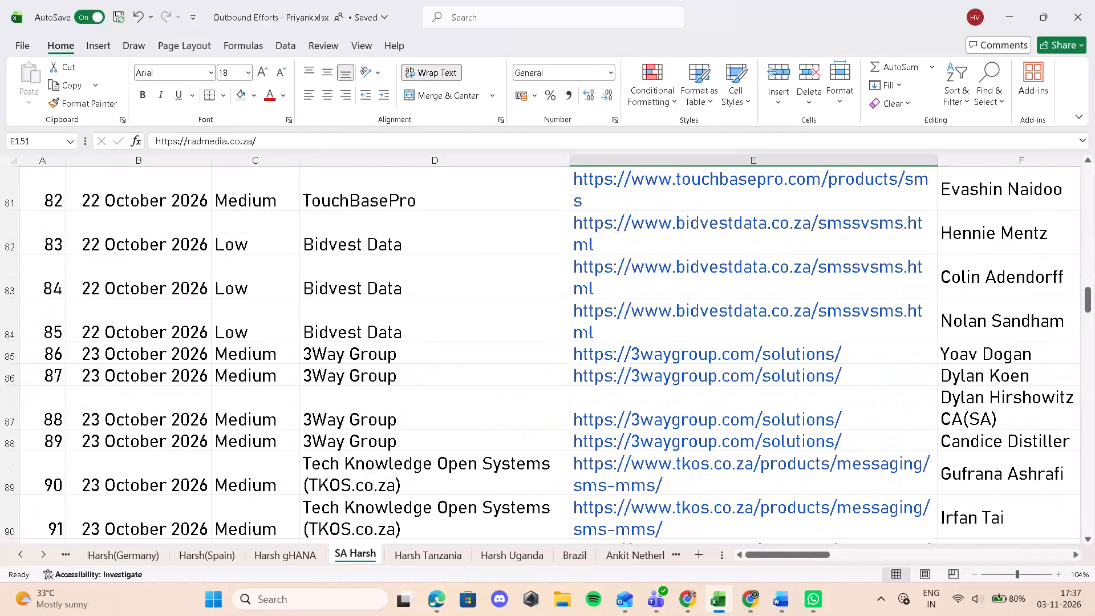
scroll(427, 378, down, 4)
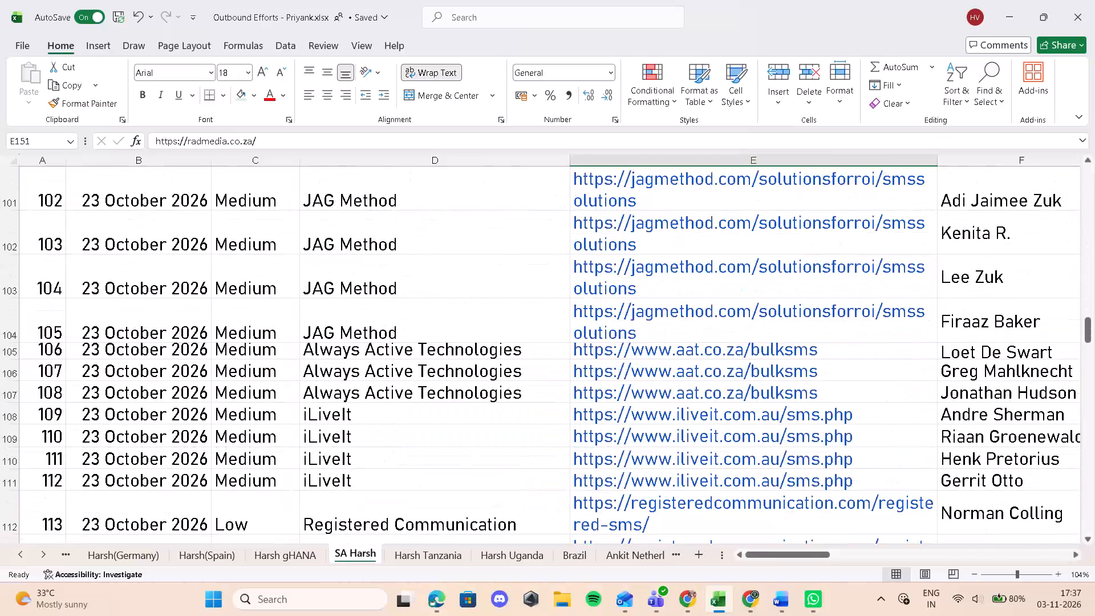
scroll(427, 372, down, 5)
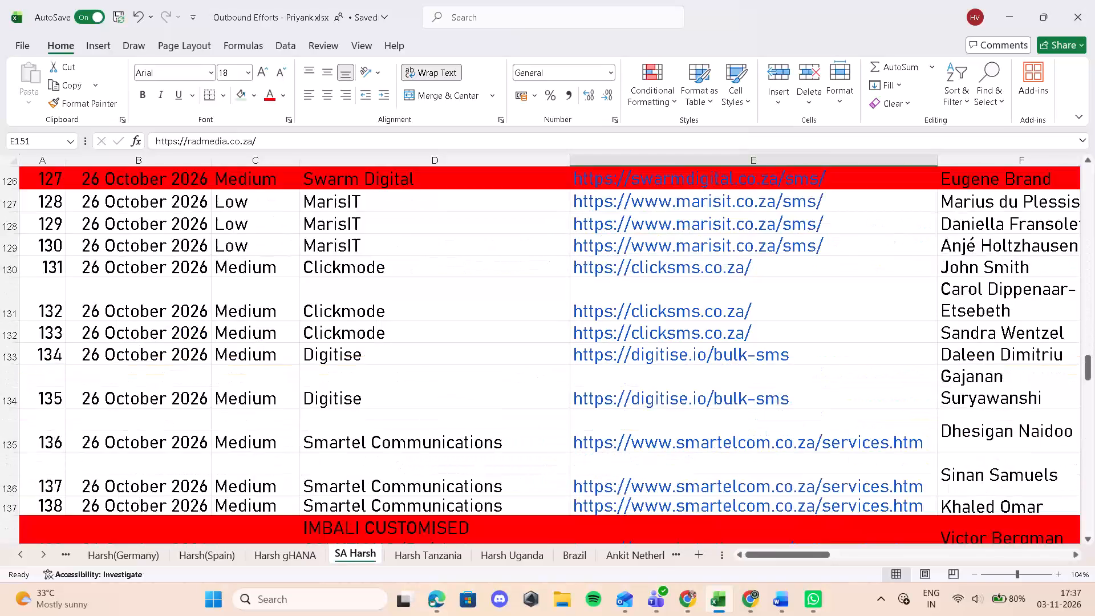
scroll(427, 372, down, 3)
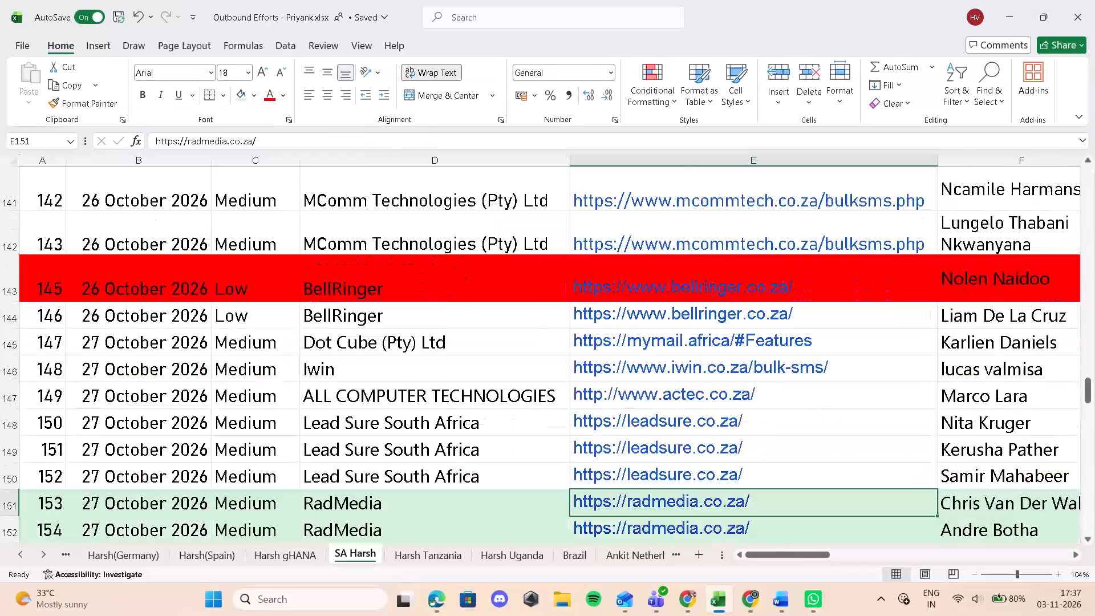
scroll(427, 372, down, 3)
Open the Brazil sheet, find the row of Orpen's CTO & COO, select it and check its acceptance status.
click(569, 554)
scroll(343, 399, down, 1)
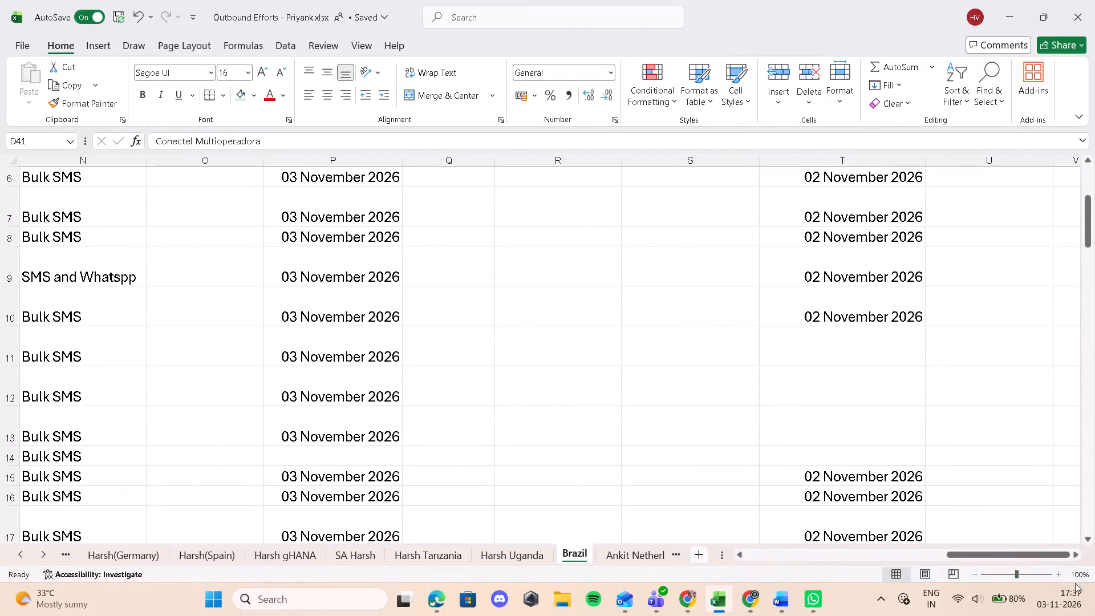
drag(1037, 556, 486, 473)
scroll(356, 338, down, 1)
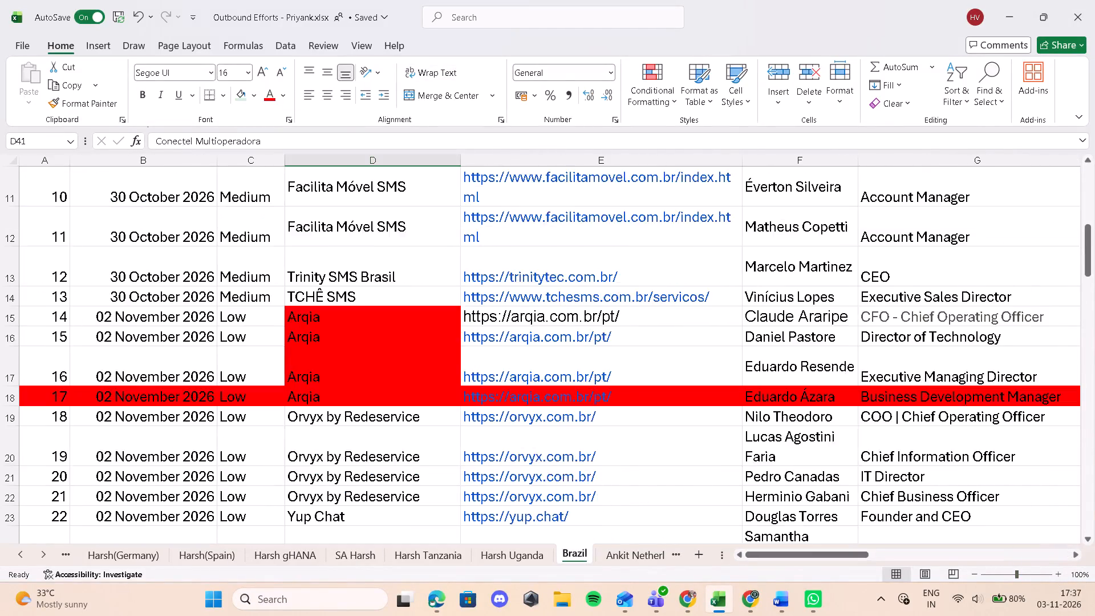
scroll(370, 366, down, 5)
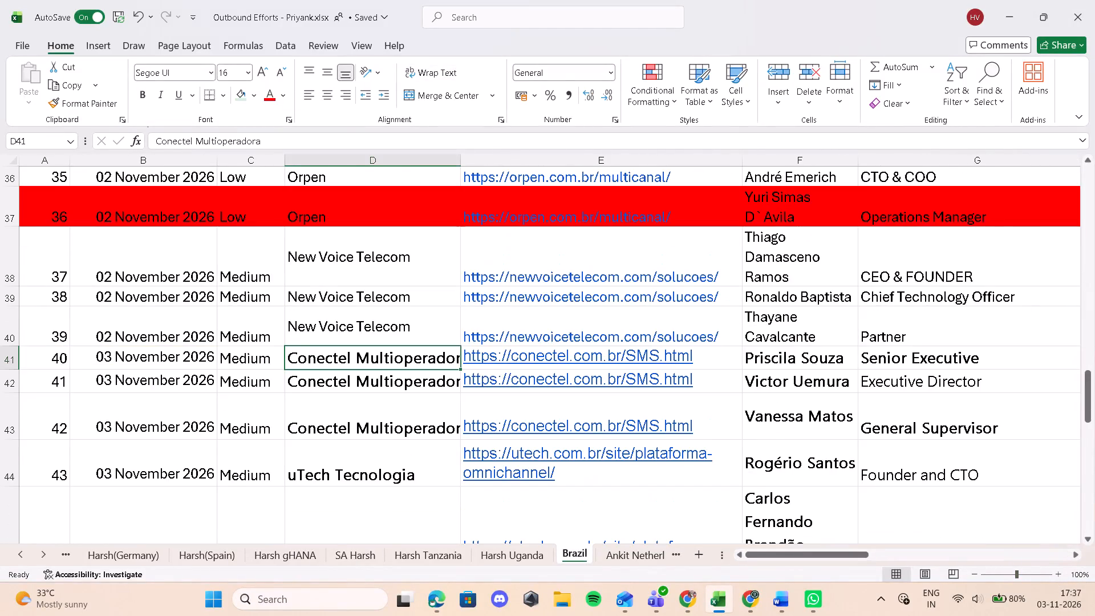
scroll(368, 342, up, 1)
click(360, 335)
click(840, 340)
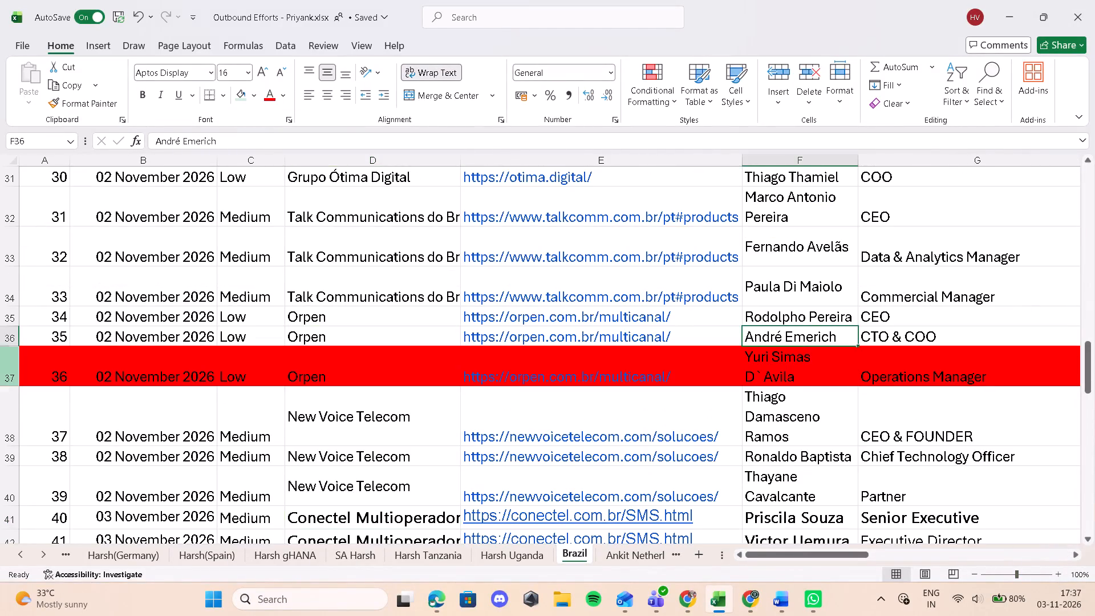
click(2, 339)
drag(796, 558, 883, 558)
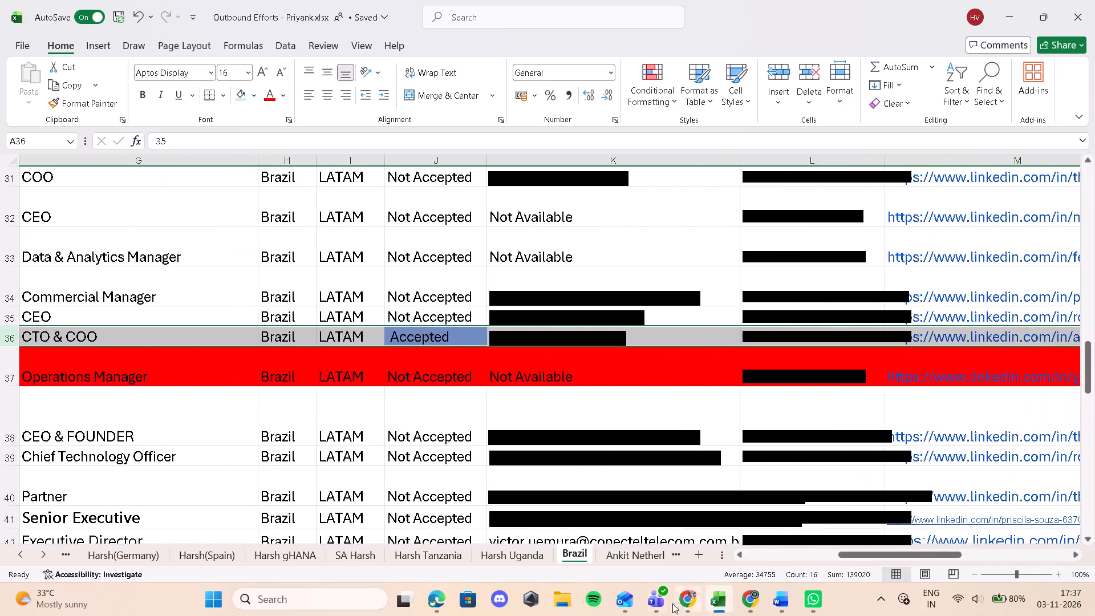
Switch to Chrome, open the profile of the RCX & Orpen CEO from the LinkedIn connections, close the previous profile and examine the experience section.
click(684, 602)
click(36, 121)
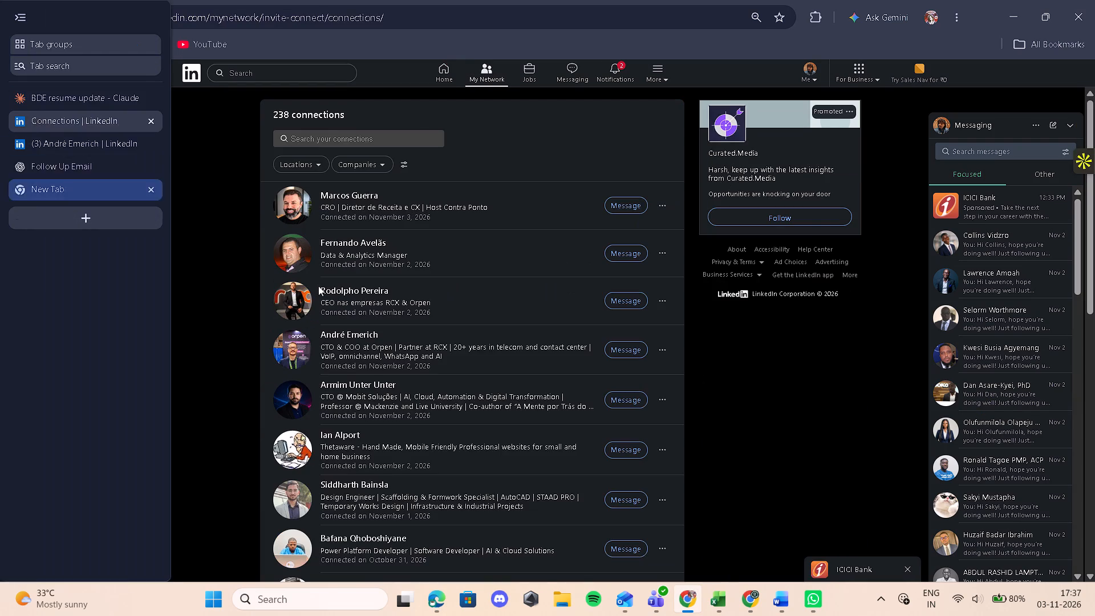
scroll(405, 367, up, 3)
right_click(335, 290)
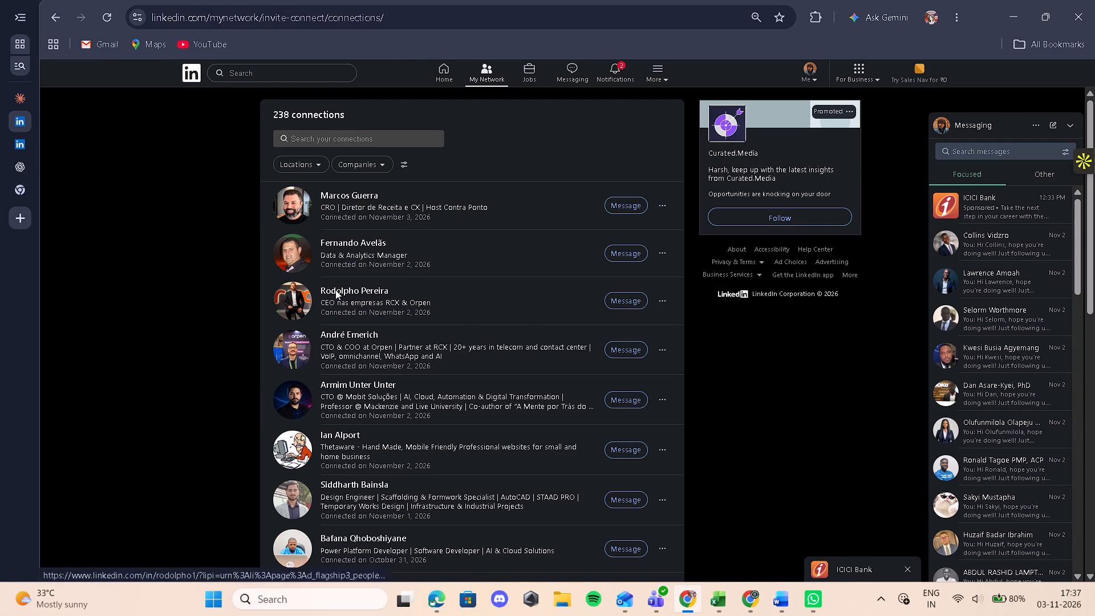
click(411, 310)
click(64, 169)
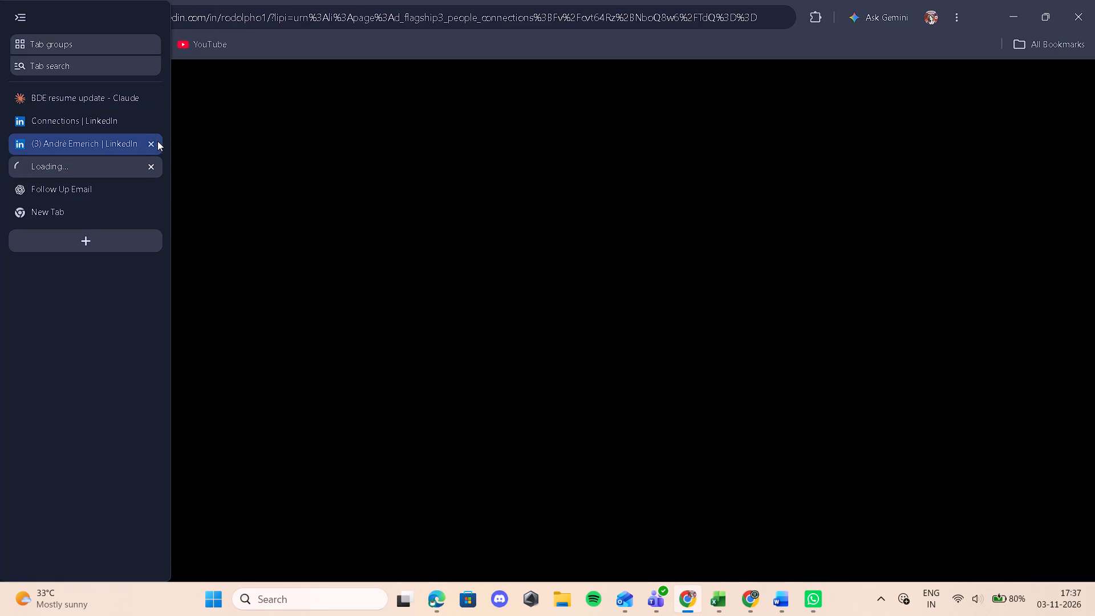
click(157, 141)
click(150, 142)
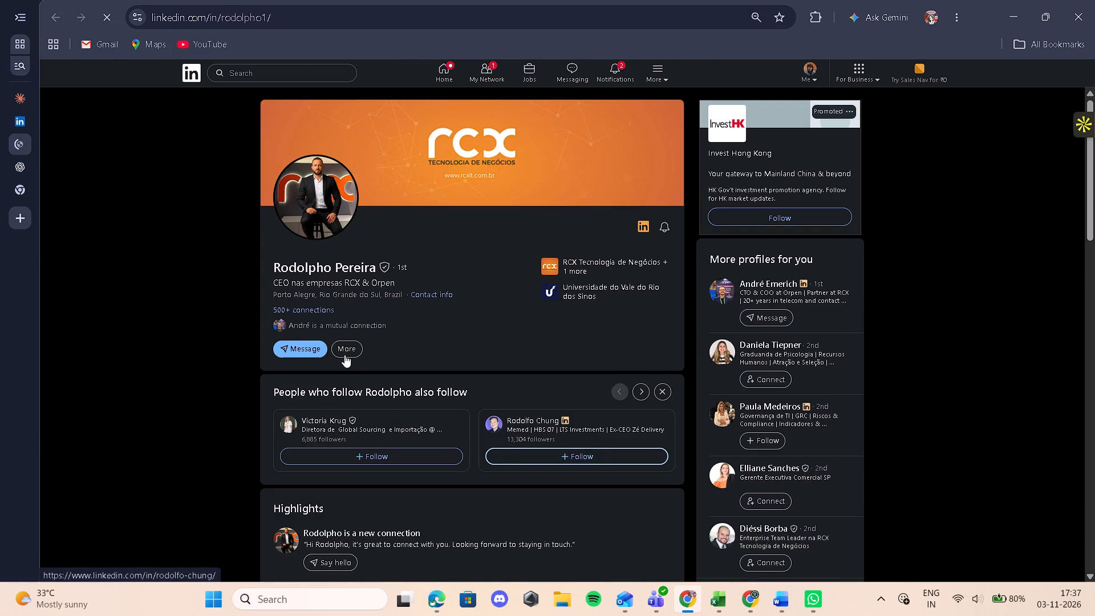
scroll(367, 430, down, 7)
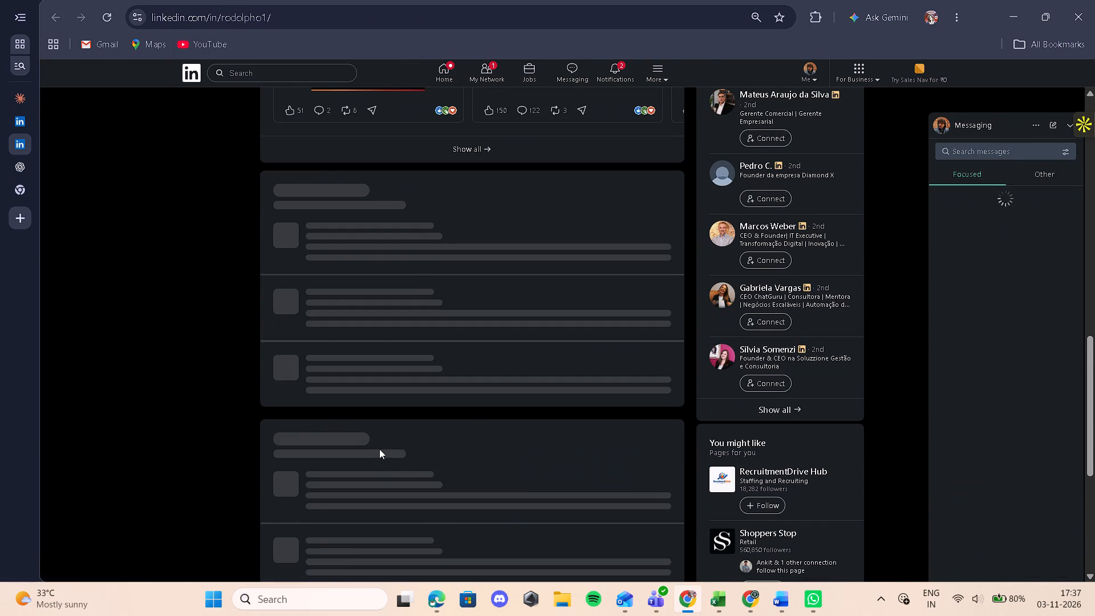
Switch to Excel and mark the CEO in row 35 of the Brazil sheet as Accepted, with the same light blue fill as row 36.
click(733, 596)
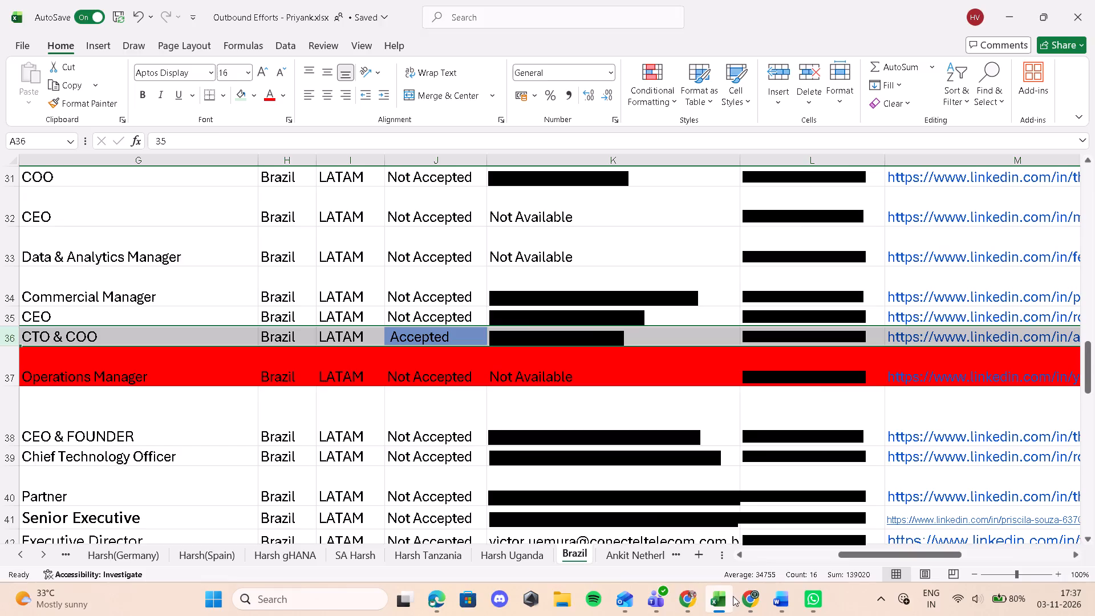
click(562, 318)
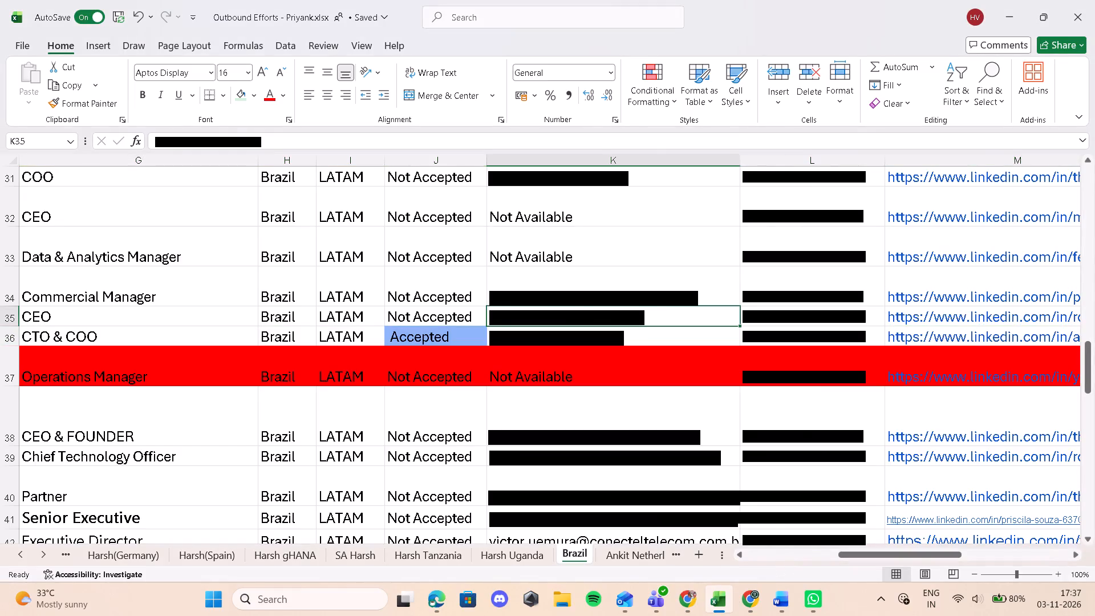
double_click(411, 316)
key(BackSpace)
key(BackSpace)
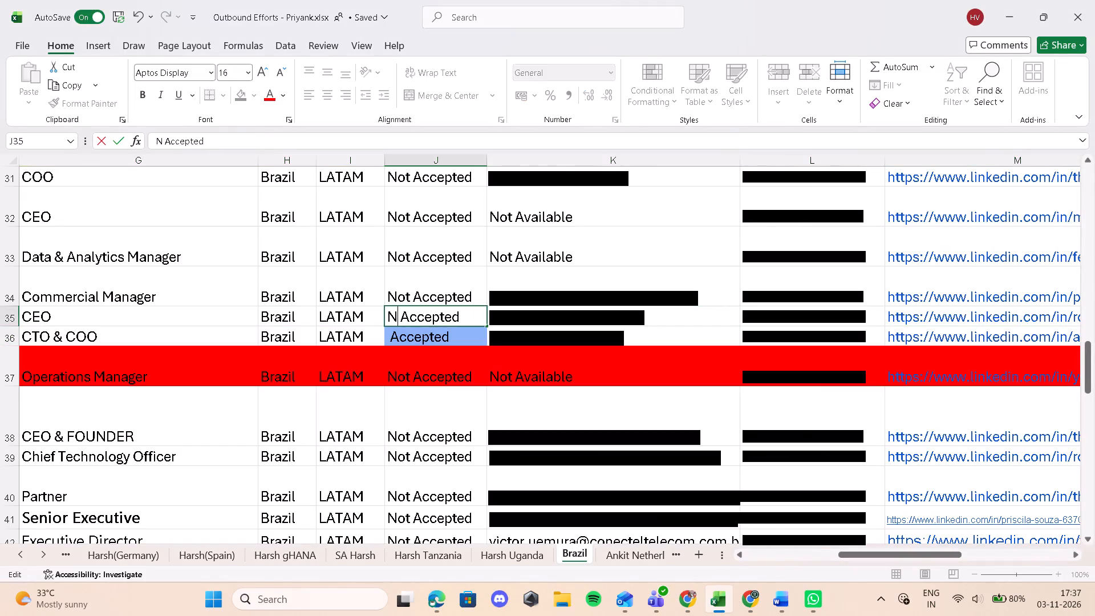
key(BackSpace)
click(537, 322)
click(448, 317)
click(257, 96)
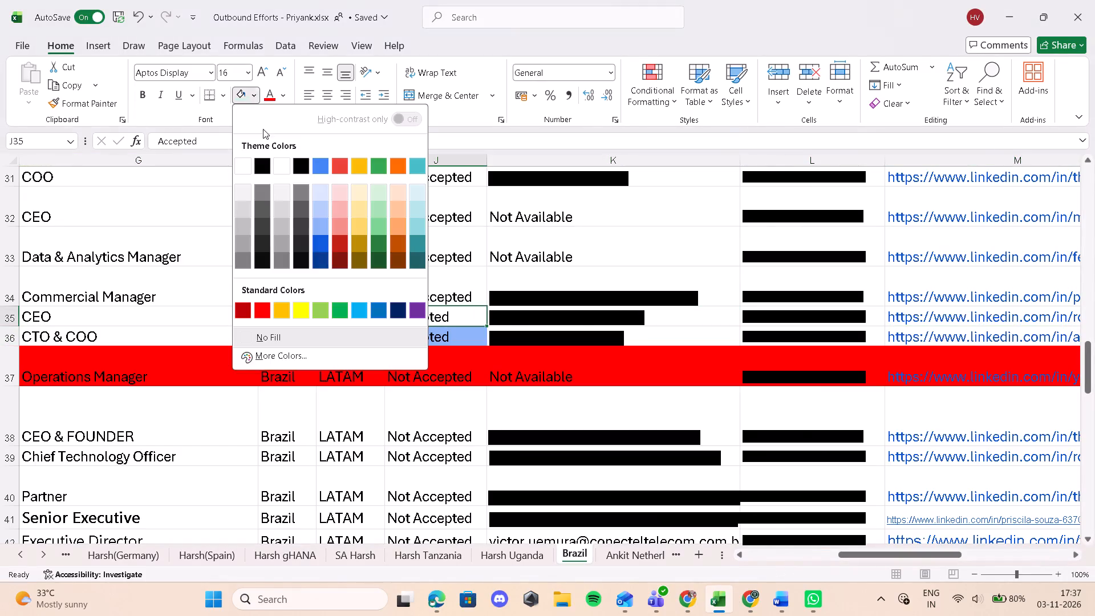
click(317, 225)
click(542, 254)
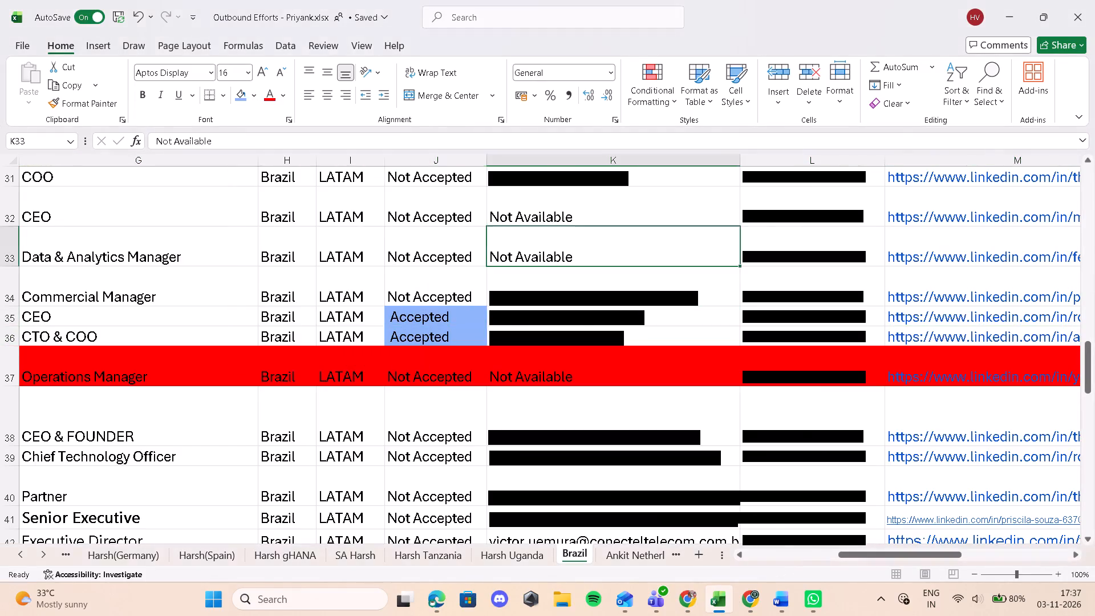
click(693, 594)
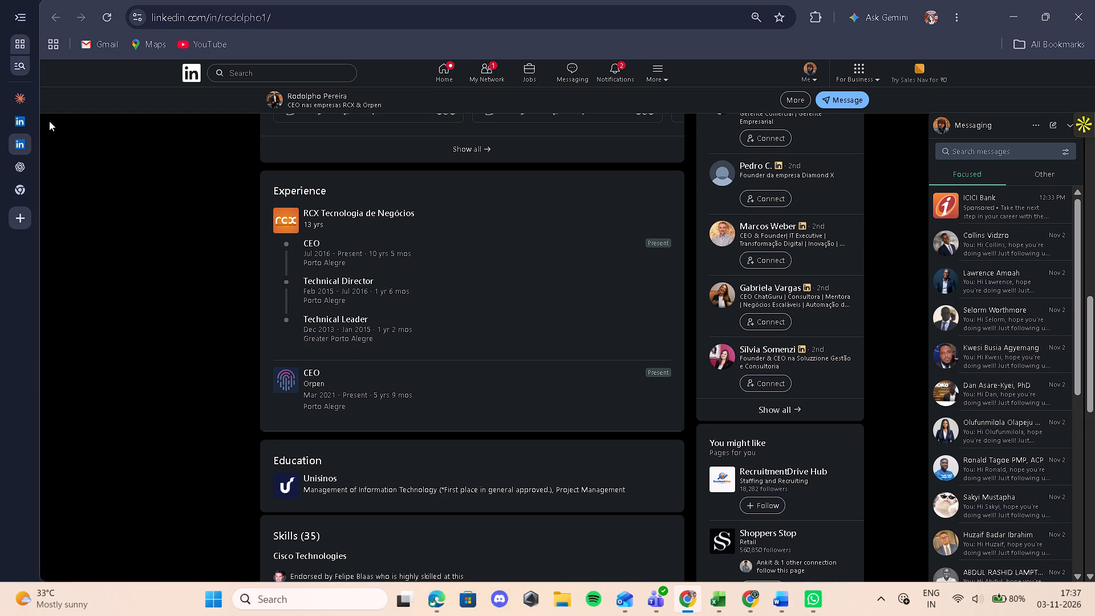
click(30, 119)
scroll(401, 338, up, 3)
right_click(326, 238)
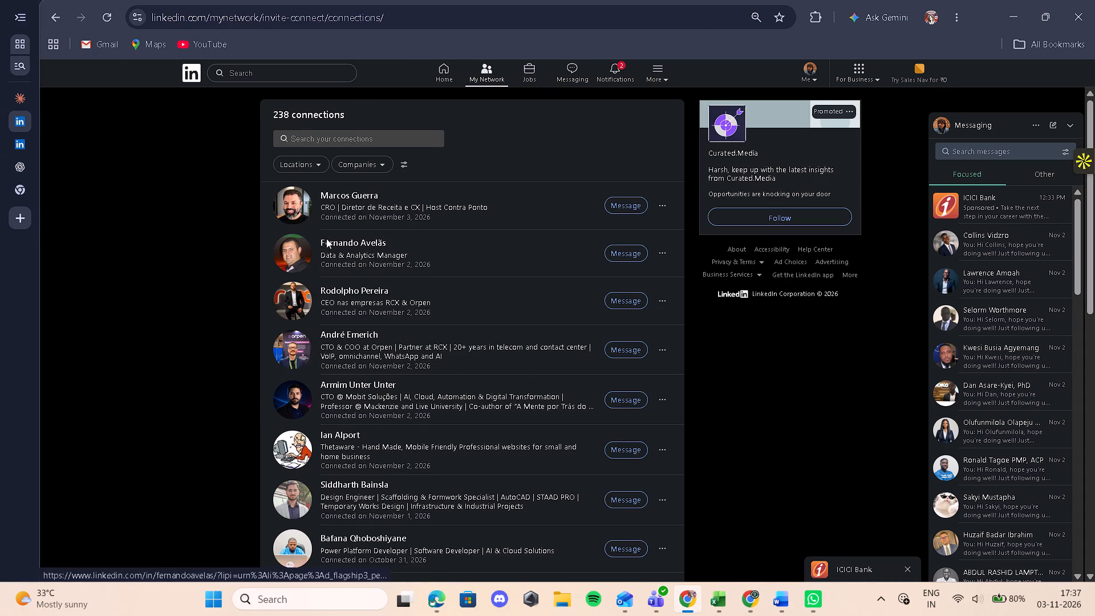
click(401, 261)
click(25, 157)
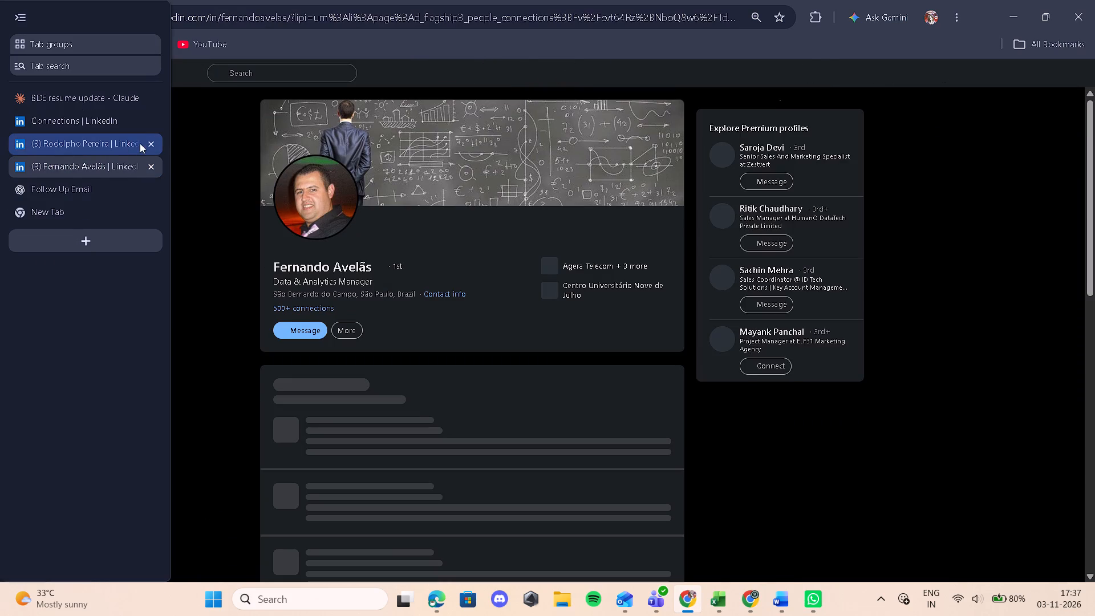
click(147, 142)
scroll(432, 348, down, 4)
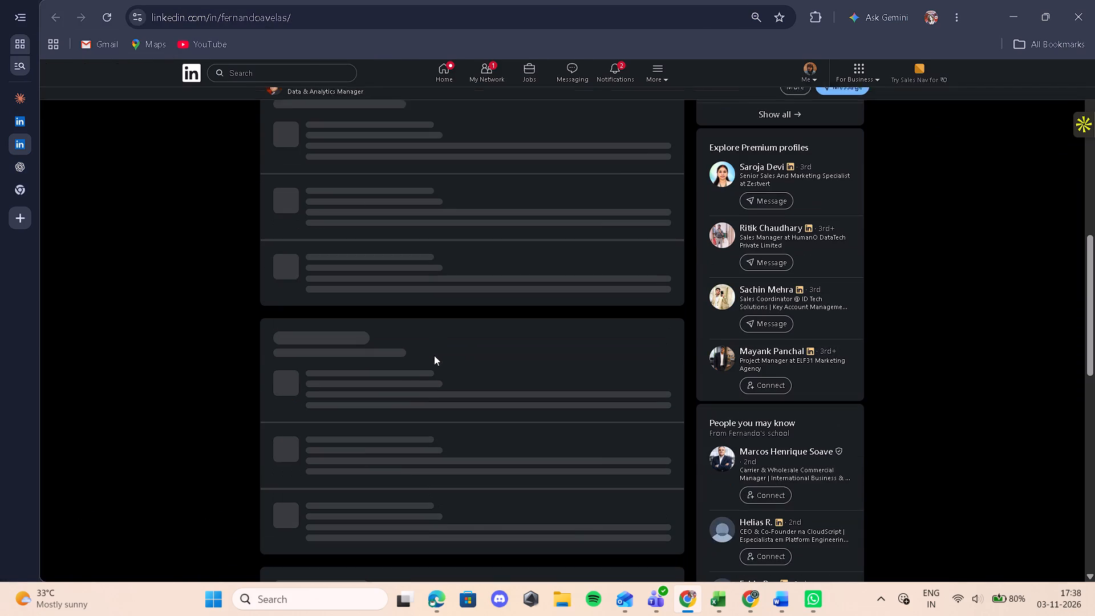
scroll(444, 390, down, 2)
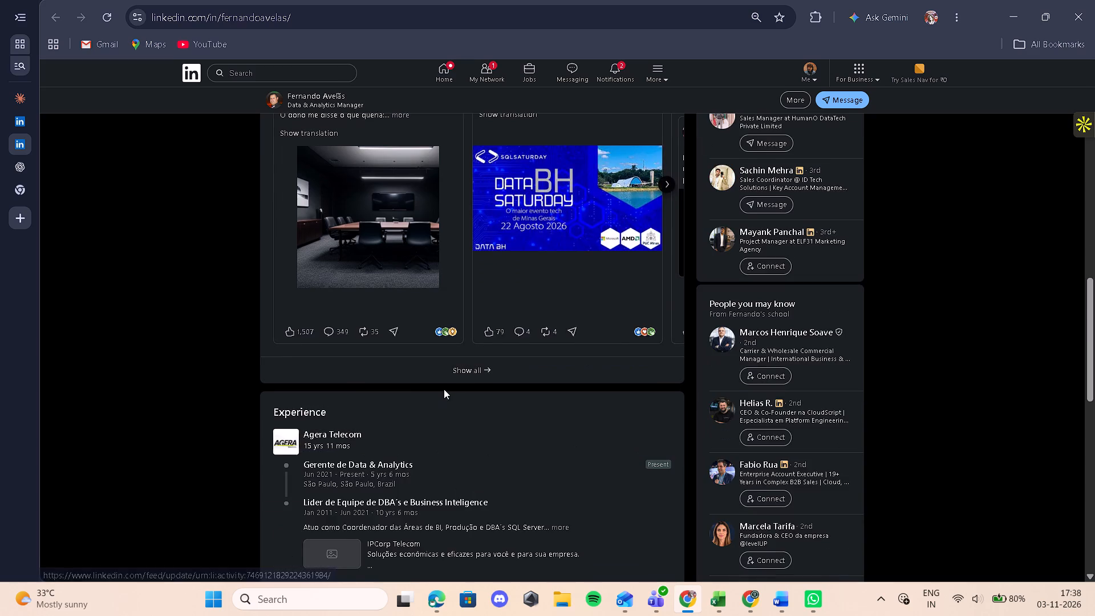
scroll(444, 388, down, 1)
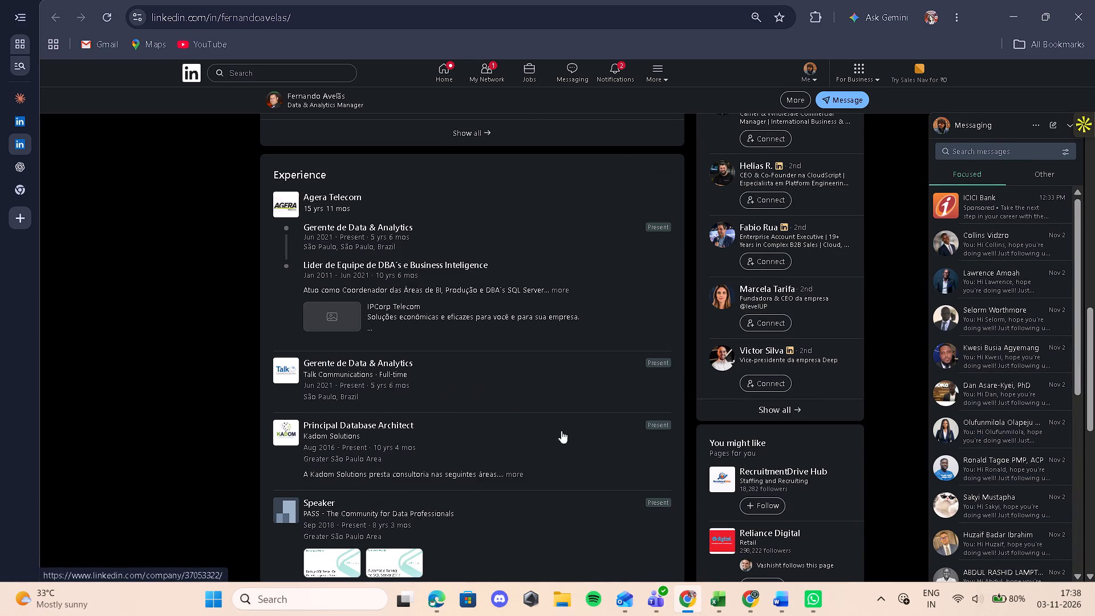
Copy the Data & Analytics Manager's name from the profile, switch to Excel and find that contact's cell in the Brazil sheet.
scroll(571, 425, up, 7)
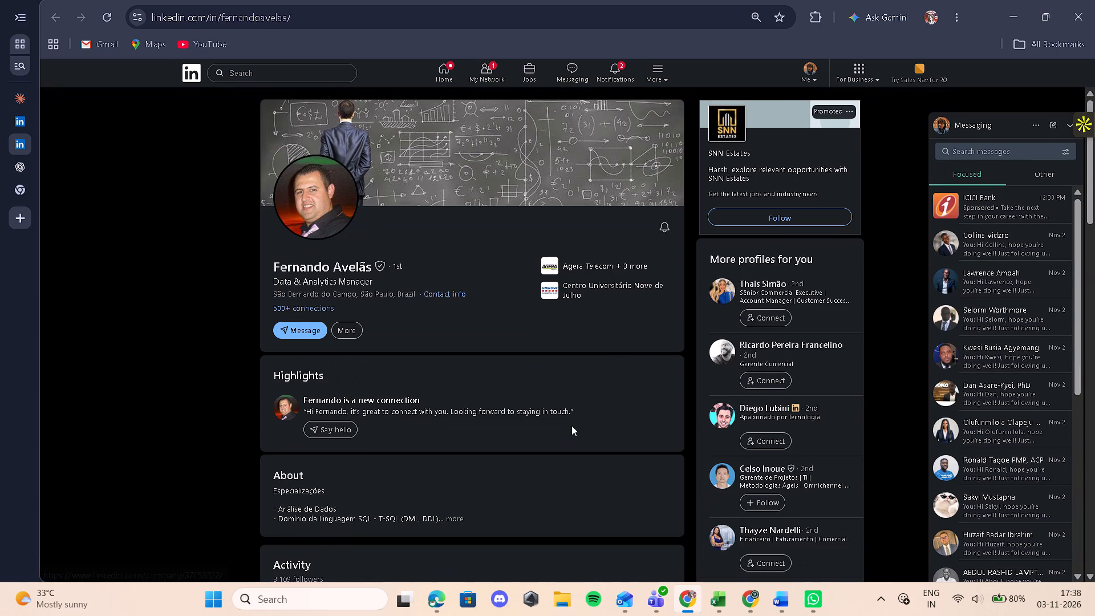
scroll(537, 408, up, 2)
drag(267, 267, 285, 269)
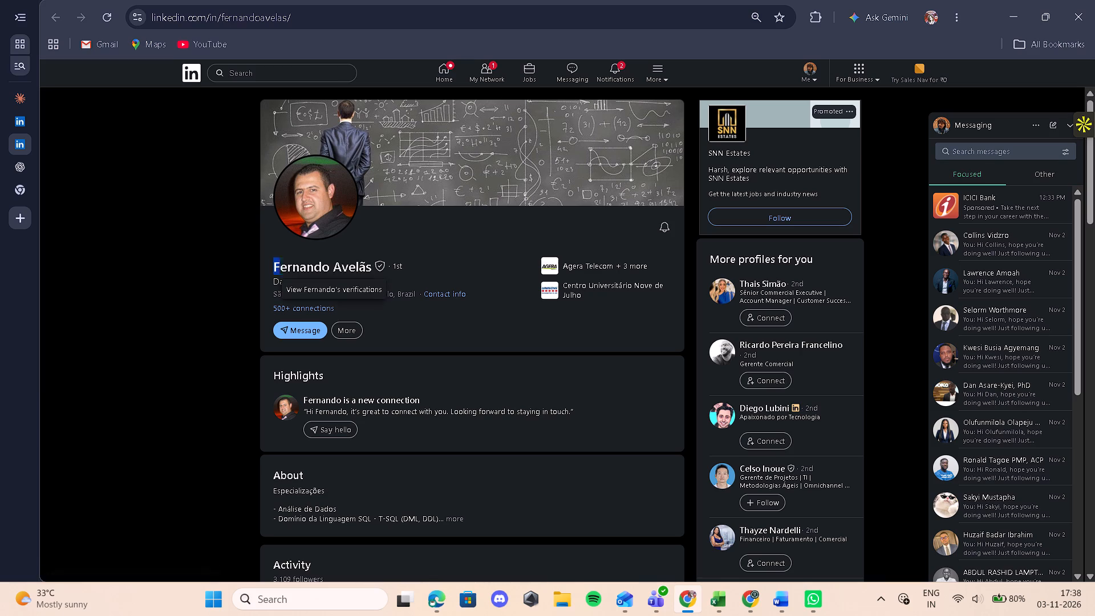
drag(285, 269, 363, 271)
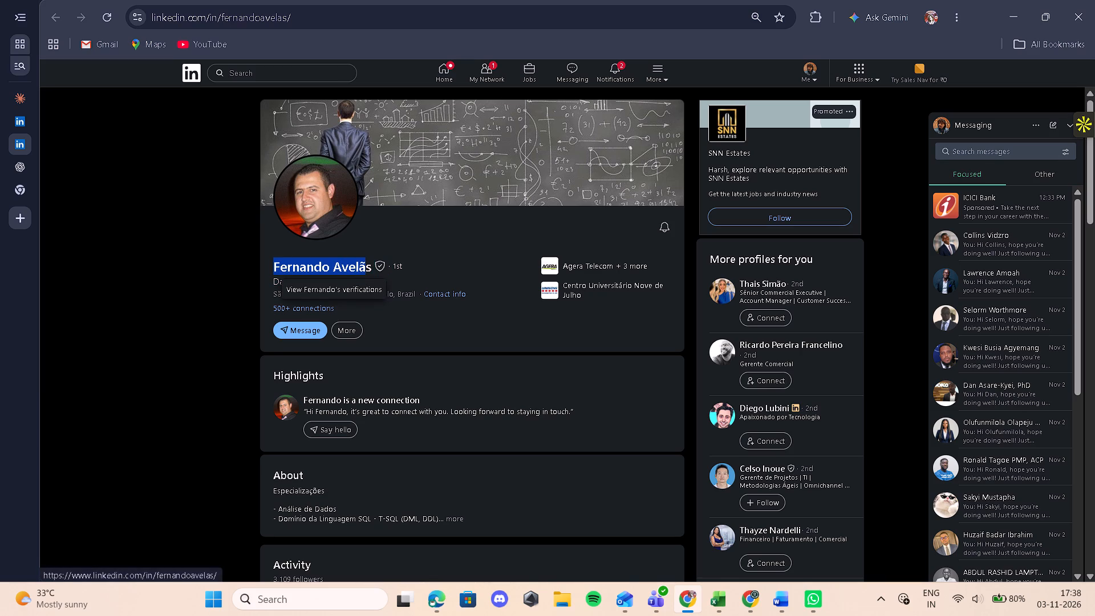
drag(363, 271, 372, 273)
key(ctrl+c)
click(729, 594)
click(1004, 83)
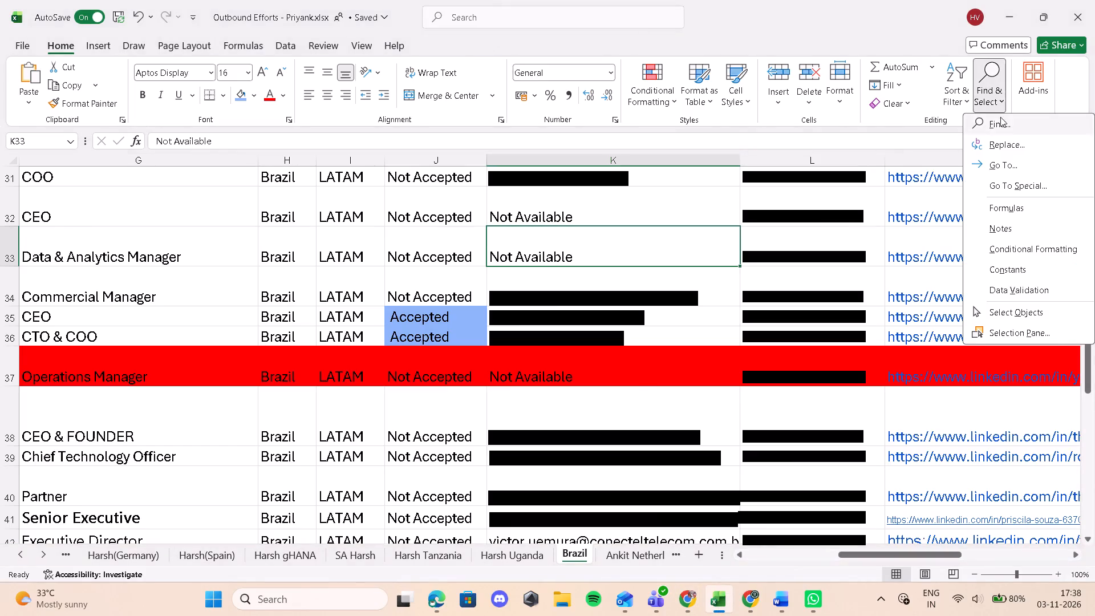
click(1002, 123)
key(ctrl+v)
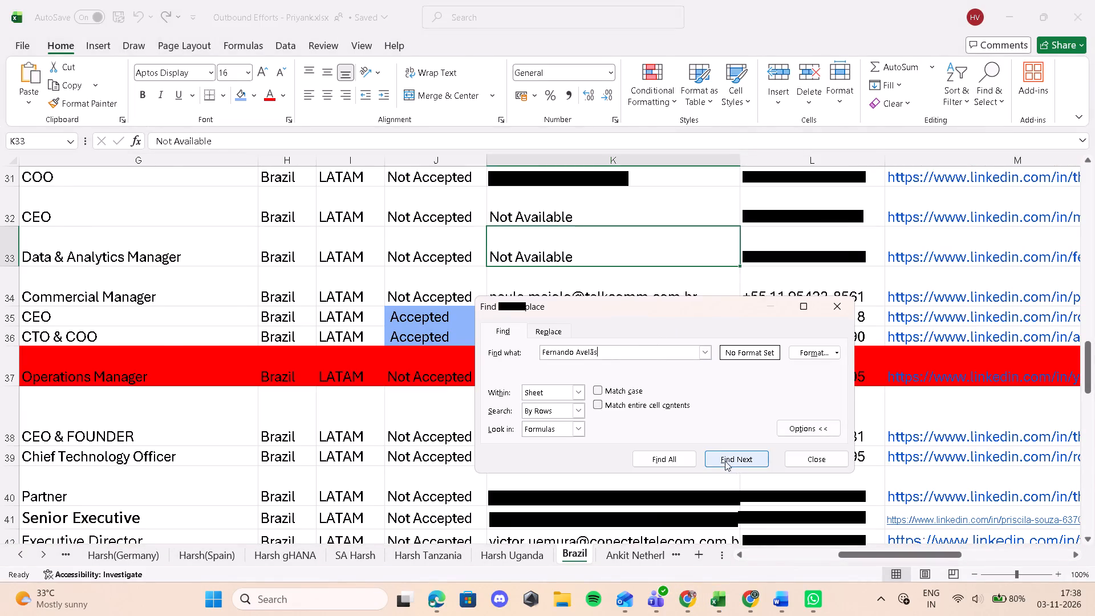
click(679, 461)
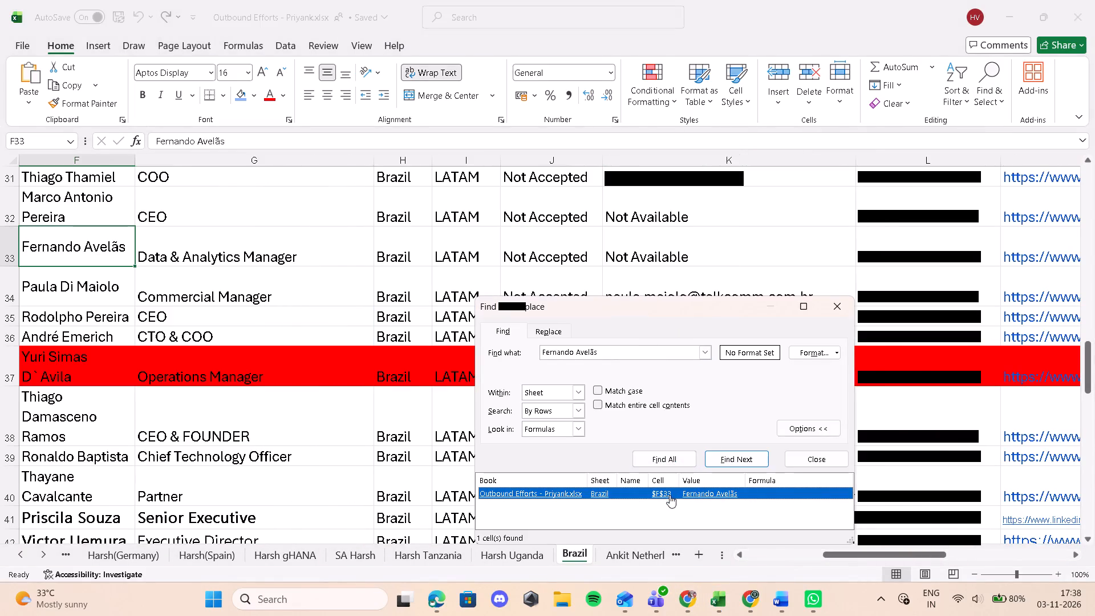
click(670, 495)
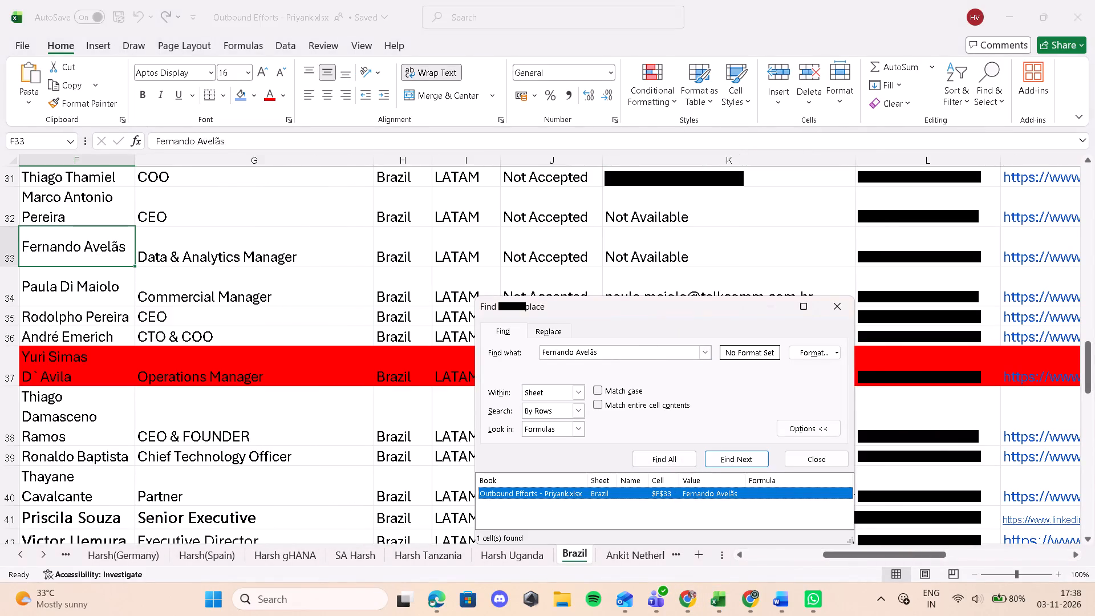
Close the search and change the Data & Analytics Manager's status in row 33 of the Brazil sheet to Accepted.
click(240, 264)
click(0, 248)
click(842, 312)
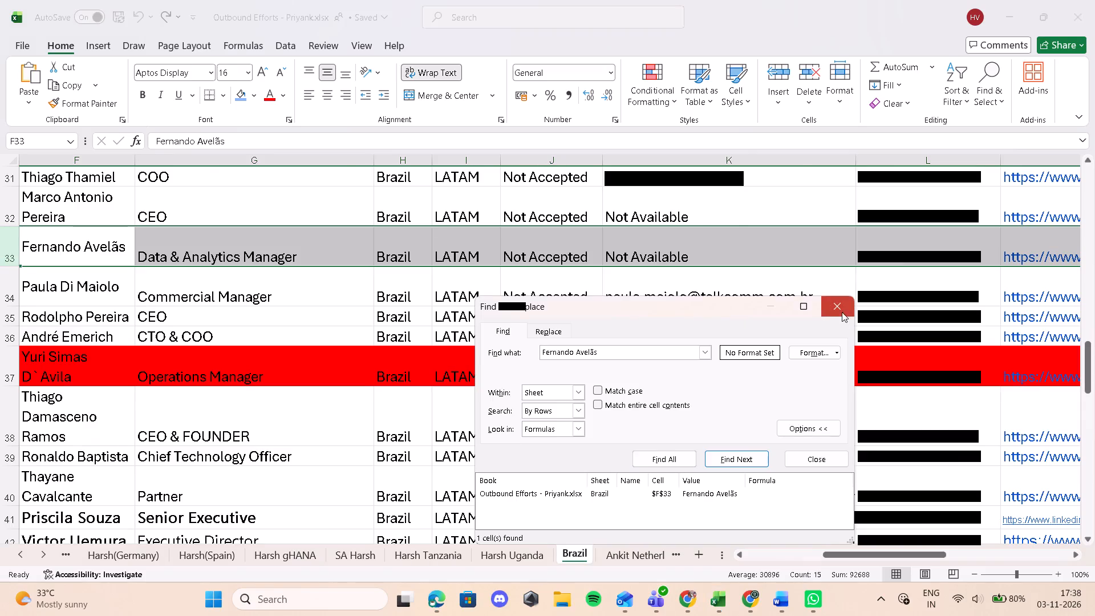
drag(906, 553, 791, 549)
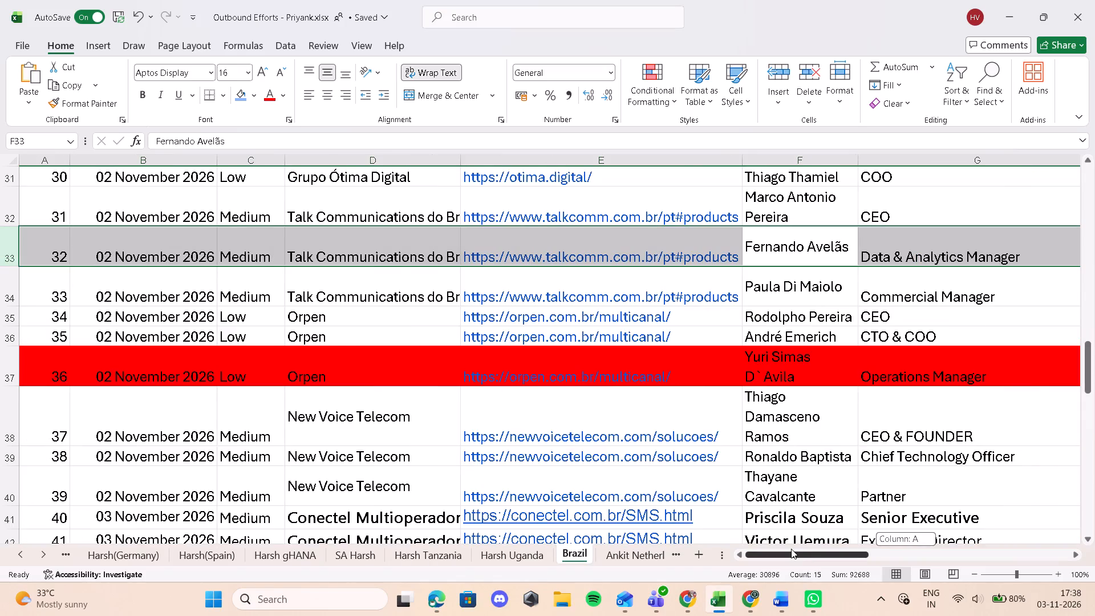
drag(791, 549, 876, 542)
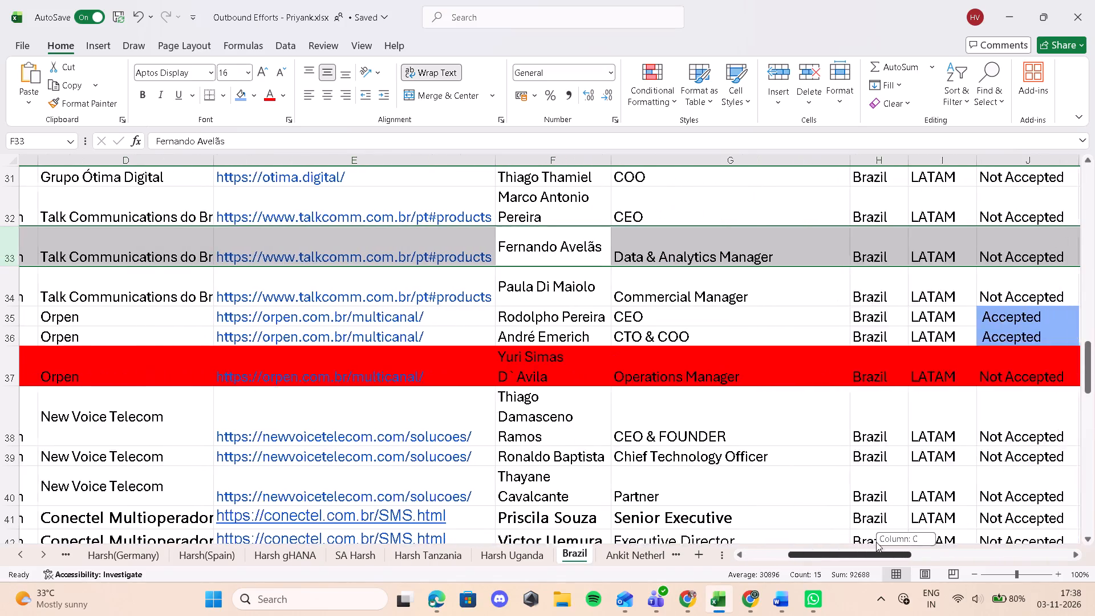
drag(876, 542, 897, 540)
double_click(810, 249)
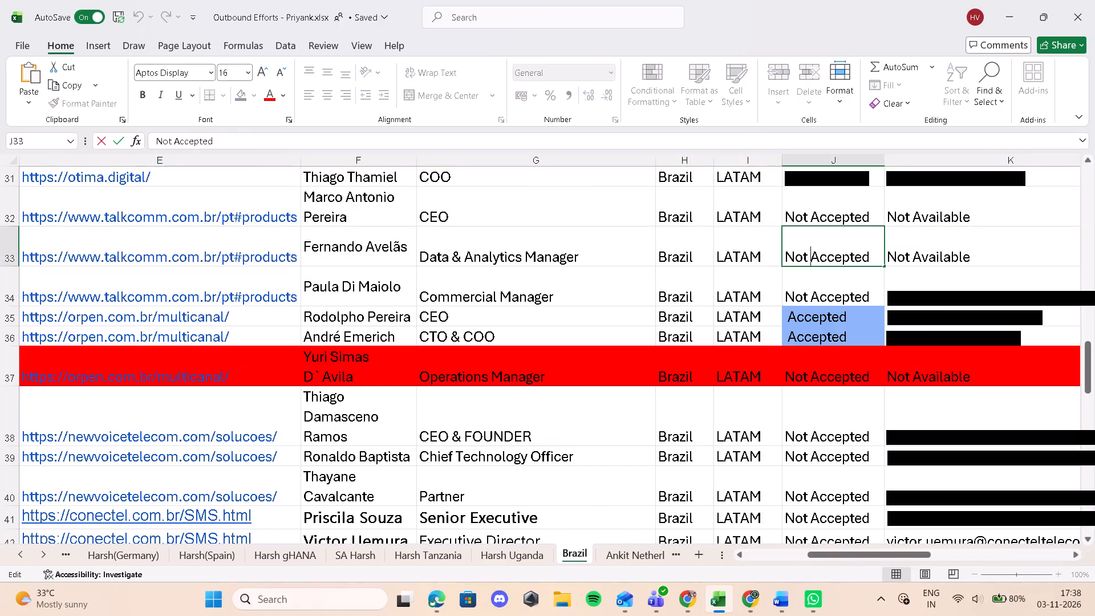
key(BackSpace)
key(BackSpace)
key(BackSpace)
key(BackSpace)
click(937, 248)
click(841, 250)
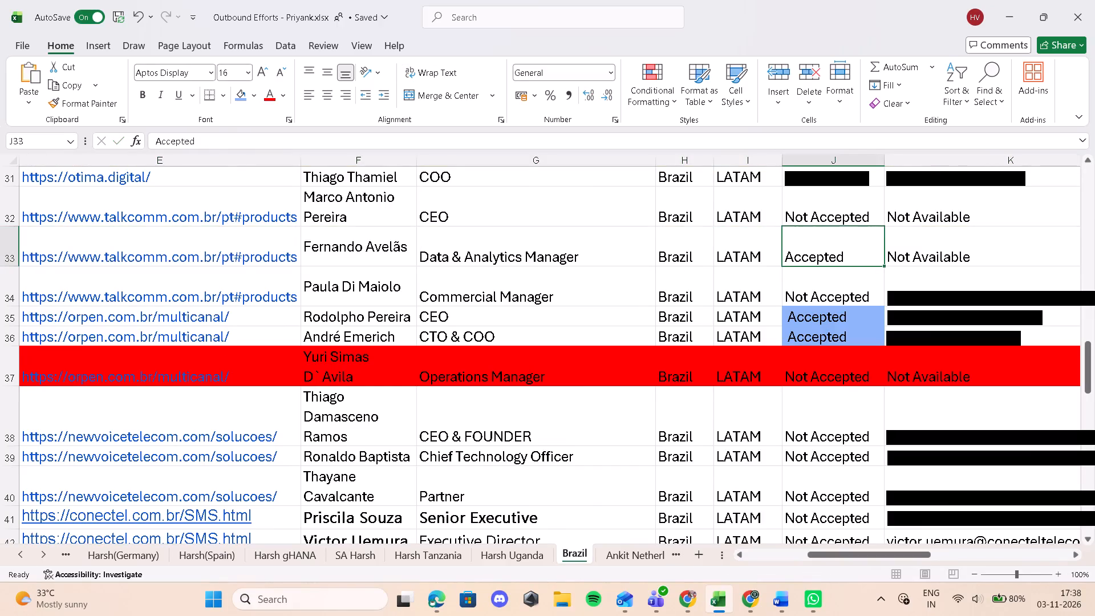
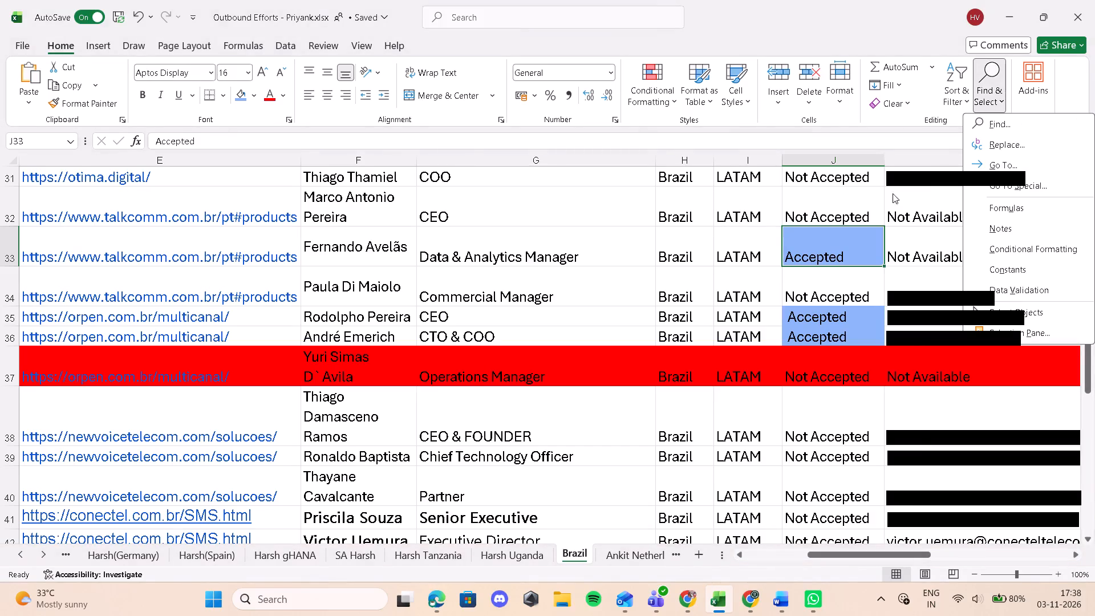
click(1011, 129)
key(BackSpace)
key(ctrl+v)
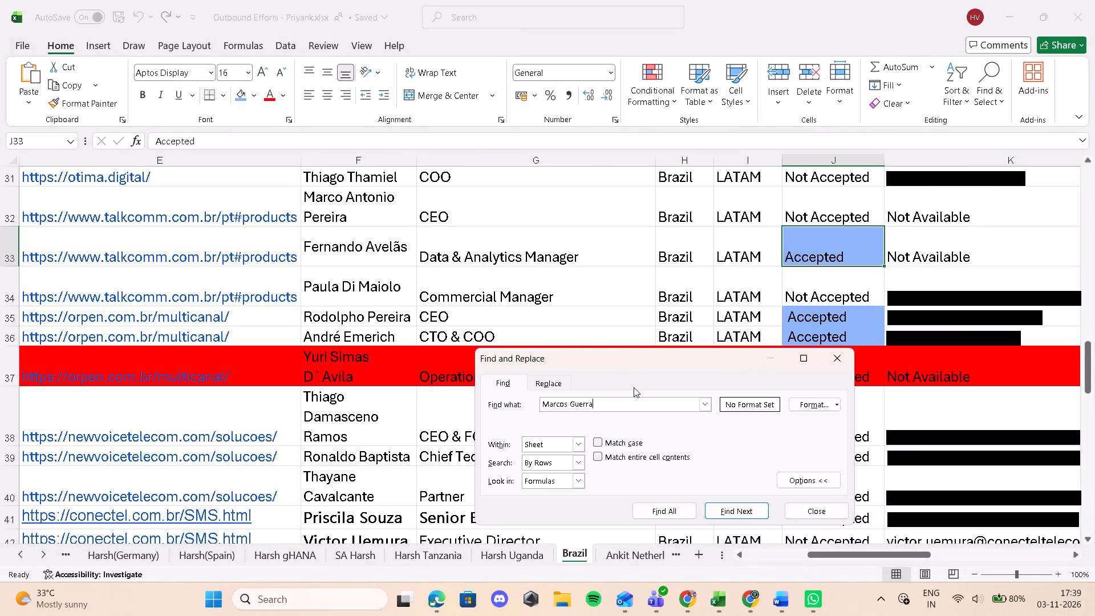
click(672, 512)
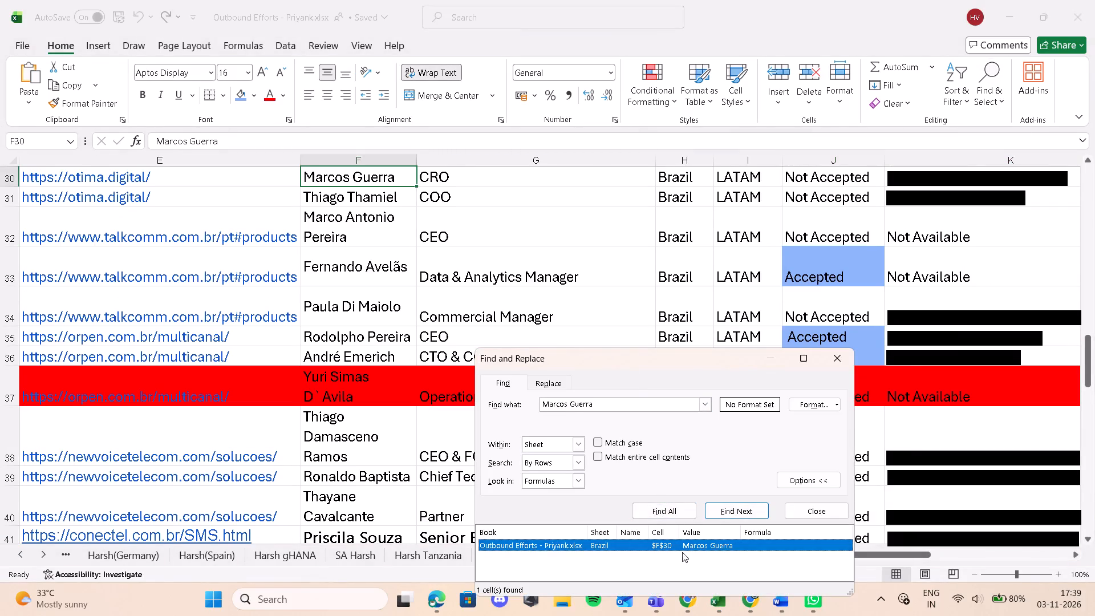
click(678, 548)
click(1, 177)
scroll(682, 293, up, 1)
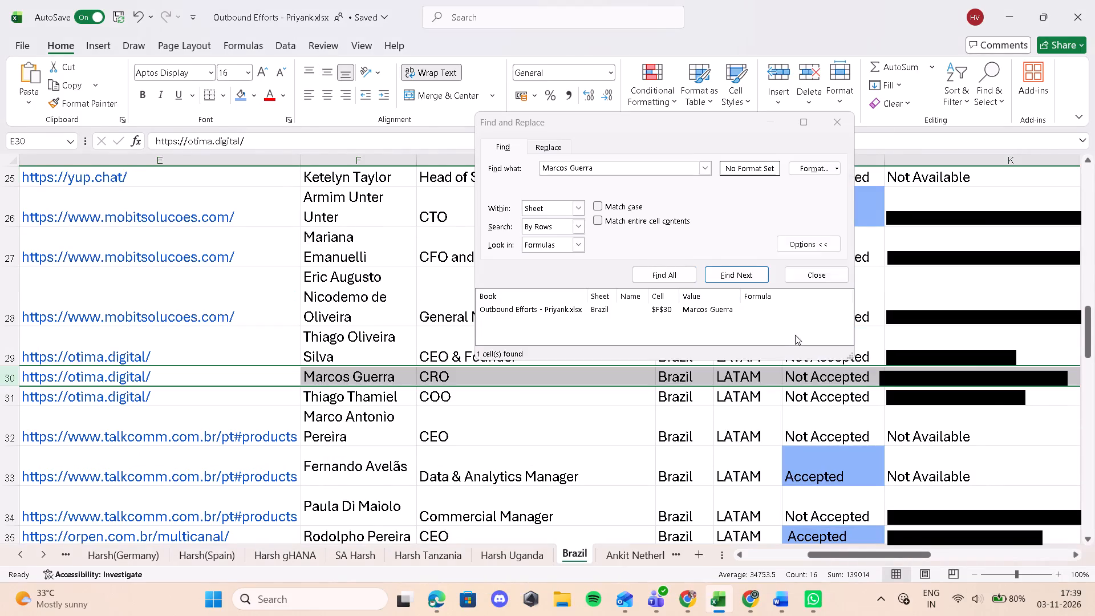
Close the search and mark the otima.digital CRO in row 30 of the Brazil sheet as Accepted, with light blue fill.
click(842, 124)
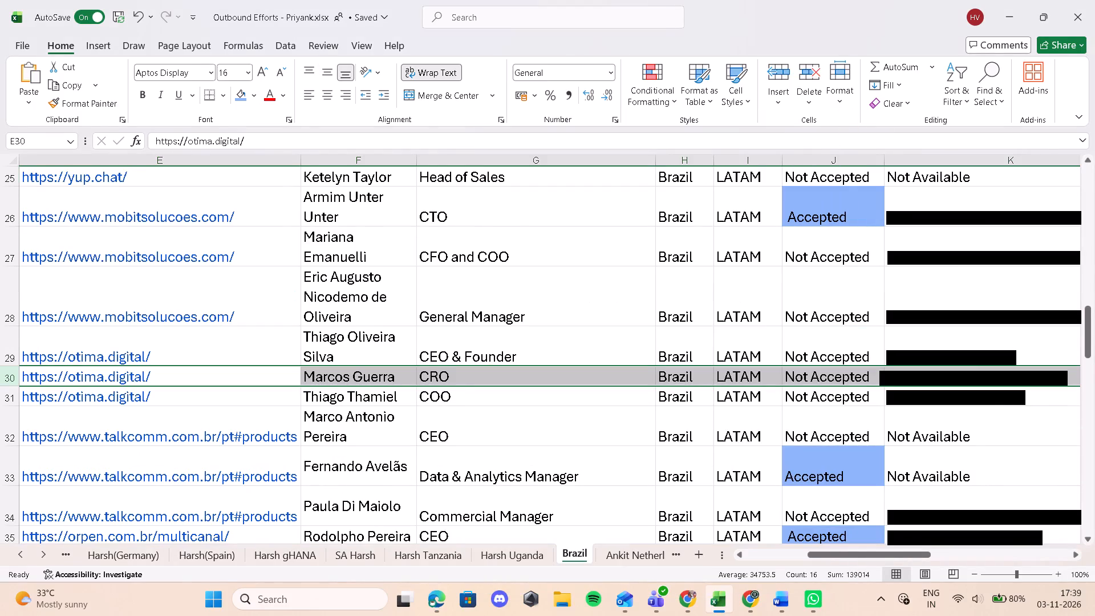
double_click(814, 372)
double_click(806, 378)
key(BackSpace)
key(BackSpace)
key(BackSpace)
click(906, 377)
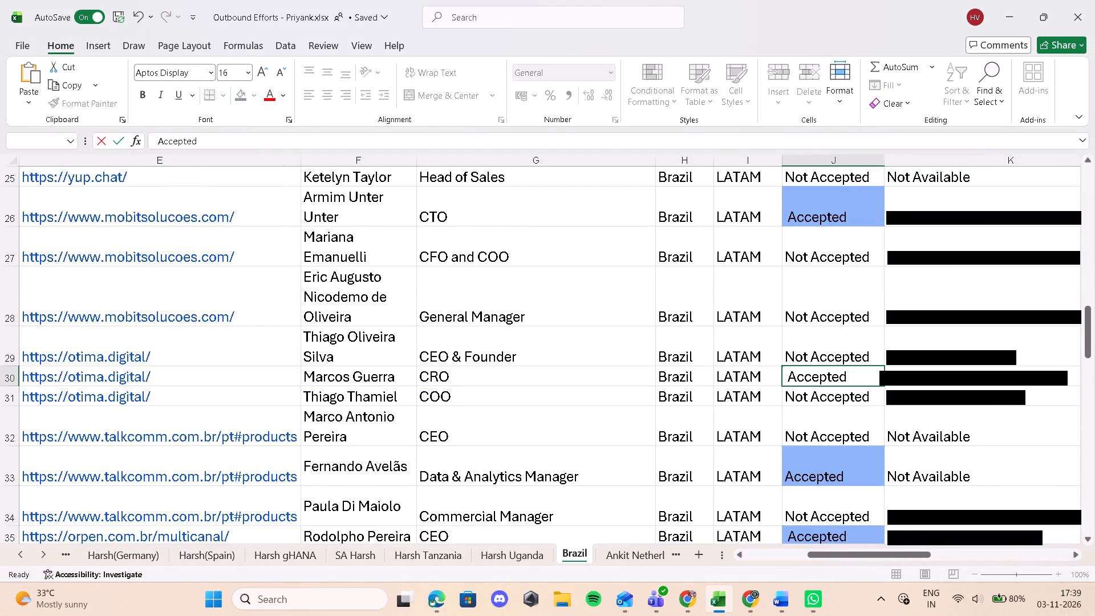
click(836, 376)
click(241, 104)
click(244, 91)
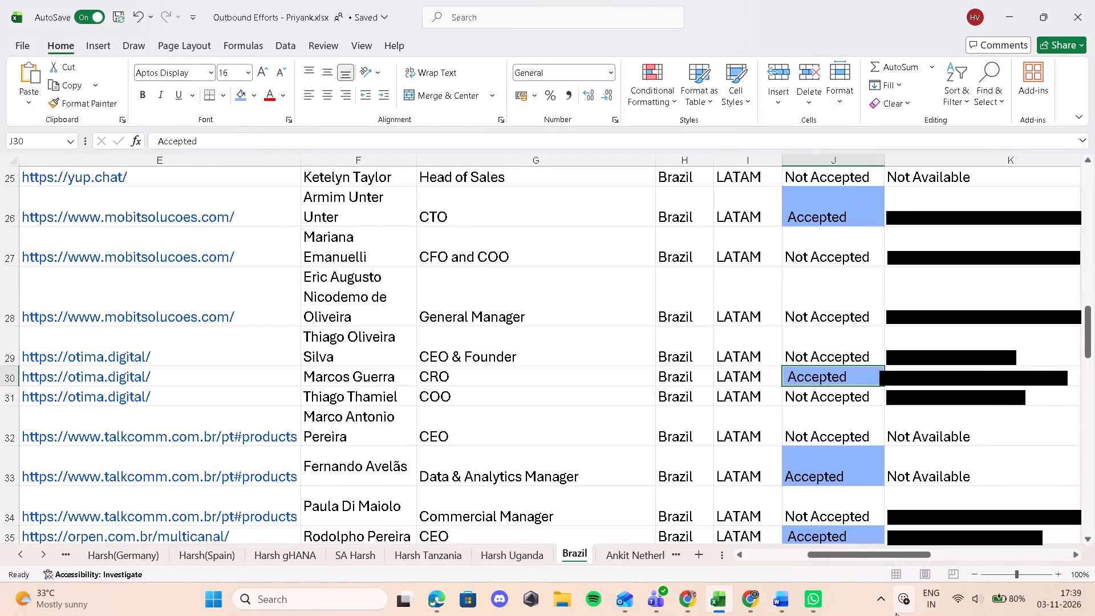
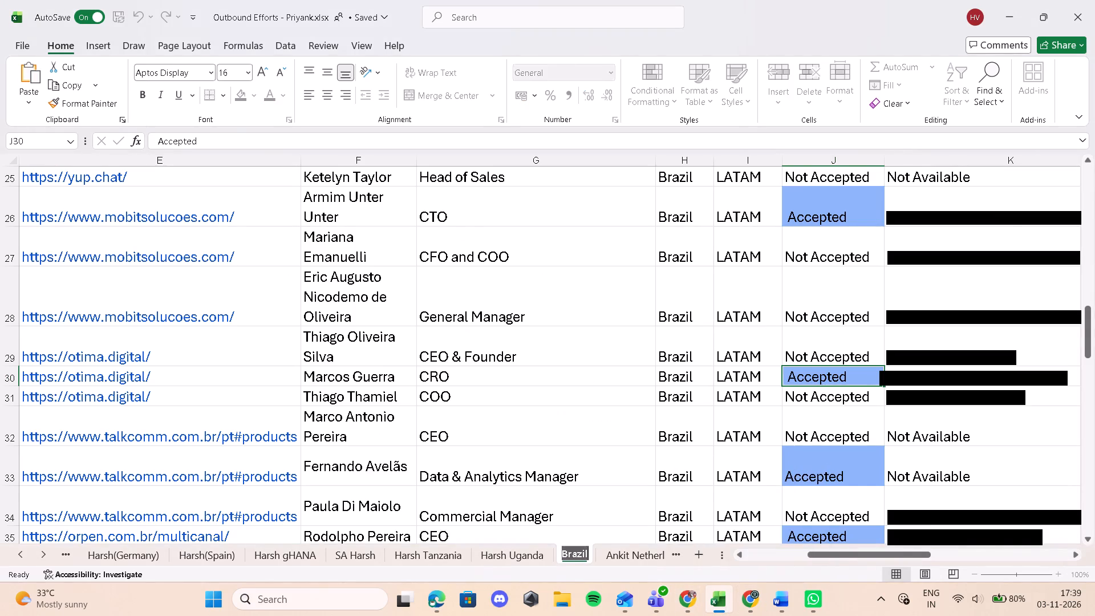
Rename the Brazil sheet as Harsh Brazil.
click(565, 553)
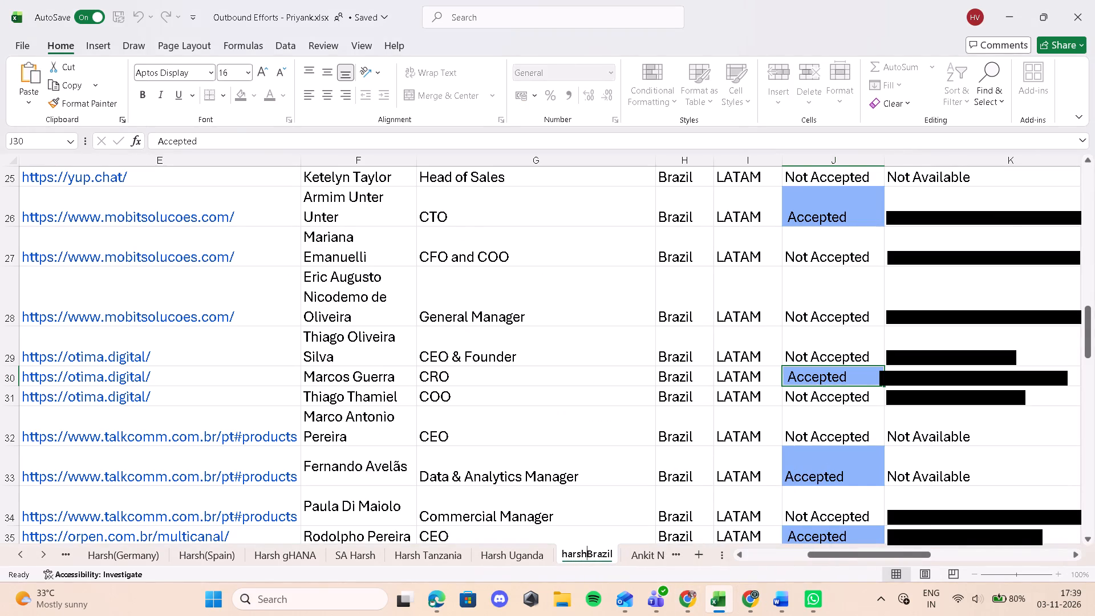
click(566, 554)
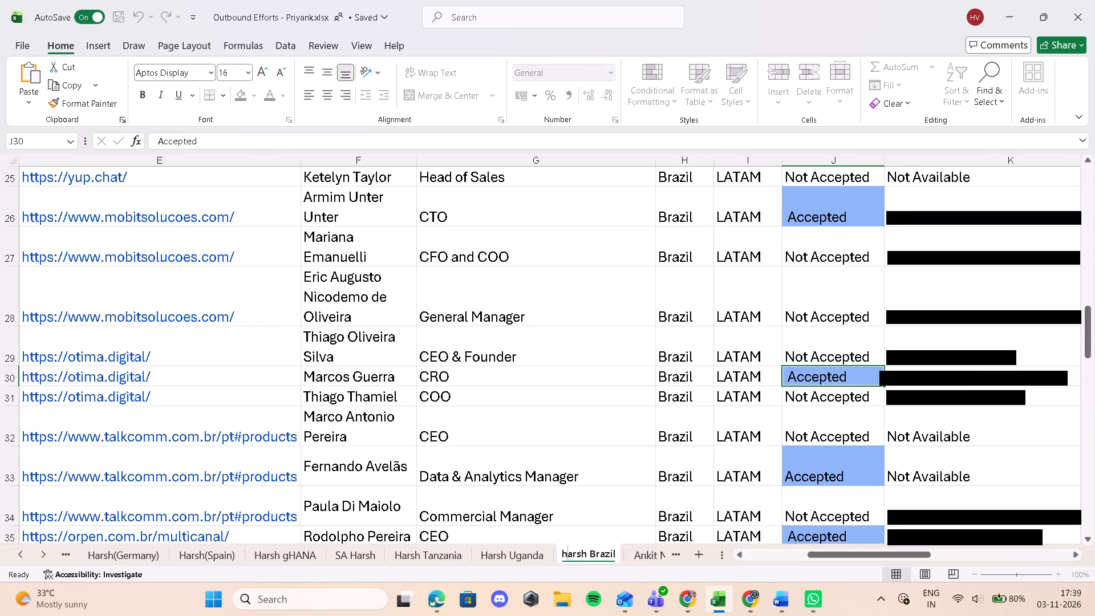
click(851, 598)
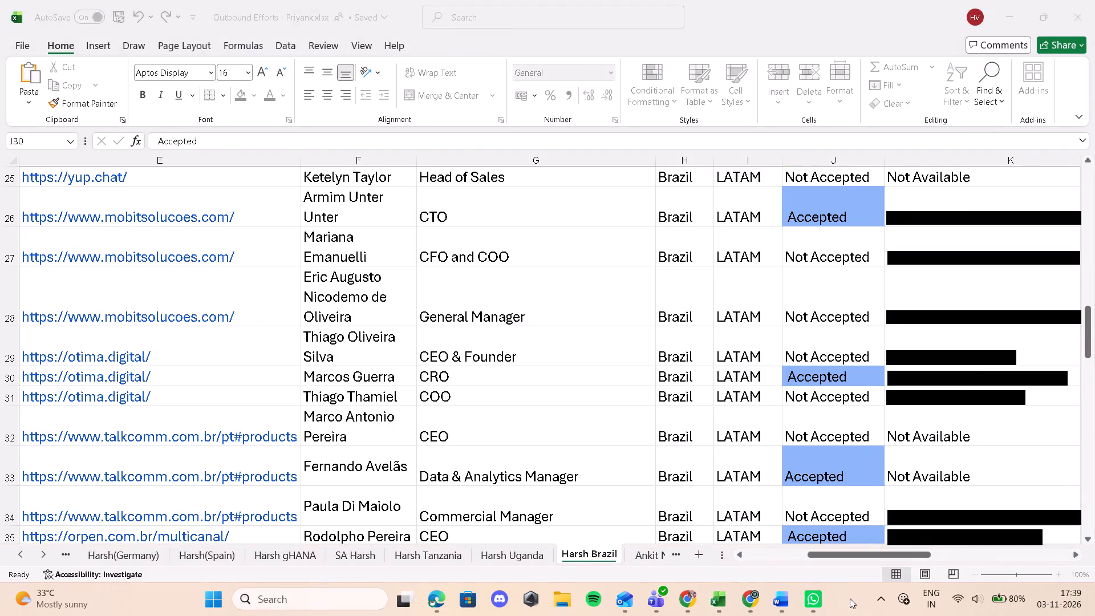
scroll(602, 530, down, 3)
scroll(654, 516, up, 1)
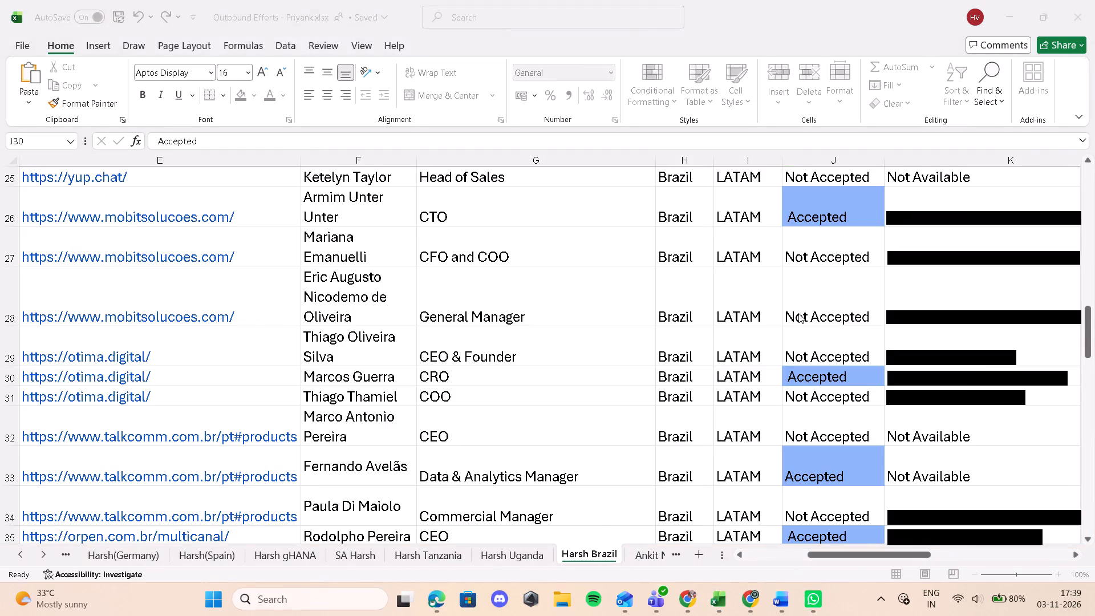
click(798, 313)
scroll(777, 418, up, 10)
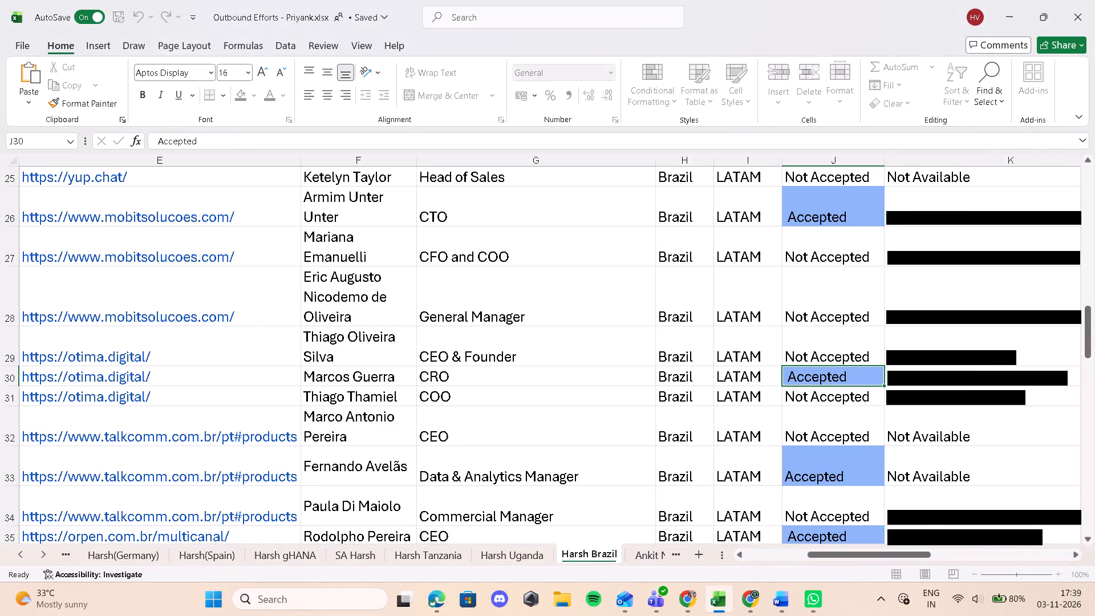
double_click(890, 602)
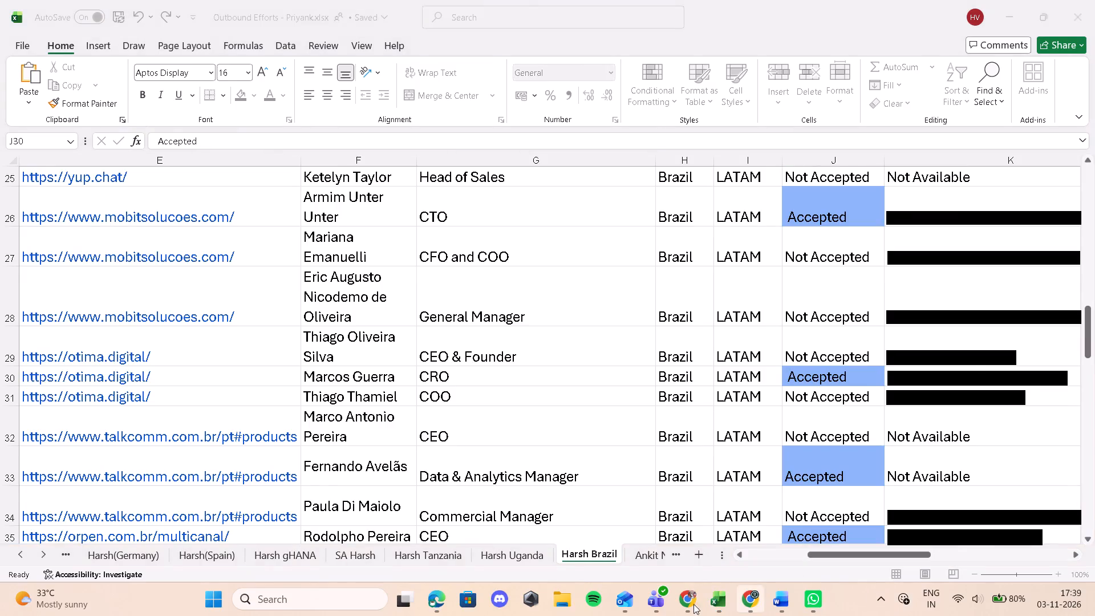
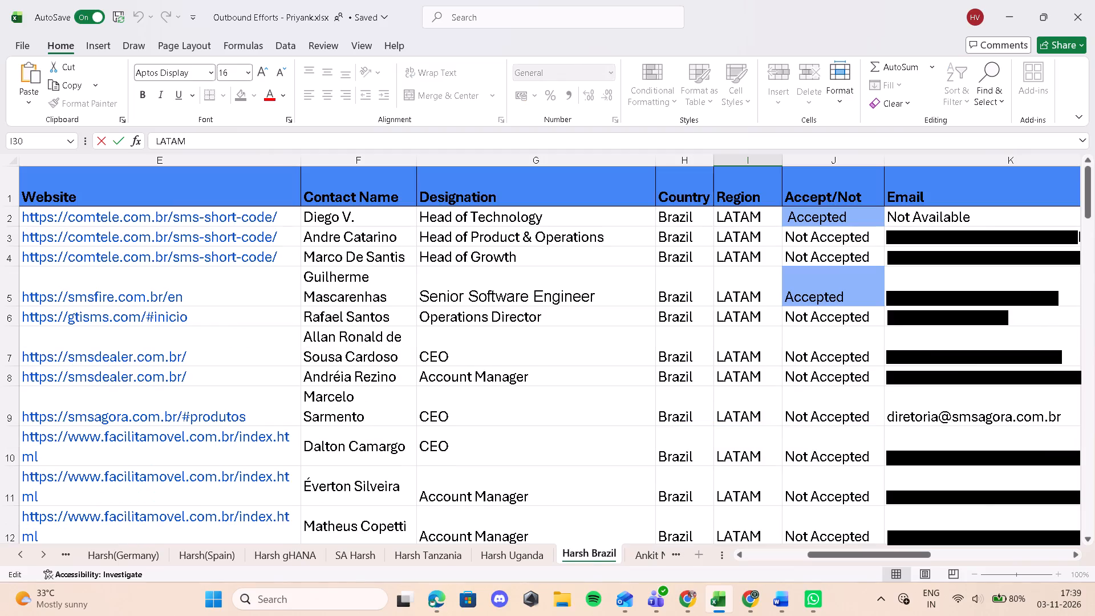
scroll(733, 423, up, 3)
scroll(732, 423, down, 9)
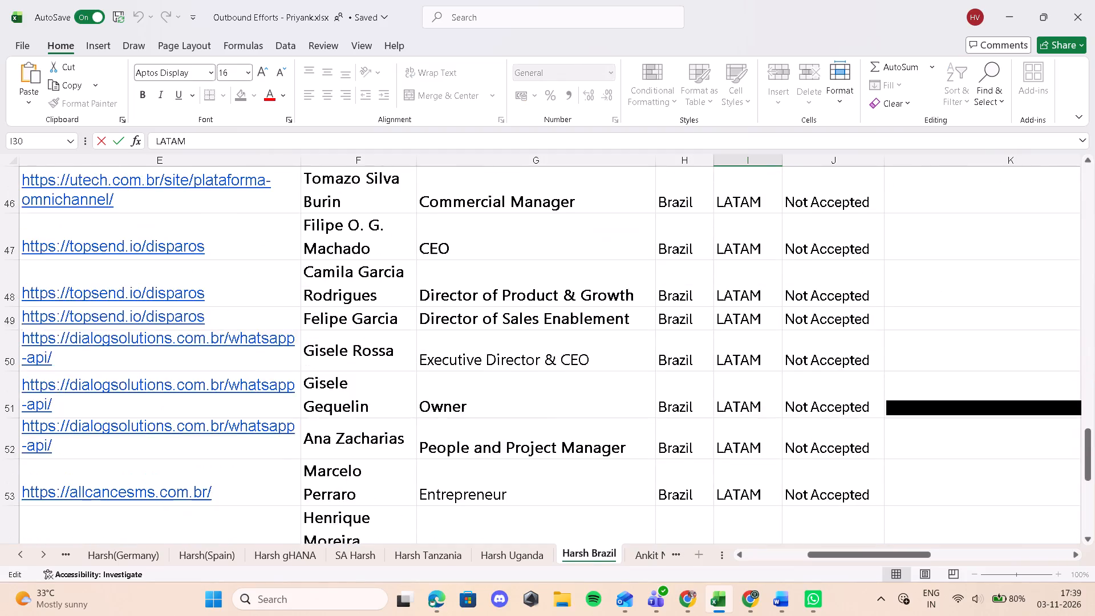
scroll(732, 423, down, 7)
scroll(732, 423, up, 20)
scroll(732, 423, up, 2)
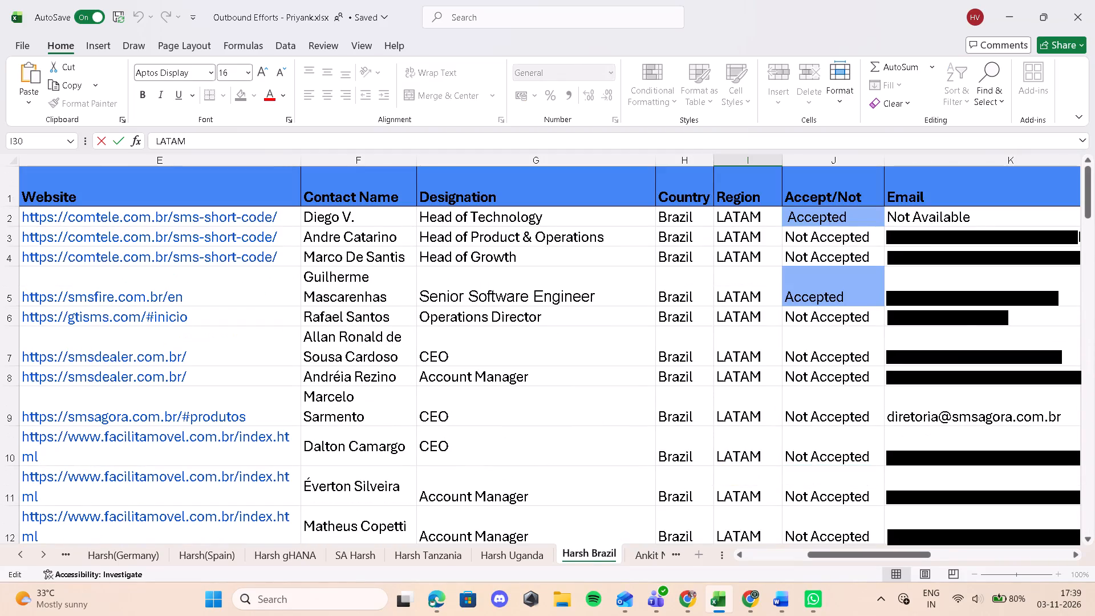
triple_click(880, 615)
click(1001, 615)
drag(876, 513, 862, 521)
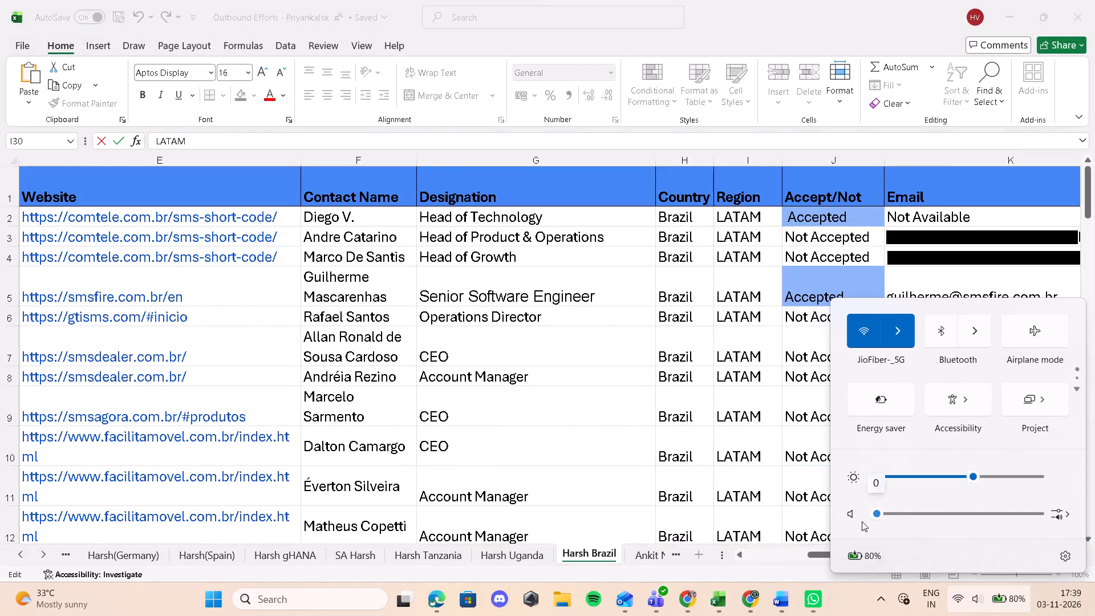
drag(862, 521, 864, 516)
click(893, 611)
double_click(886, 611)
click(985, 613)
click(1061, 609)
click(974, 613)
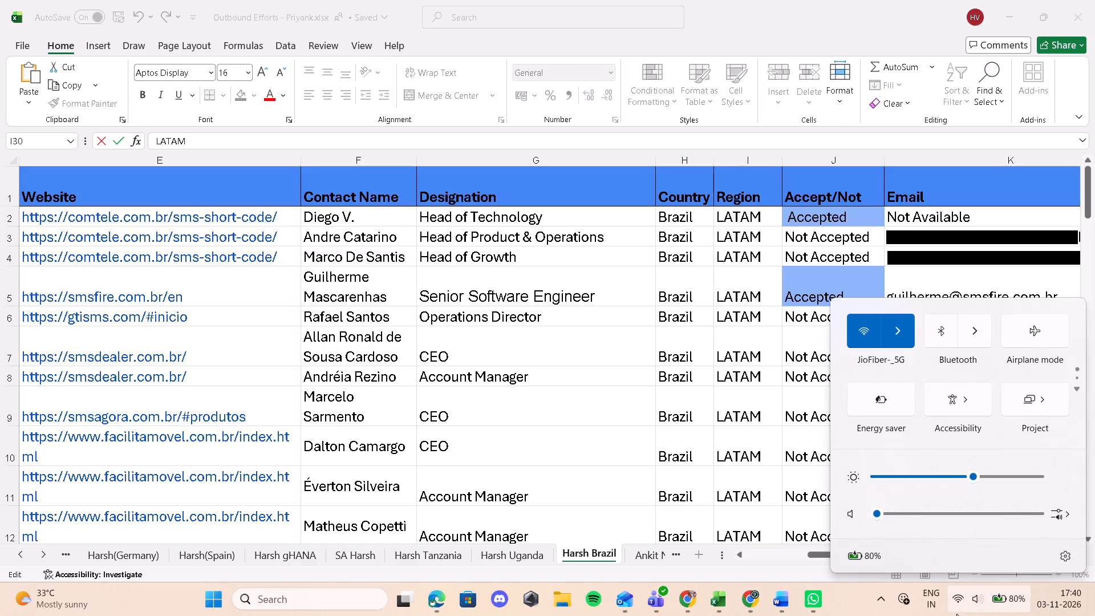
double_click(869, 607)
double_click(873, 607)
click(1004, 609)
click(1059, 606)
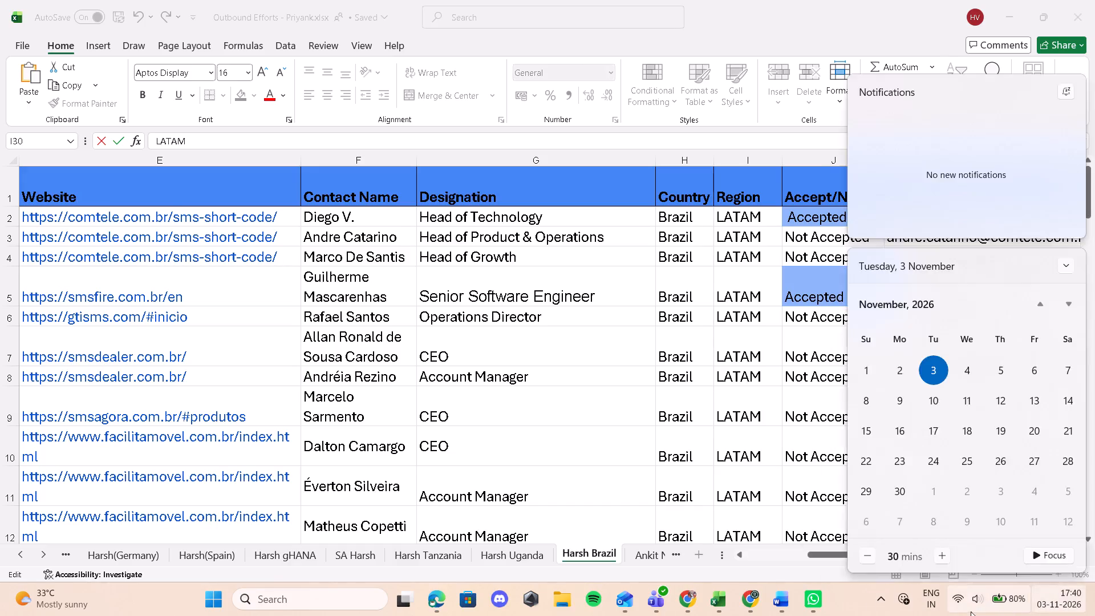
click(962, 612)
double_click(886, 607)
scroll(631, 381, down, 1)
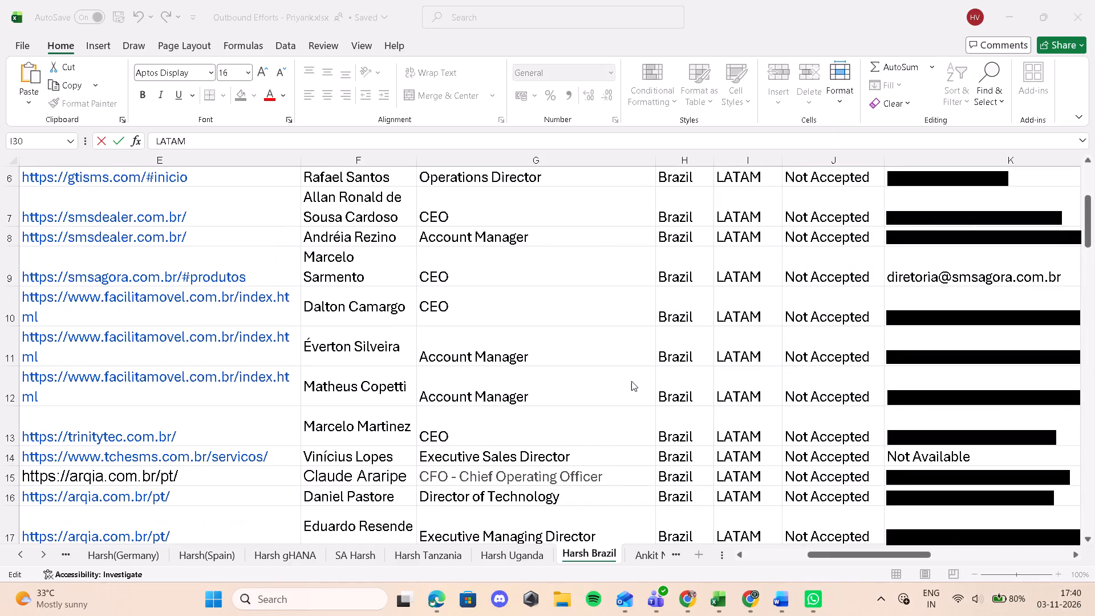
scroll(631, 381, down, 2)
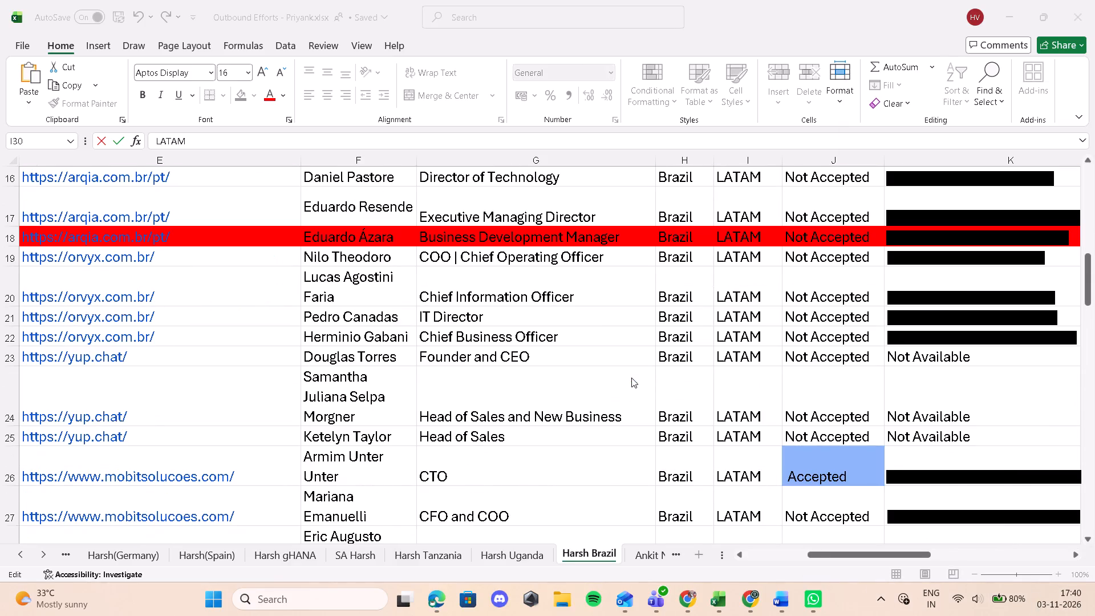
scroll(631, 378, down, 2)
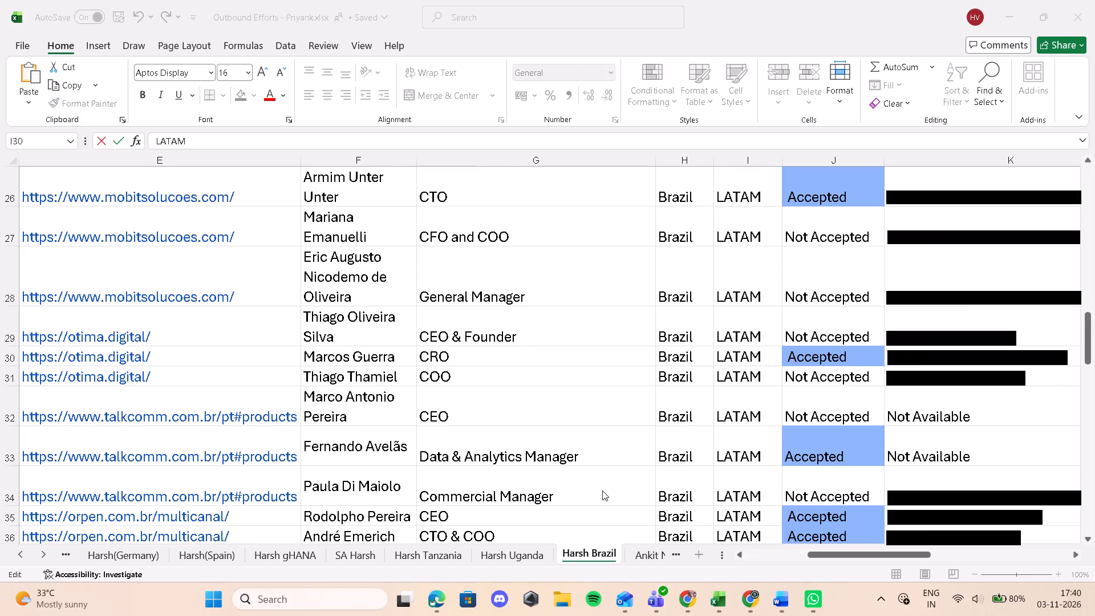
Leave the Harsh Brazil sheet and open the Harsh(Germany) sheet to view its contacts' acceptance statuses.
click(193, 558)
click(127, 558)
click(27, 553)
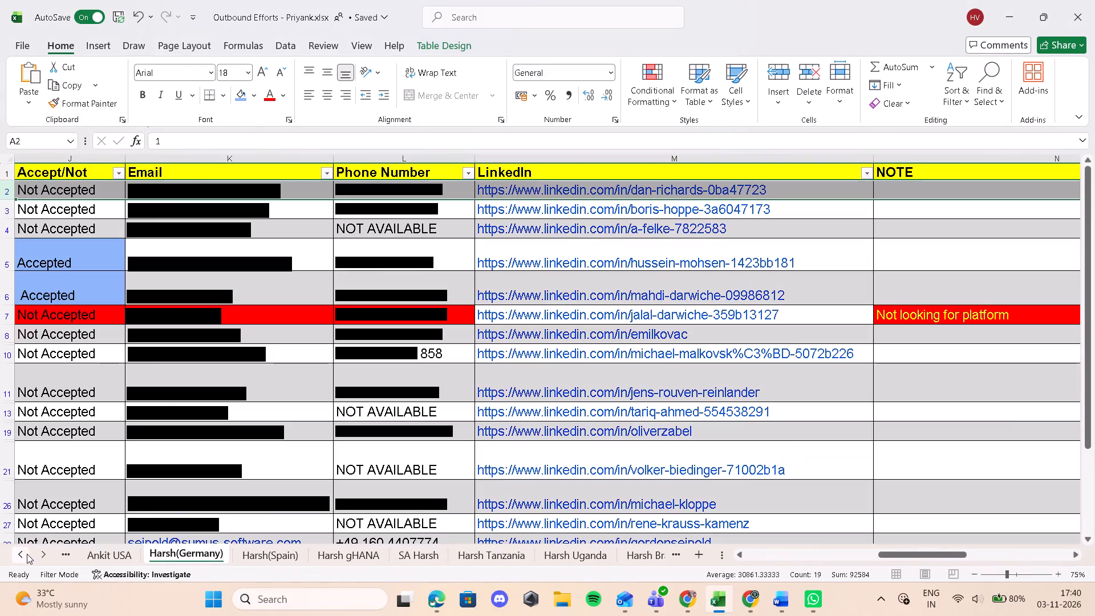
Examine the Germany sheet's contact records, from the row 2 company and contact details across to the Accept/Not and phone number columns.
click(260, 552)
click(208, 553)
scroll(387, 492, up, 8)
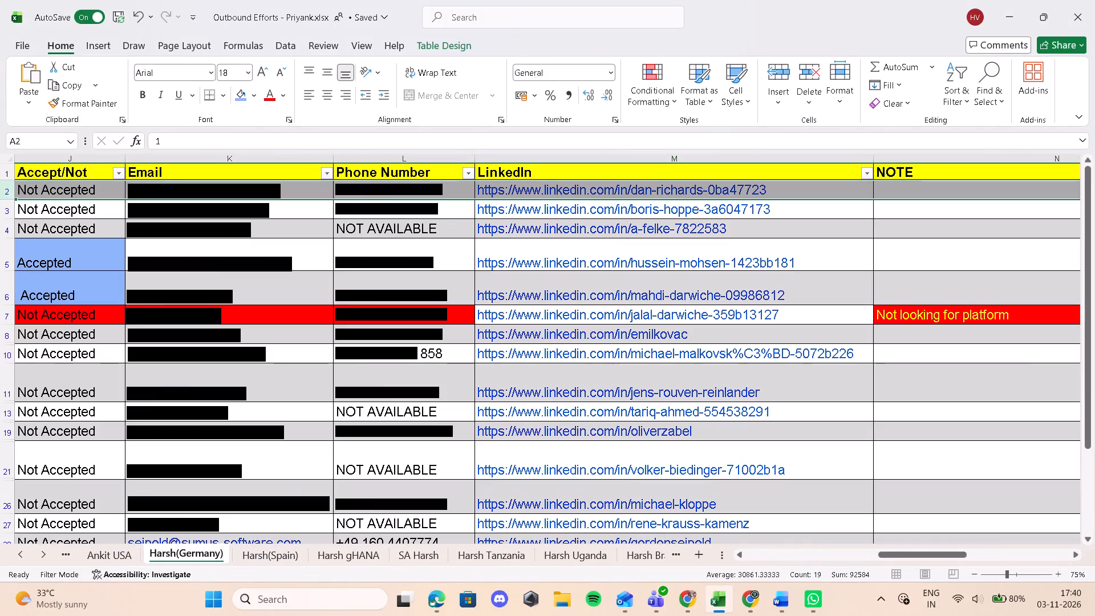
drag(927, 557, 263, 456)
click(6, 193)
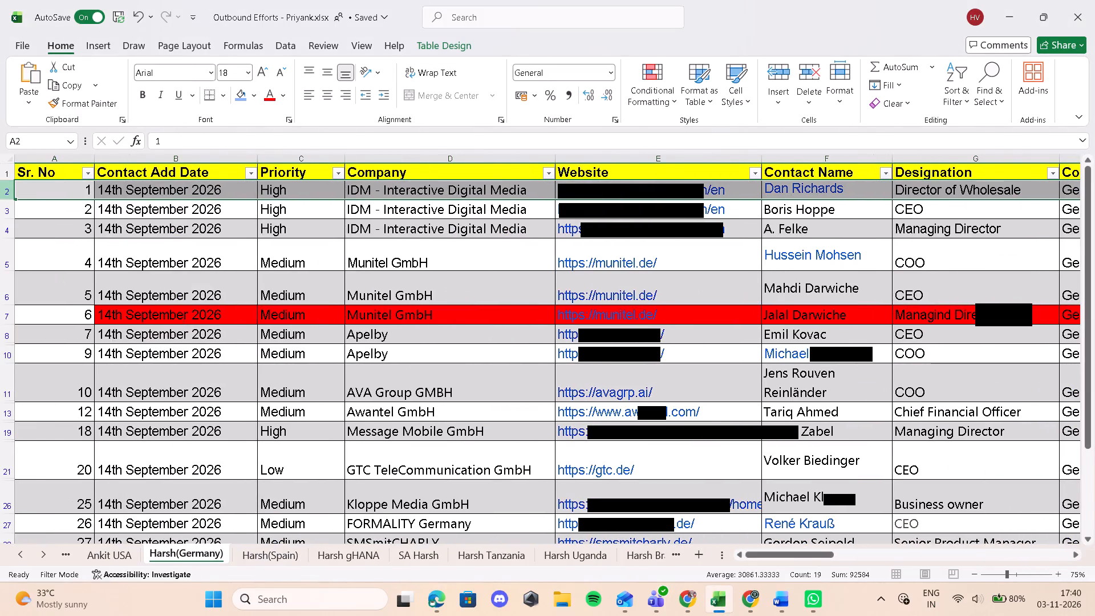
drag(766, 558, 833, 551)
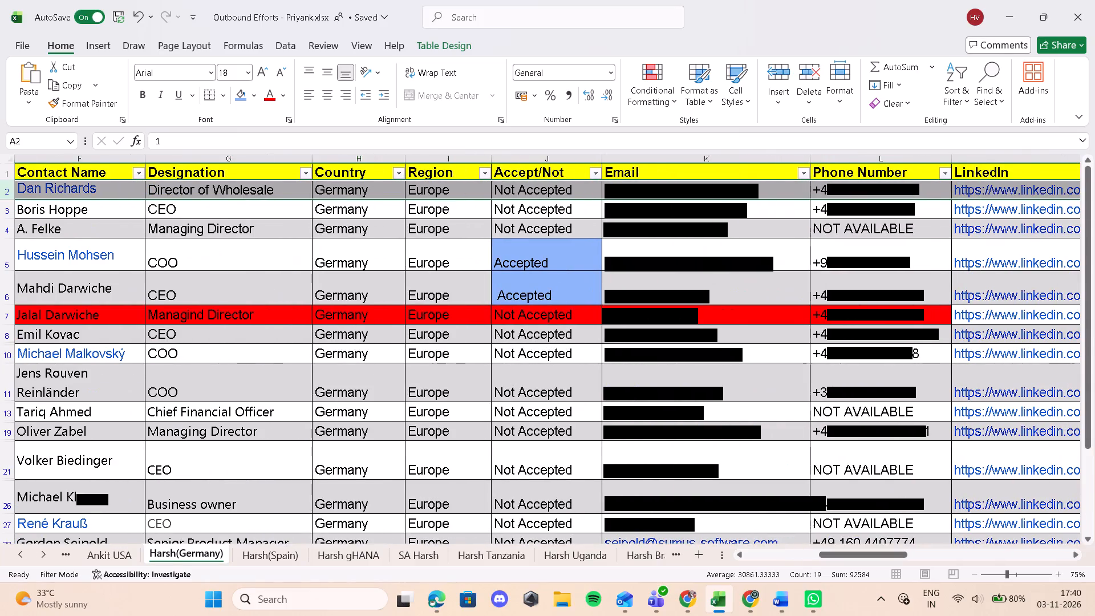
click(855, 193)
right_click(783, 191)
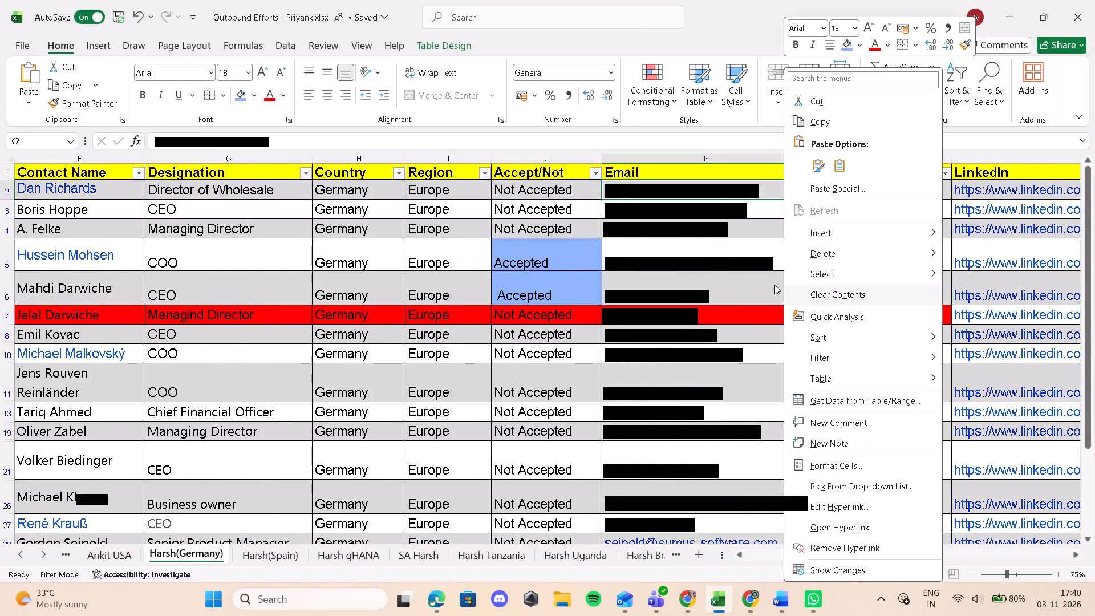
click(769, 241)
Remove the hyperlinks from the whole Email column of the Germany sheet, then open that column's row 2 entry.
click(709, 160)
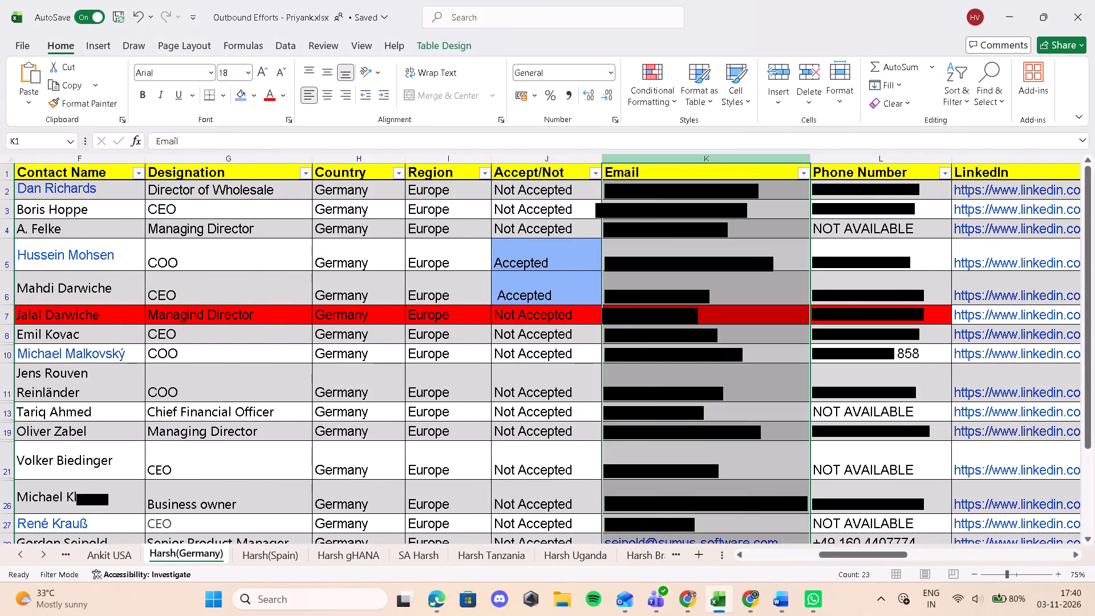
right_click(740, 157)
click(824, 445)
double_click(721, 194)
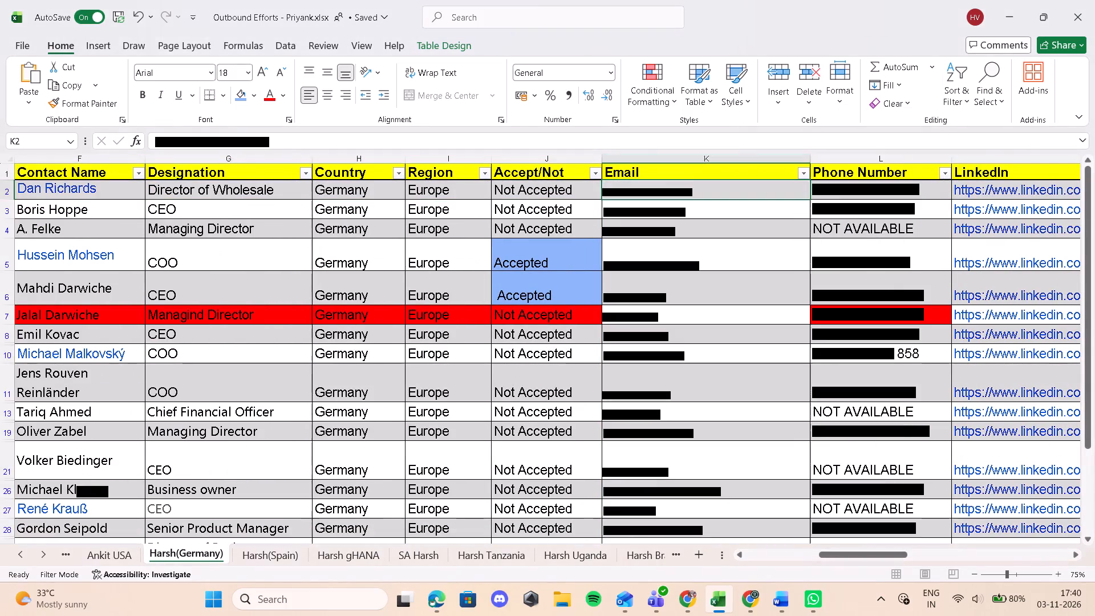
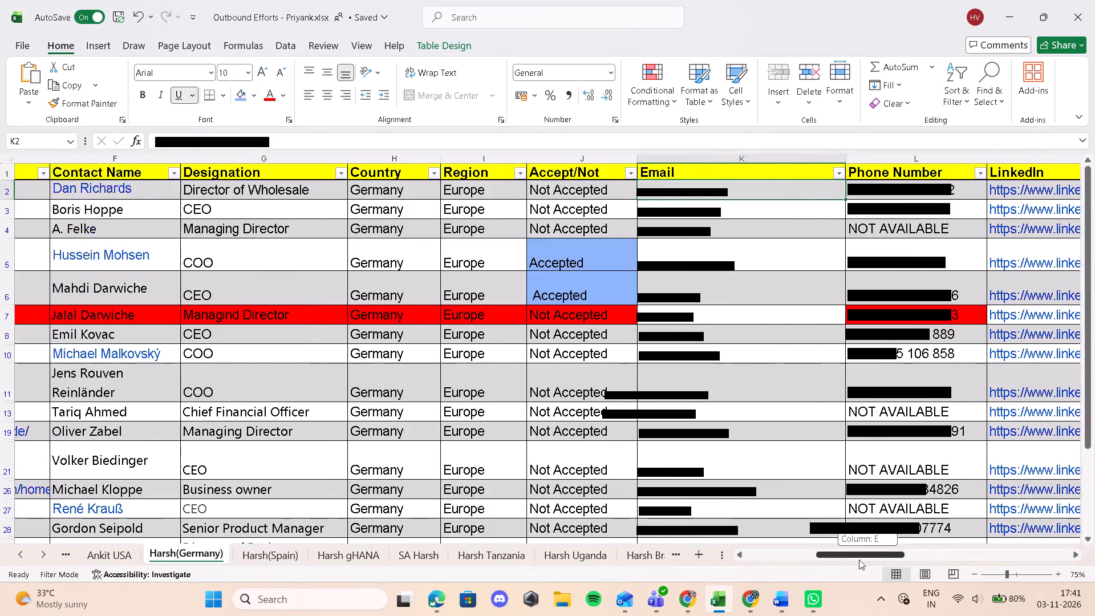
Open the row 2 Company cell of the Germany sheet for editing and select the IDM - Interactive Digital Media name text.
drag(859, 560, 717, 541)
double_click(524, 196)
drag(524, 196, 400, 192)
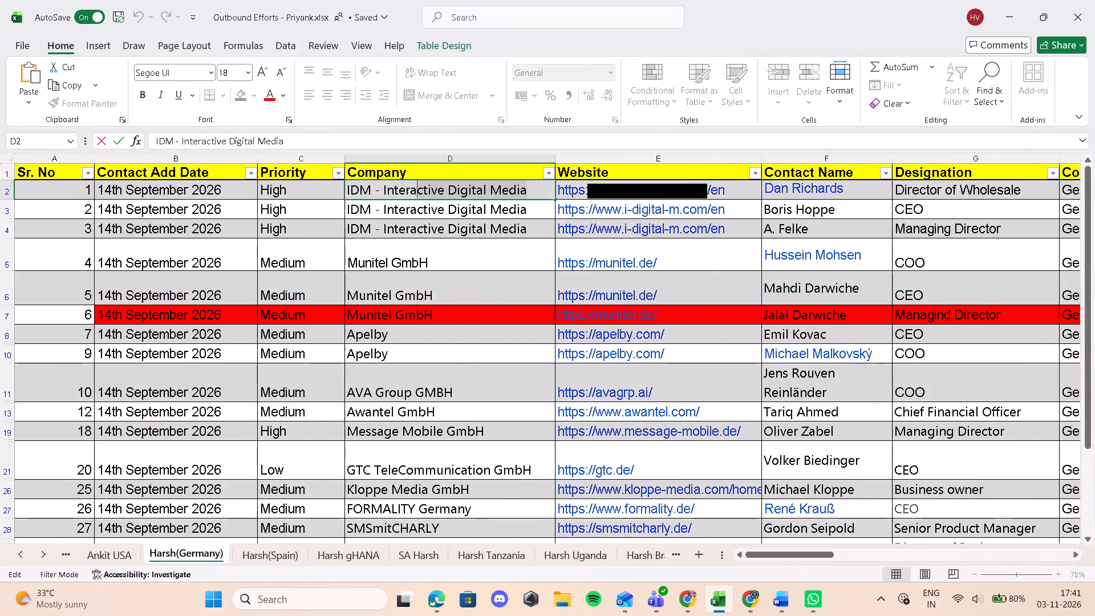
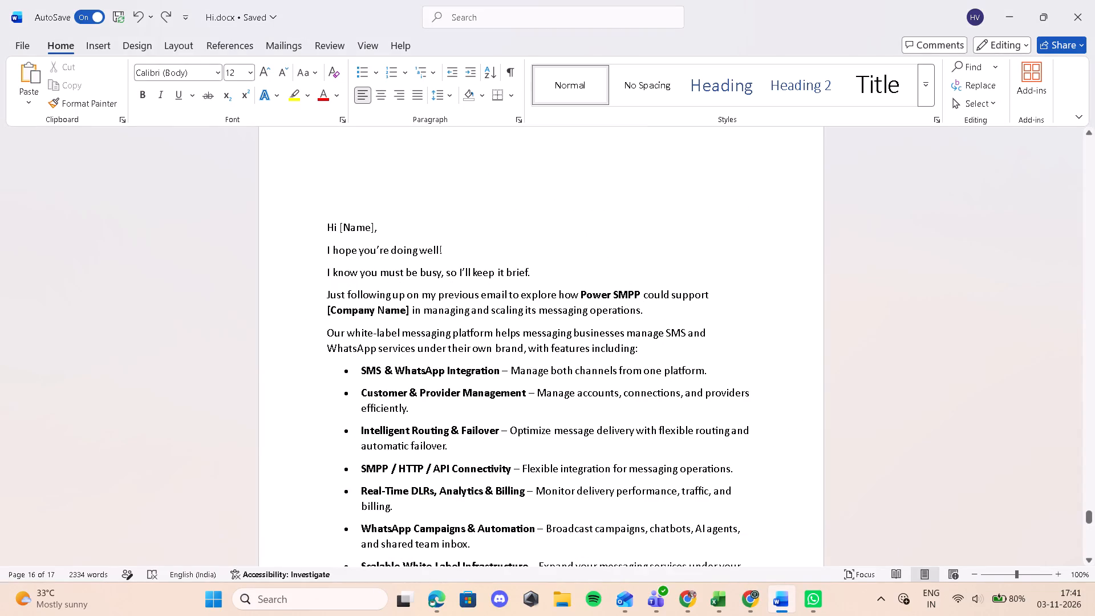
Make the phrase "white-label messaging platform" bold in the follow-up email's paragraph introducing the platform's features.
drag(345, 330, 463, 333)
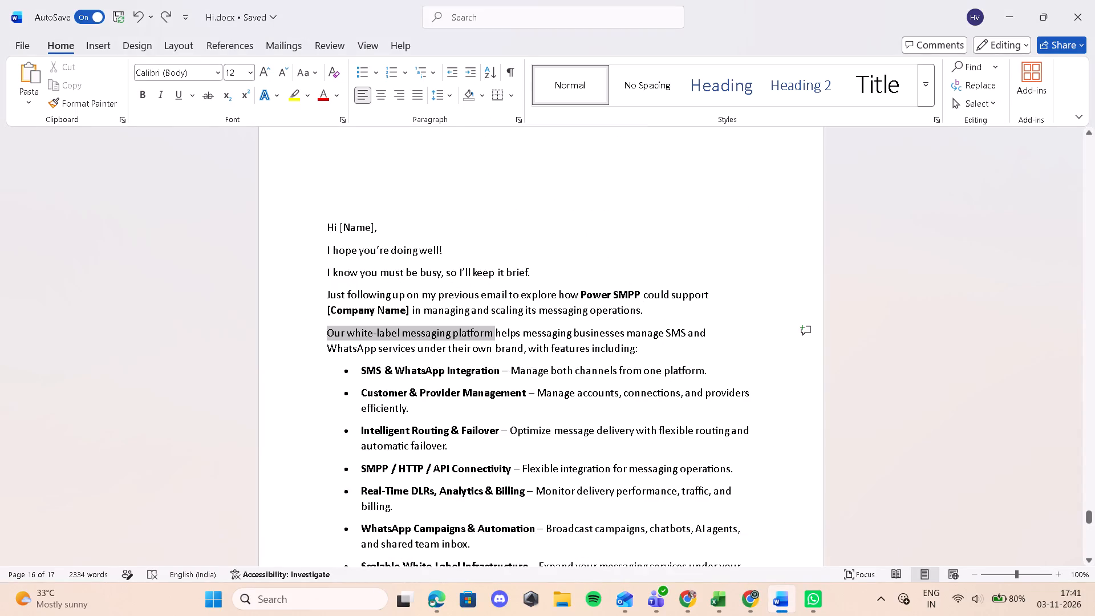
drag(463, 333, 464, 333)
key(ctrl+b)
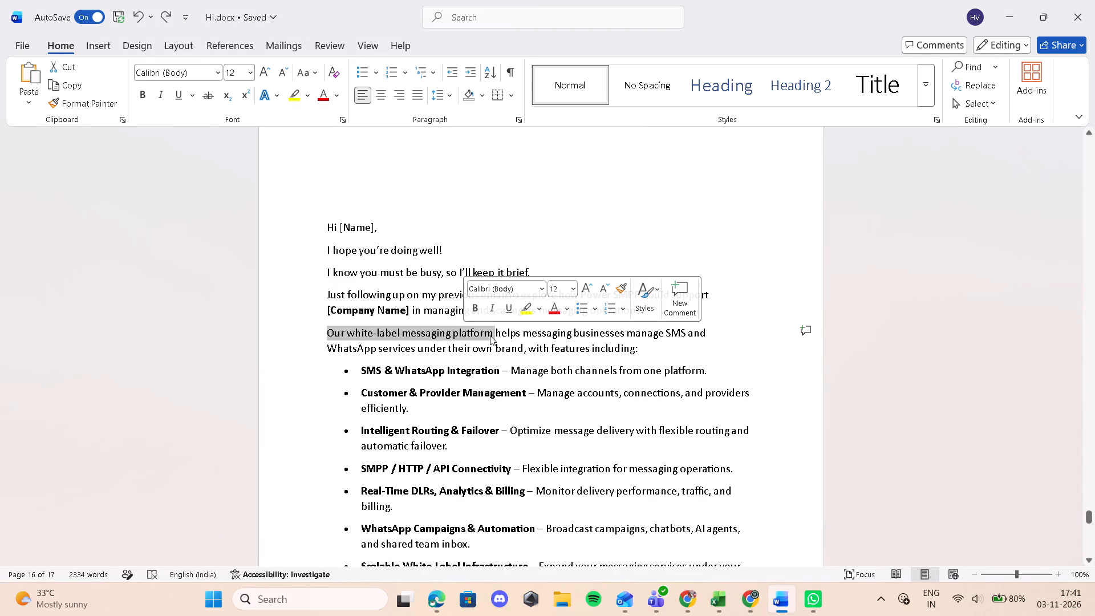
click(490, 335)
drag(490, 334, 355, 333)
key(ctrl+b)
click(368, 307)
click(341, 350)
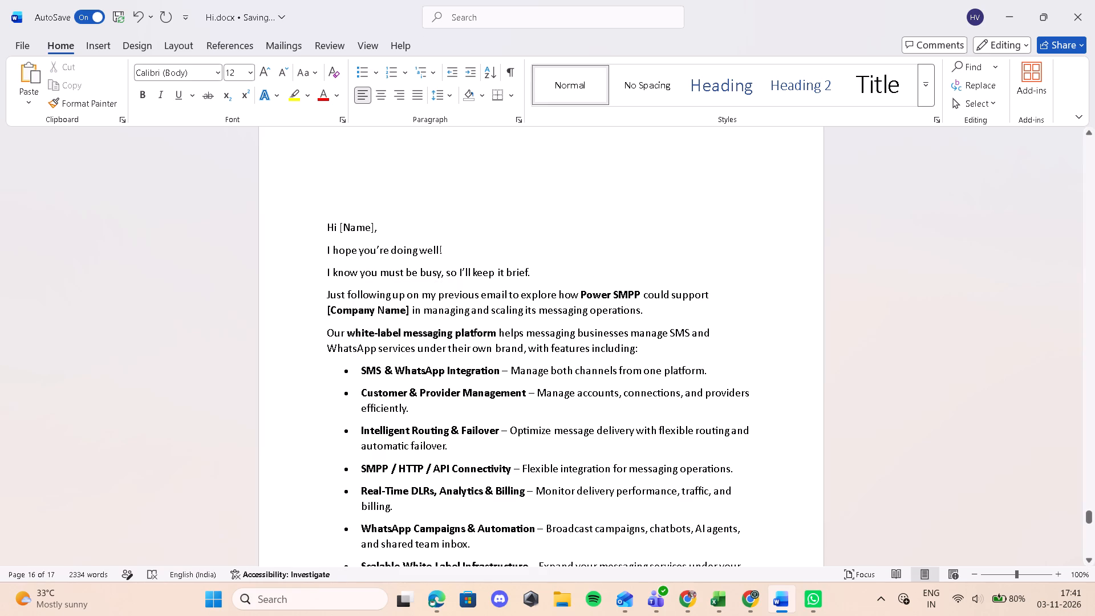
Make the words "SMS" and "WhatsApp" bold in the sentence introducing the white-label messaging platform's features.
drag(669, 331, 690, 337)
right_click(684, 332)
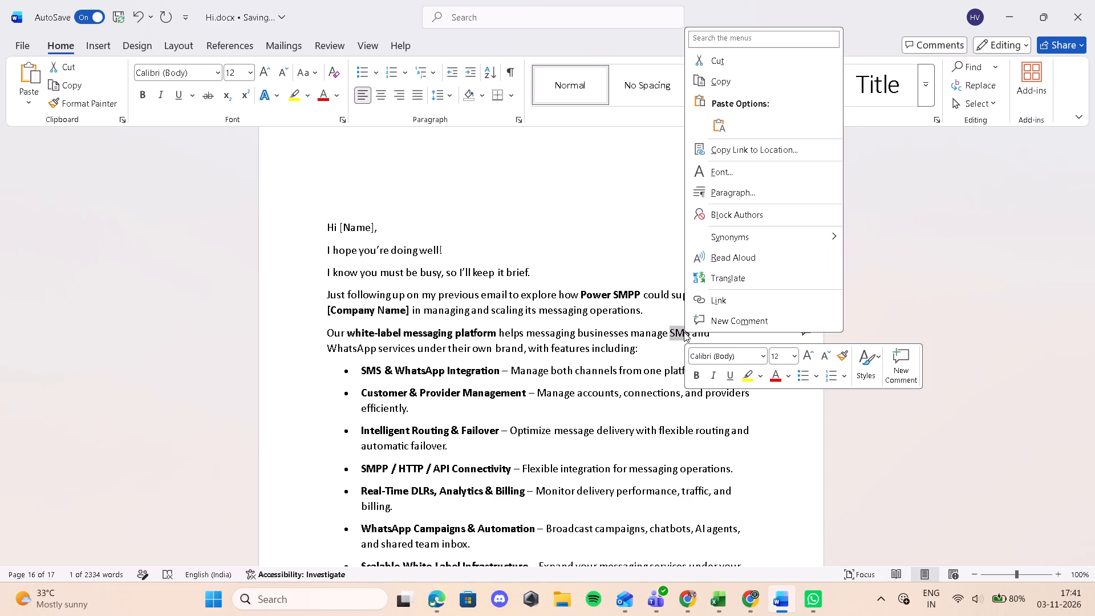
click(701, 374)
click(628, 370)
drag(373, 354, 356, 354)
click(375, 360)
drag(375, 351, 336, 351)
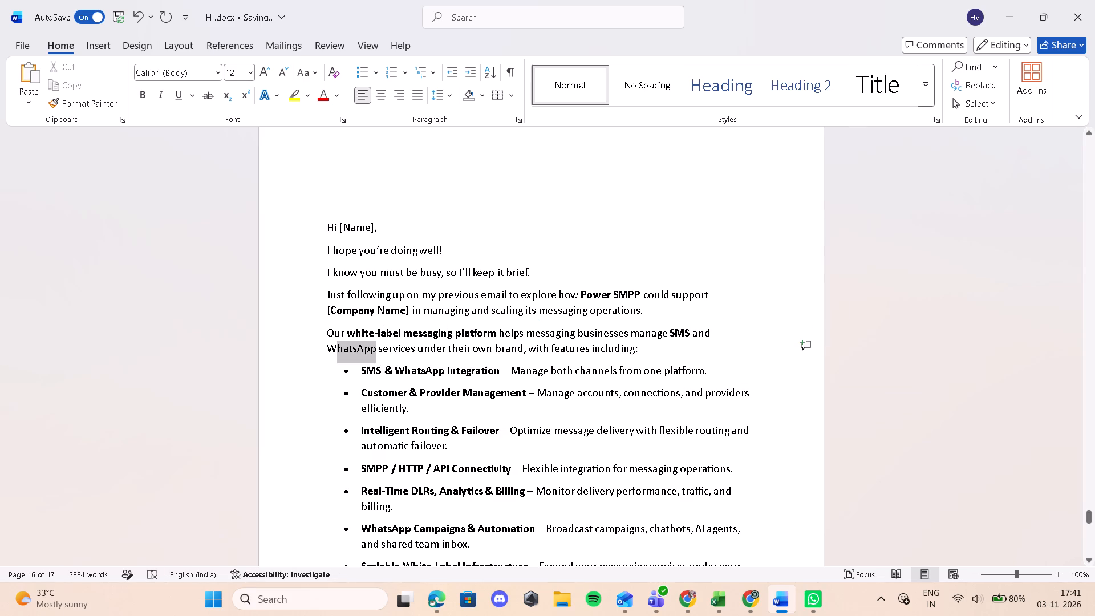
drag(336, 351, 328, 351)
click(338, 327)
click(321, 371)
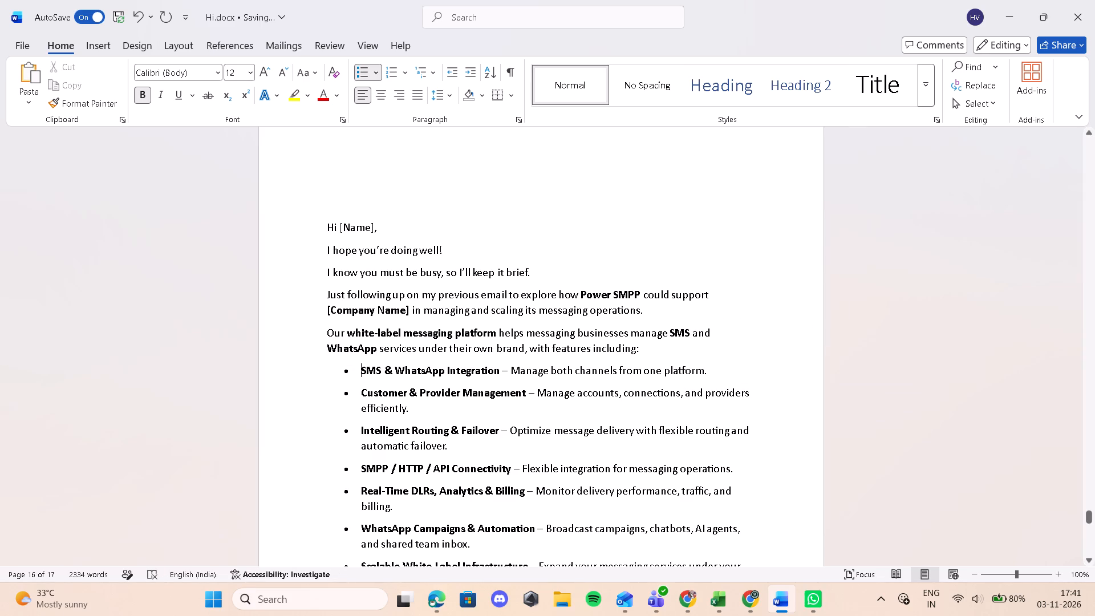
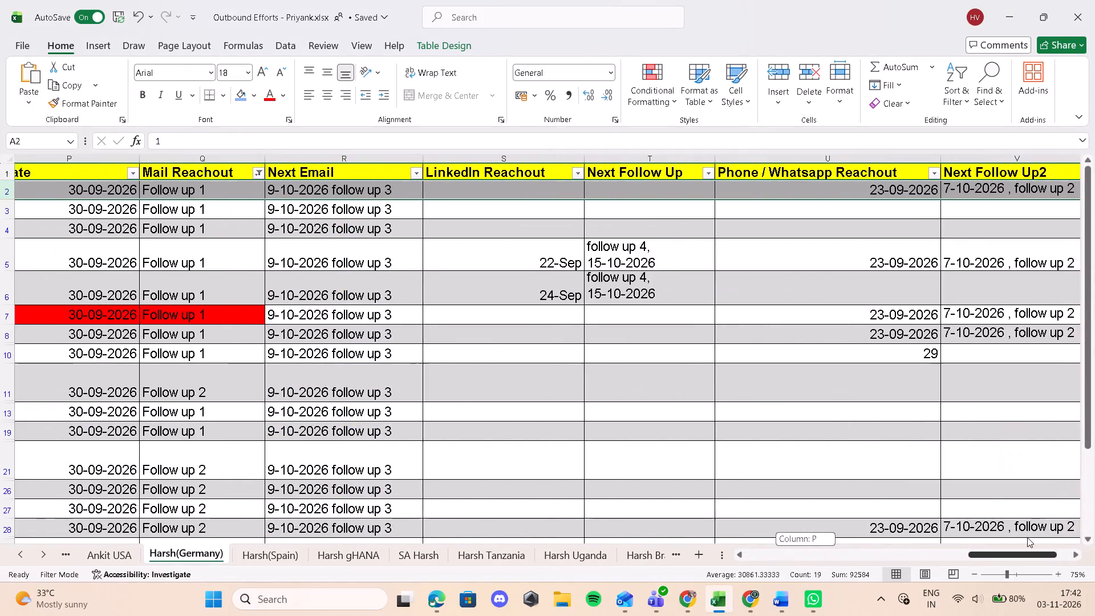
Change the Next Email entry in row 2 of the Germany sheet to "03-11-2026 follow up 3".
drag(1027, 537, 1015, 536)
double_click(612, 192)
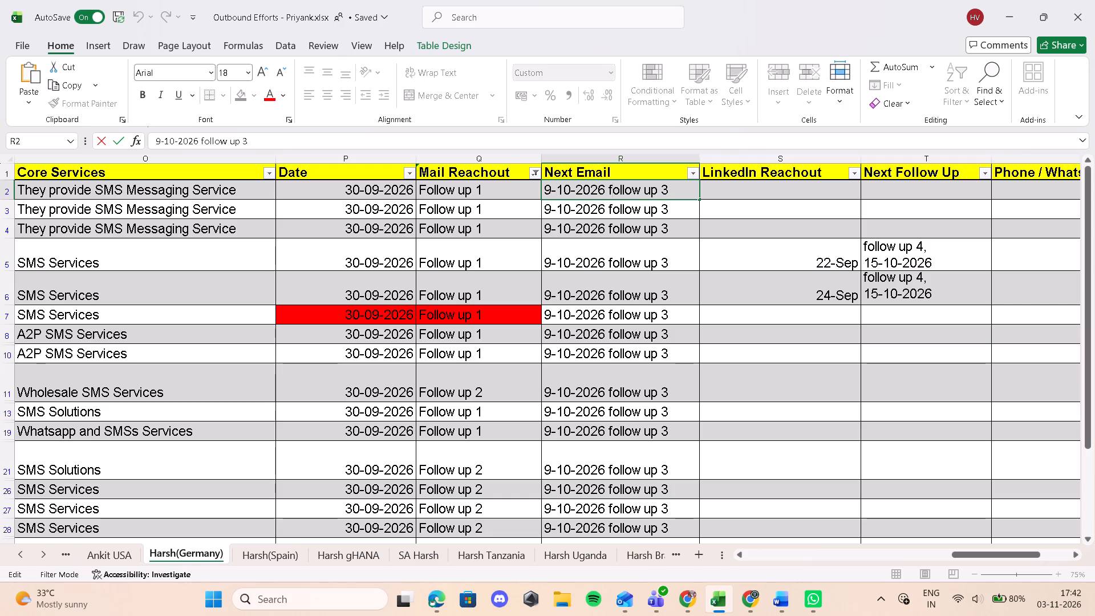
double_click(548, 190)
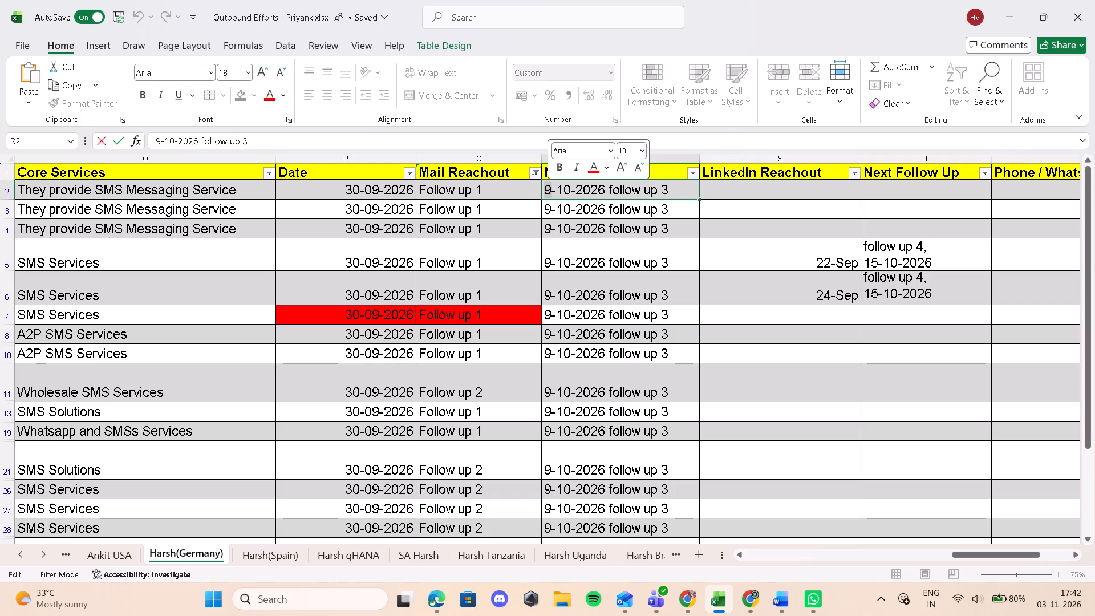
key(BackSpace)
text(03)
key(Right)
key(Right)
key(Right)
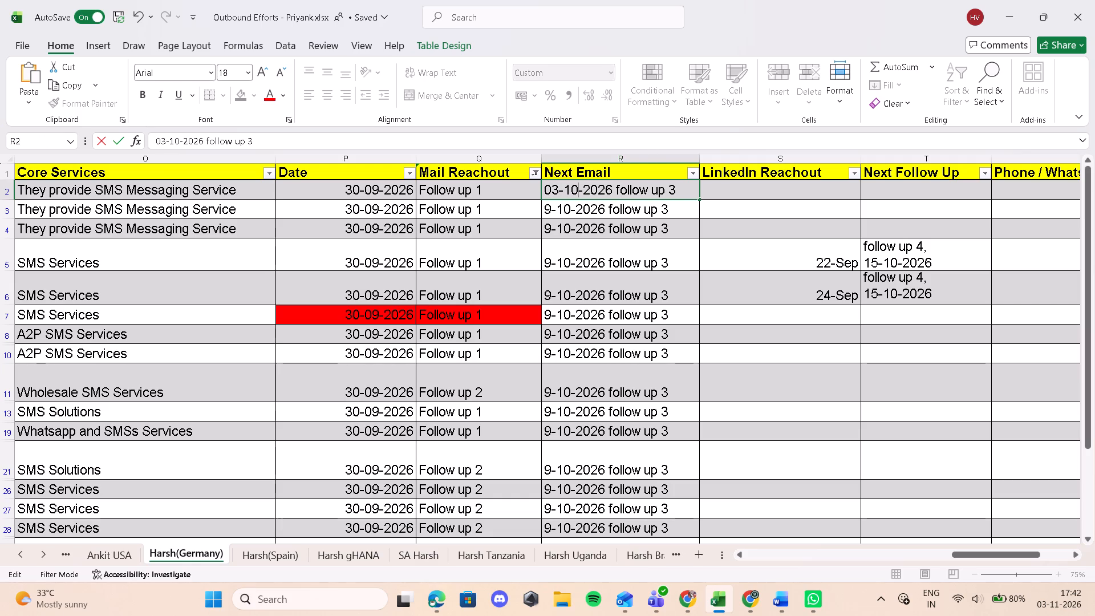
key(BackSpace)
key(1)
click(682, 194)
click(724, 209)
click(606, 218)
Highlight row 3 of the Germany sheet, for the IDM - Interactive Digital Media CEO, and select that contact's email cell.
click(0, 210)
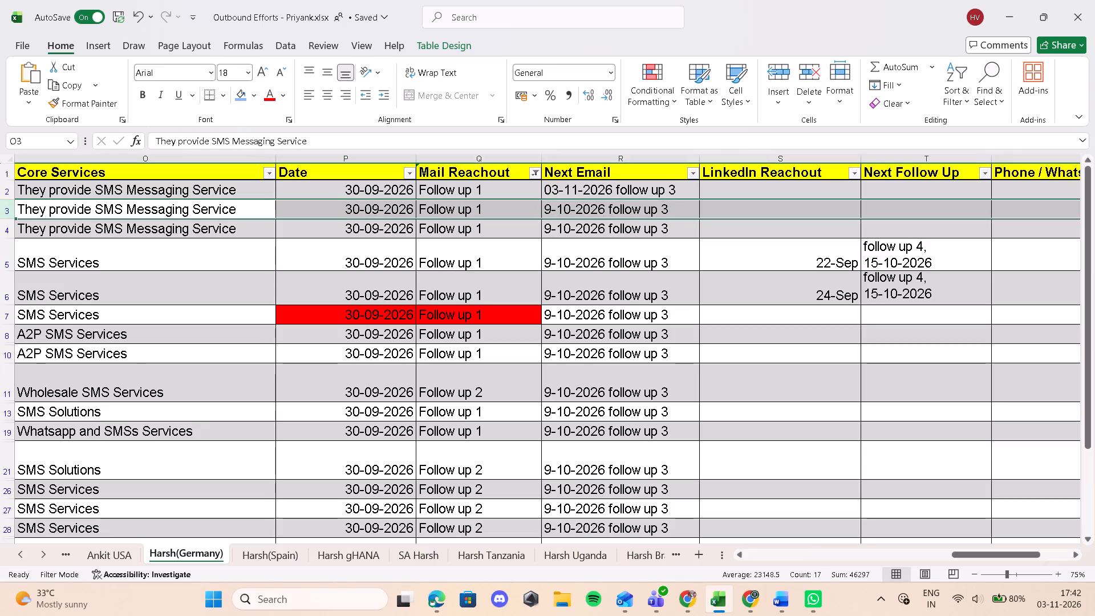
drag(981, 553, 910, 559)
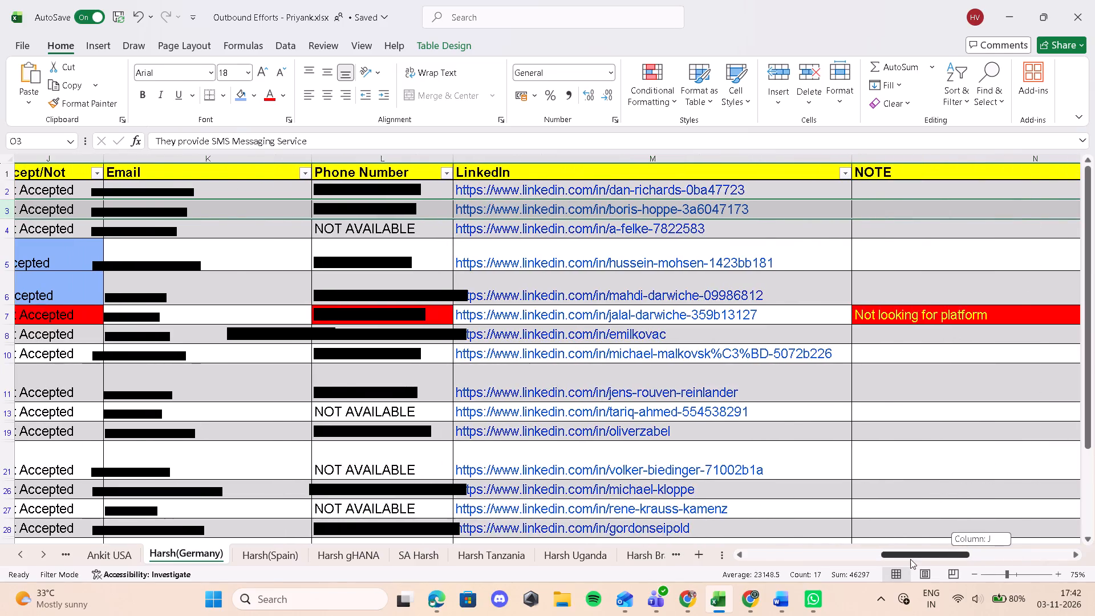
drag(910, 559, 745, 565)
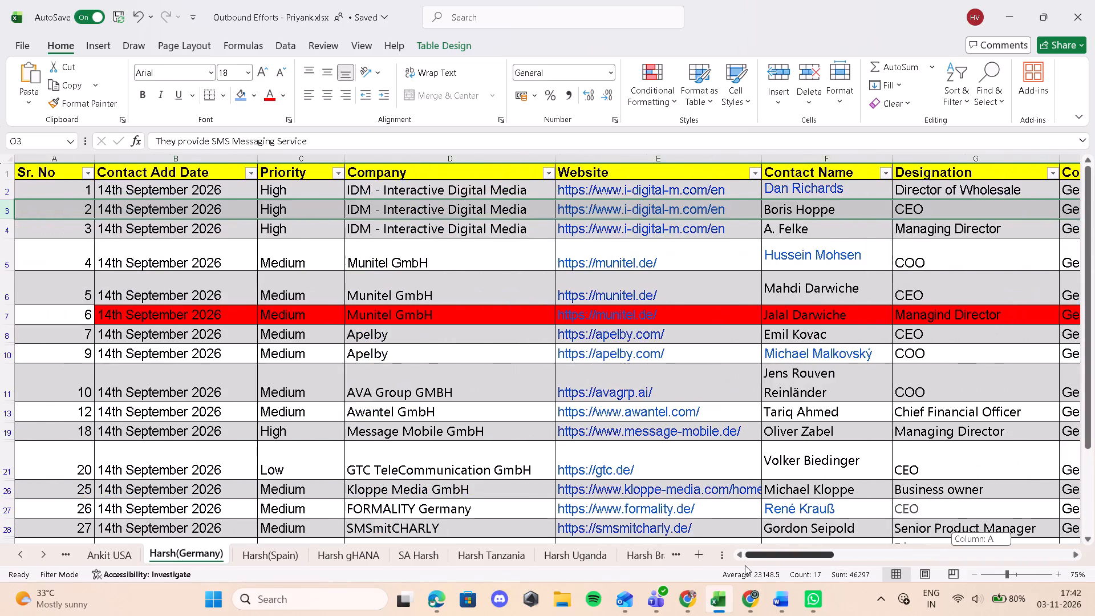
drag(745, 565, 856, 560)
click(651, 195)
click(634, 210)
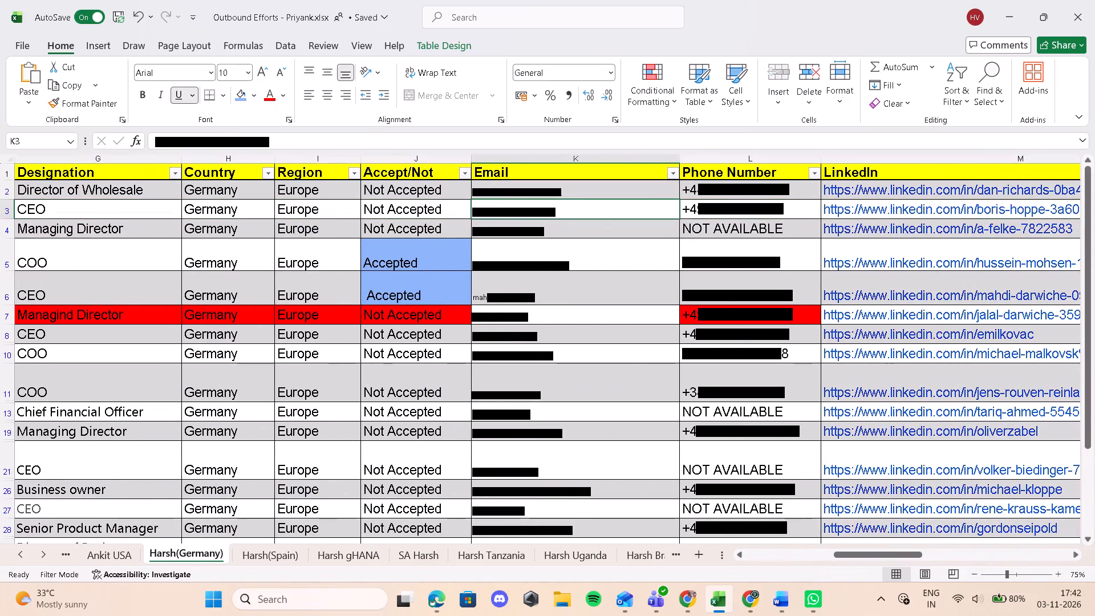
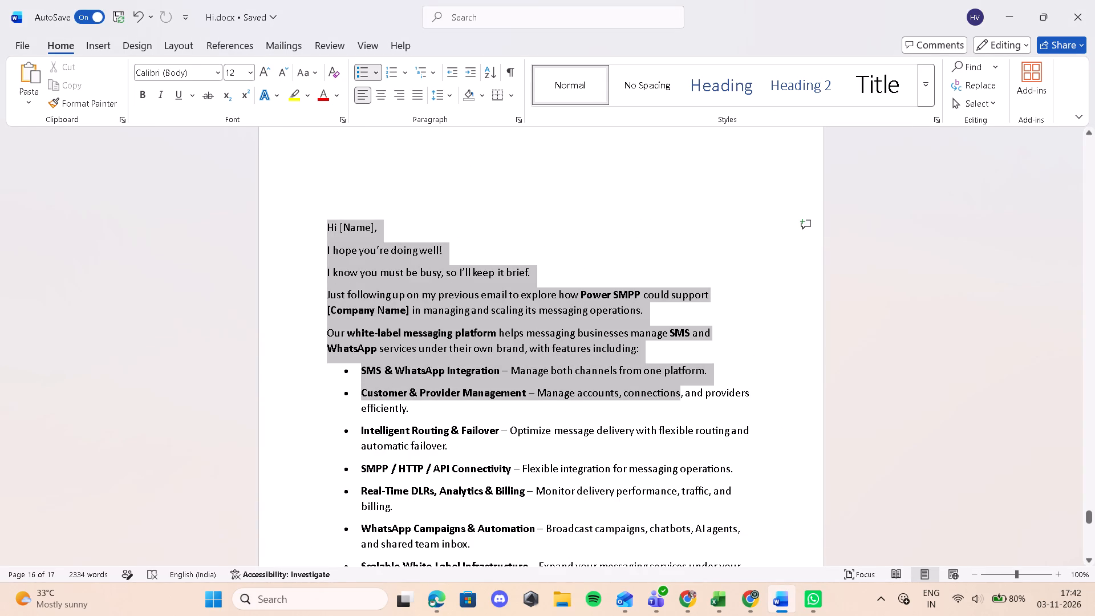
Select the follow-up email template's text from the "Hi [Name]," greeting down through the bulleted feature list.
drag(663, 400, 724, 559)
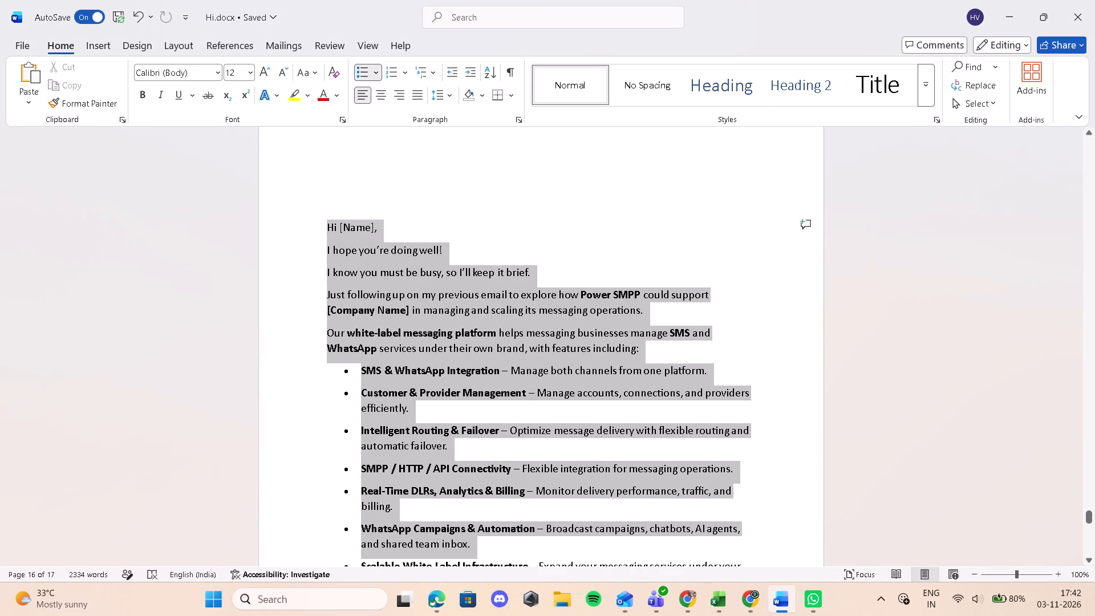
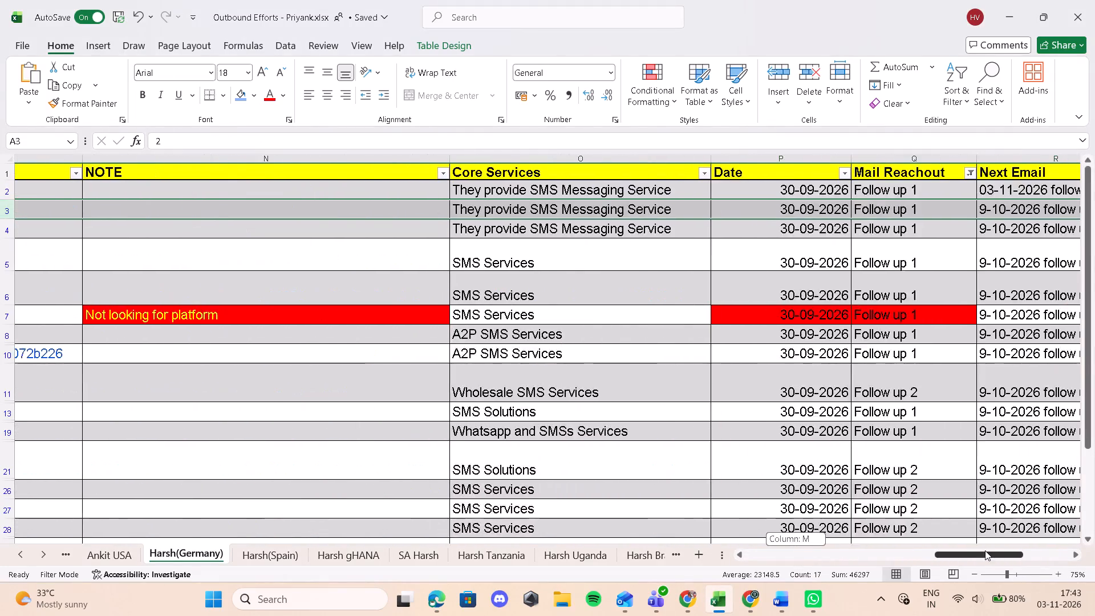
Change the row 2 Next Email entry in the Germany sheet to "03-11-2026 follow up 4".
drag(985, 550, 1021, 552)
double_click(419, 191)
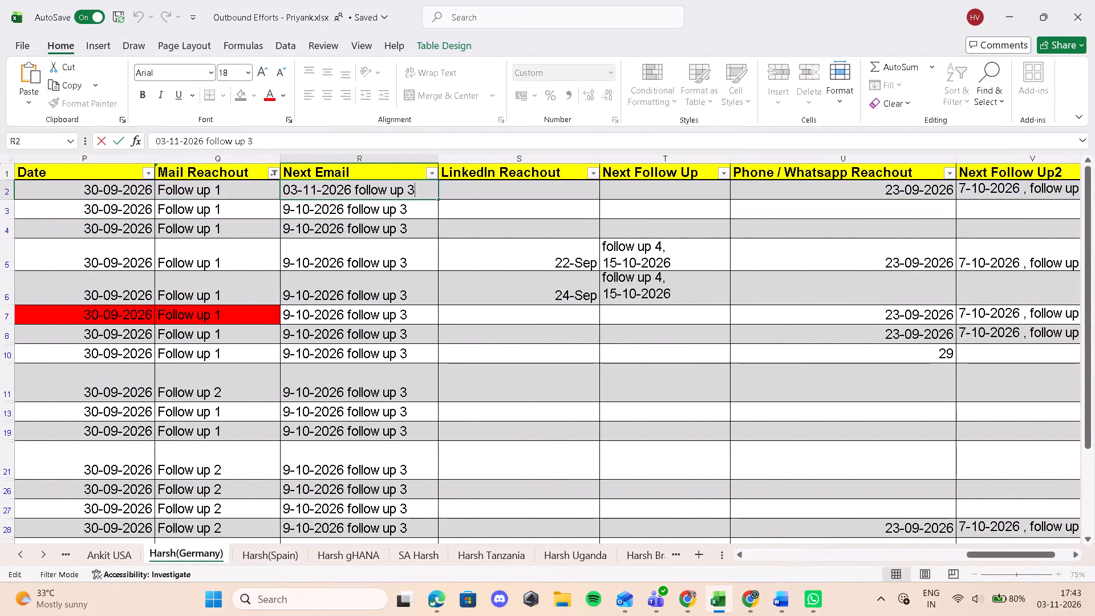
key(BackSpace)
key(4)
click(410, 208)
Copy row 2's Next Email entry, "03-11-2026 follow up 4", into the Next Email cell of row 3.
click(419, 195)
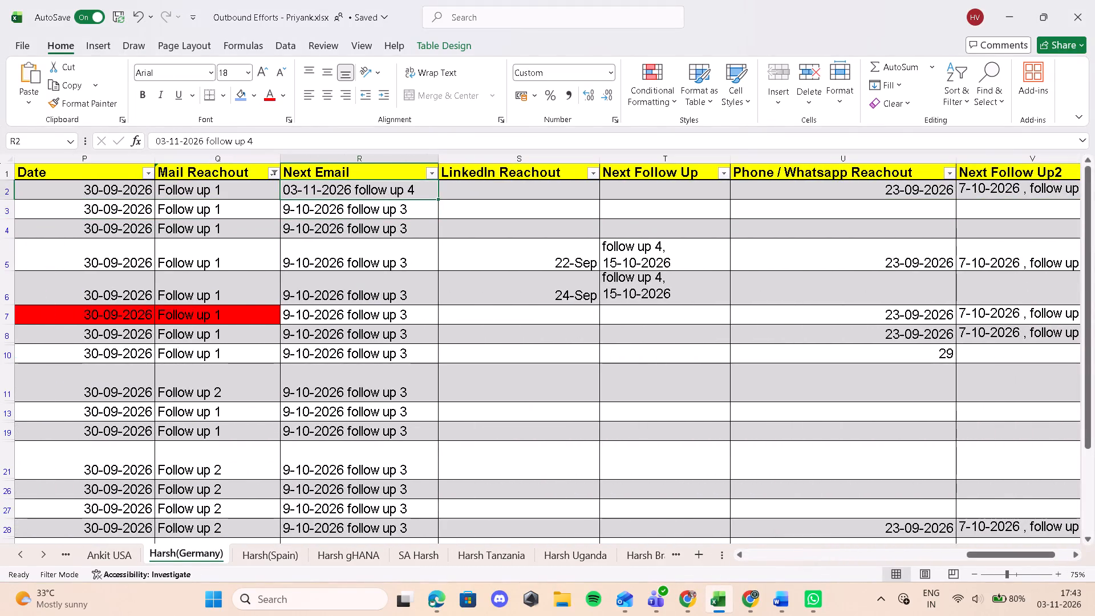
key(ctrl+c)
click(413, 206)
key(ctrl+v)
Select the row 4 record in the Germany sheet and go back to its company and contact details.
click(398, 221)
click(392, 226)
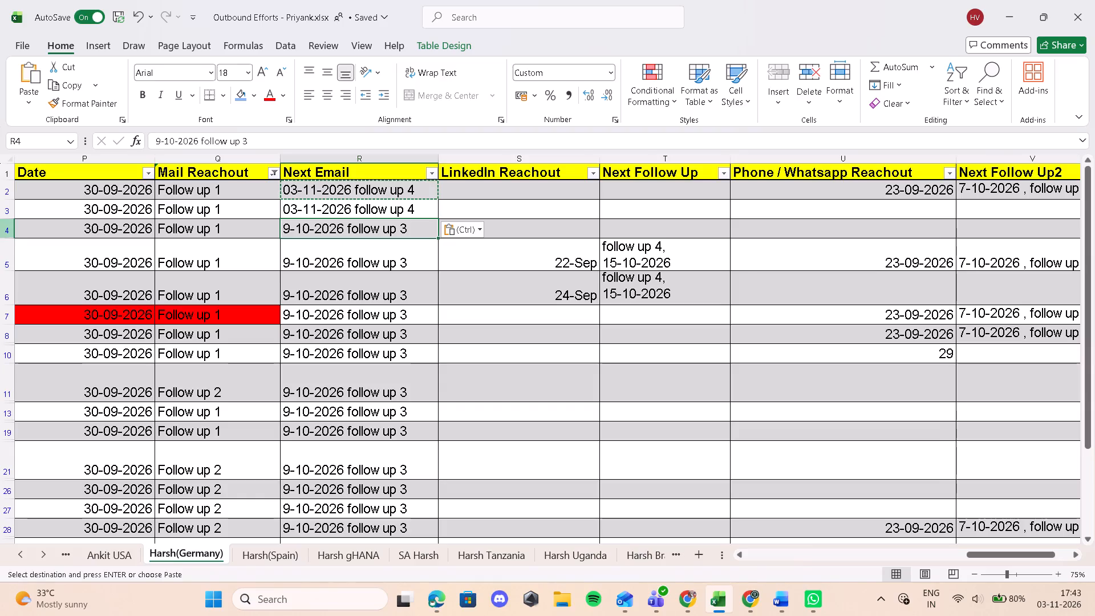
click(0, 231)
drag(1001, 559, 740, 547)
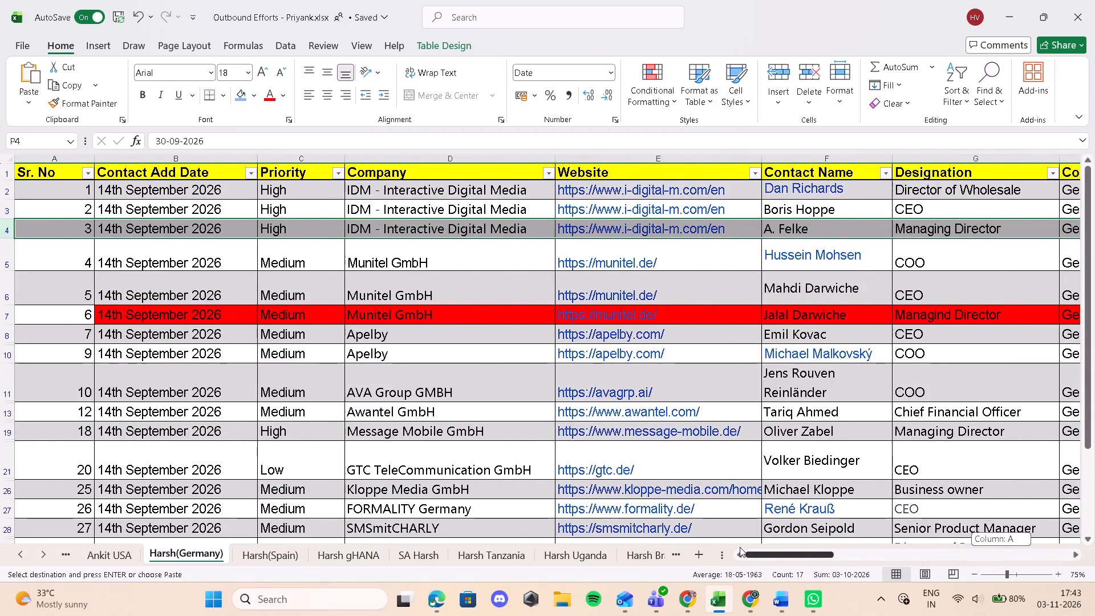
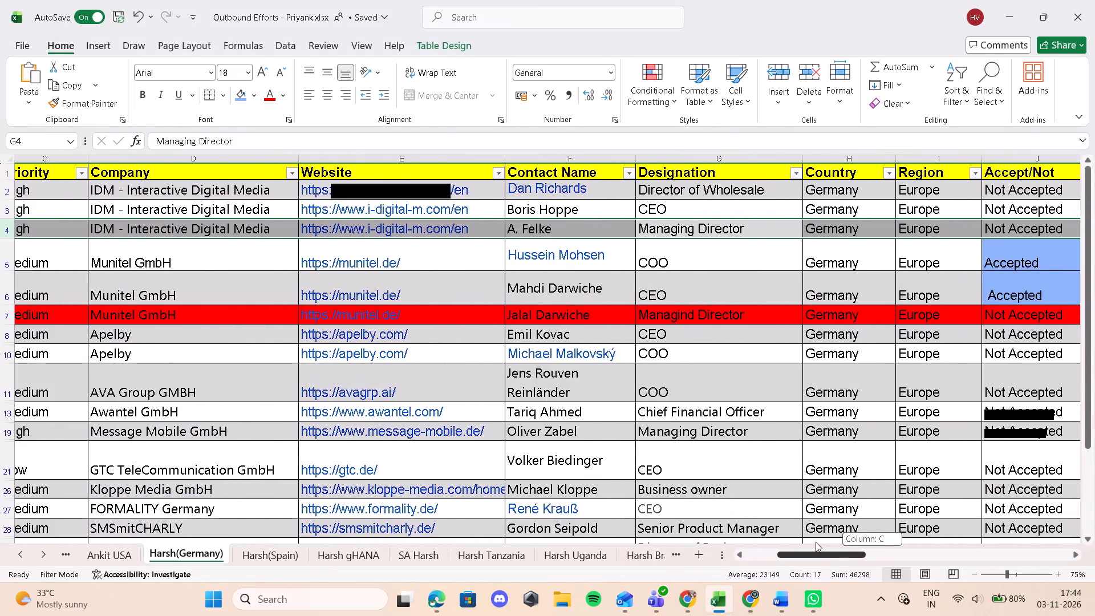
Open the Company cell in row 4 of the Germany sheet, IDM - Interactive Digital Media, for editing.
drag(816, 542, 814, 542)
double_click(291, 225)
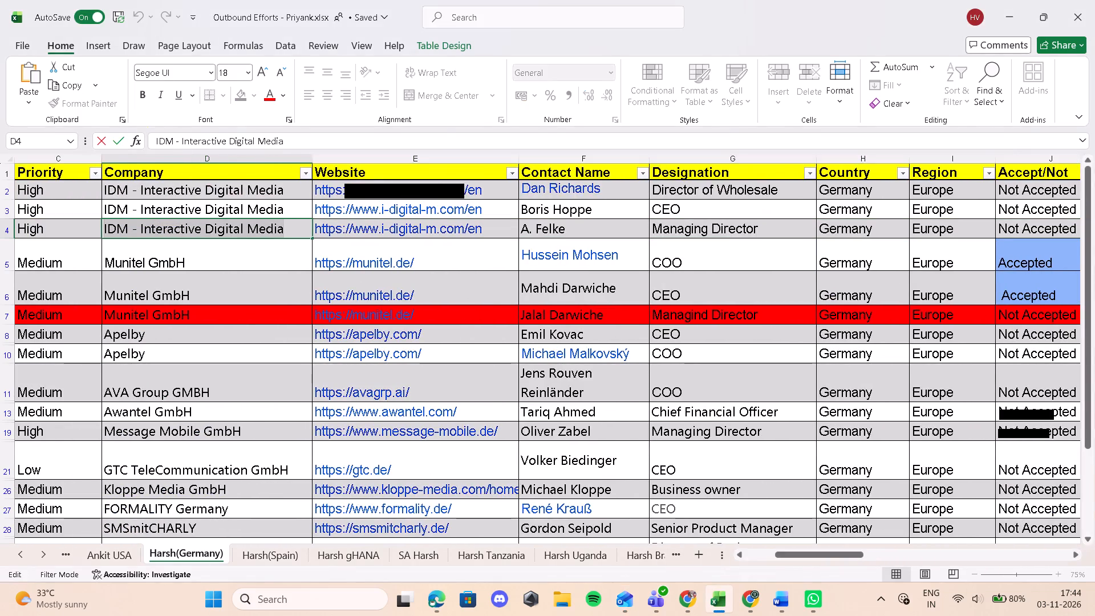
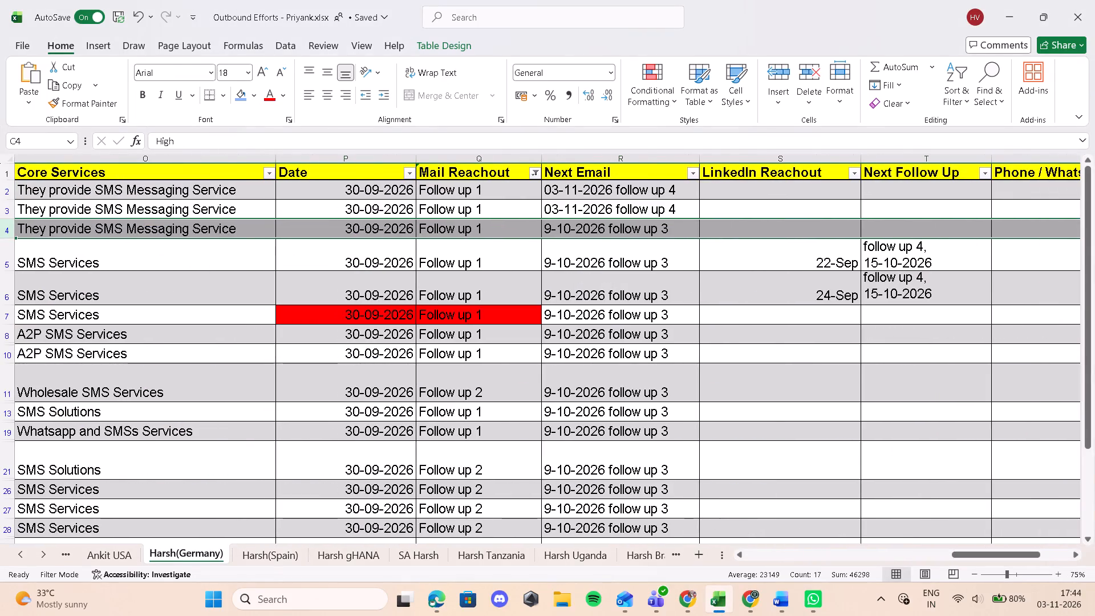
Copy the Next Email entry "03-11-2026 follow up 4" from row 3 to row 4 of the Germany sheet.
click(628, 209)
key(ctrl+c)
click(635, 231)
key(ctrl+v)
Select row 5, the Munitel GmbH COO's record, and examine its contact details across to the Email and Phone Number columns.
click(622, 258)
click(0, 251)
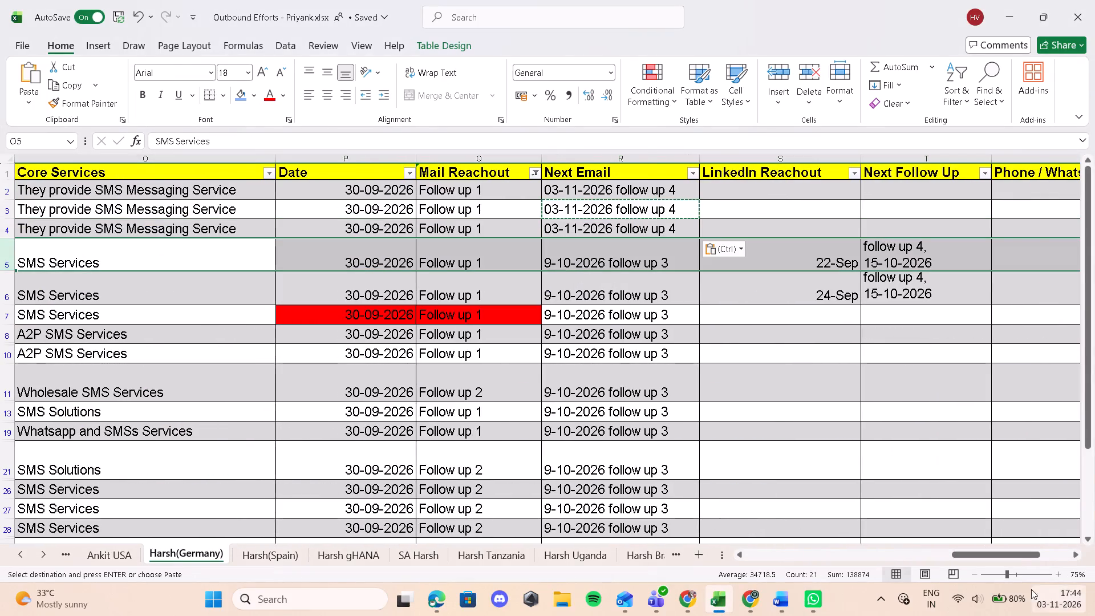
drag(1012, 553, 712, 546)
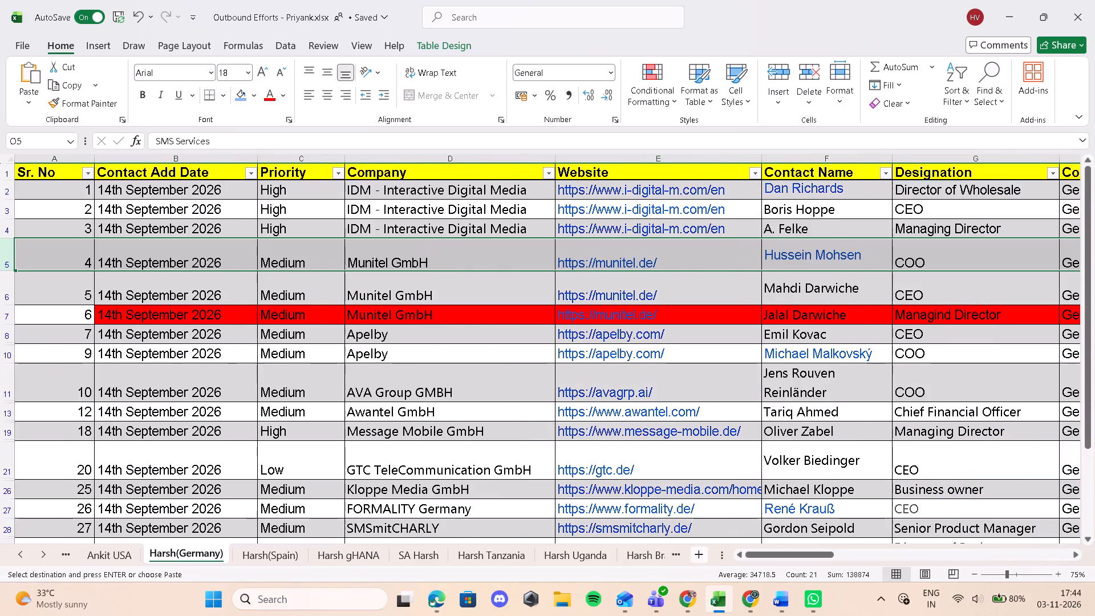
drag(816, 557, 857, 554)
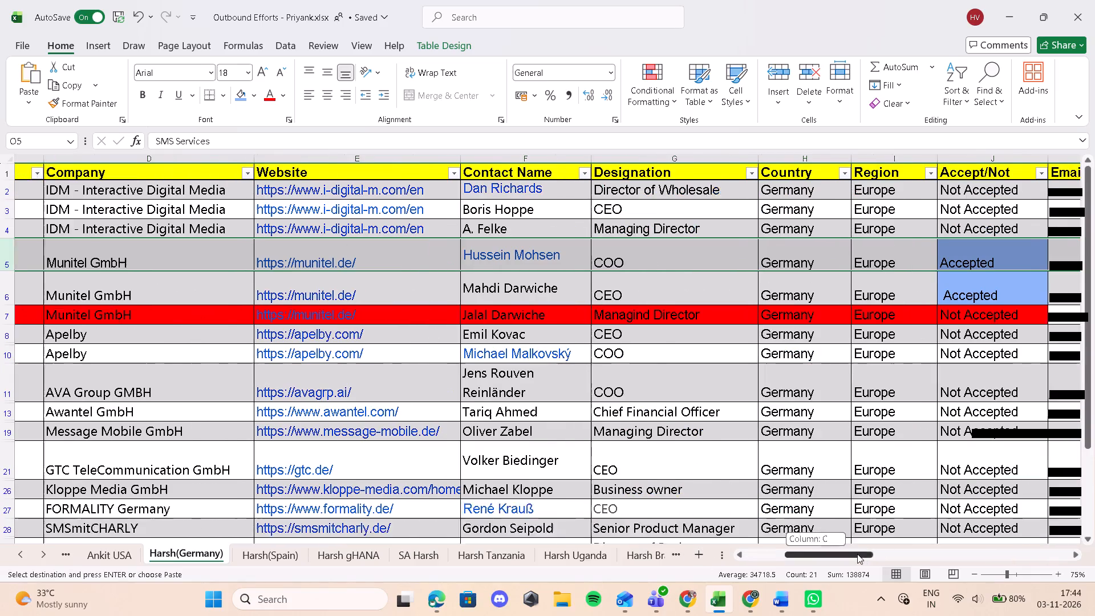
drag(857, 554, 859, 554)
drag(856, 554, 877, 554)
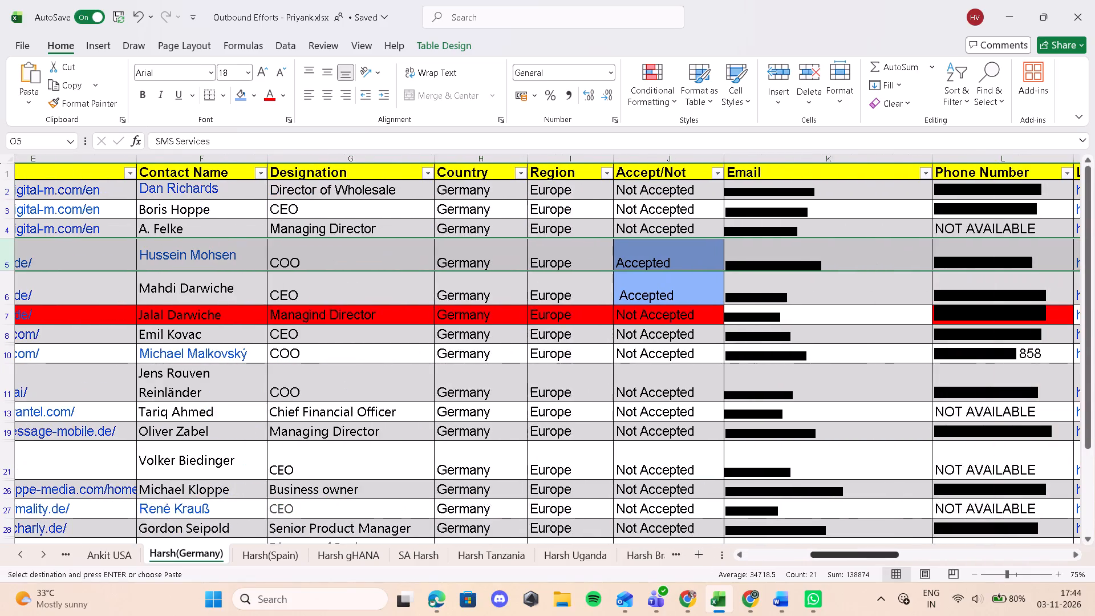
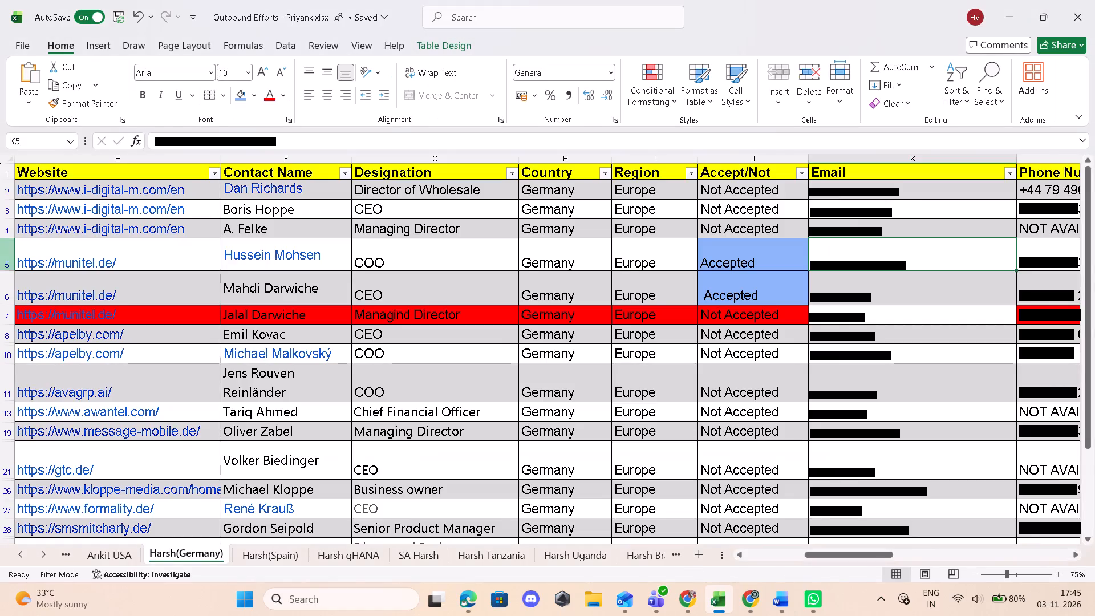
Open the company name cell of the row 5 Munitel GmbH COO record in the Germany sheet for editing.
click(0, 260)
drag(886, 558, 564, 455)
double_click(444, 258)
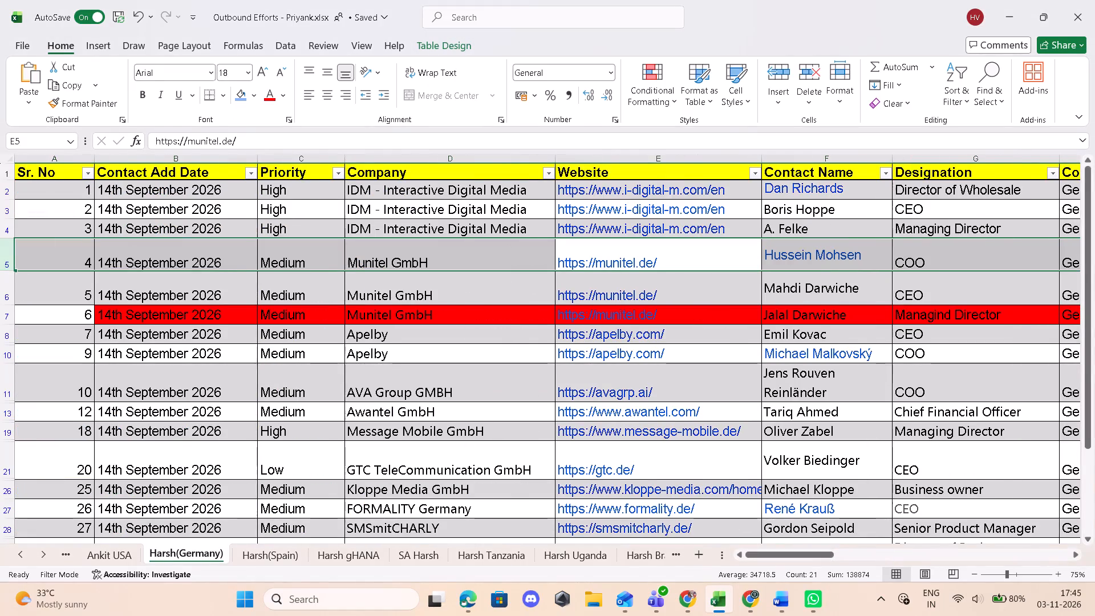
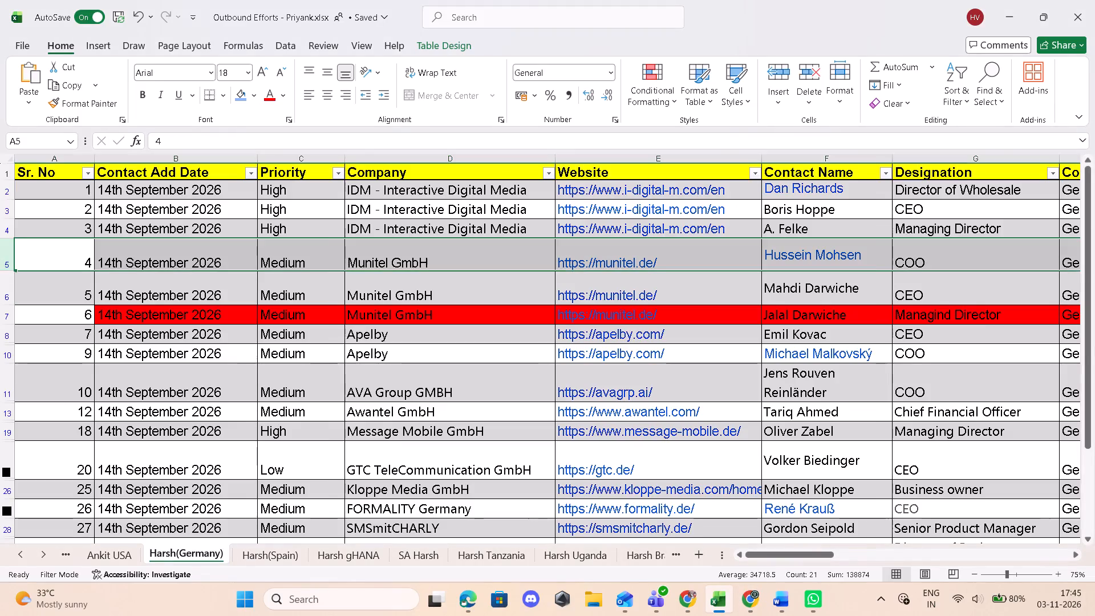
Copy the Next Email entry "03-11-2026 follow up 4" from row 4 to the Munitel GmbH COO in row 5.
drag(789, 554, 1067, 536)
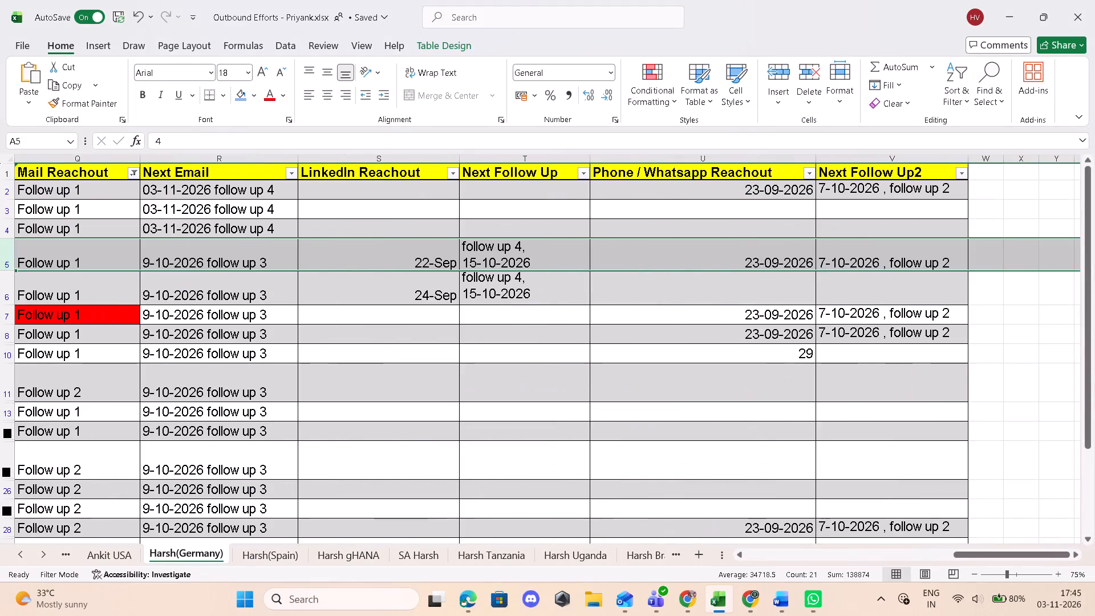
click(224, 225)
key(ctrl+c)
click(226, 245)
key(ctrl+v)
Select row 6, the Munitel GmbH CEO, in the Germany sheet and look up the contact's details.
click(229, 281)
click(0, 286)
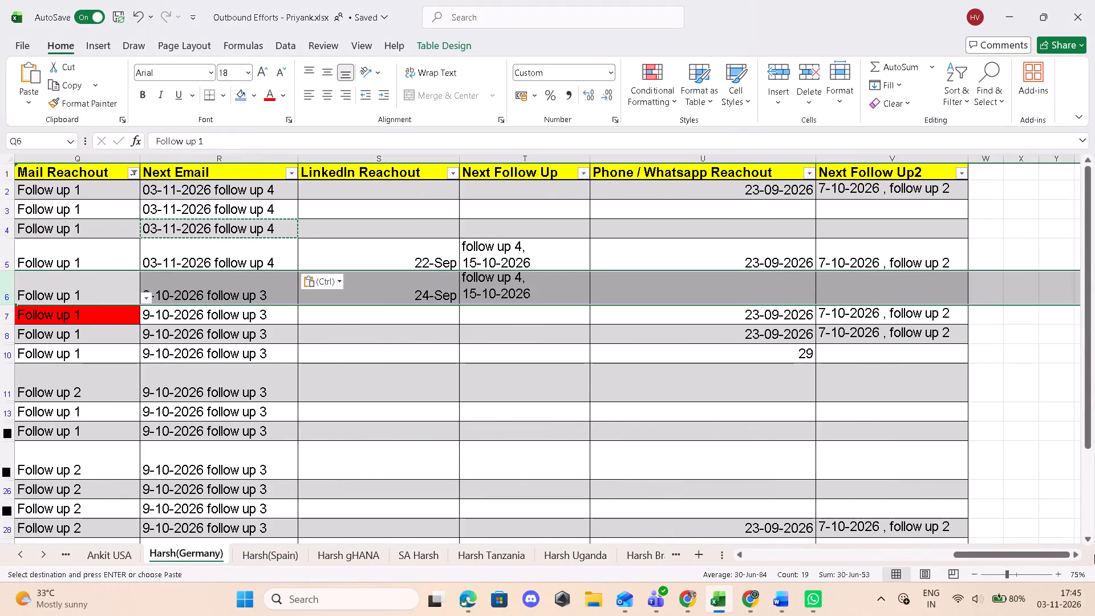
drag(1042, 560, 923, 544)
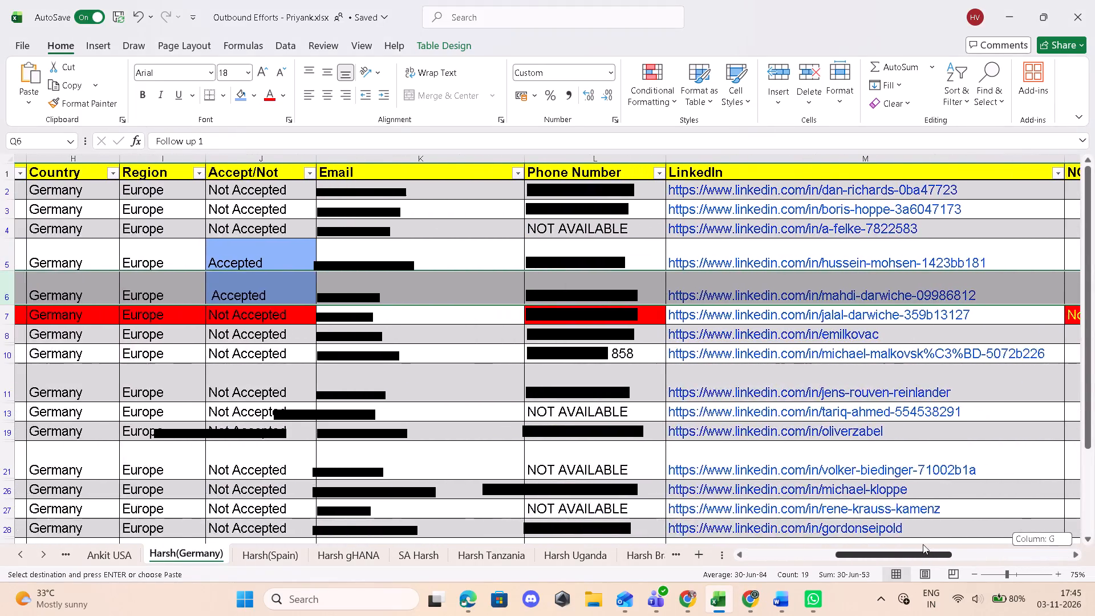
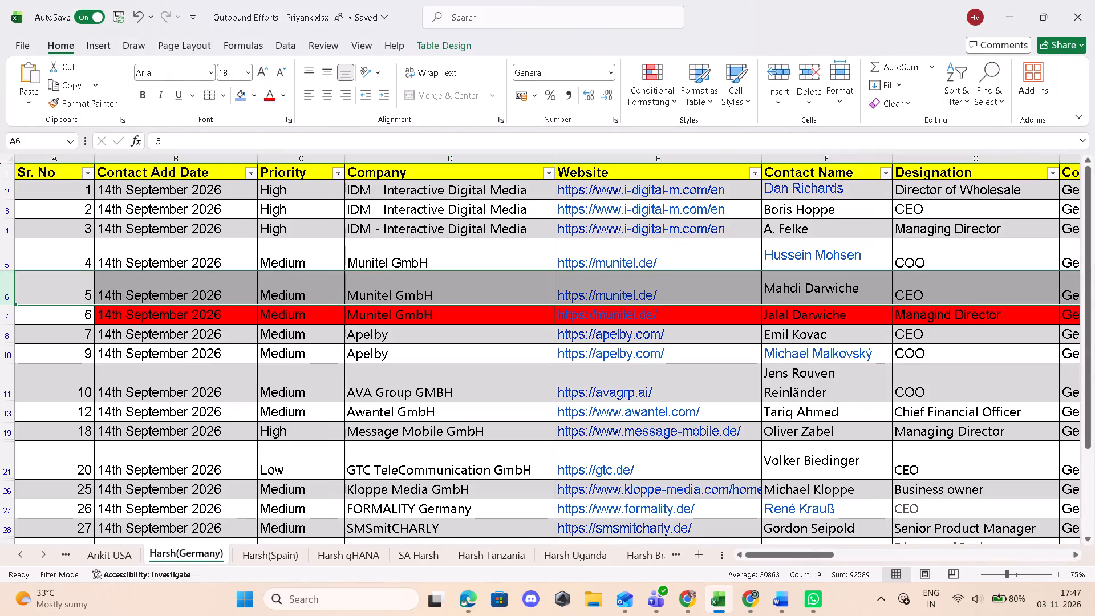
Copy the Next Email entry "03-11-2026 follow up 4" from row 5 into row 6 of the Germany sheet.
drag(797, 565, 814, 557)
drag(787, 556, 970, 549)
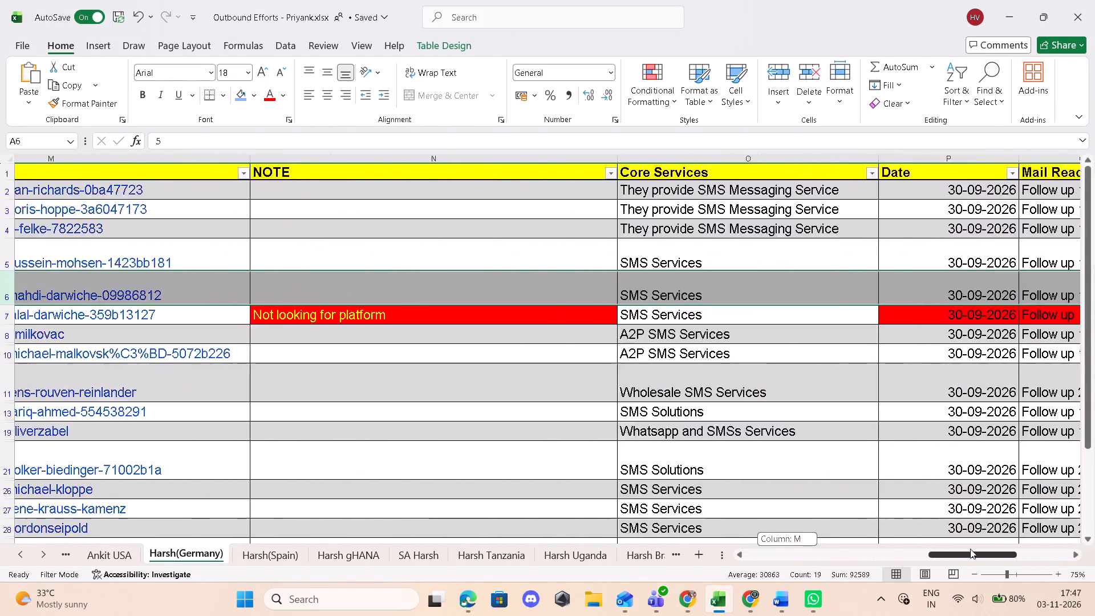
drag(970, 549, 1022, 537)
click(261, 253)
key(ctrl+c)
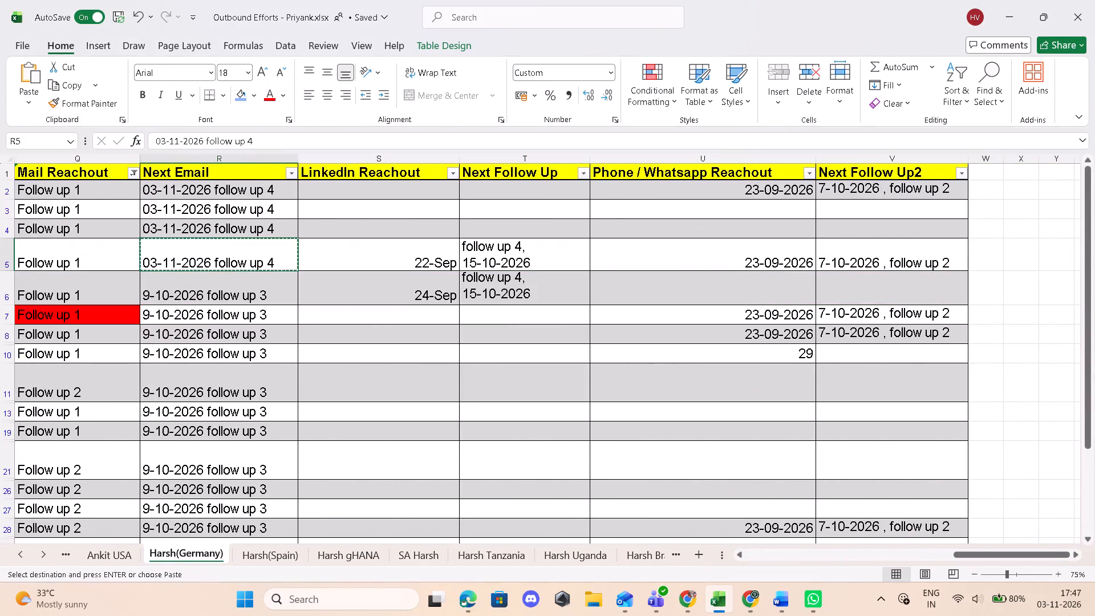
click(248, 283)
key(ctrl+v)
Select the red-filled Munitel GmbH record in row 7 and check its contact details.
click(241, 315)
click(0, 310)
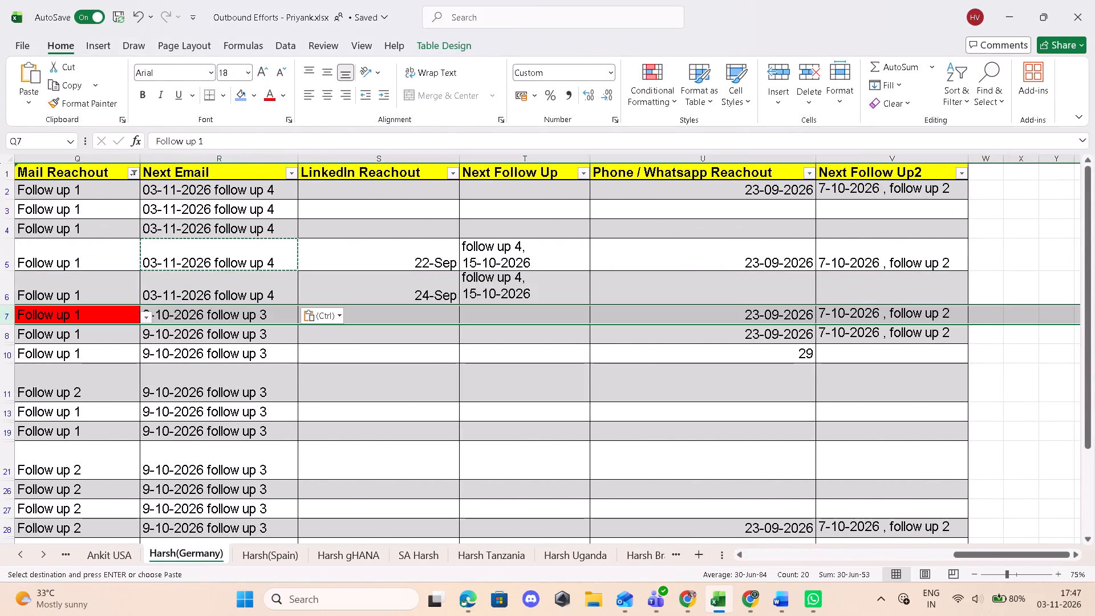
drag(989, 558, 876, 531)
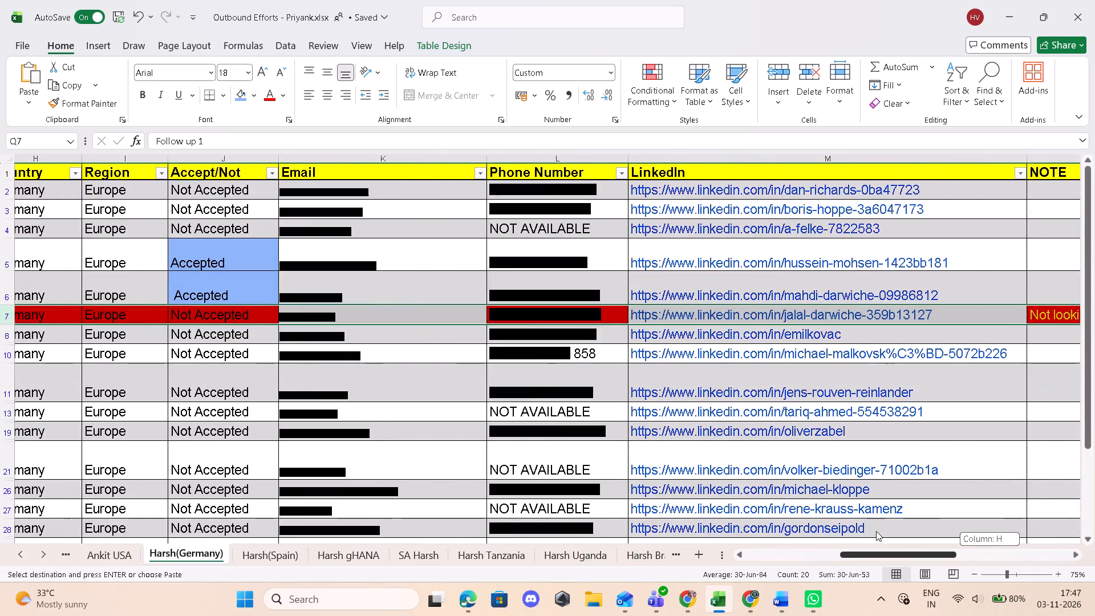
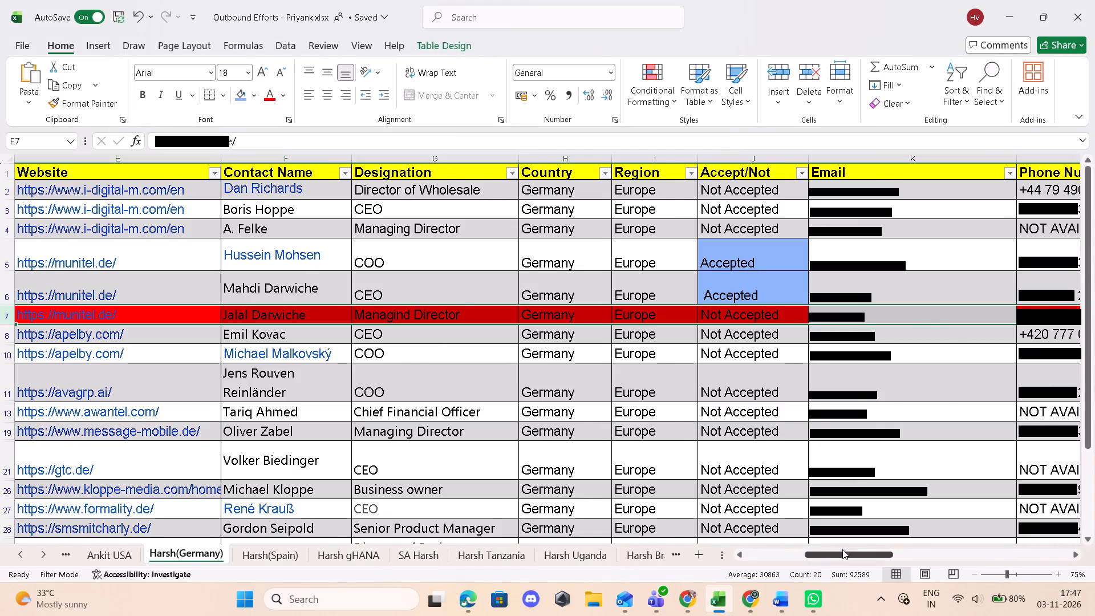
Copy the company name text "Munitel GmbH" from the Company cell in row 7 of the Germany sheet.
drag(840, 552, 651, 486)
double_click(464, 310)
drag(465, 311, 346, 312)
key(ctrl+c)
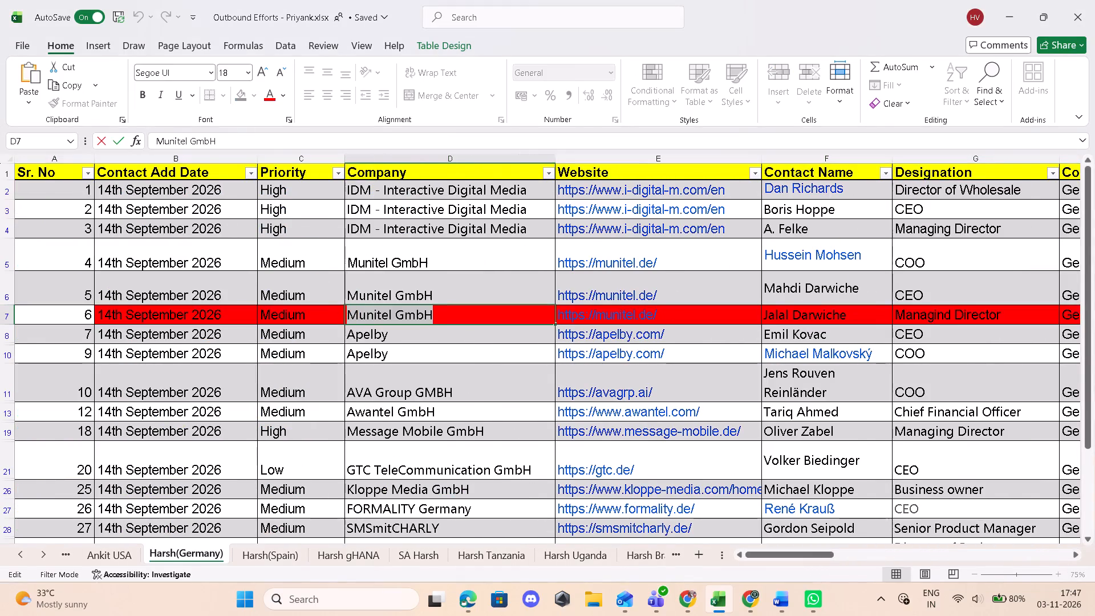
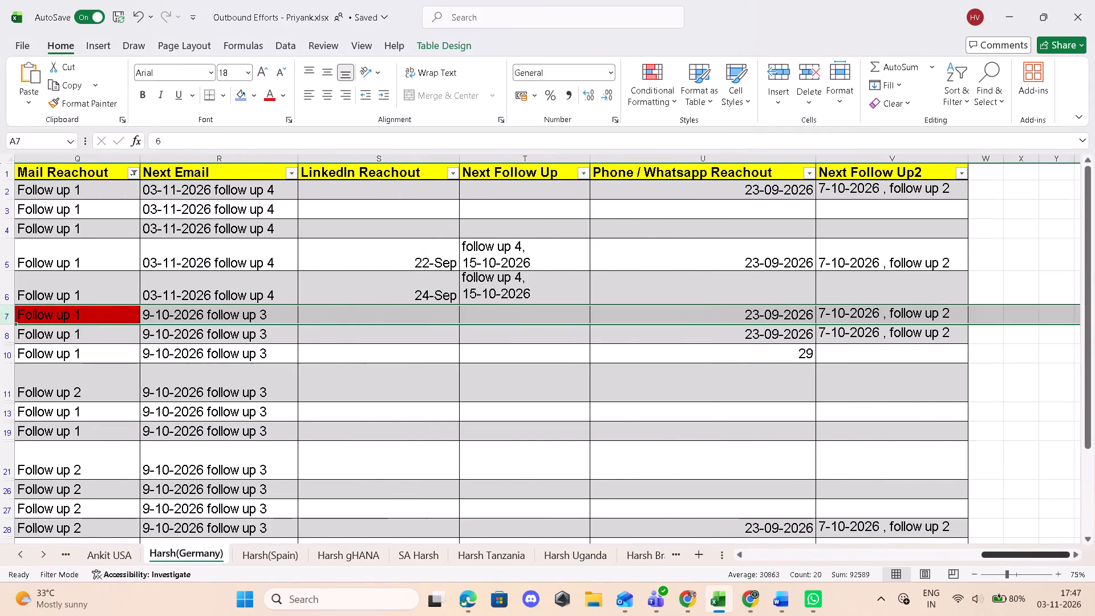
Copy the Next Email entry "03-11-2026 follow up 4" from row 6 into row 7 of the Germany sheet.
click(242, 281)
key(ctrl+c)
click(241, 317)
key(ctrl+v)
Select row 8 of the Germany sheet and examine its contact details across the Designation, Accept/Not and Email columns.
click(234, 336)
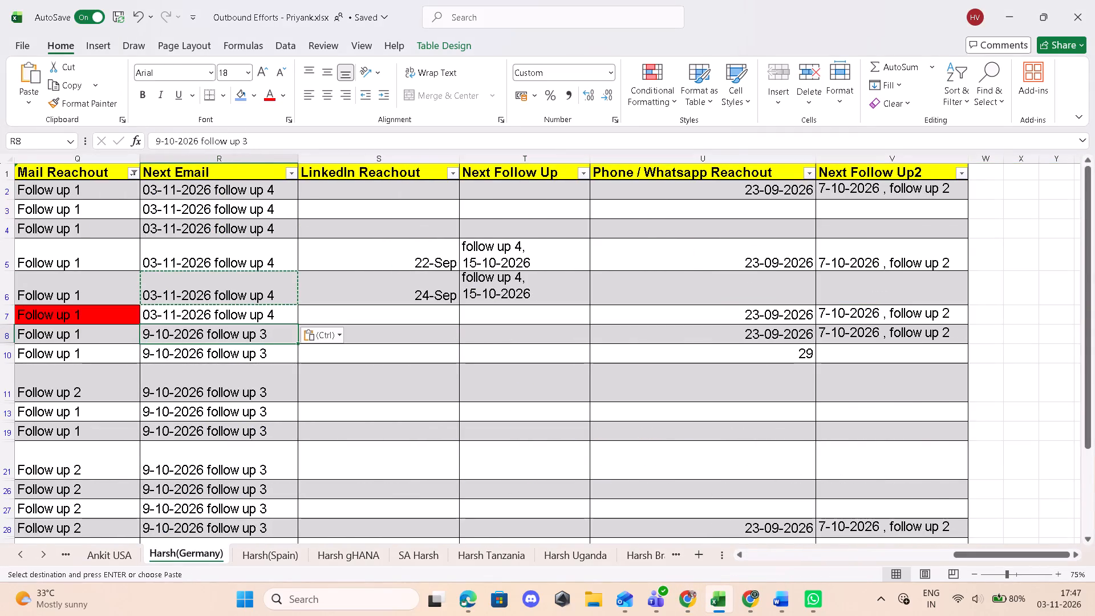
click(0, 342)
click(0, 337)
drag(1011, 552, 882, 548)
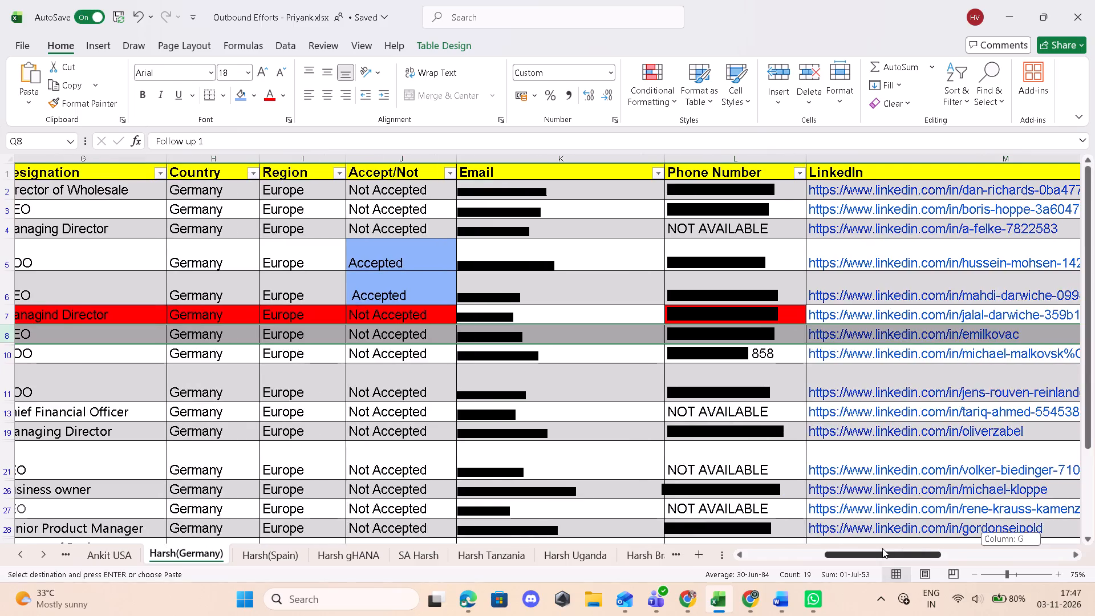
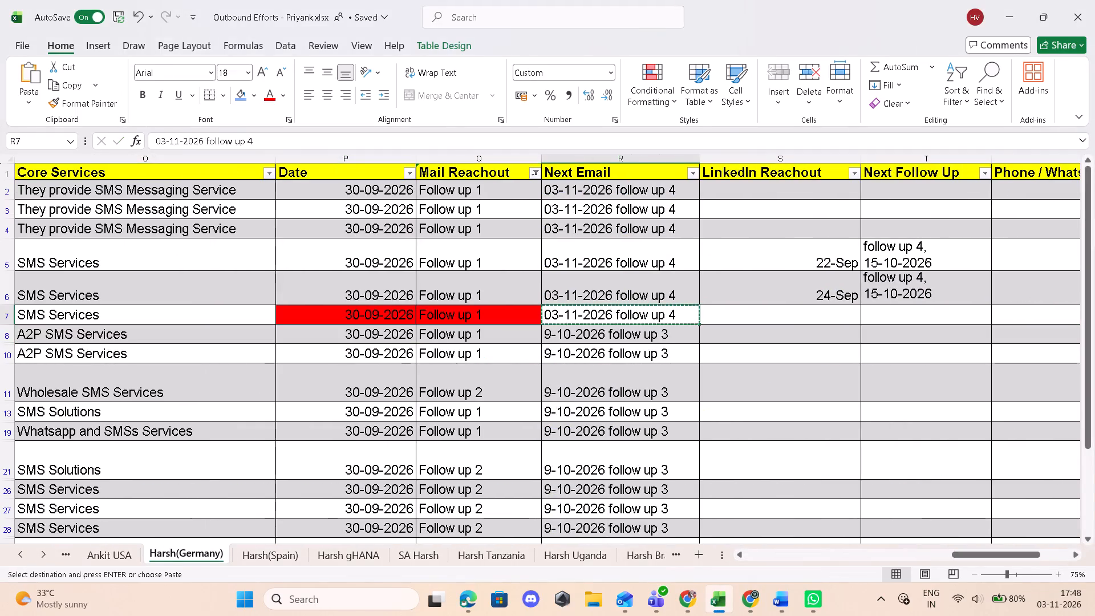
Fill the Next Email cell in row 8 of the Germany sheet with the copied entry 03-11-2026 follow up 4.
click(610, 338)
key(ctrl+v)
Select row 10 of the Germany sheet and look up its contact details, including the Accept/Not and Email columns.
click(617, 364)
click(622, 354)
click(1, 350)
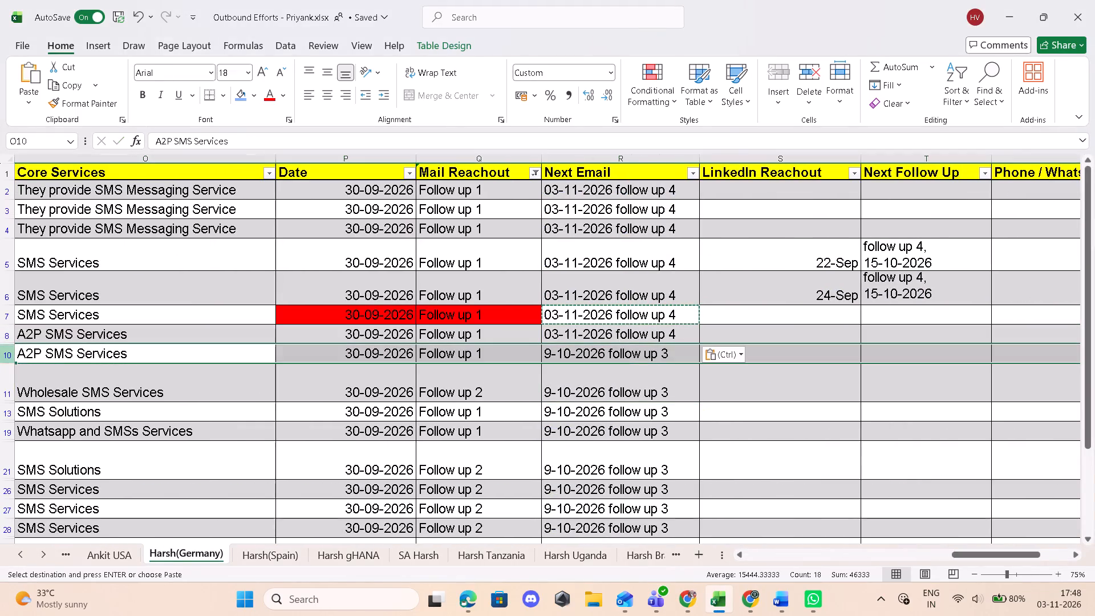
drag(970, 563, 918, 557)
drag(965, 556, 859, 552)
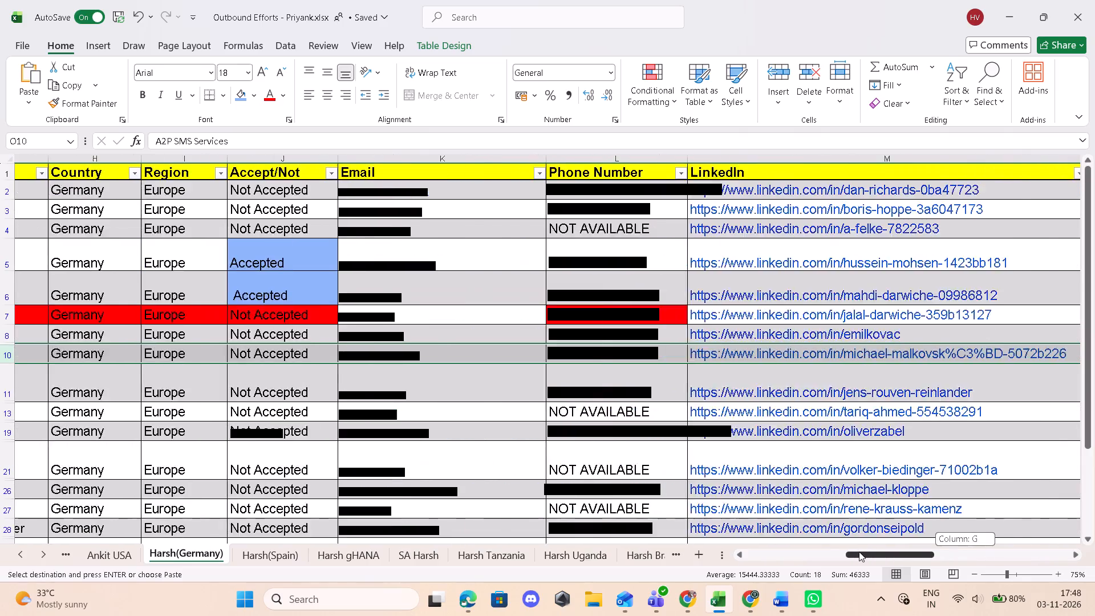
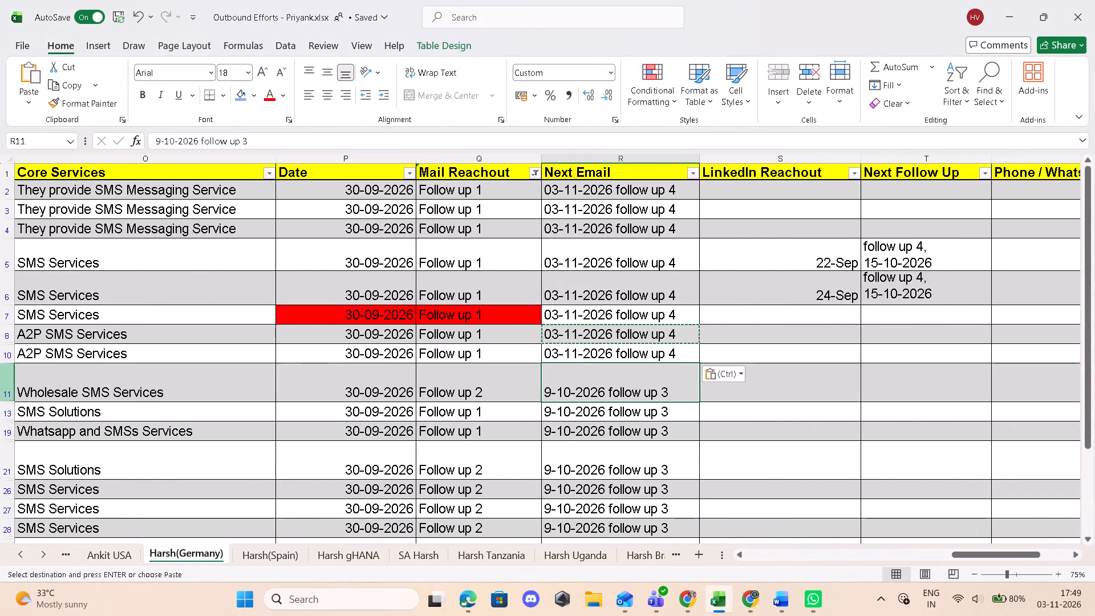
Select the Wholesale SMS Services contact record in row 11 of the Germany sheet and check its email and contact details.
click(0, 371)
drag(1013, 553, 932, 549)
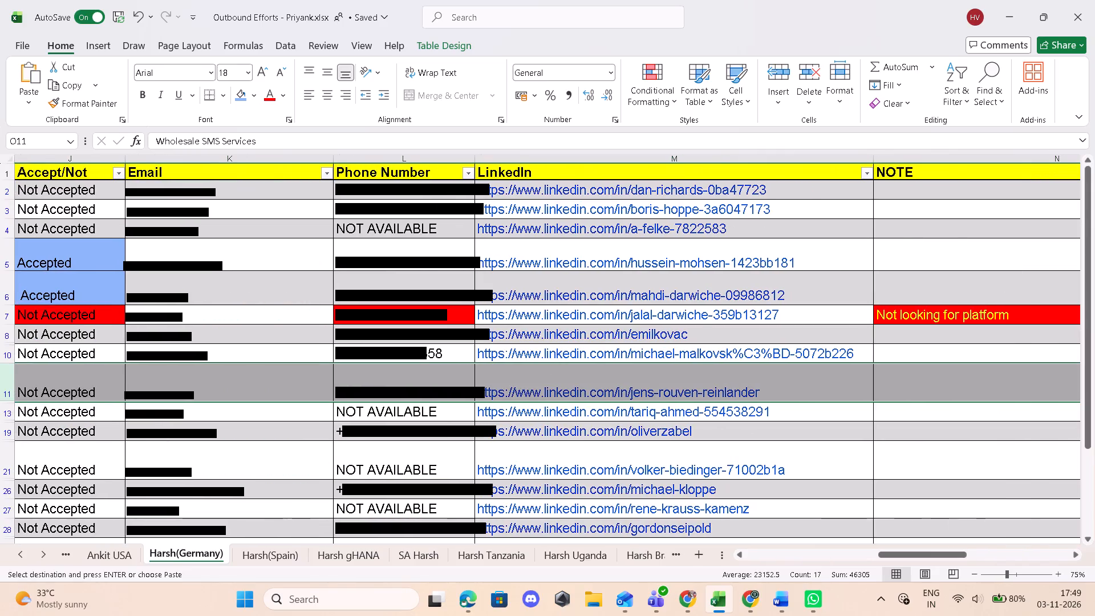
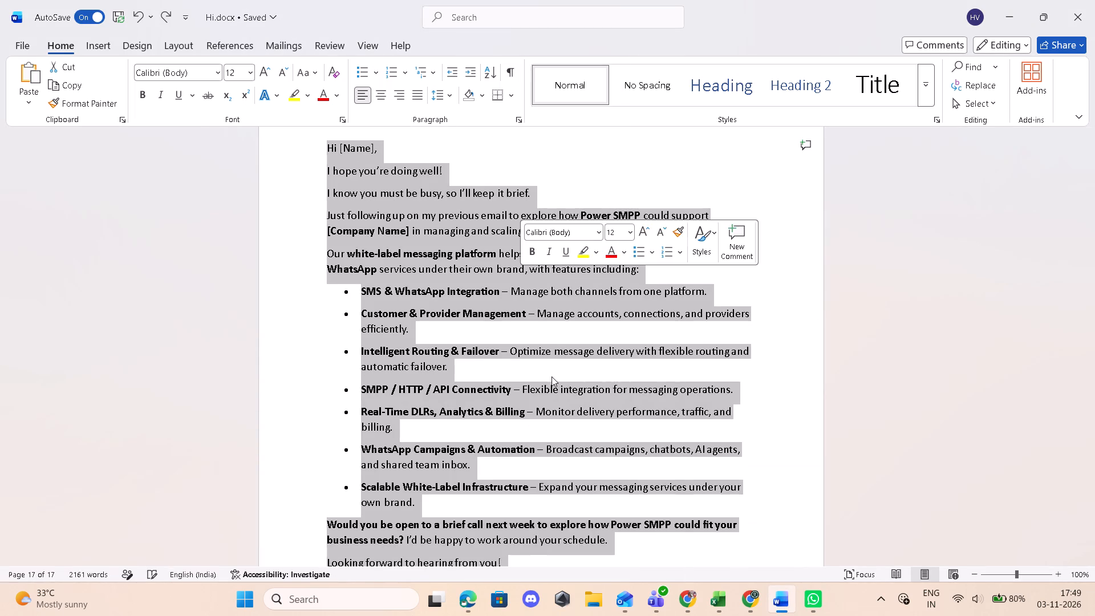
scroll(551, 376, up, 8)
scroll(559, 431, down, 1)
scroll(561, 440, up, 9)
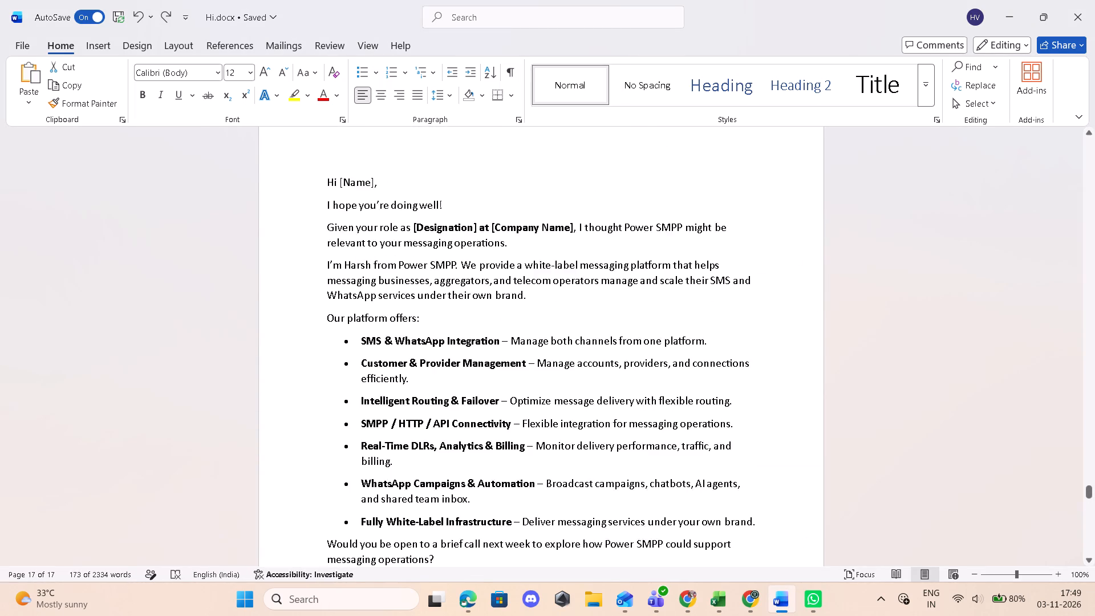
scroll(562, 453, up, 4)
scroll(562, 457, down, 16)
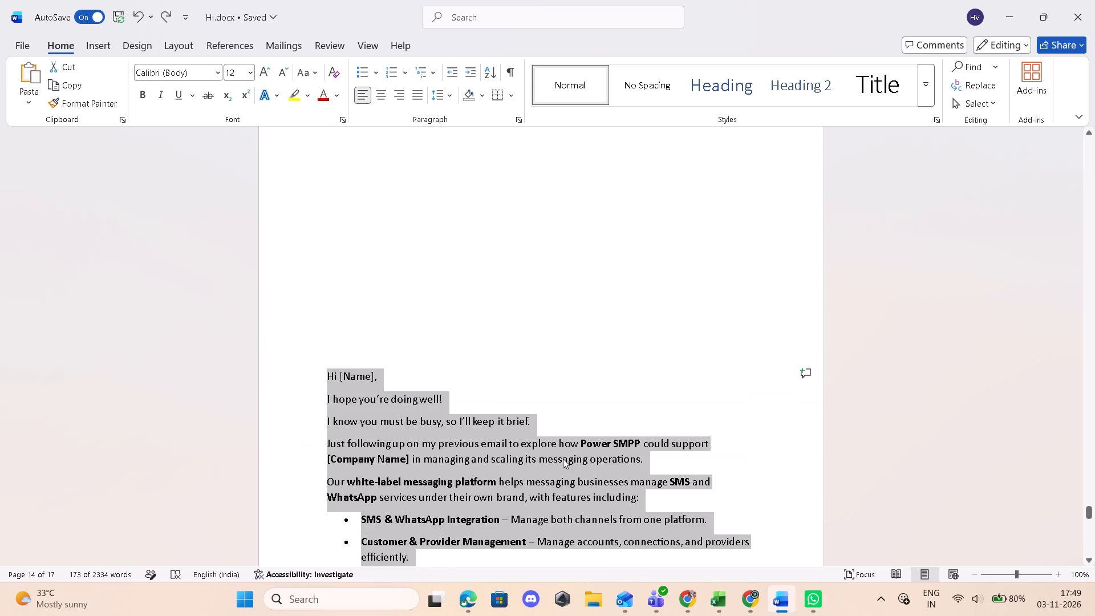
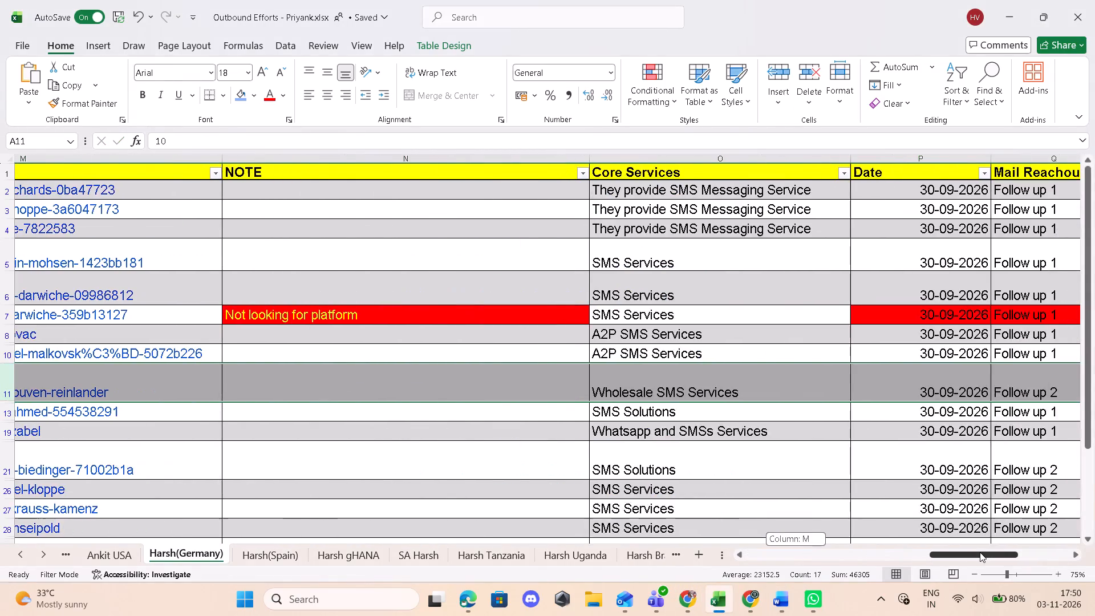
Copy the Next Email entry "03-11-2026 follow up 4" from row 10 to the row 11 contact in the Germany sheet.
drag(980, 552, 992, 547)
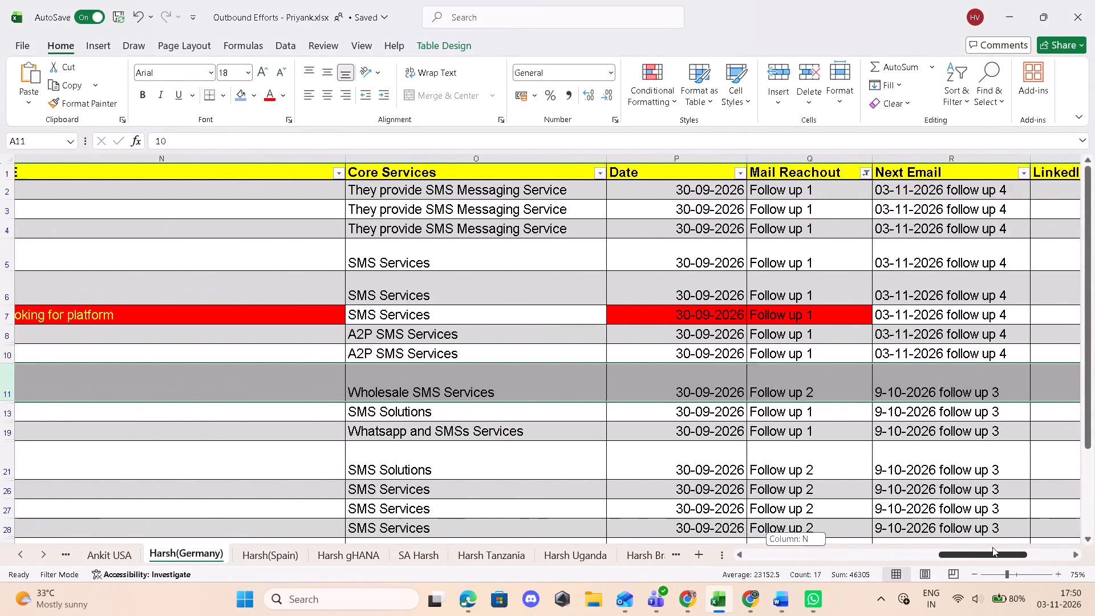
drag(992, 547, 997, 546)
click(650, 352)
key(ctrl+c)
click(648, 379)
key(ctrl+v)
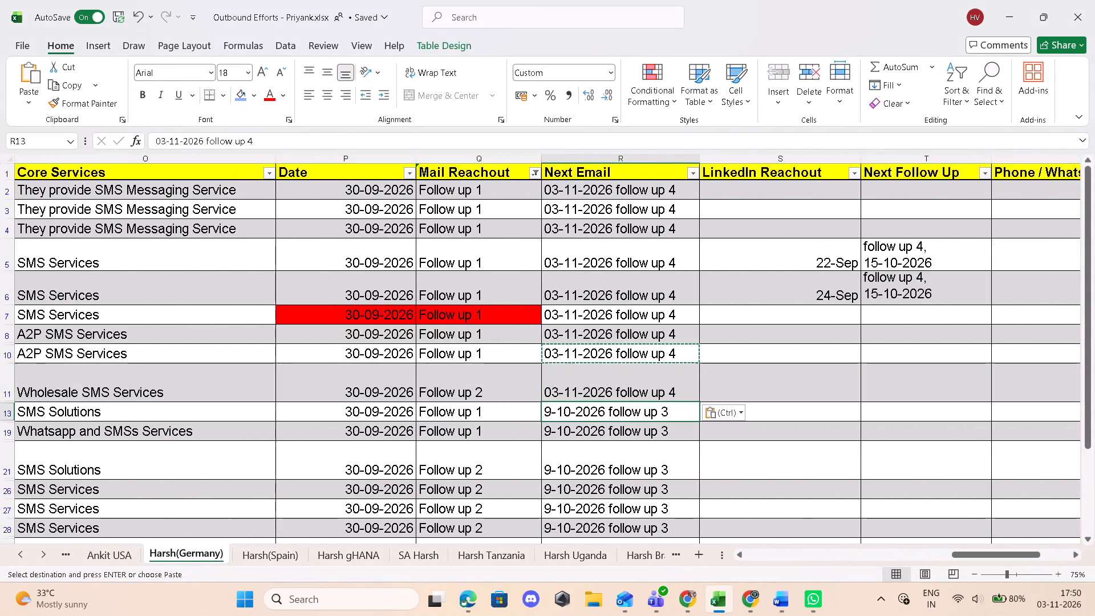
Select the row 13 SMS Solutions contact's record in the Germany sheet and go to its contact details.
click(638, 414)
click(0, 410)
drag(989, 552, 911, 554)
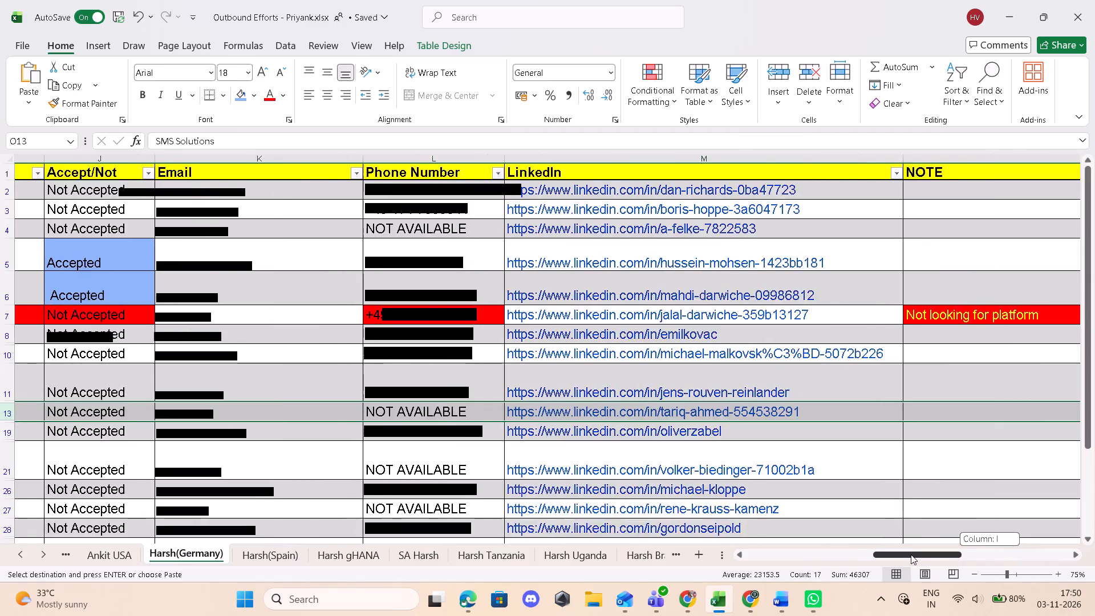
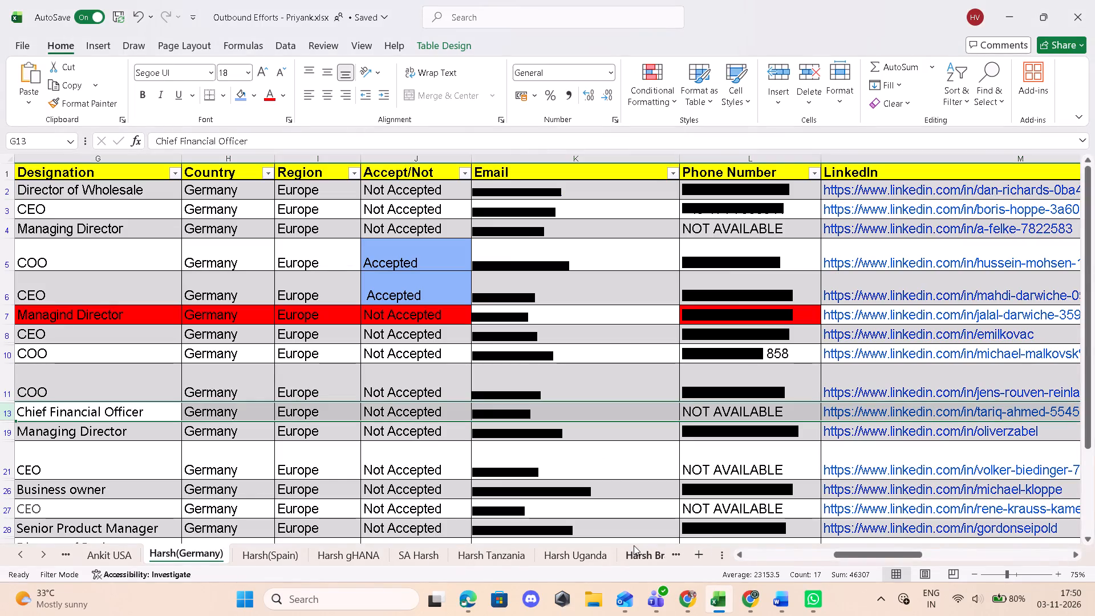
Return to the start of the Germany sheet's contact records to view the Sr. No through Designation columns.
drag(879, 548, 855, 566)
drag(865, 565, 800, 566)
drag(800, 566, 804, 566)
drag(891, 556, 755, 553)
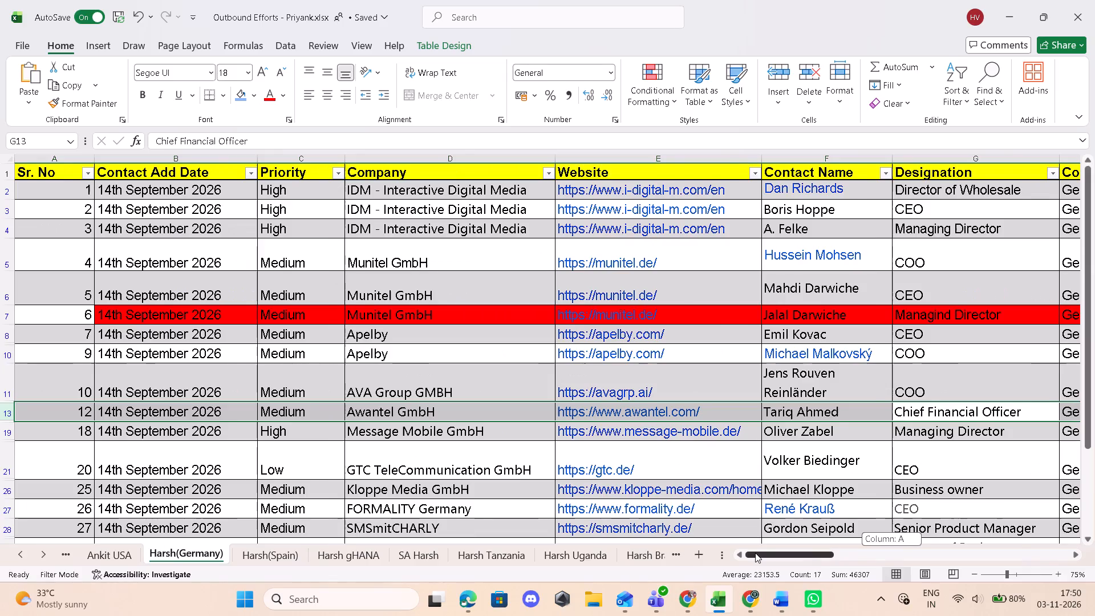
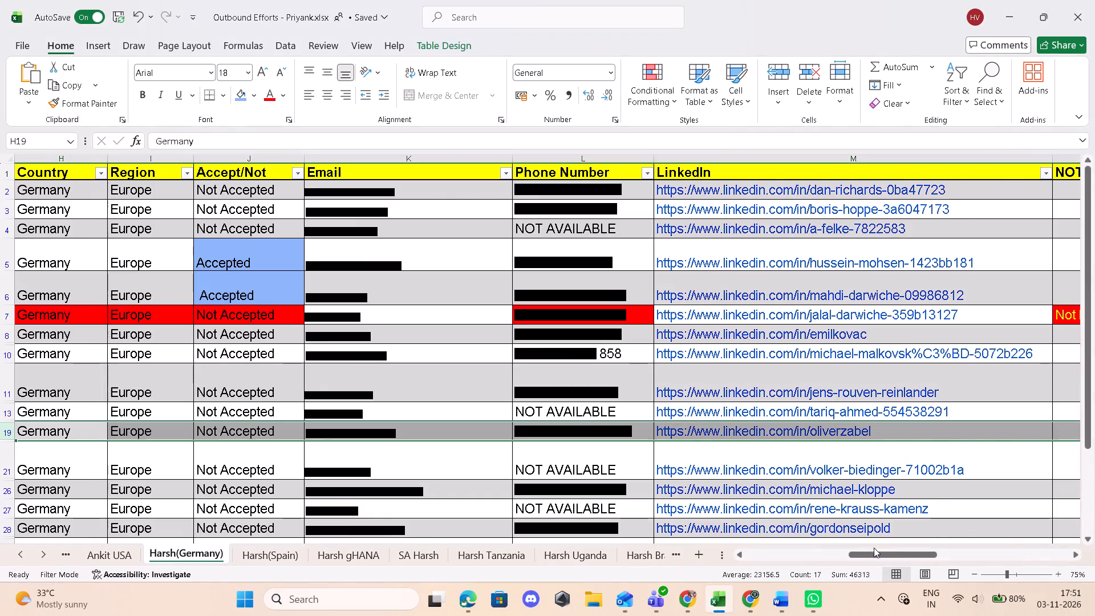
Check the Germany sheet's leading contact columns, from Sr. No and Contact Add Date through Company, Contact Name and Designation.
drag(874, 548, 857, 554)
drag(861, 556, 703, 552)
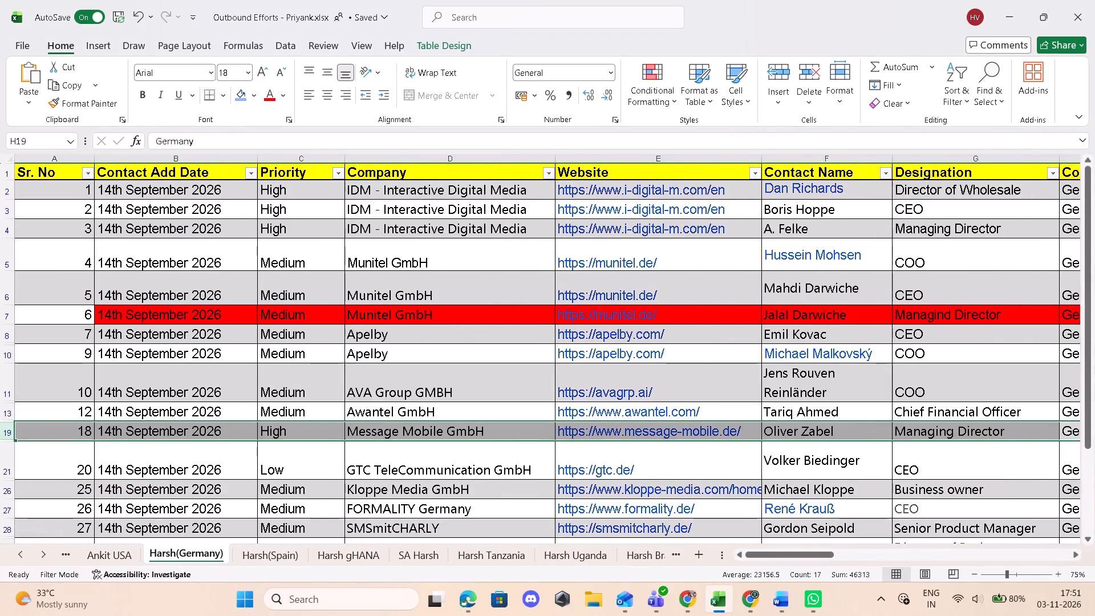
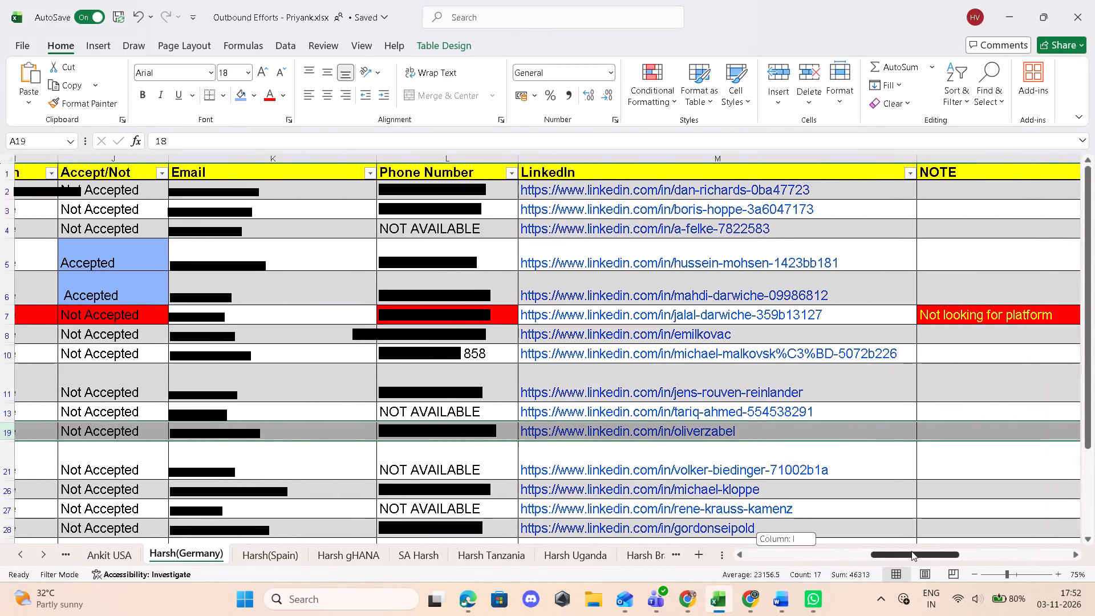
Copy the Next Email entry "03-11-2026 follow up 4" from row 13 into row 19 of the Germany sheet.
drag(911, 551, 993, 545)
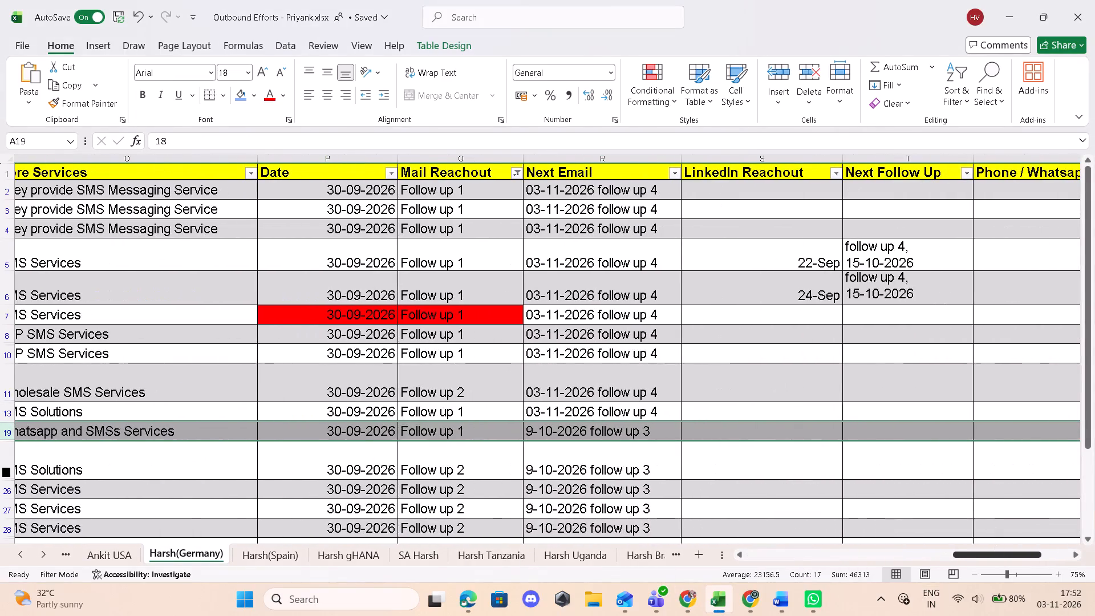
click(664, 404)
key(ctrl+c)
click(664, 431)
key(ctrl+v)
Select the entire row 21 contact record in the Germany sheet.
click(648, 460)
click(0, 464)
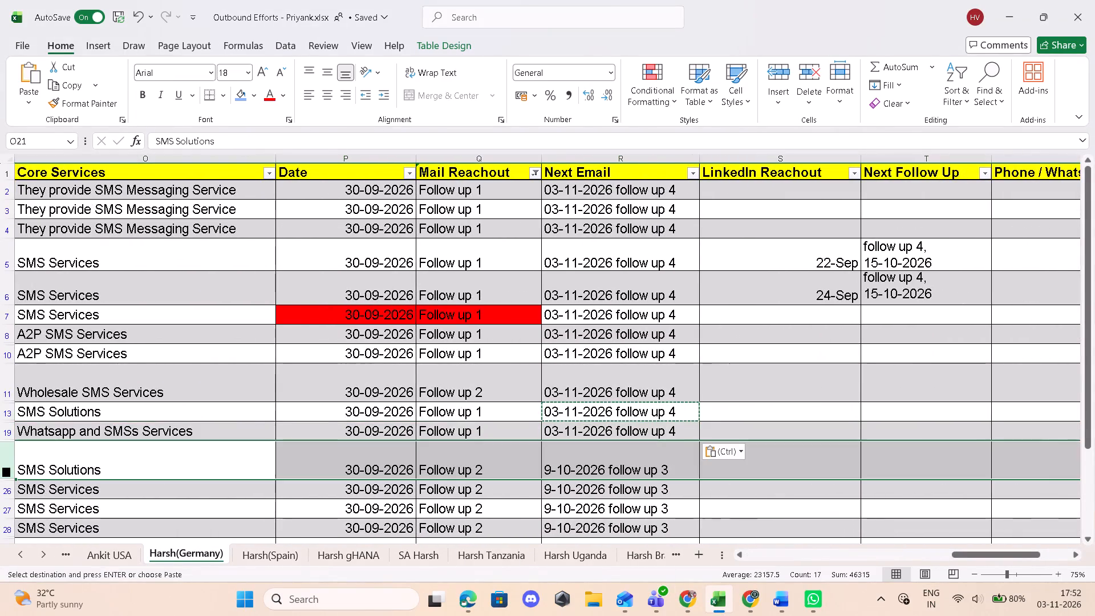
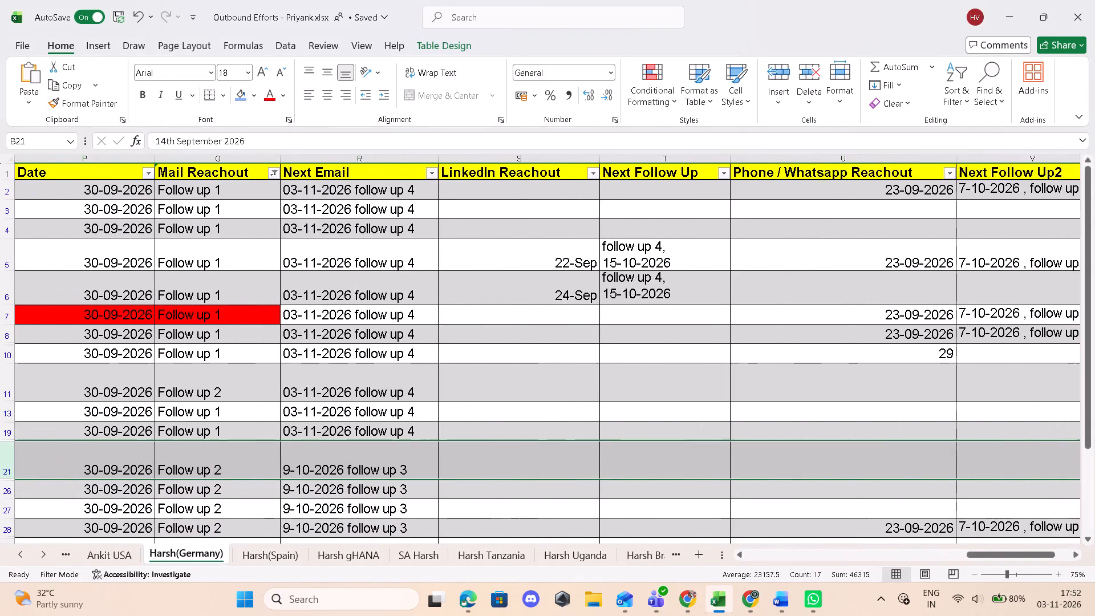
Copy the Next Email entry "03-11-2026 follow up 4" from row 19 into row 21 of the Germany sheet.
click(390, 424)
key(ctrl+c)
click(388, 456)
key(ctrl+v)
Select row 26 of the Germany sheet and look up the Kloppe Media GmbH business owner's contact details.
click(383, 484)
scroll(383, 484, down, 1)
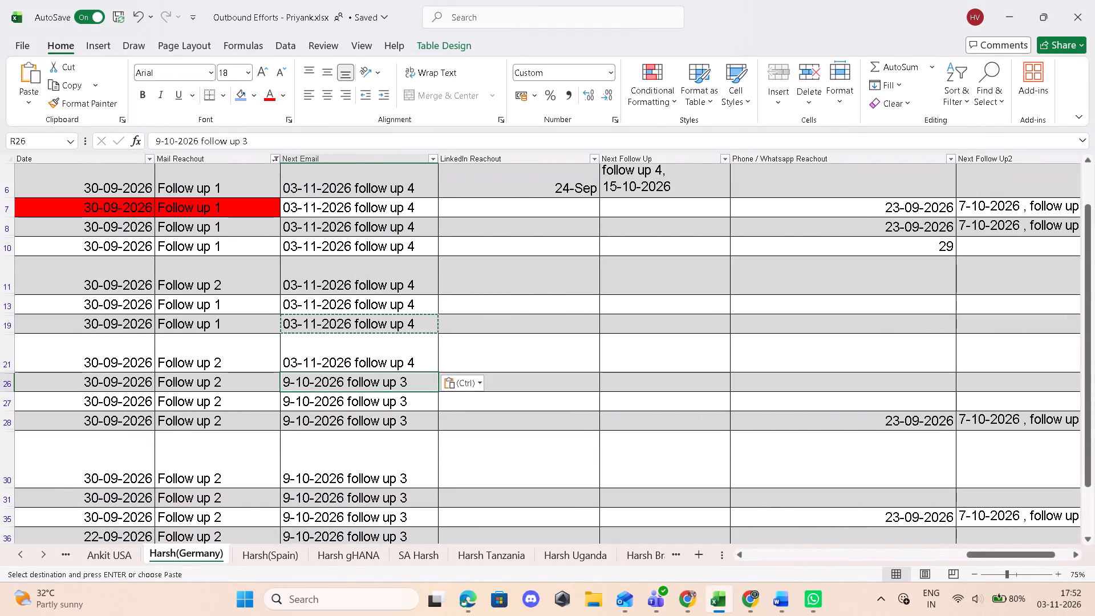
click(366, 379)
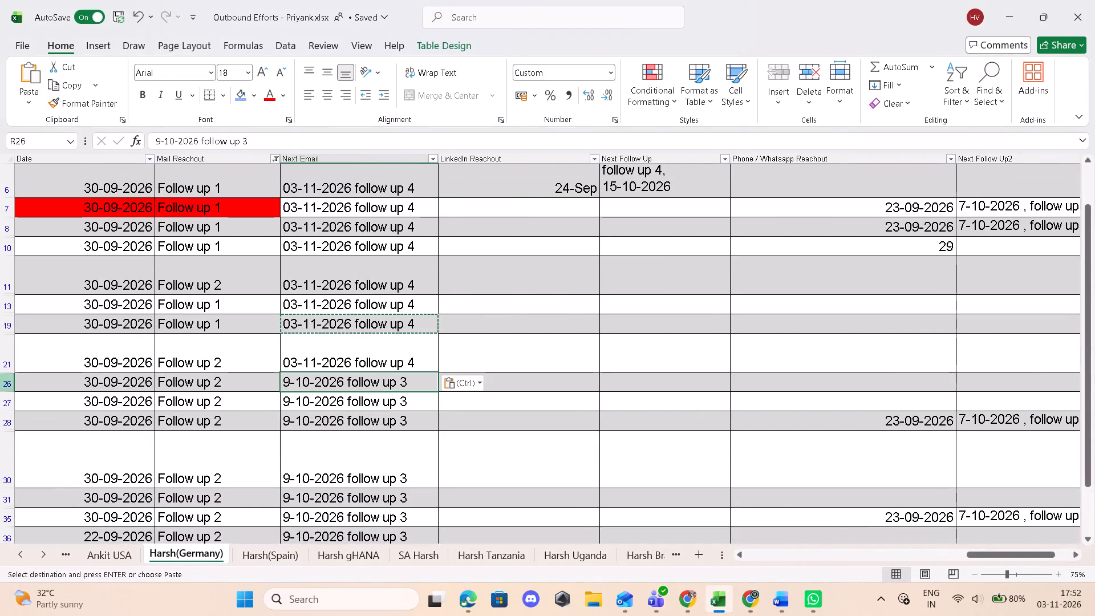
click(0, 377)
drag(999, 553, 746, 543)
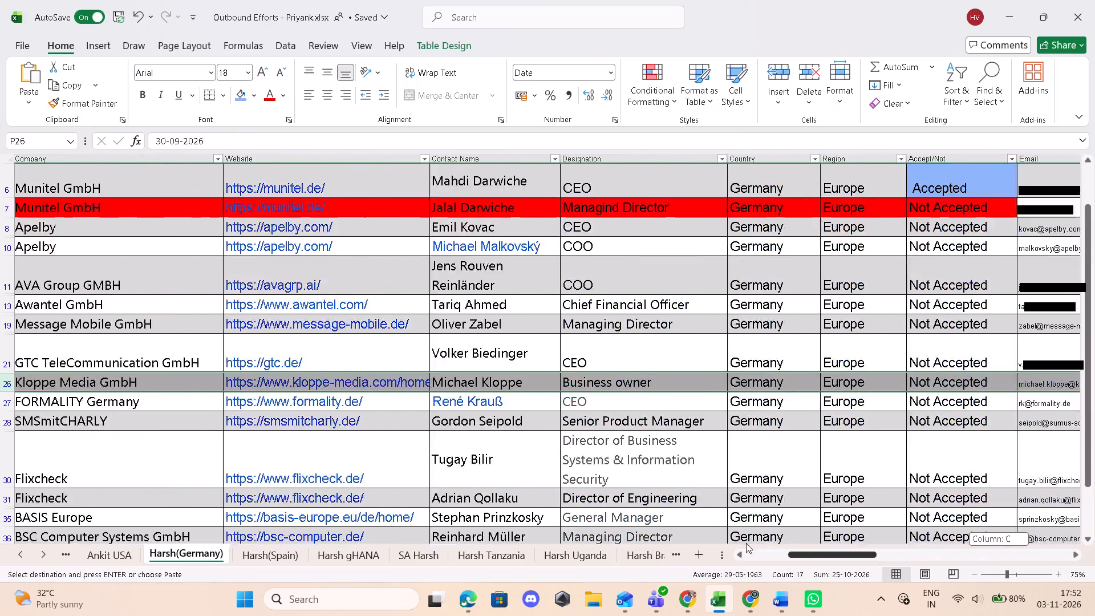
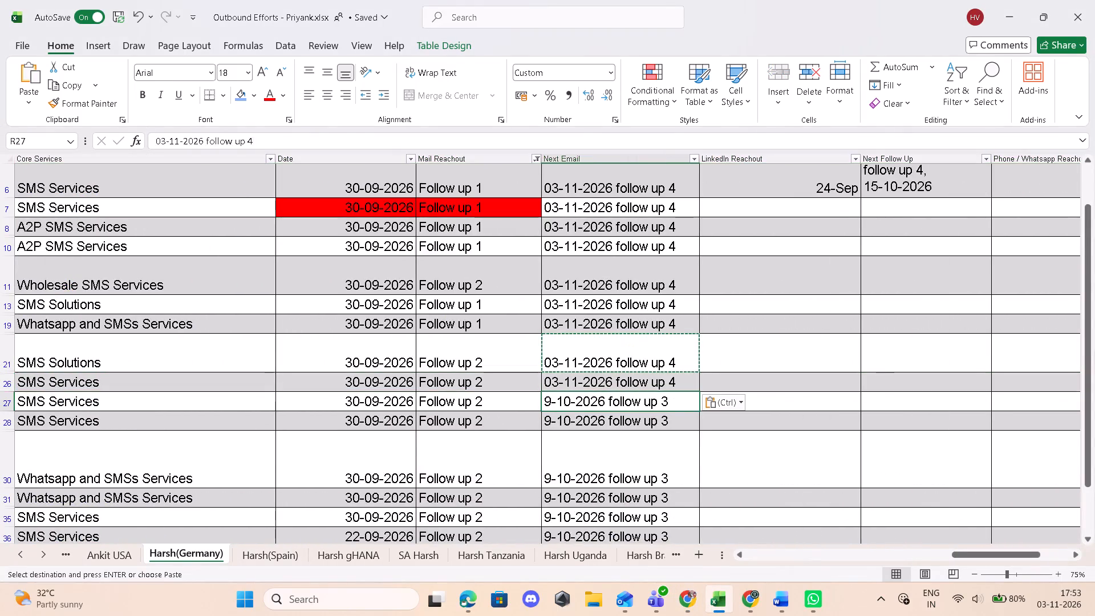
Select the whole row 27 record in the Germany sheet to look up its contact details.
click(0, 402)
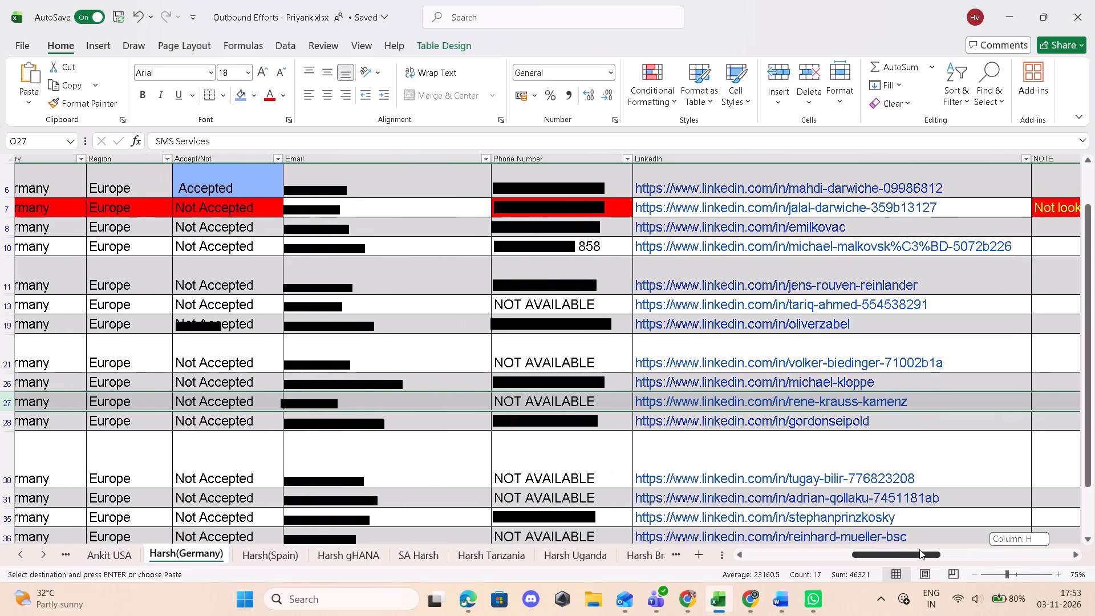
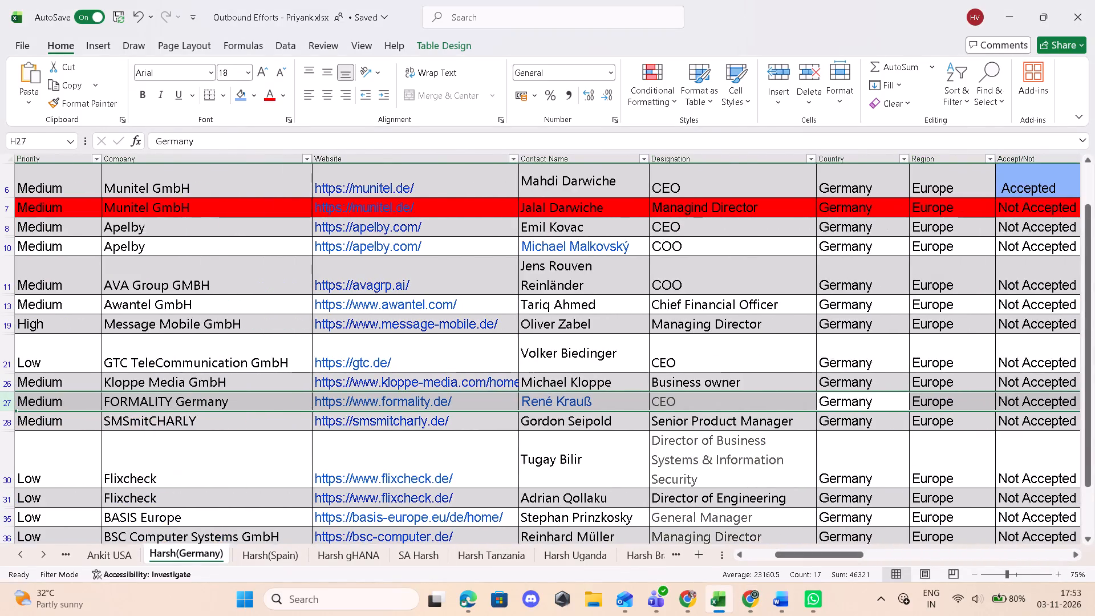
Open the company name cell for FORMALITY Germany in row 27 of the Germany sheet with its text selected.
double_click(232, 402)
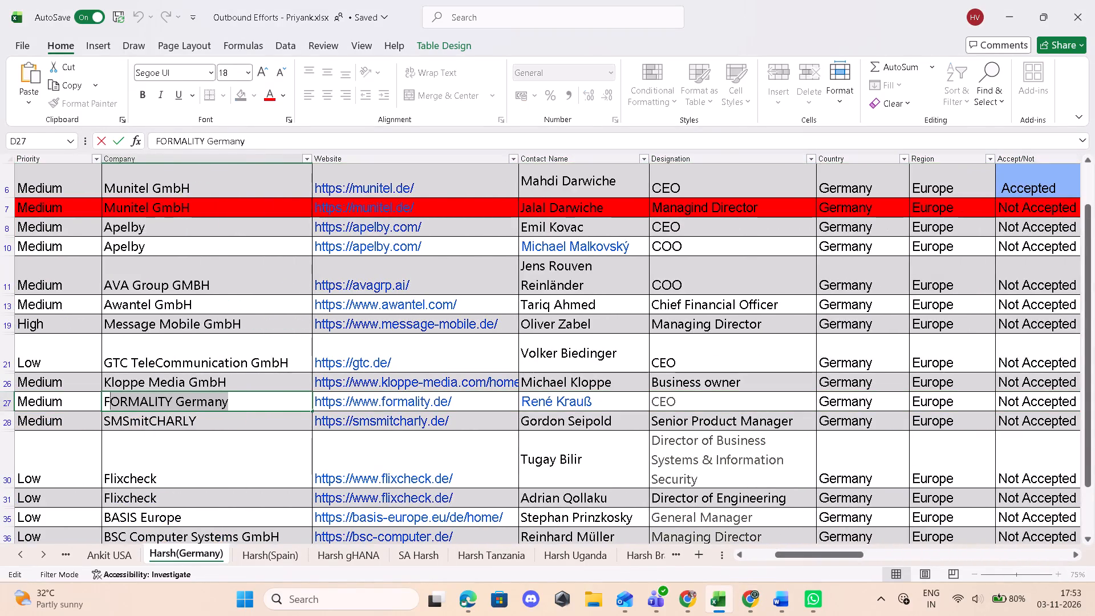
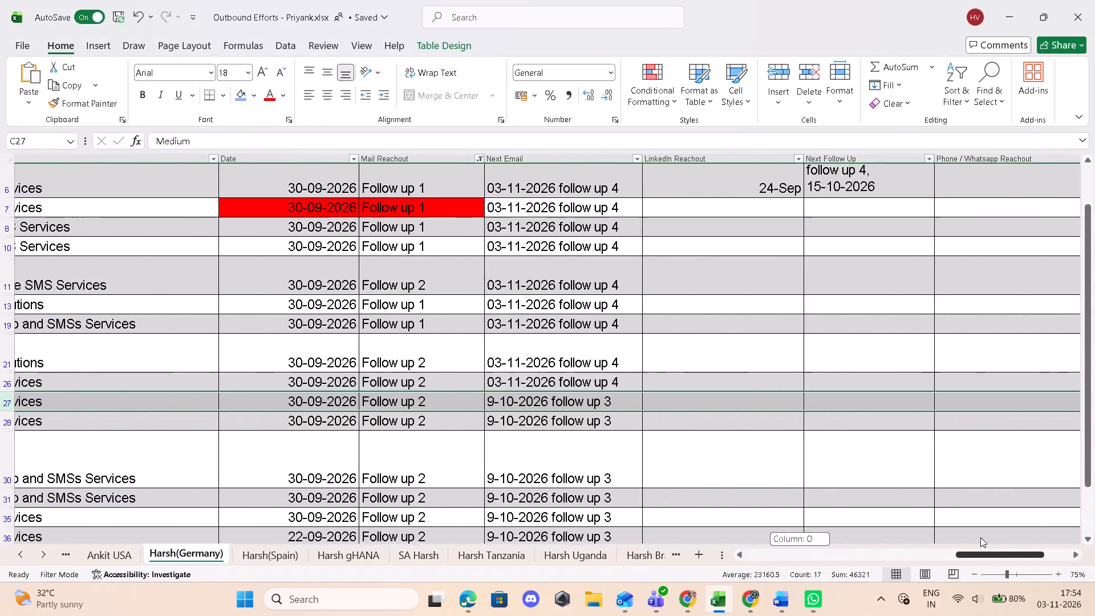
Copy the Next Email entry "03-11-2026 follow up 4" from row 26 to row 27 of the Germany sheet.
drag(980, 537, 983, 537)
click(622, 387)
key(ctrl+c)
click(629, 405)
key(ctrl+v)
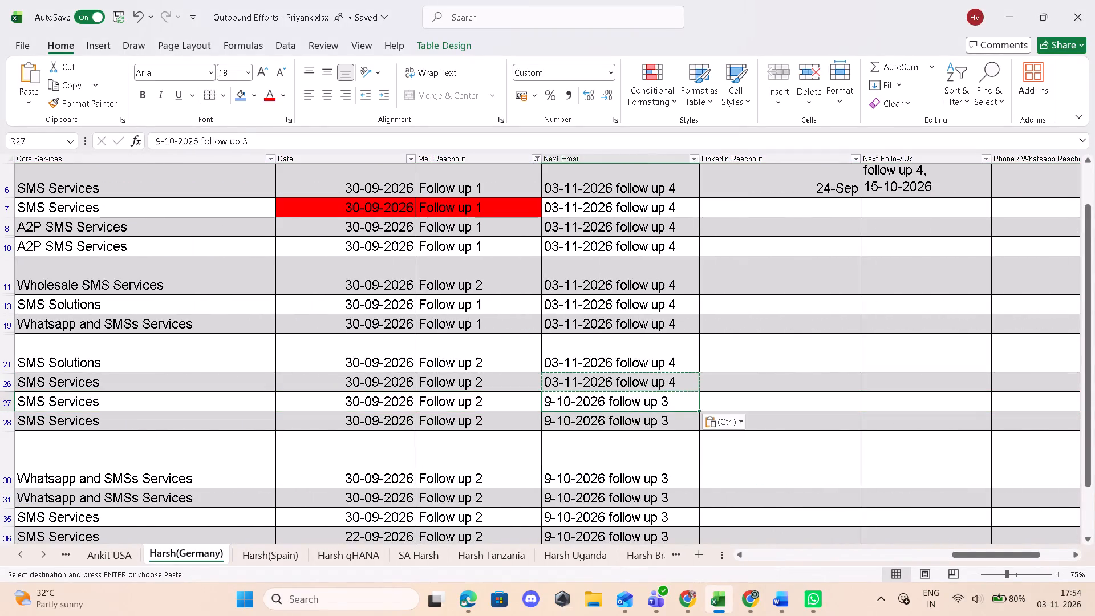
Select the row 28 record in the Germany sheet and go back across to its contact details.
click(632, 422)
click(0, 418)
drag(1005, 553, 956, 558)
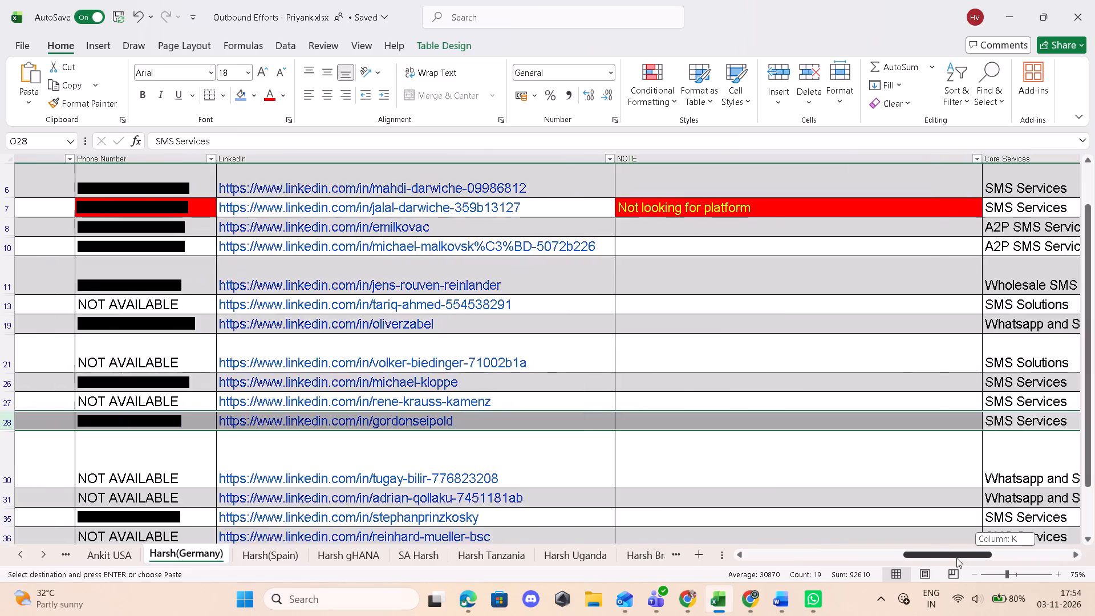
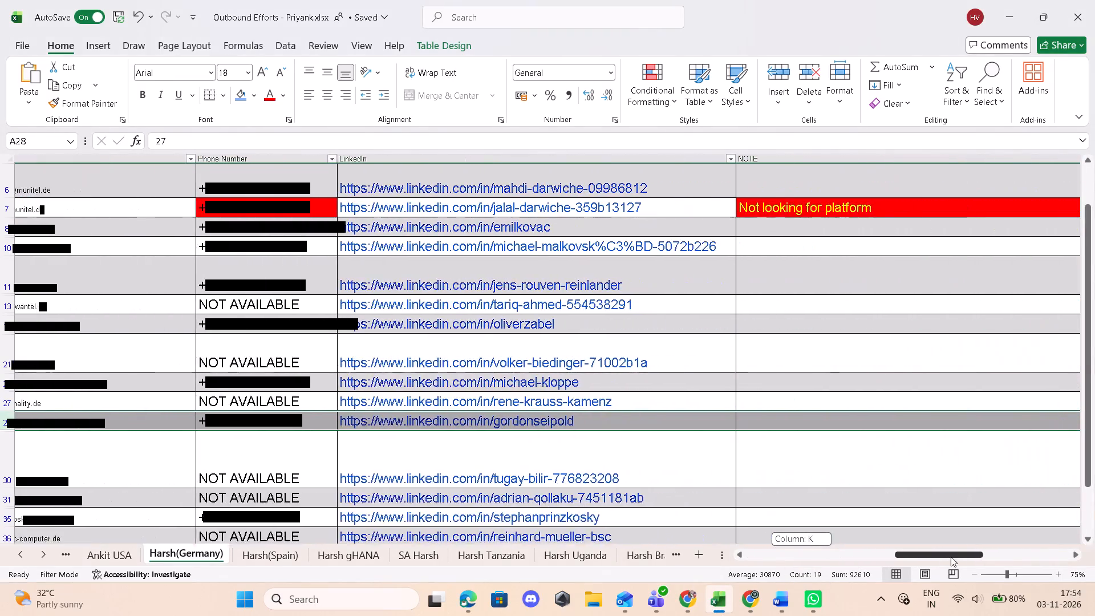
Copy the Next Email entry "03-11-2026 follow up 4" from row 27 into row 28 of the Germany sheet.
drag(951, 557, 1009, 556)
click(638, 399)
key(ctrl+c)
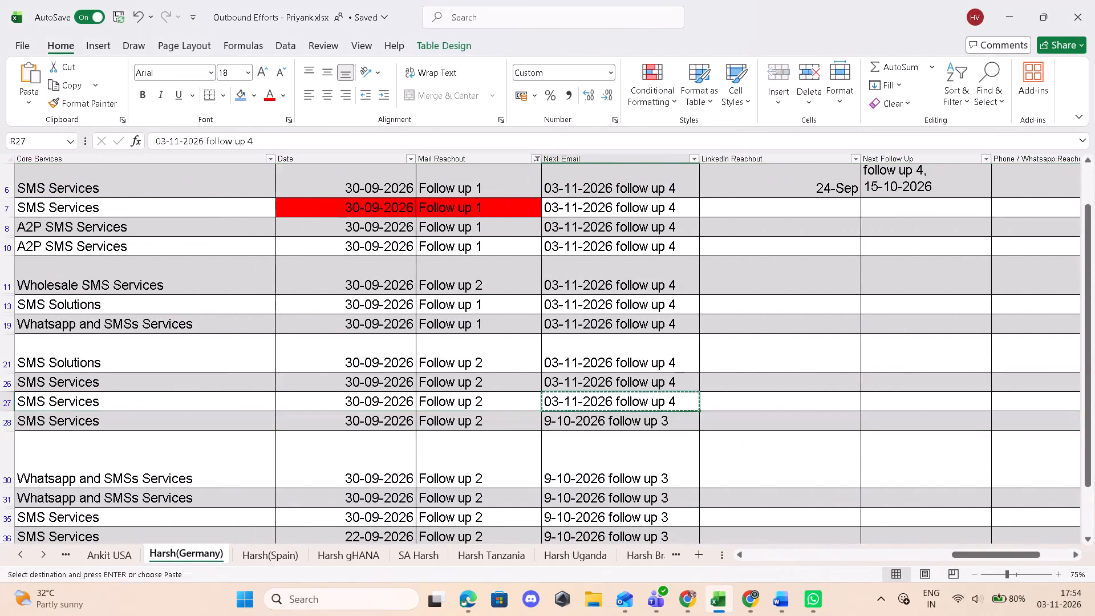
click(638, 425)
key(ctrl+v)
Select the row 30 contact's record in the Germany sheet and bring up its contact details.
click(626, 471)
click(0, 443)
drag(1025, 553, 943, 555)
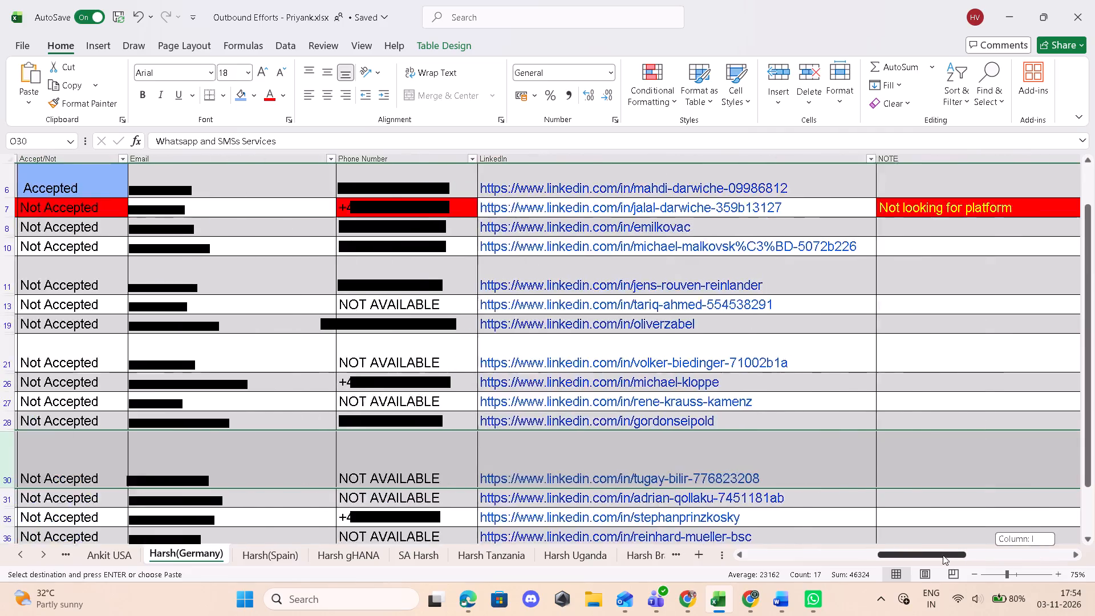
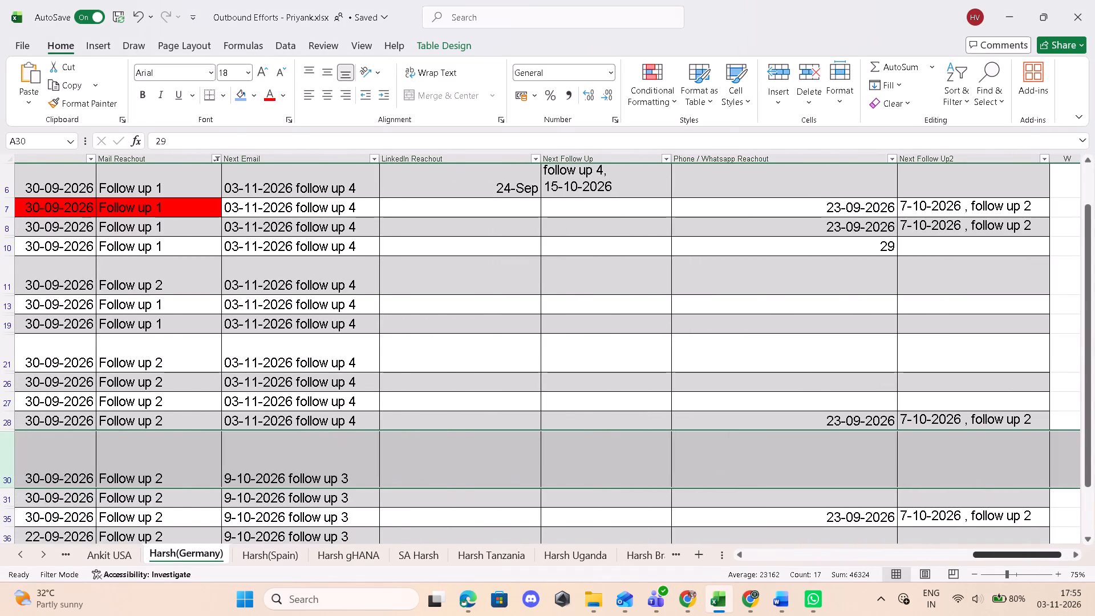
Set row 30's Next Email entry in the Germany sheet to 03-11-2026 follow up 4 by copying the row 28 entry.
click(370, 414)
key(ctrl+c)
click(374, 448)
key(ctrl+v)
Select the row 31 contact record in the Germany sheet and look up its email and contact details.
scroll(401, 427, down, 1)
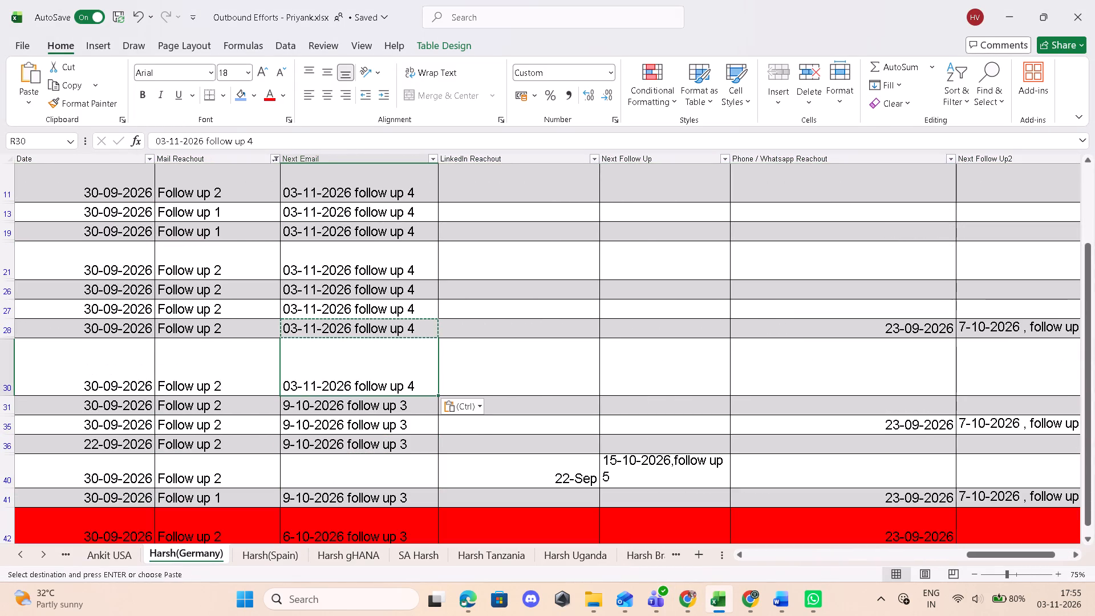
click(368, 383)
click(364, 400)
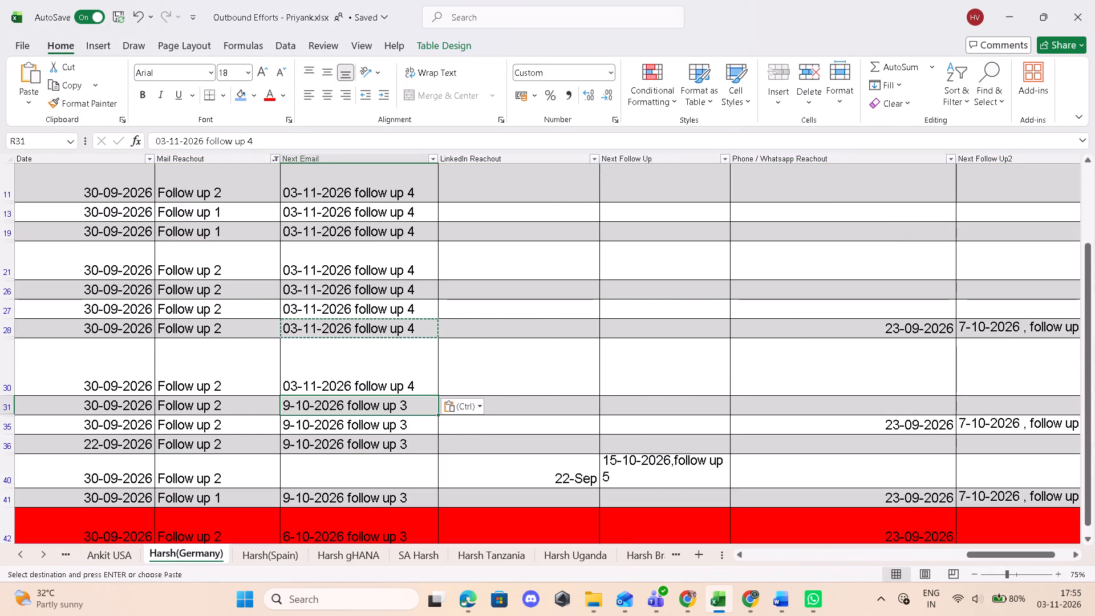
click(2, 410)
drag(1022, 554, 907, 556)
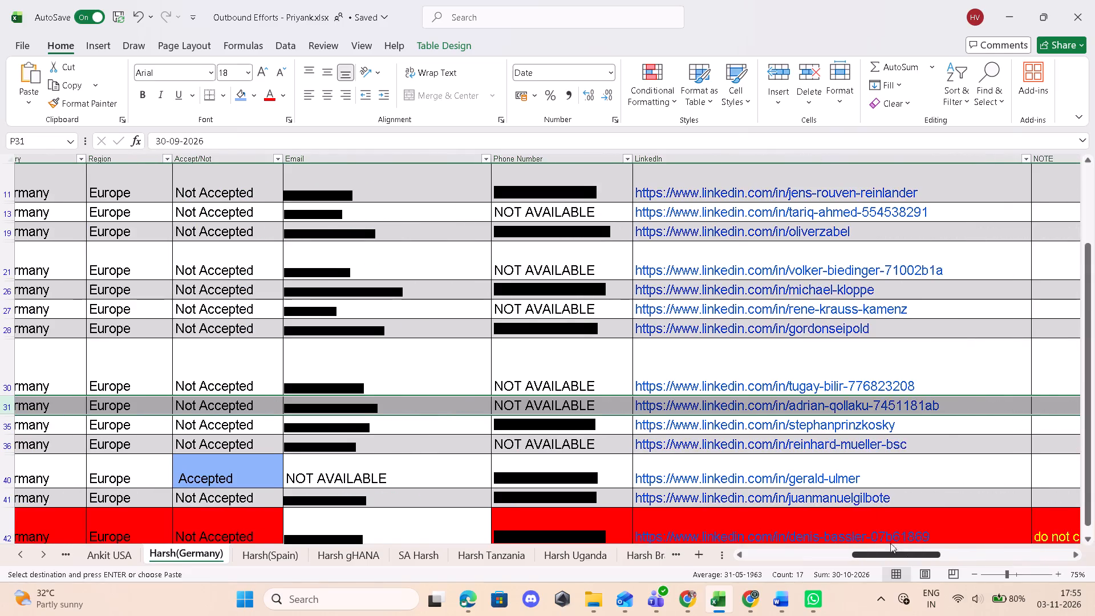
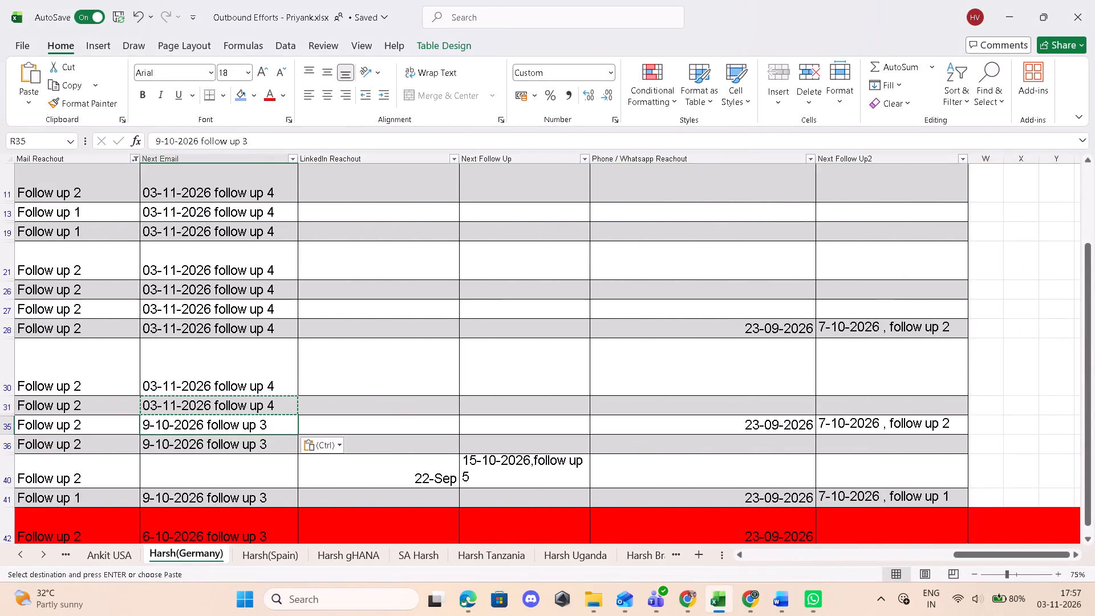
Select the BSC Computer Systems GmbH record in row 36 of the Germany sheet and check its contact name and email details.
click(0, 443)
drag(999, 556, 819, 552)
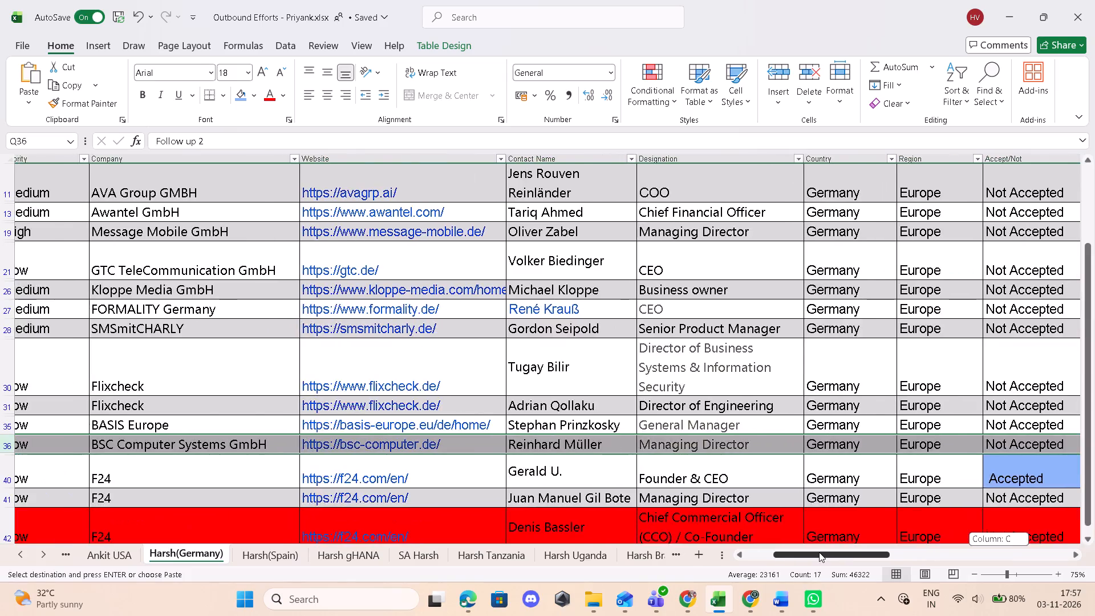
drag(819, 552, 859, 547)
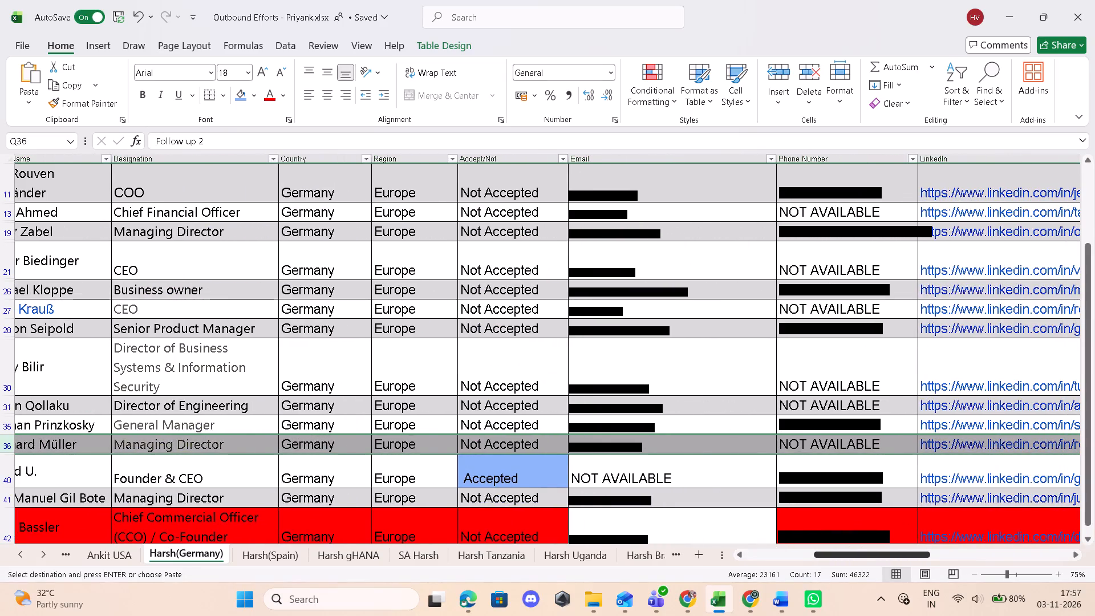
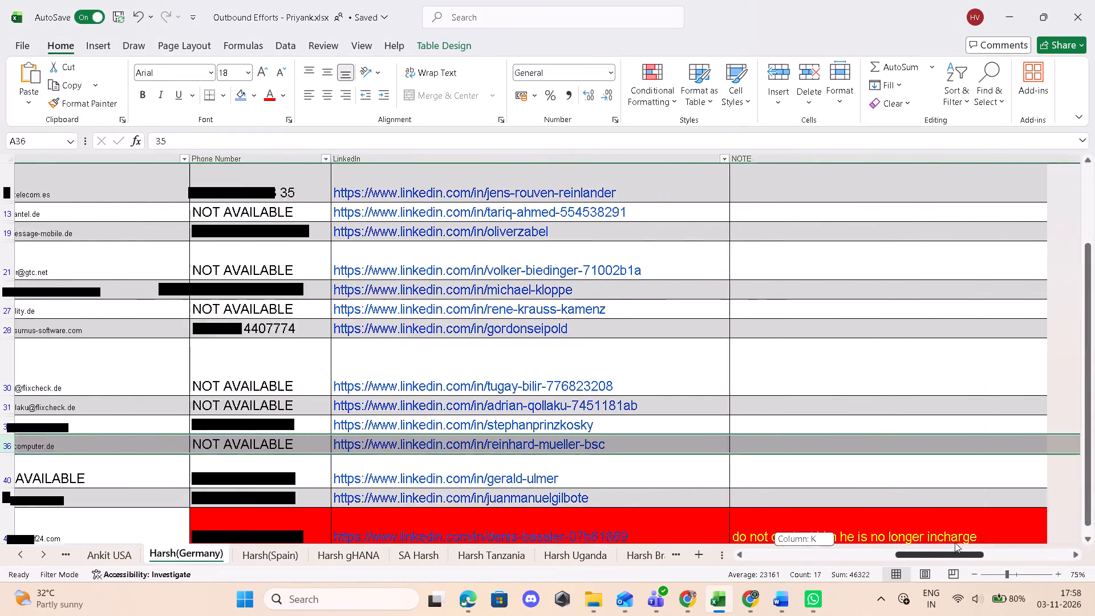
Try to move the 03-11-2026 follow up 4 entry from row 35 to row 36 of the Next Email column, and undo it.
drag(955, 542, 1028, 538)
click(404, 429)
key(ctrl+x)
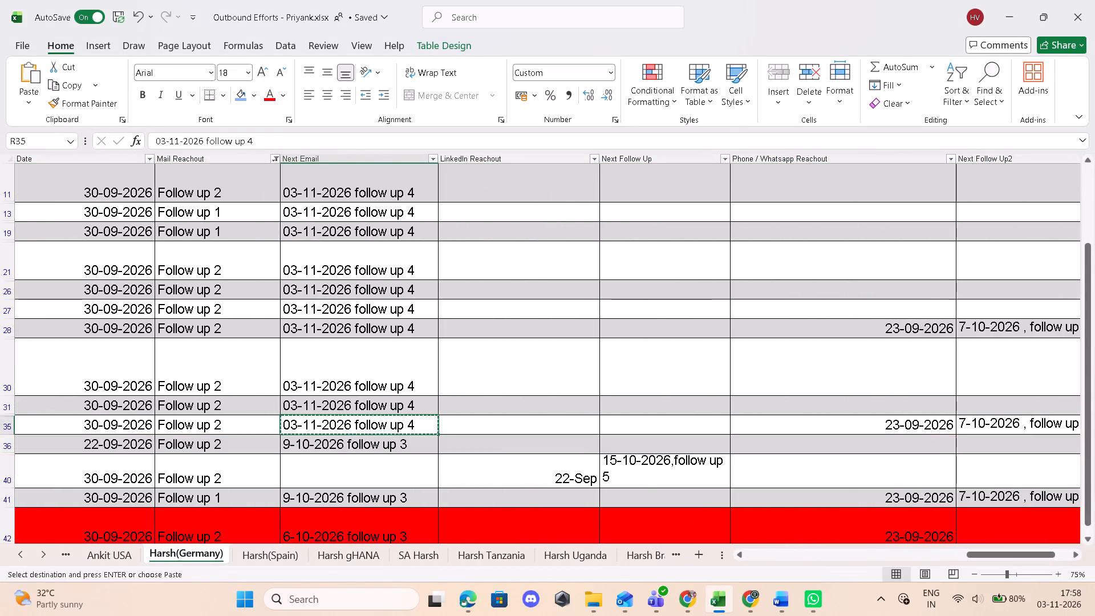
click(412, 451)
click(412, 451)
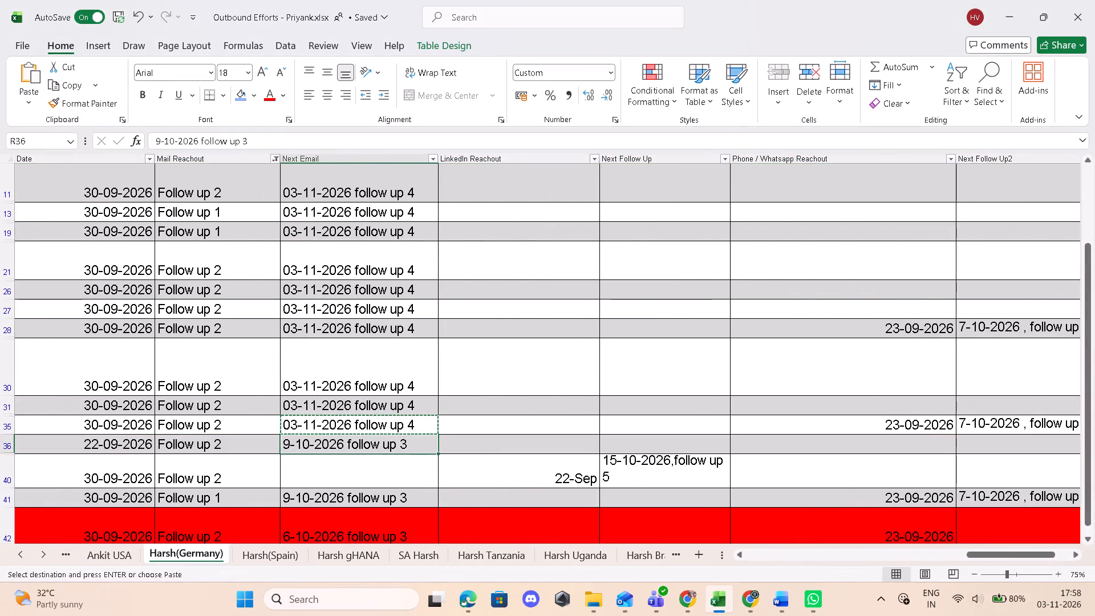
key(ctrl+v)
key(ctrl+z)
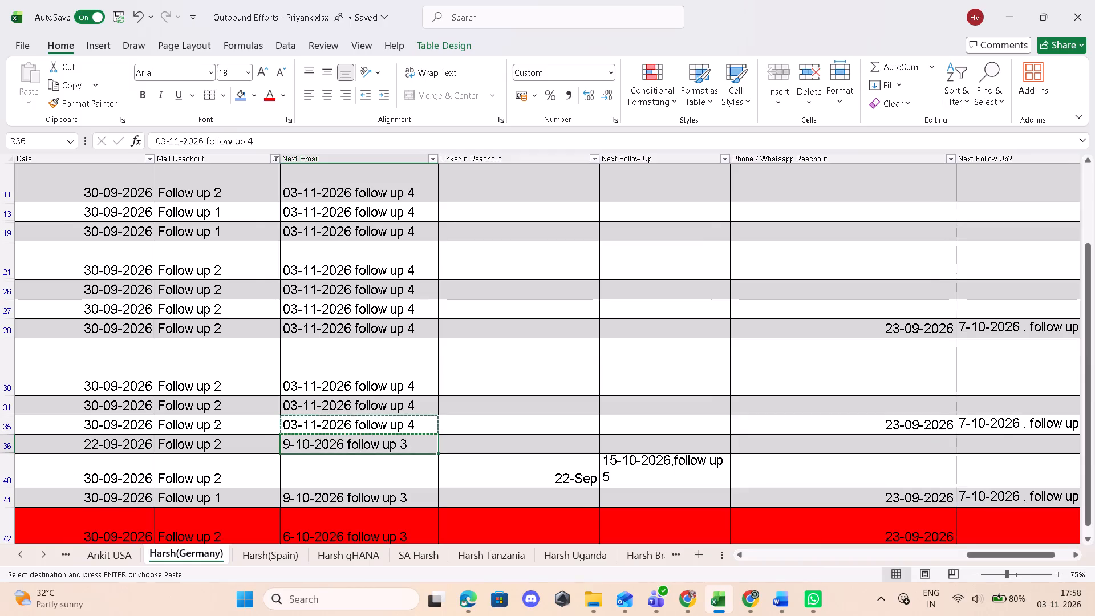
Copy the 03-11-2026 follow up 4 entry from row 35 into the Next Email cell of row 36.
click(412, 435)
click(410, 421)
key(ctrl+c)
click(404, 452)
key(ctrl+v)
Select the f24.com Managing Director's record in row 41 and look up its contact and email details.
scroll(404, 452, down, 1)
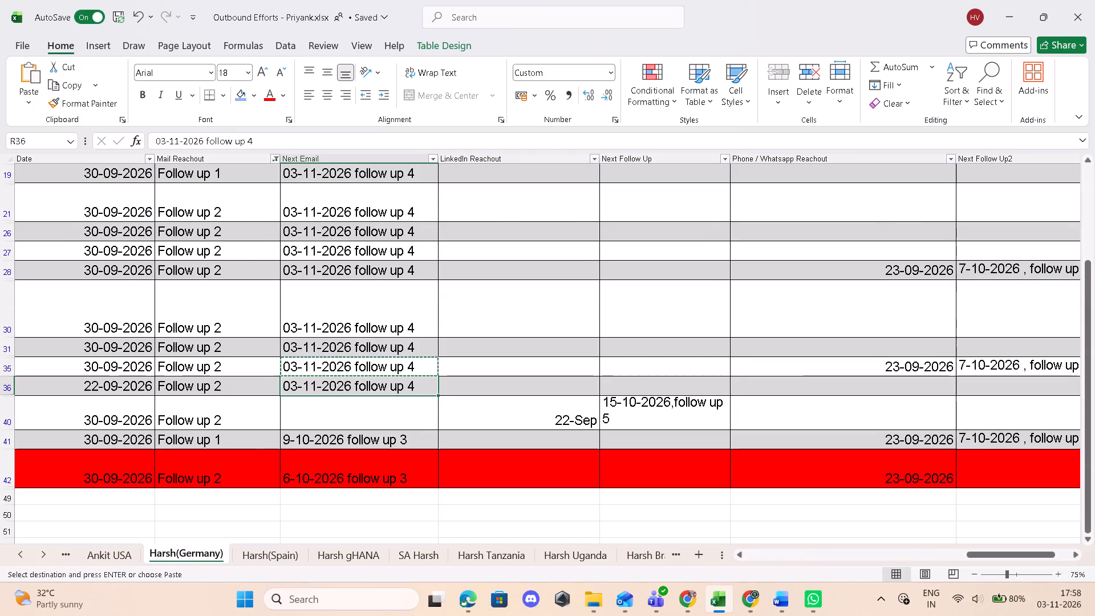
click(380, 321)
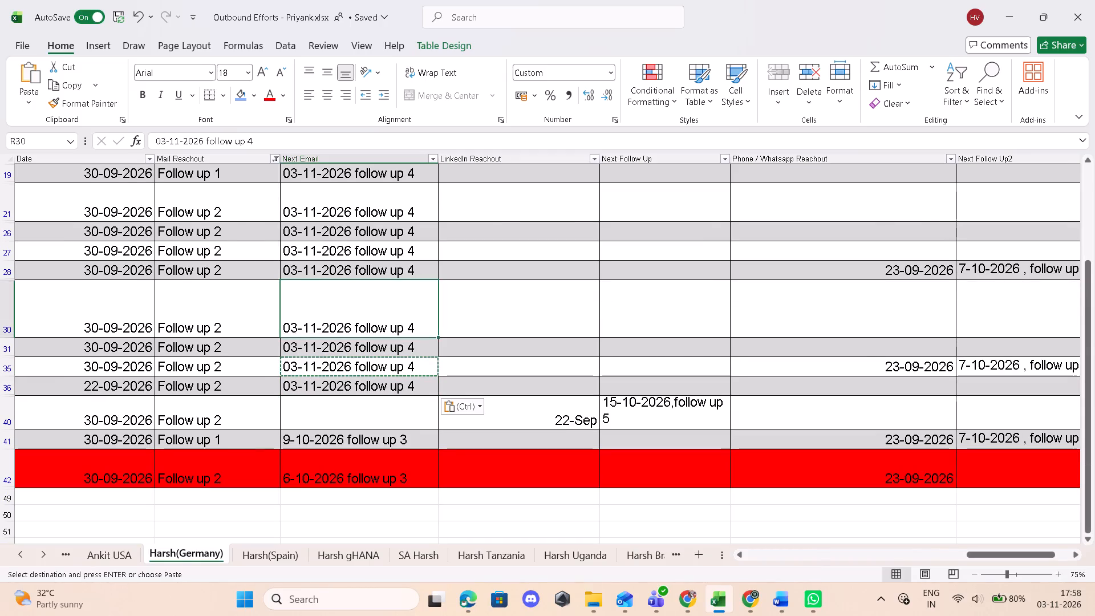
click(370, 391)
click(366, 451)
click(371, 442)
click(0, 440)
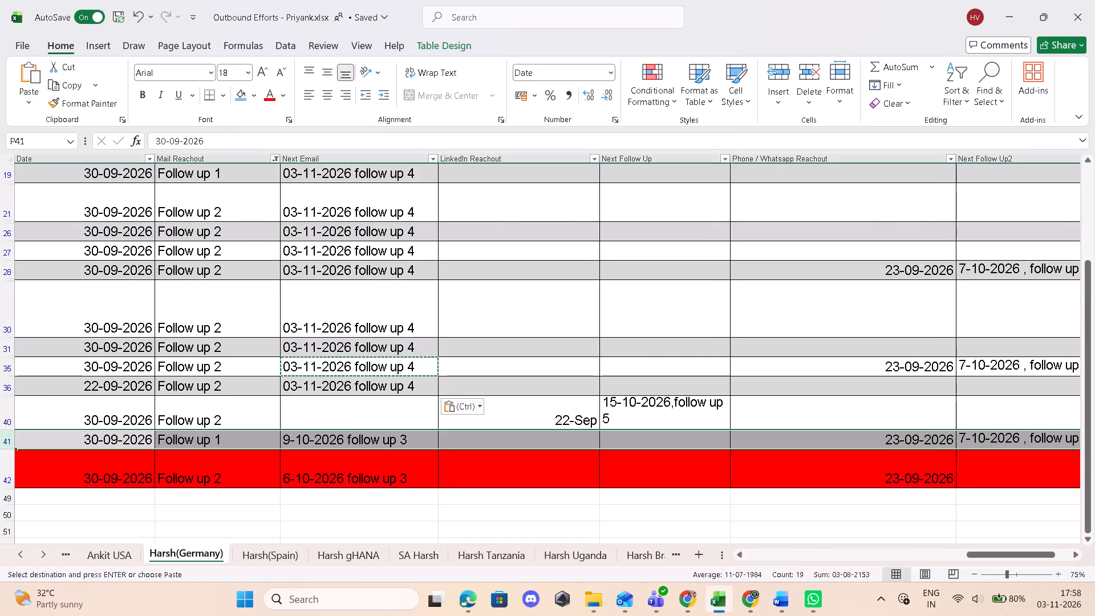
drag(1000, 560, 837, 555)
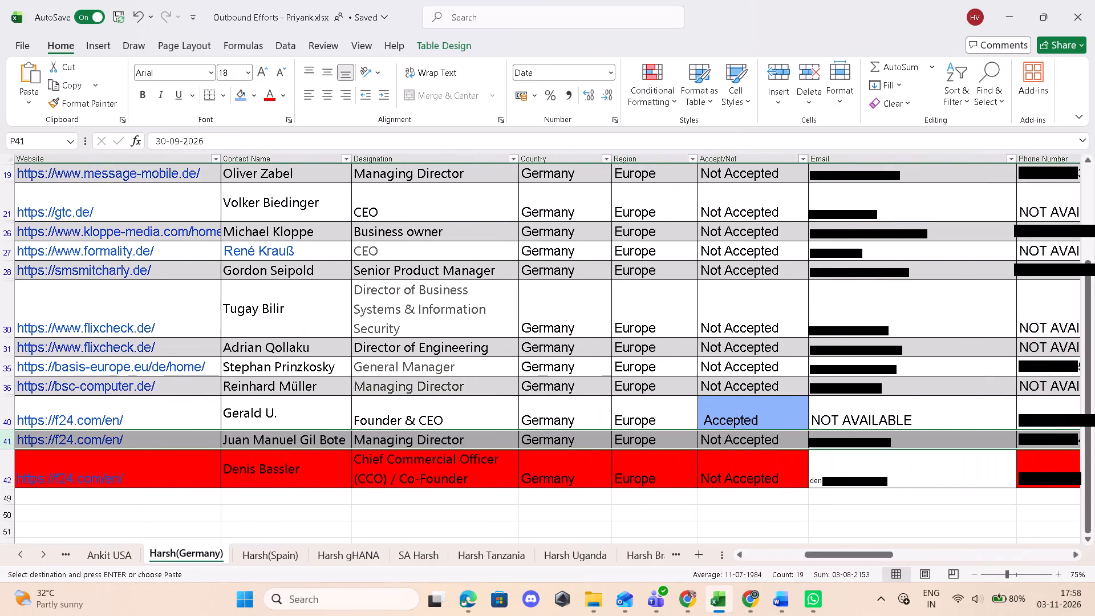
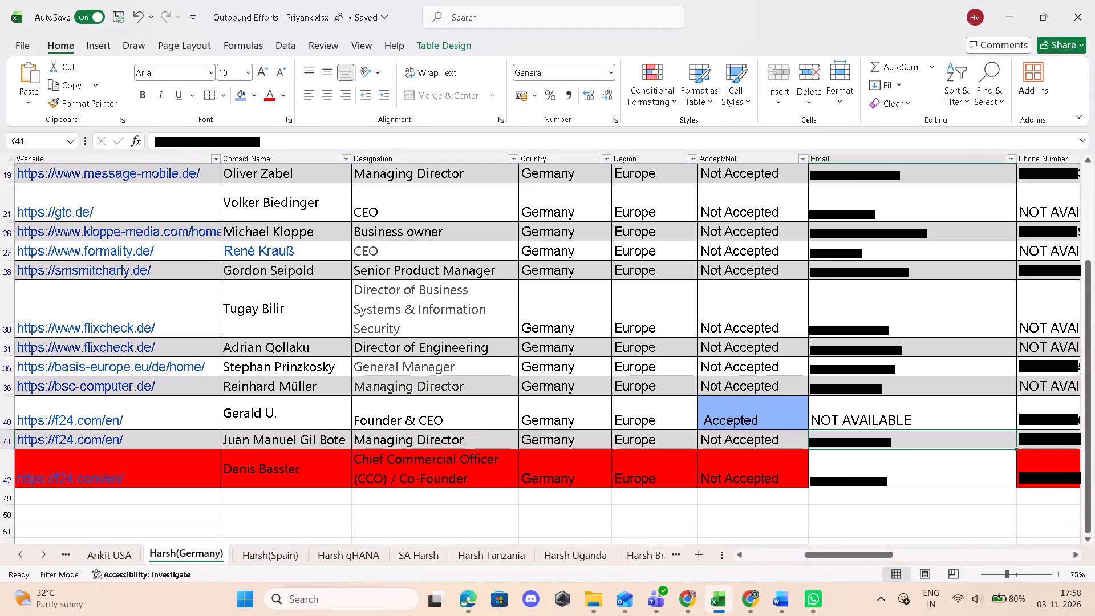
Select the entire row 41, the f24.com Managing Director's record, in the Germany sheet.
click(0, 435)
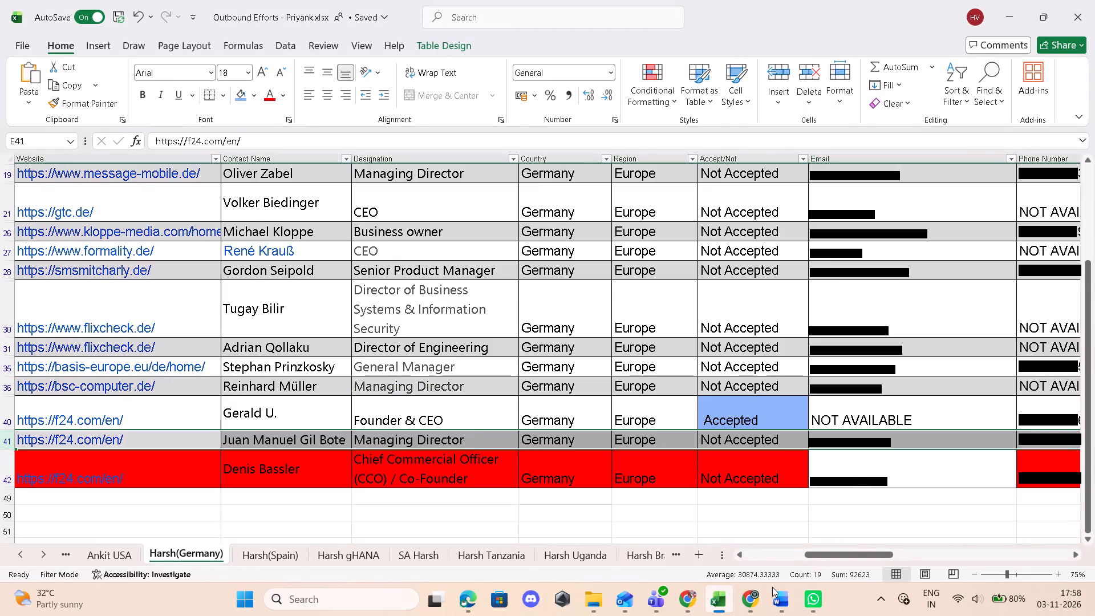
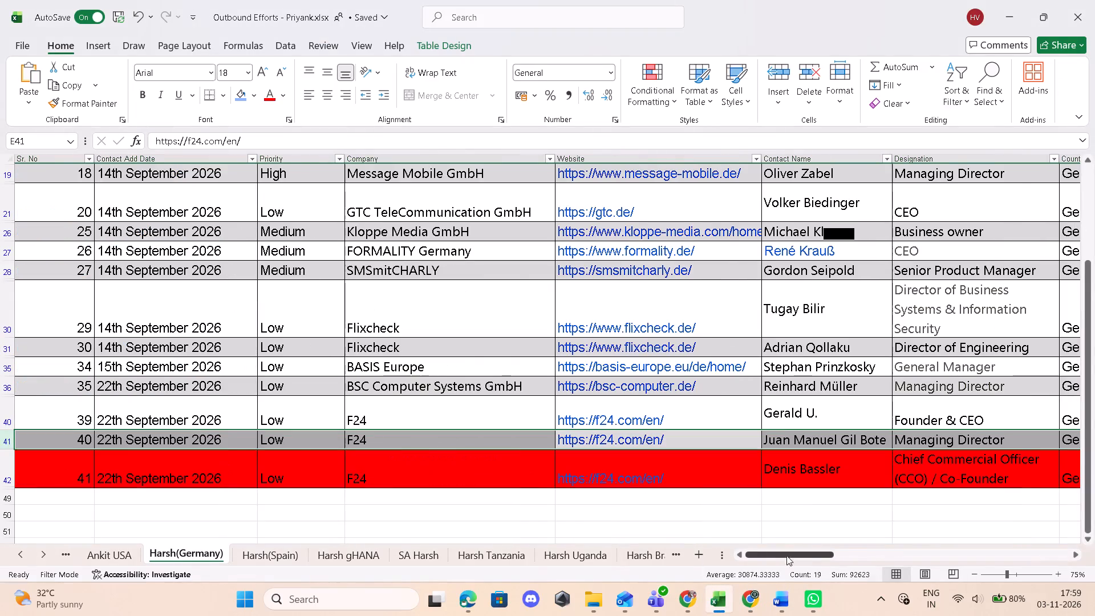
Copy the company name F24 from the Managing Director's record in row 41 of the Germany sheet.
double_click(438, 435)
drag(438, 435, 299, 437)
key(ctrl+c)
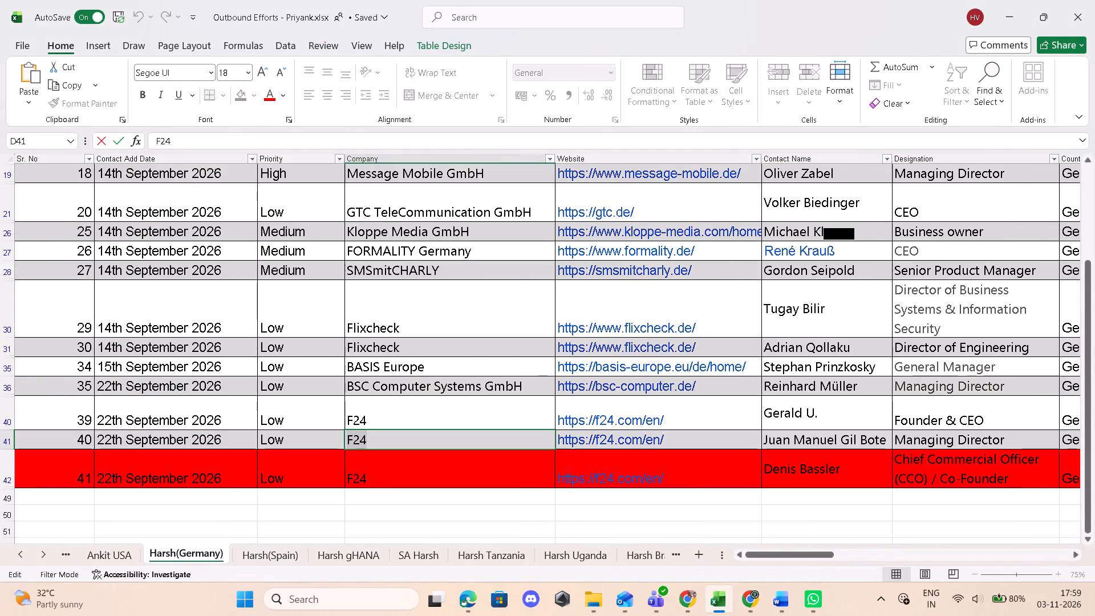
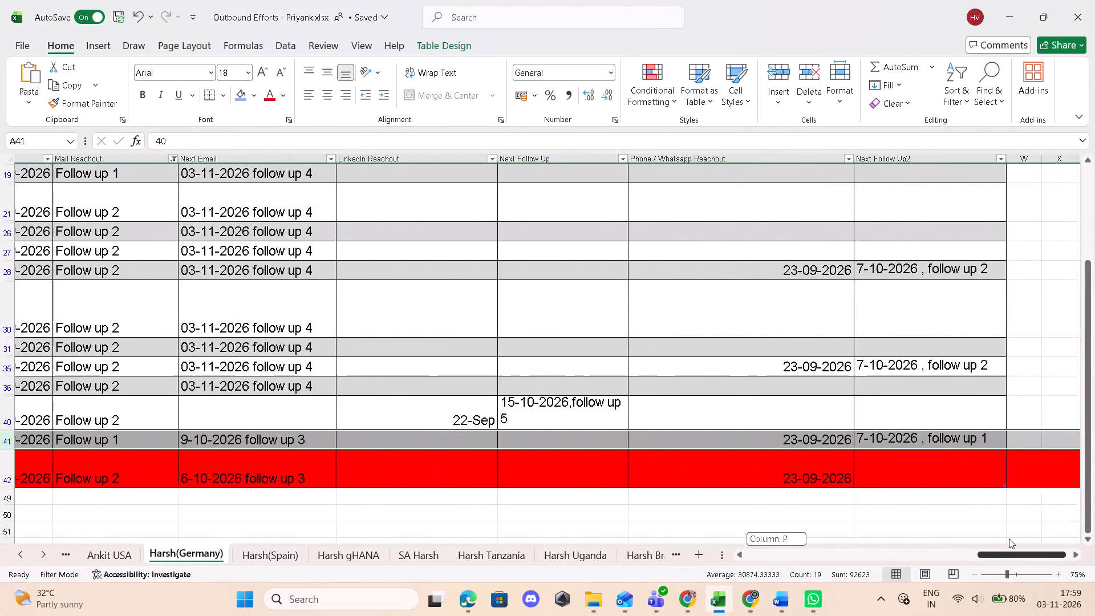
Copy the Next Email entry "03-11-2026 follow up 4" from row 36 of the Germany sheet to the F24 Managing Director's row 41.
drag(1009, 538, 1013, 537)
click(214, 382)
key(ctrl+c)
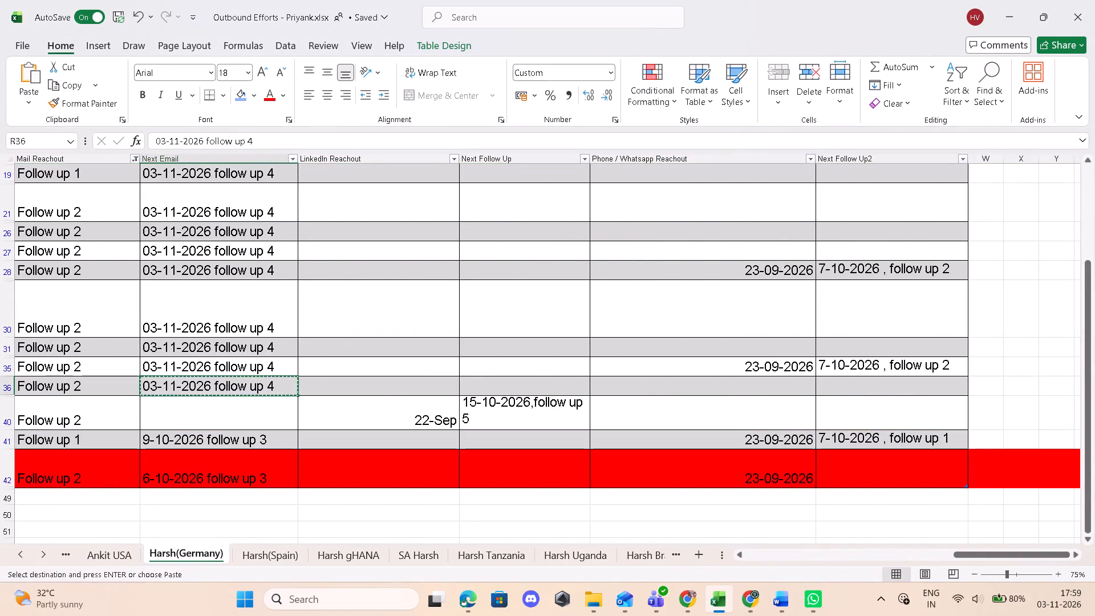
click(226, 437)
key(ctrl+v)
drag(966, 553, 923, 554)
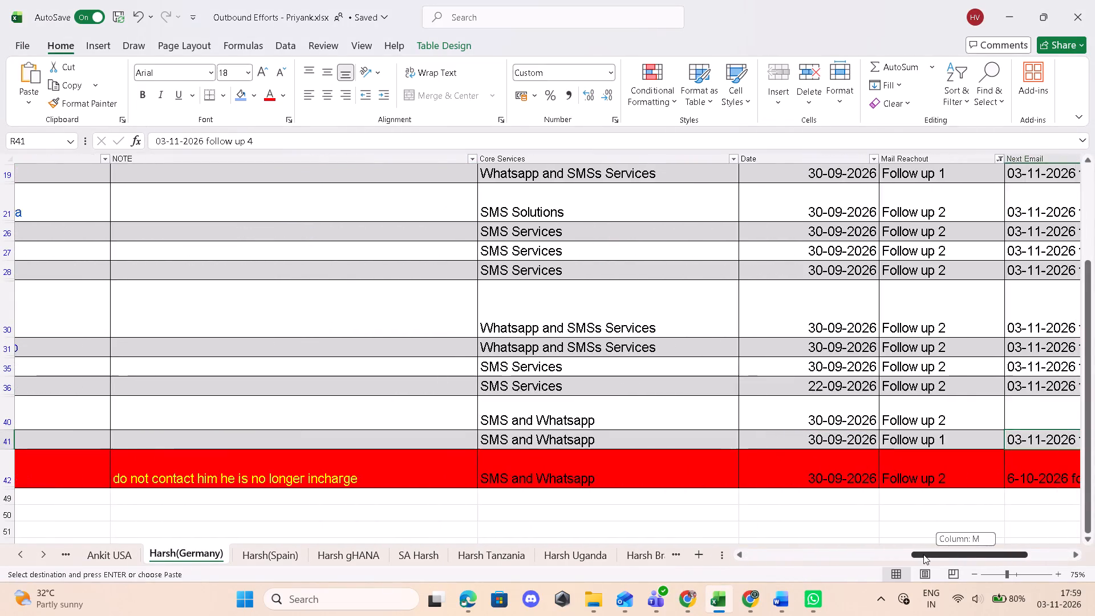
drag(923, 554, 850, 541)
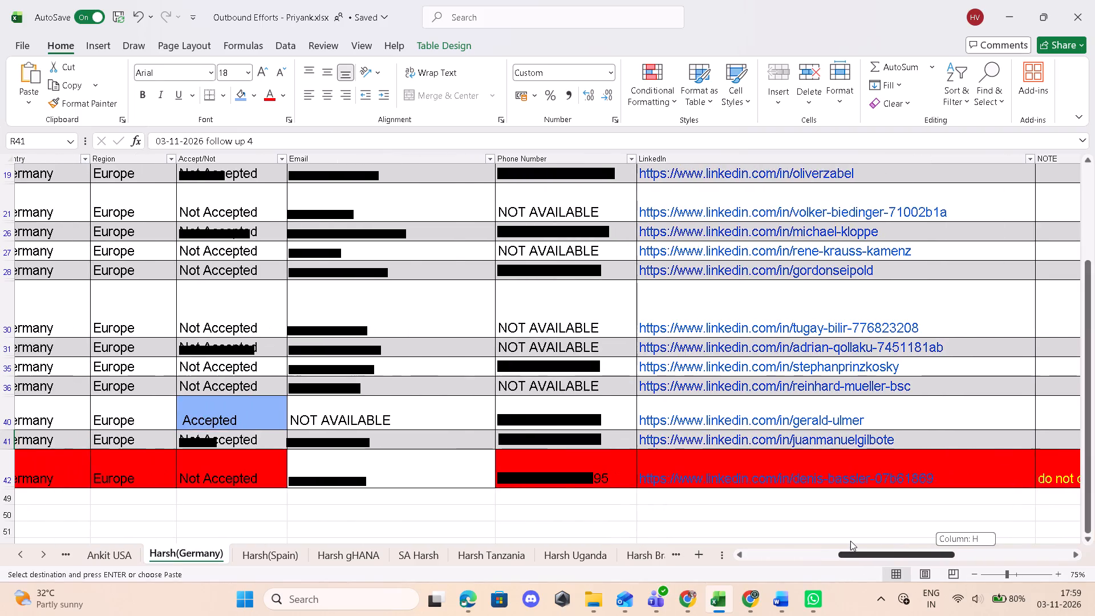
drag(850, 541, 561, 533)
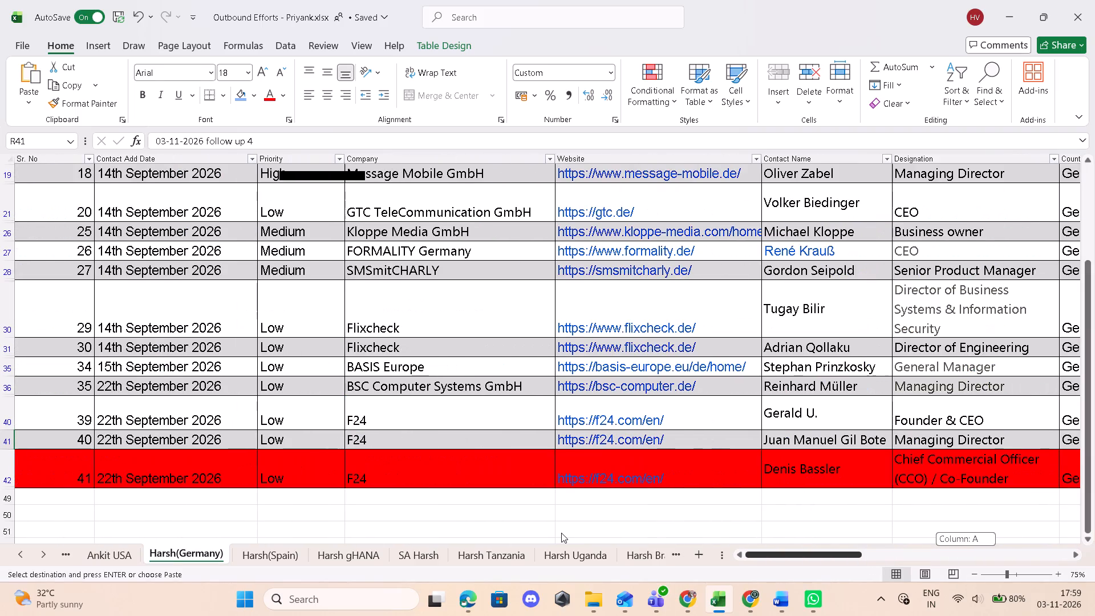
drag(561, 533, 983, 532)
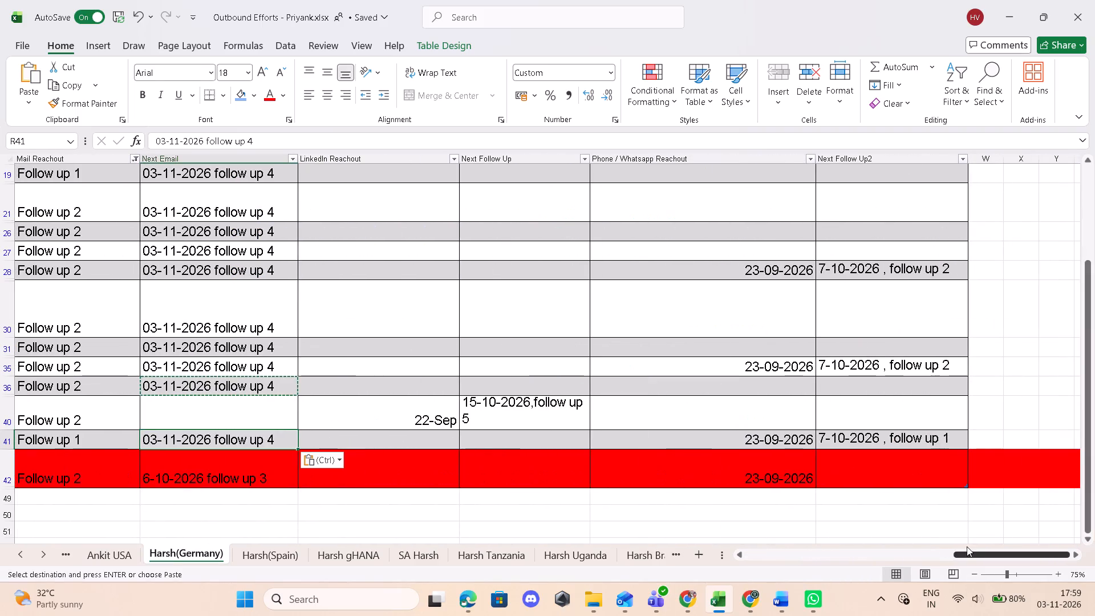
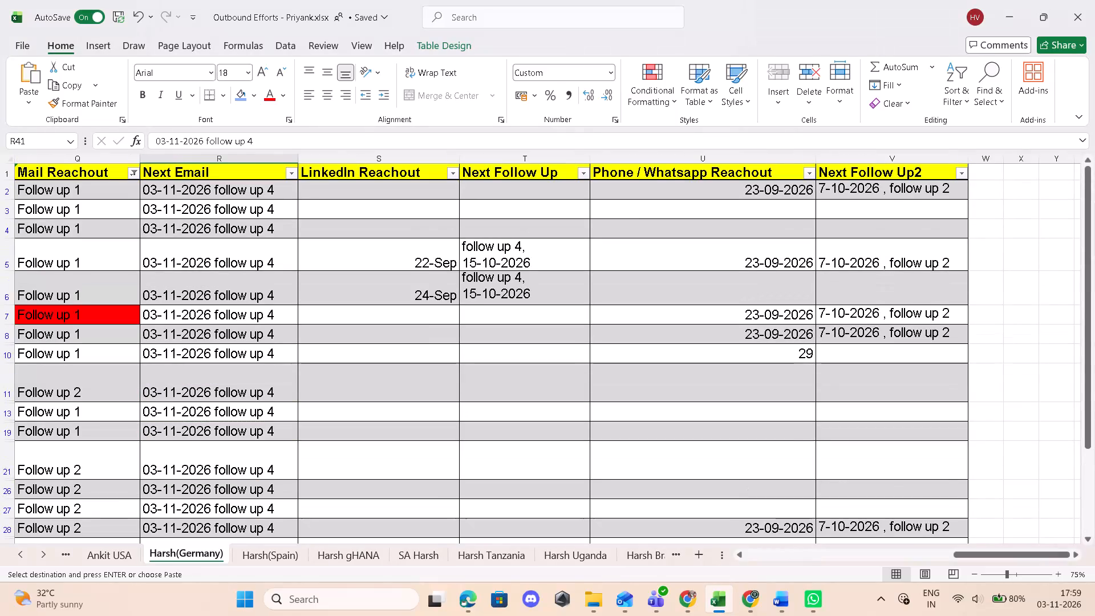
Examine the Spain sheet's outreach records, from the email and follow-up date columns across to the LinkedIn links and notes.
click(276, 560)
scroll(654, 433, up, 4)
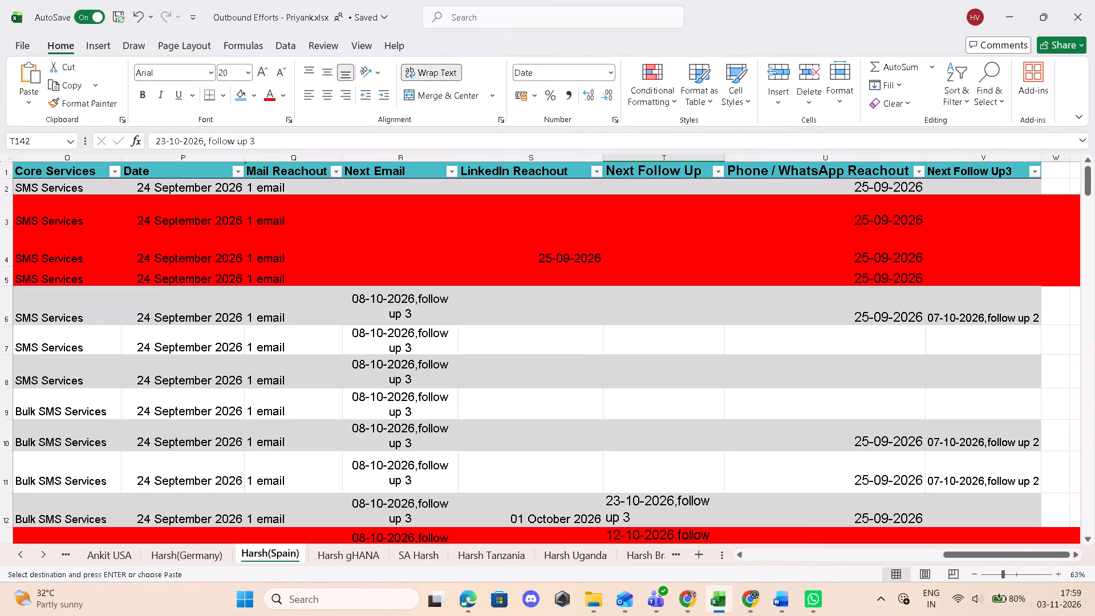
scroll(656, 416, up, 4)
scroll(675, 419, down, 9)
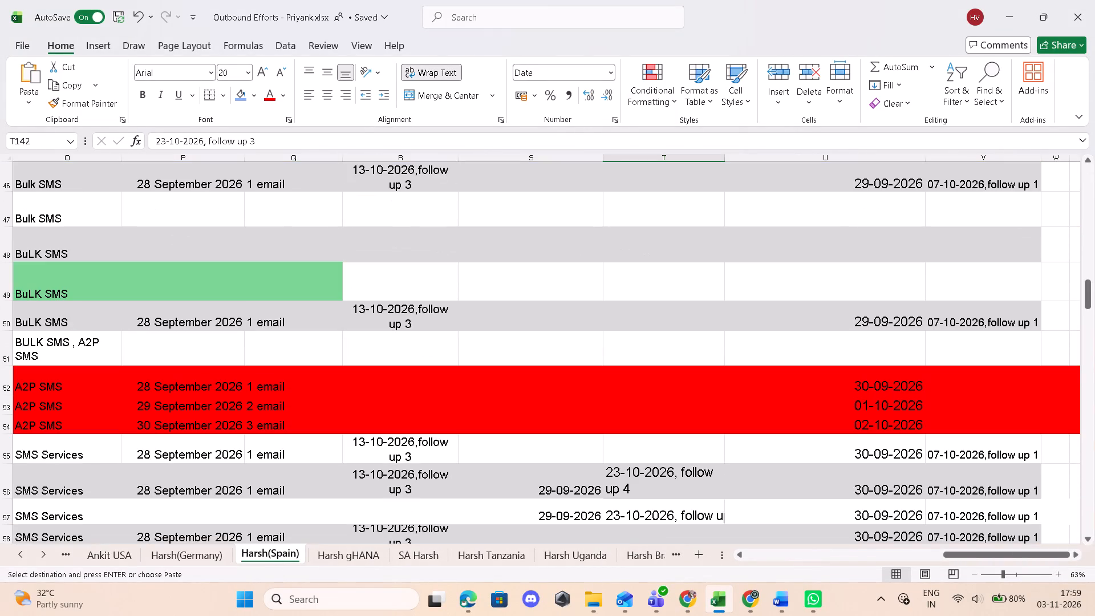
scroll(676, 419, down, 17)
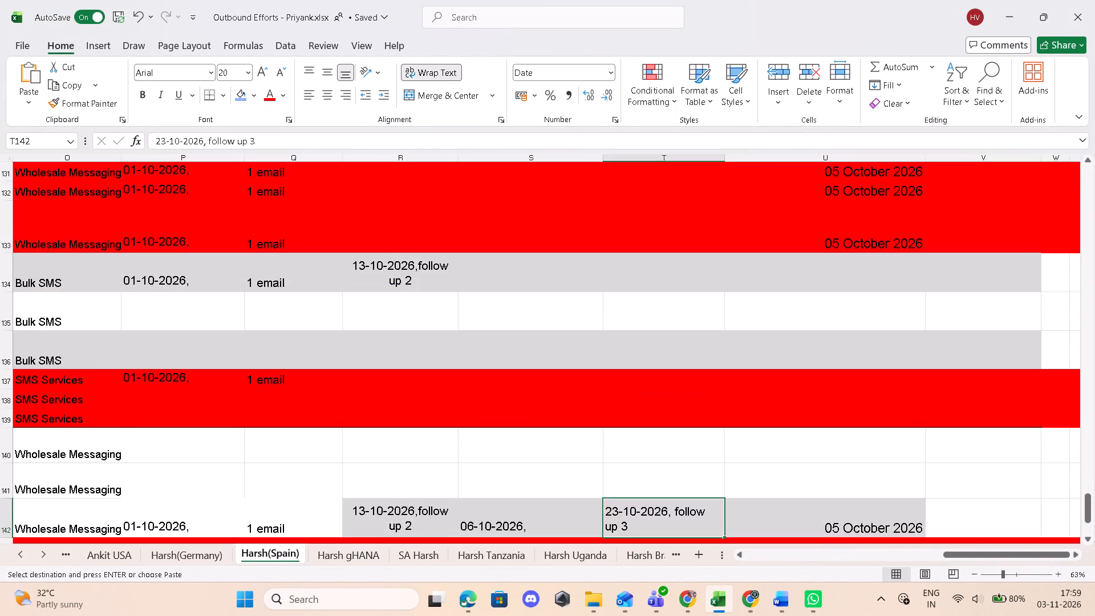
scroll(676, 418, down, 3)
scroll(677, 418, up, 5)
drag(1036, 557, 966, 557)
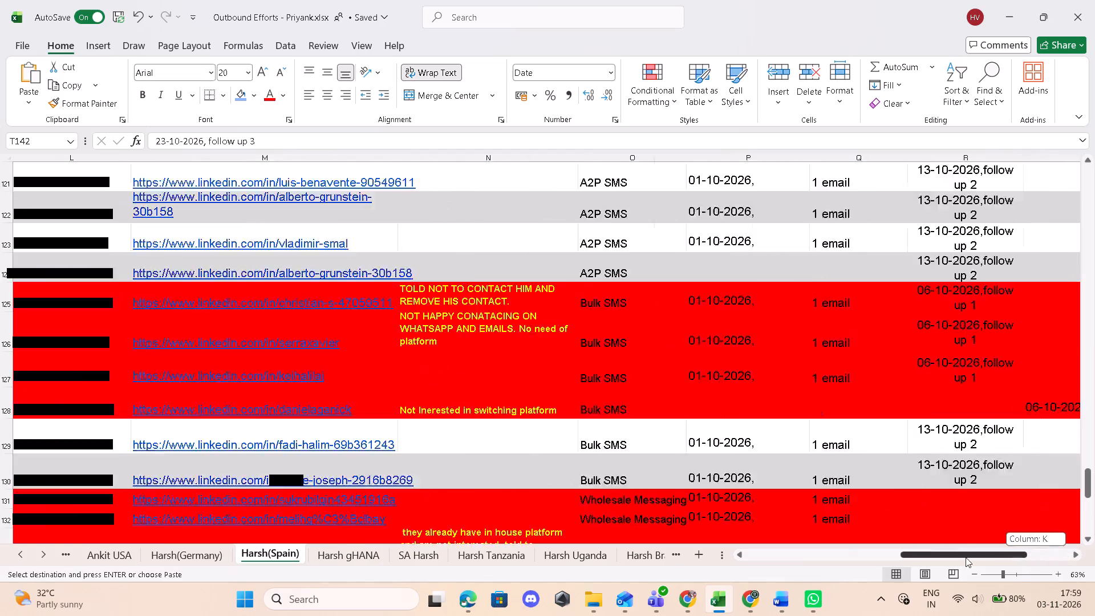
drag(966, 557, 538, 526)
drag(809, 556, 1094, 549)
scroll(1016, 464, up, 2)
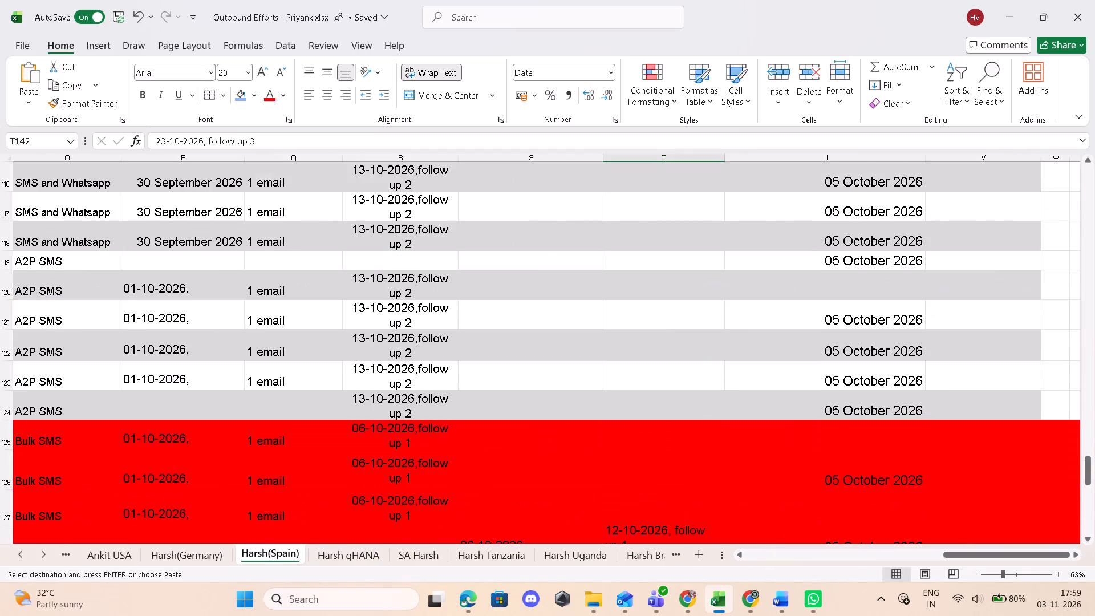
Locate the Identity CEO's entry in row 116 of the Harsh(Spain) sheet and copy the contact's phone number.
click(978, 357)
scroll(980, 360, up, 1)
click(974, 386)
click(977, 458)
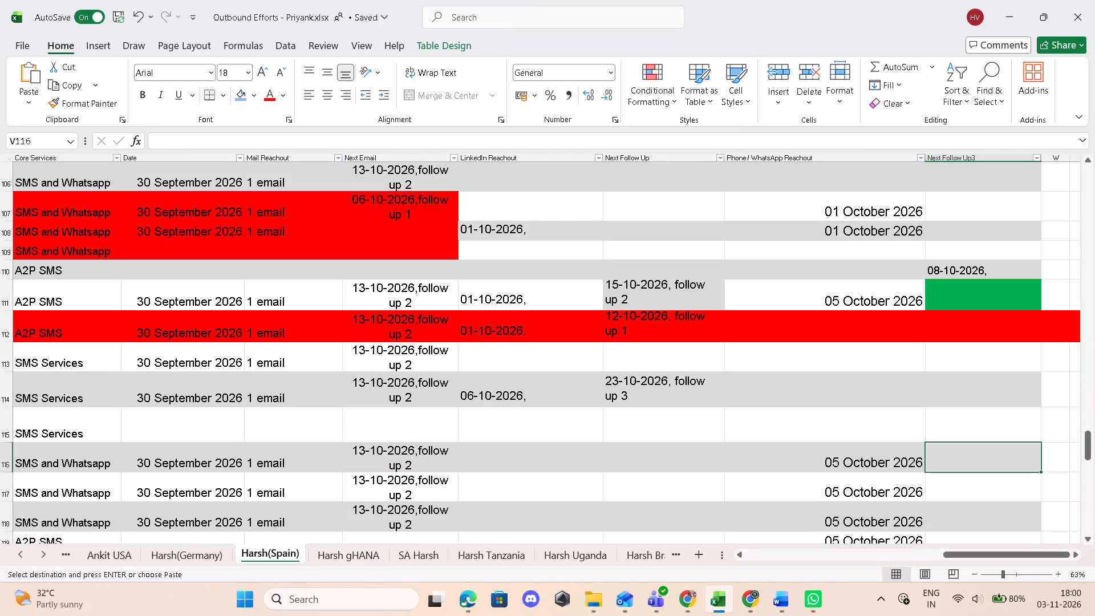
click(9, 460)
drag(1005, 558, 946, 558)
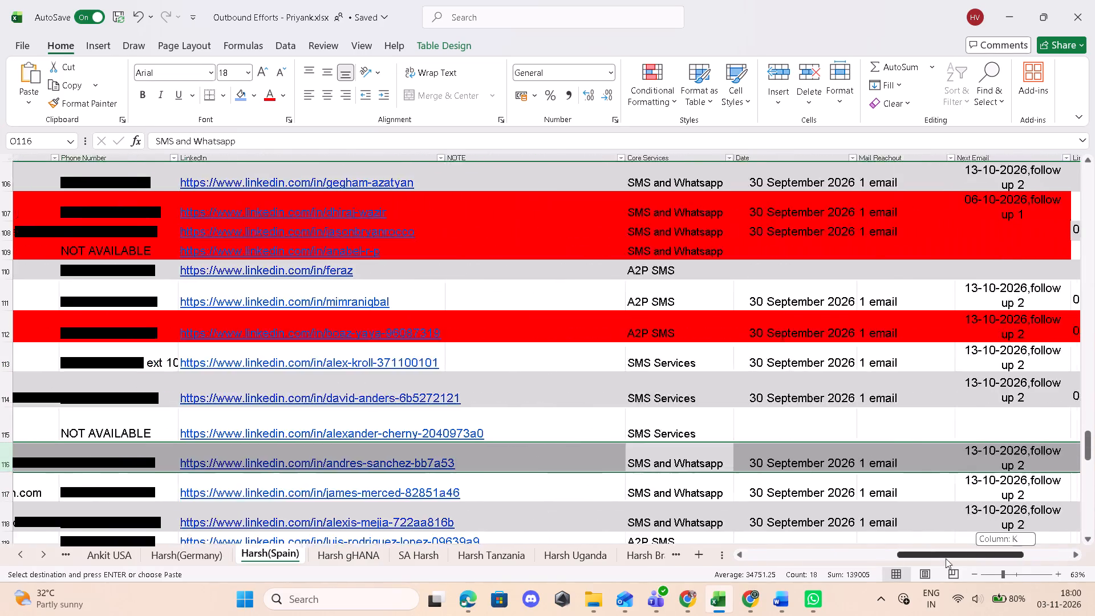
drag(946, 558, 729, 562)
scroll(711, 380, down, 1)
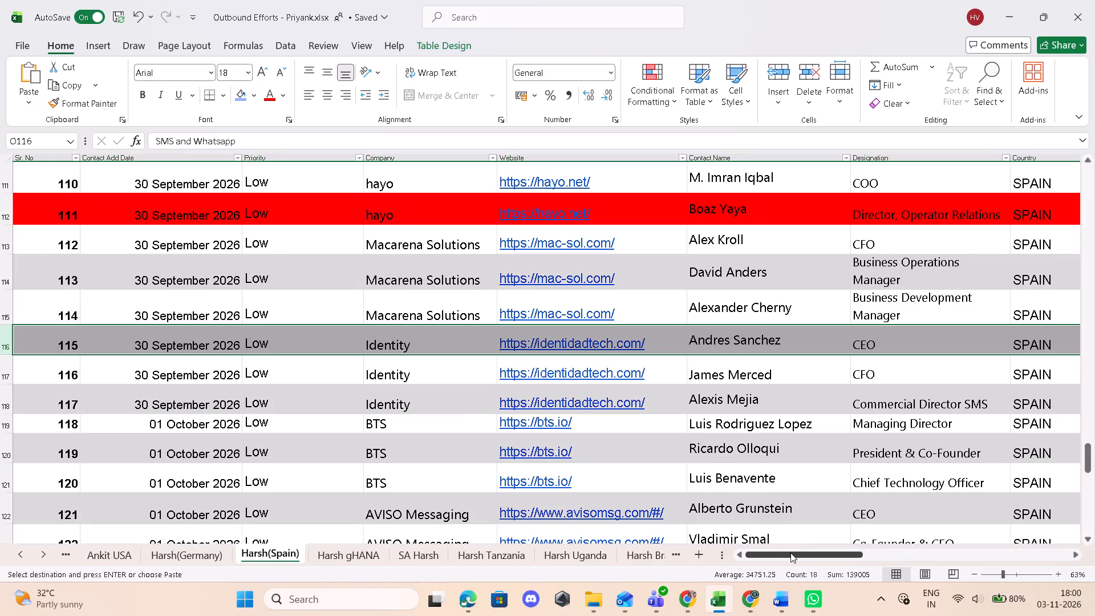
drag(790, 553, 931, 552)
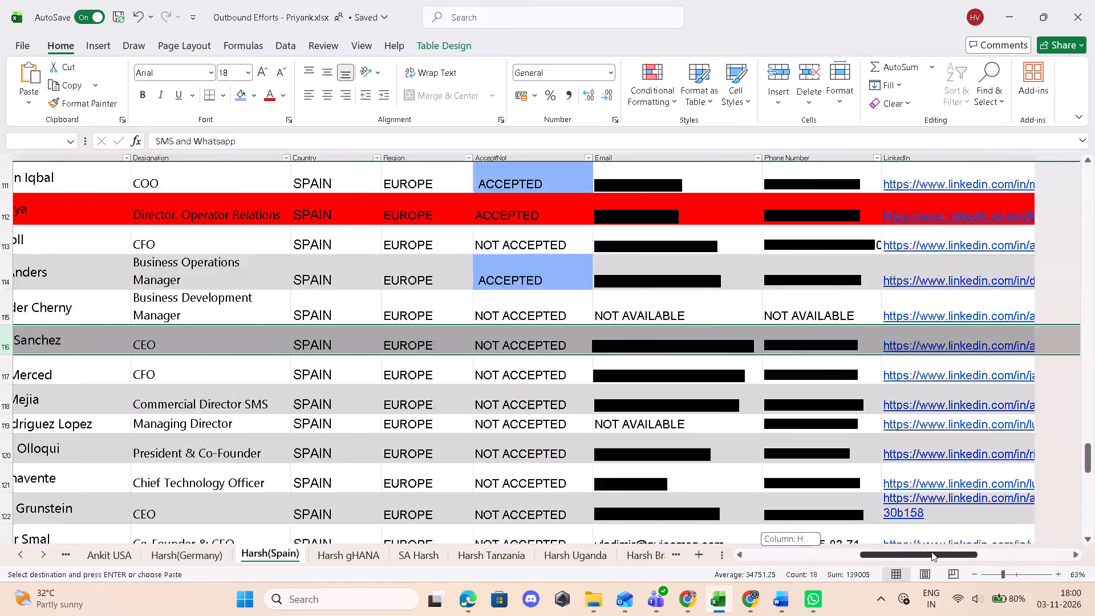
drag(931, 552, 914, 557)
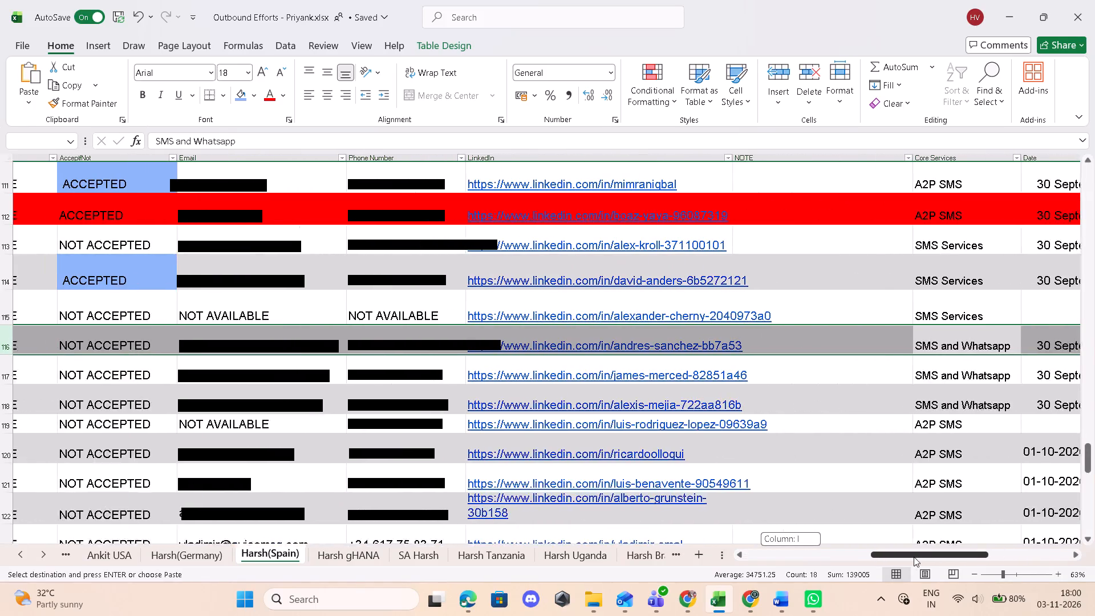
drag(914, 557, 907, 557)
click(422, 327)
key(ctrl+c)
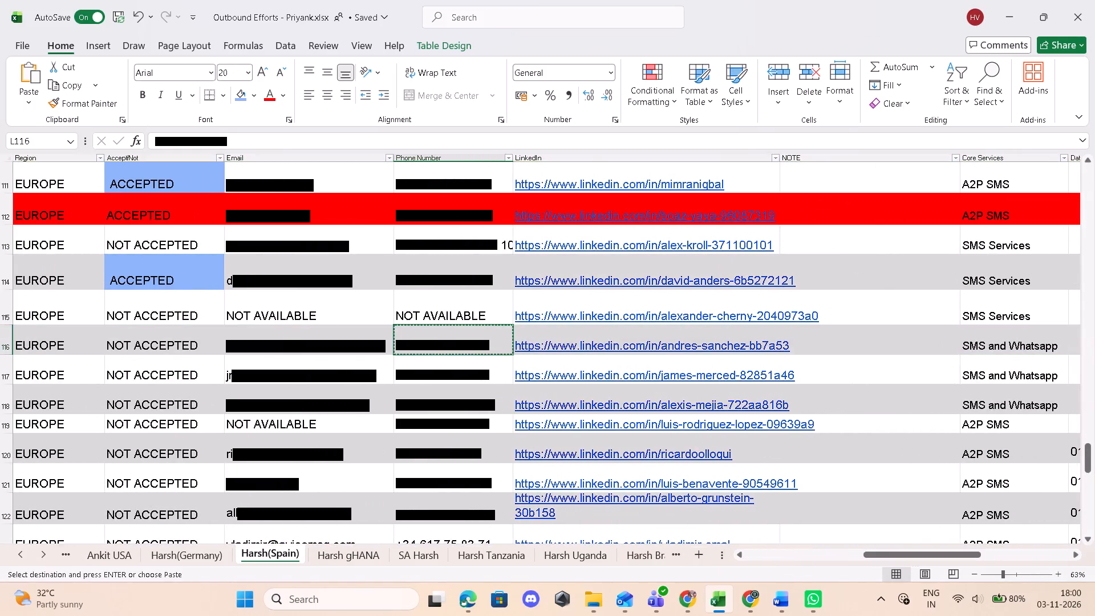
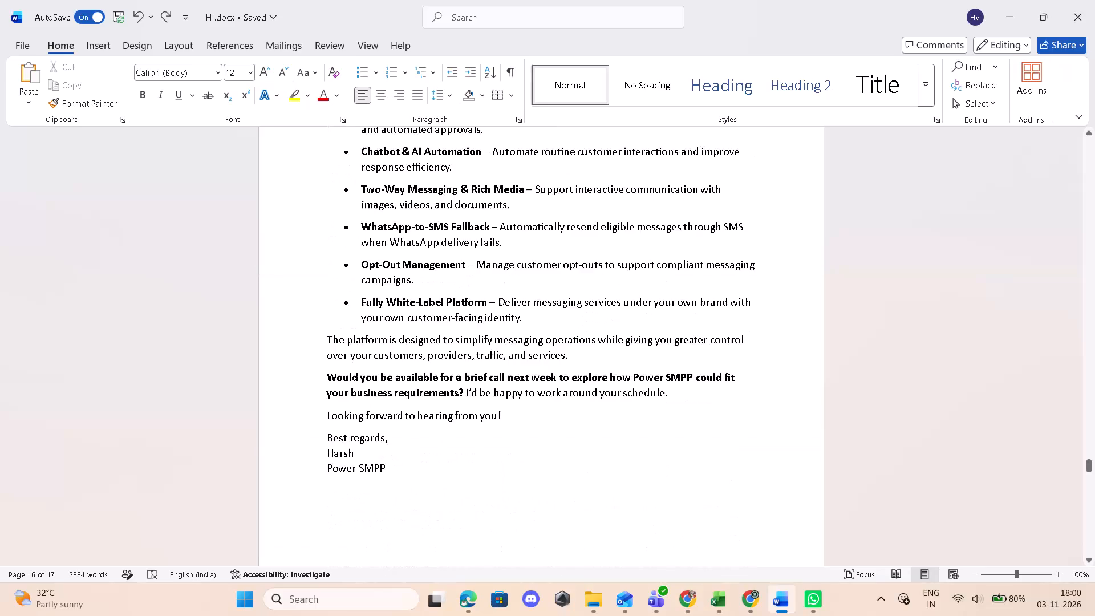
Find the follow-up message template under the WhatsAPP heading in Hi.docx and copy its full text, from greeting to closing question.
scroll(582, 502, up, 20)
scroll(582, 502, up, 5)
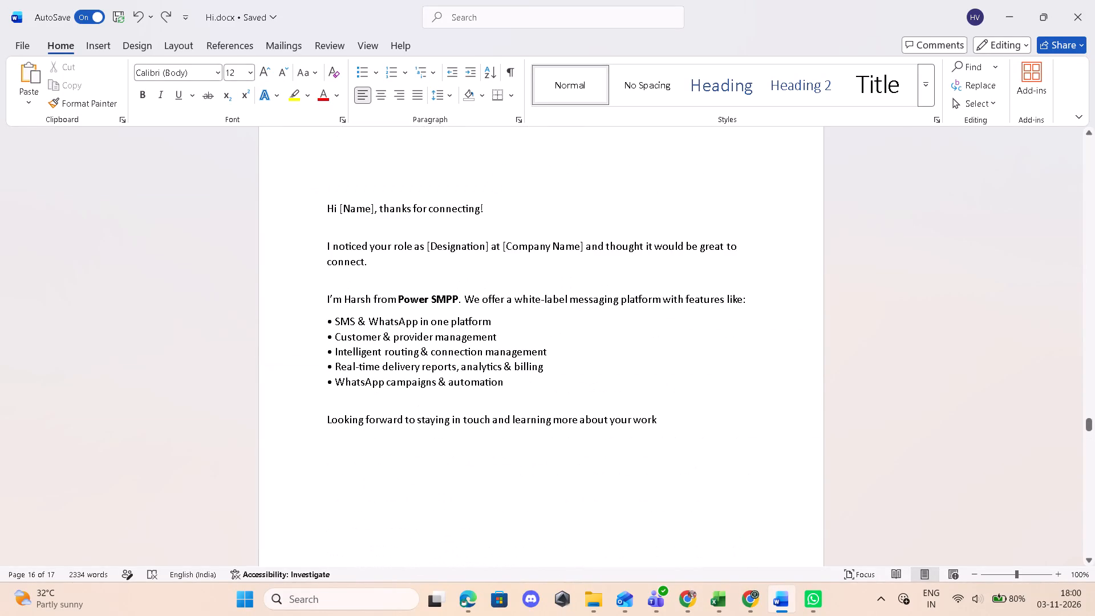
scroll(573, 498, up, 7)
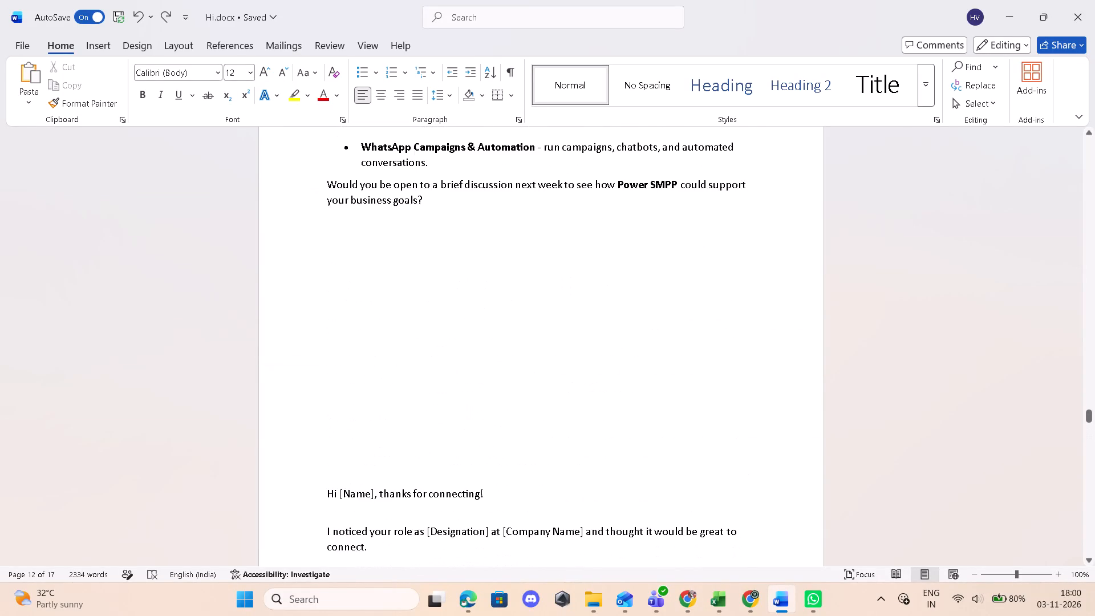
scroll(573, 496, up, 3)
scroll(573, 494, up, 20)
scroll(573, 494, up, 9)
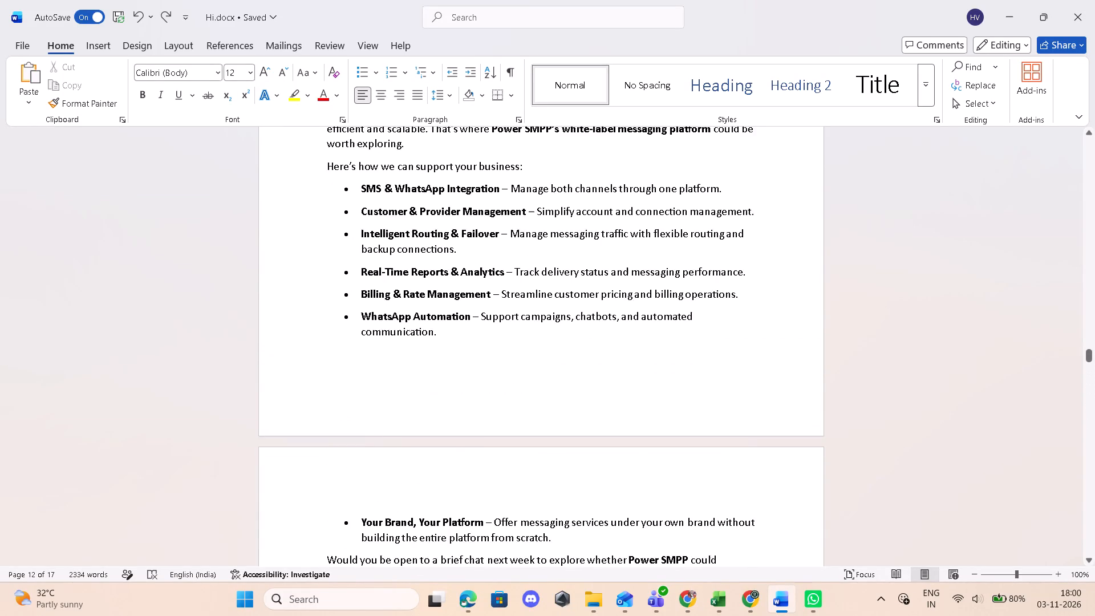
scroll(573, 493, up, 16)
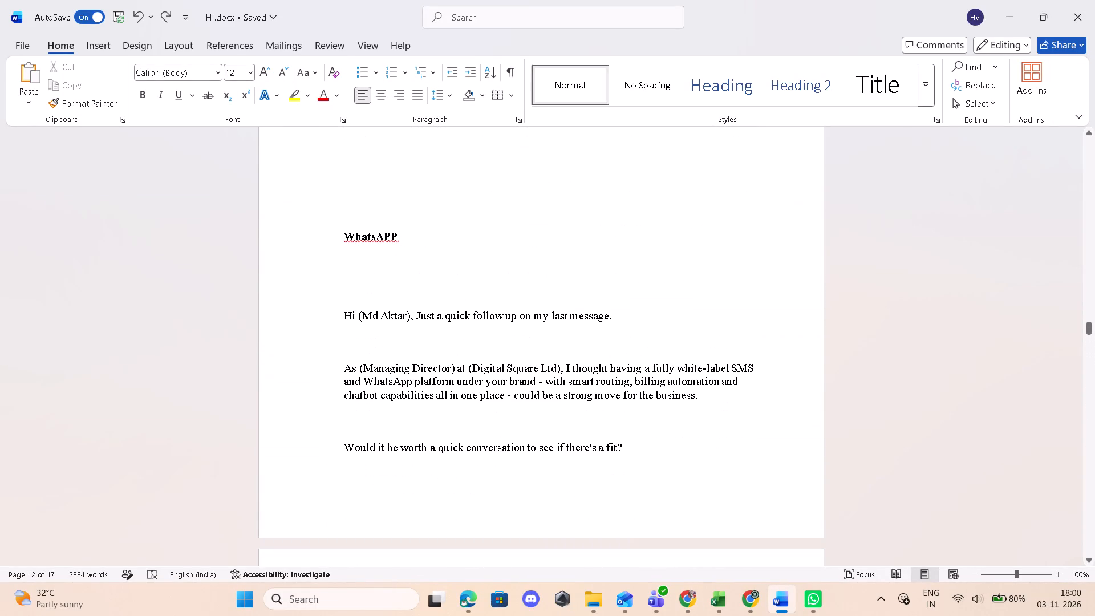
drag(338, 308, 652, 455)
key(ctrl+c)
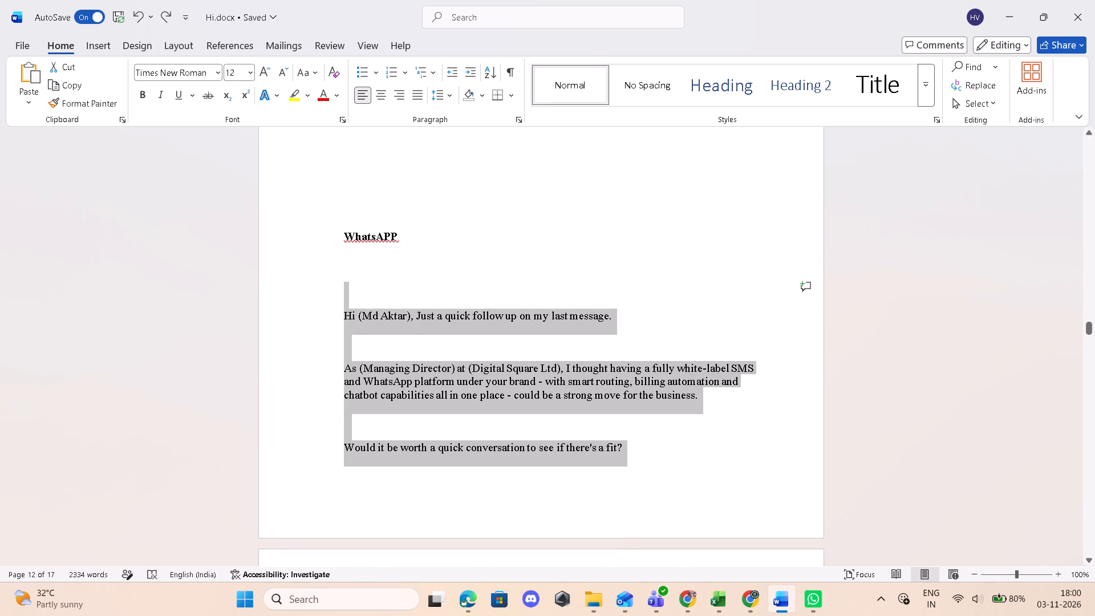
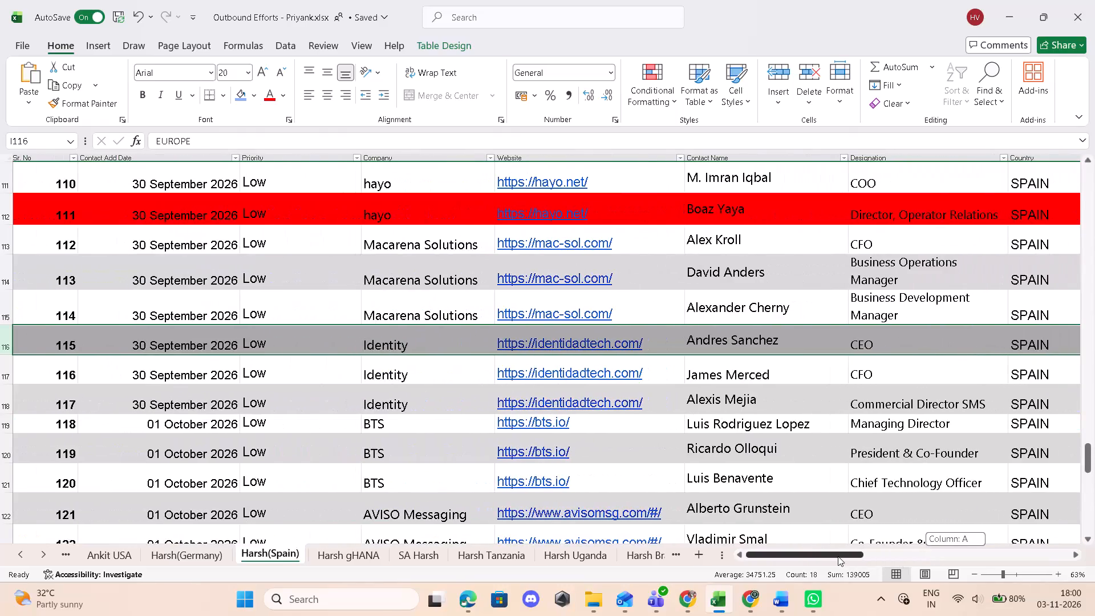
Copy the company name Identity from the Sr. No 115 record in the Harsh(Spain) sheet of the Outbound Efforts workbook.
double_click(442, 341)
drag(442, 341, 336, 343)
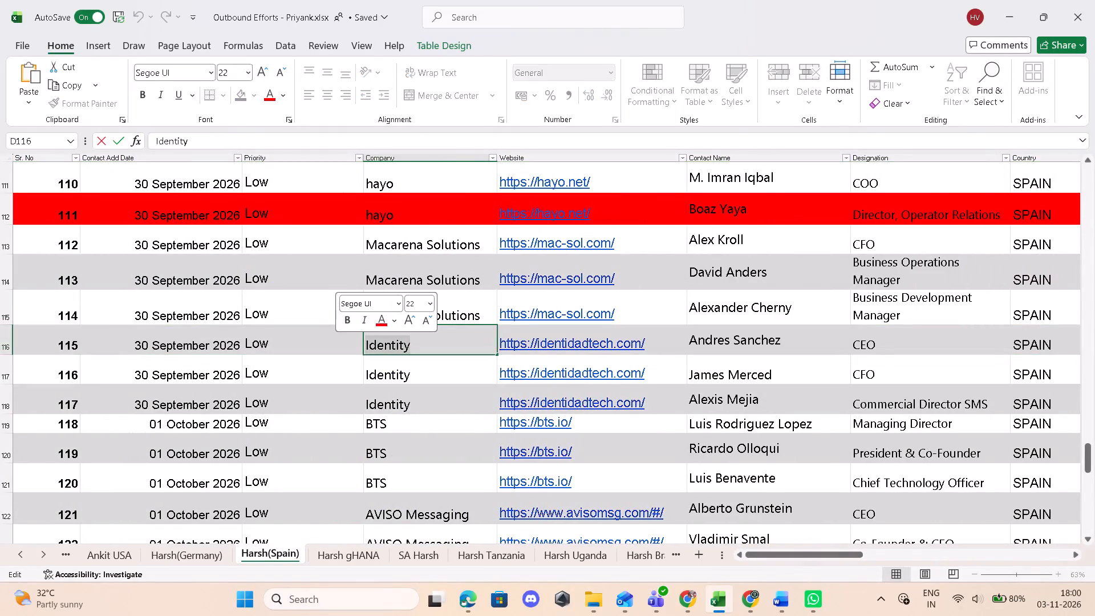
key(ctrl+c)
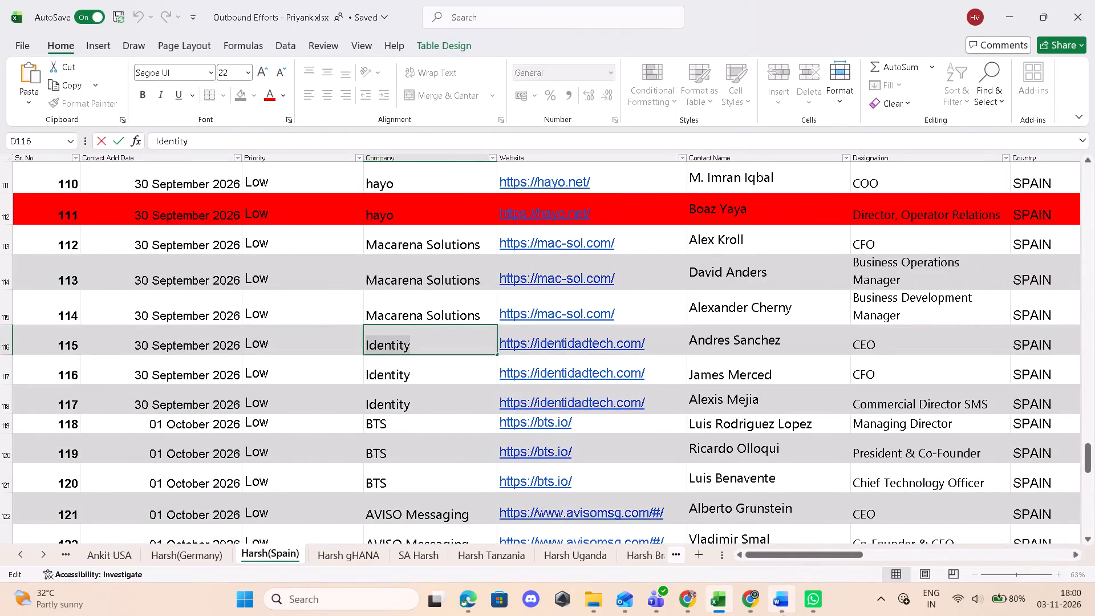
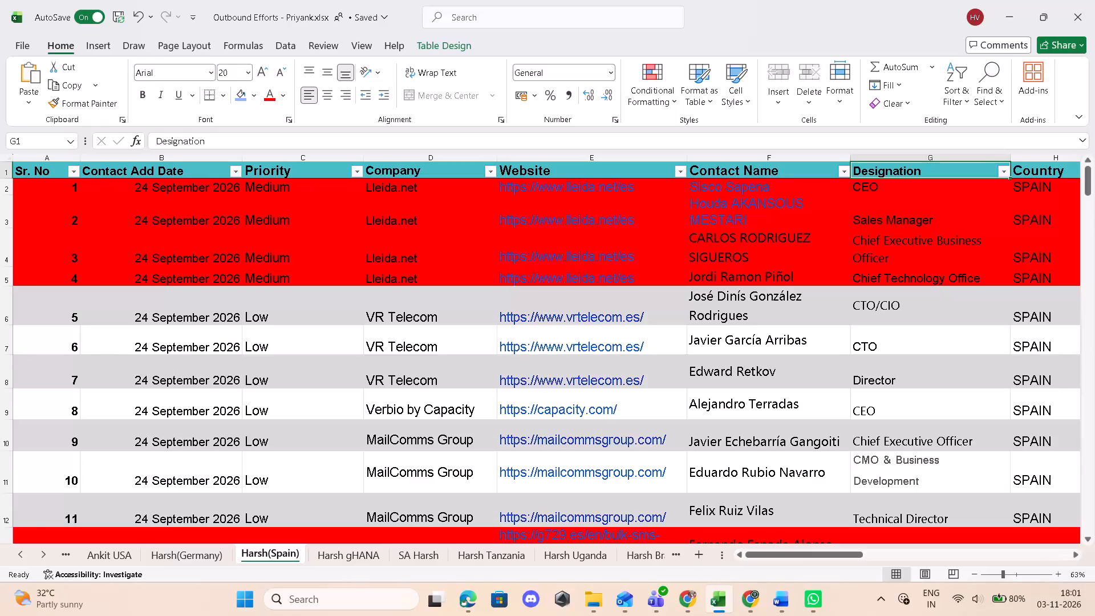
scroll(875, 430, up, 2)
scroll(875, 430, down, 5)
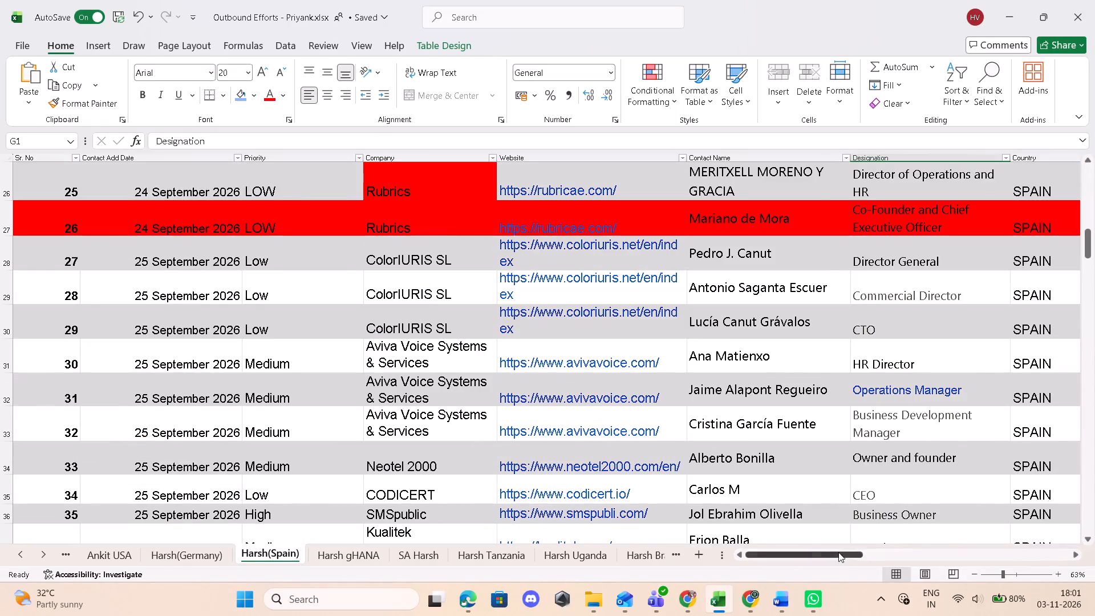
Check the phone/WhatsApp outreach and Next Follow Up3 entries around rows 101–118 of the Harsh(Spain) sheet, matching them to their contacts.
drag(838, 552, 1094, 529)
scroll(921, 400, down, 14)
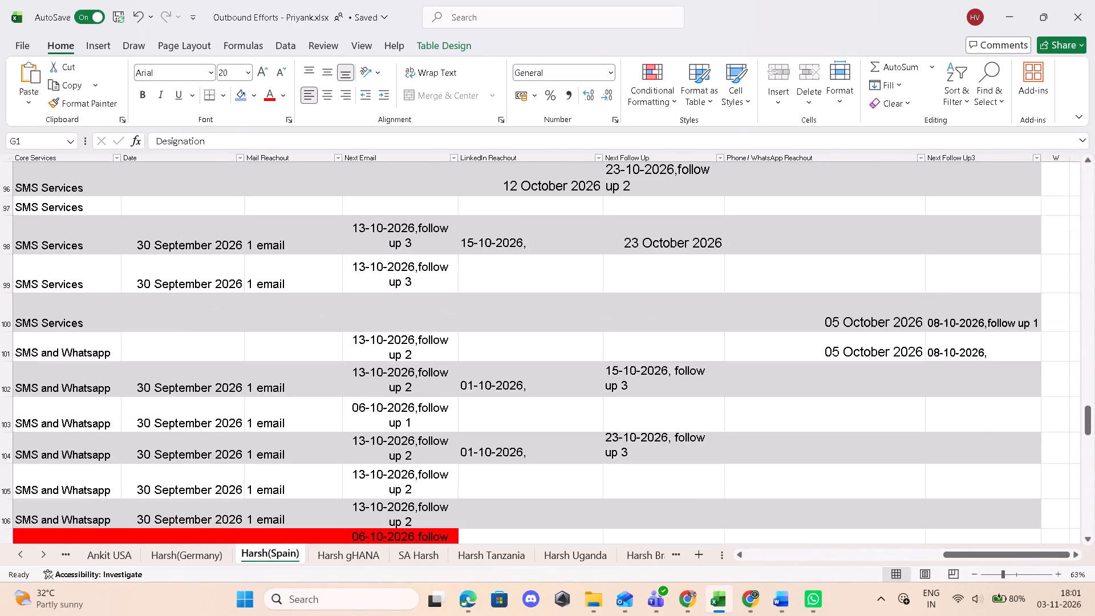
scroll(932, 401, up, 2)
scroll(932, 401, down, 3)
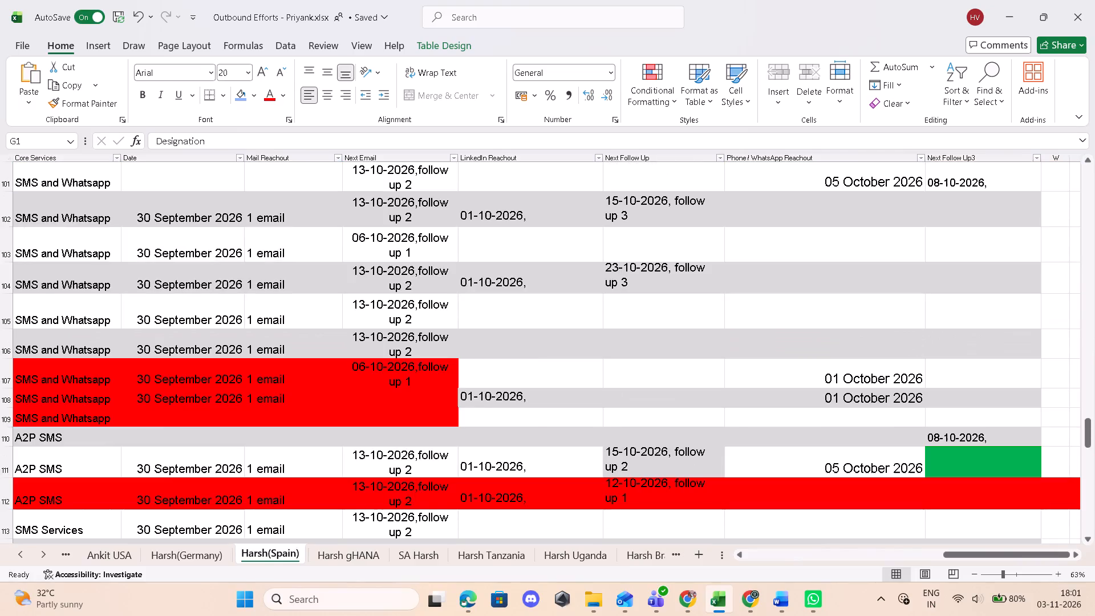
scroll(932, 401, down, 2)
click(953, 343)
scroll(954, 345, up, 1)
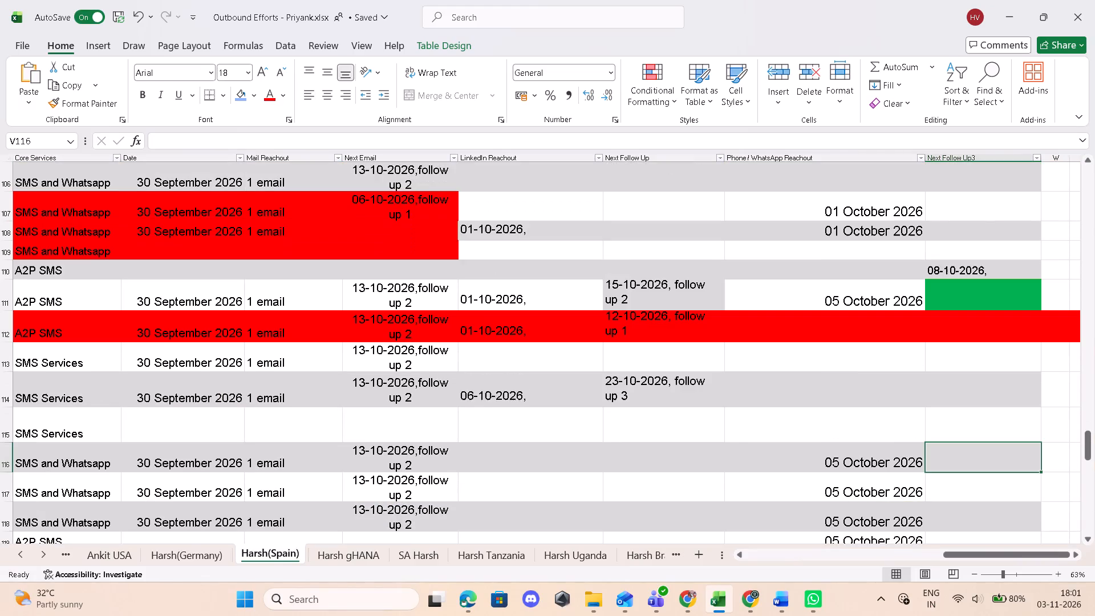
click(10, 331)
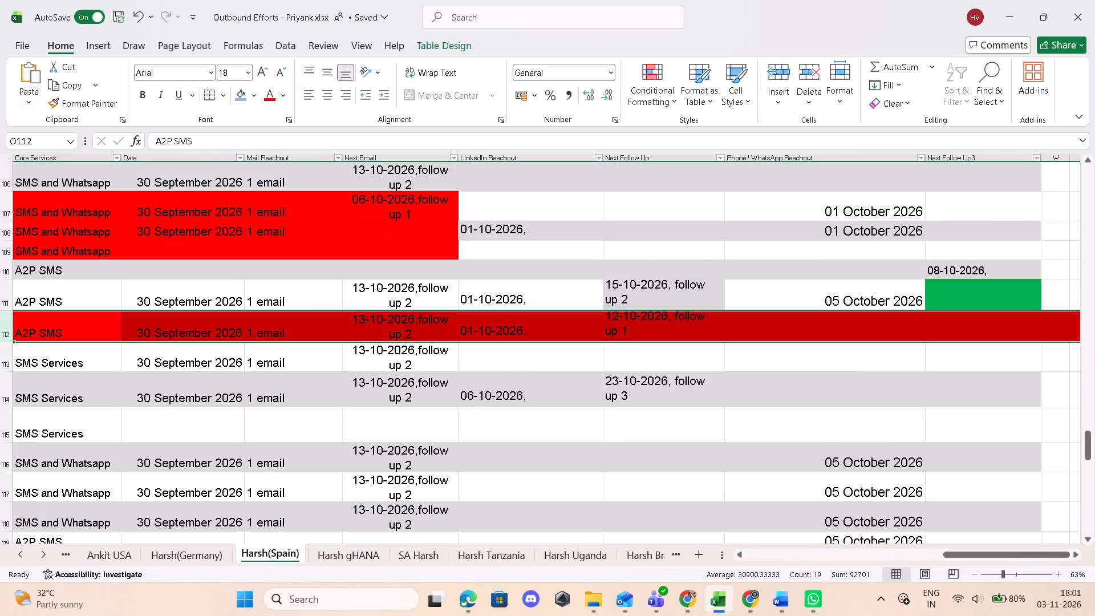
drag(1023, 559, 725, 566)
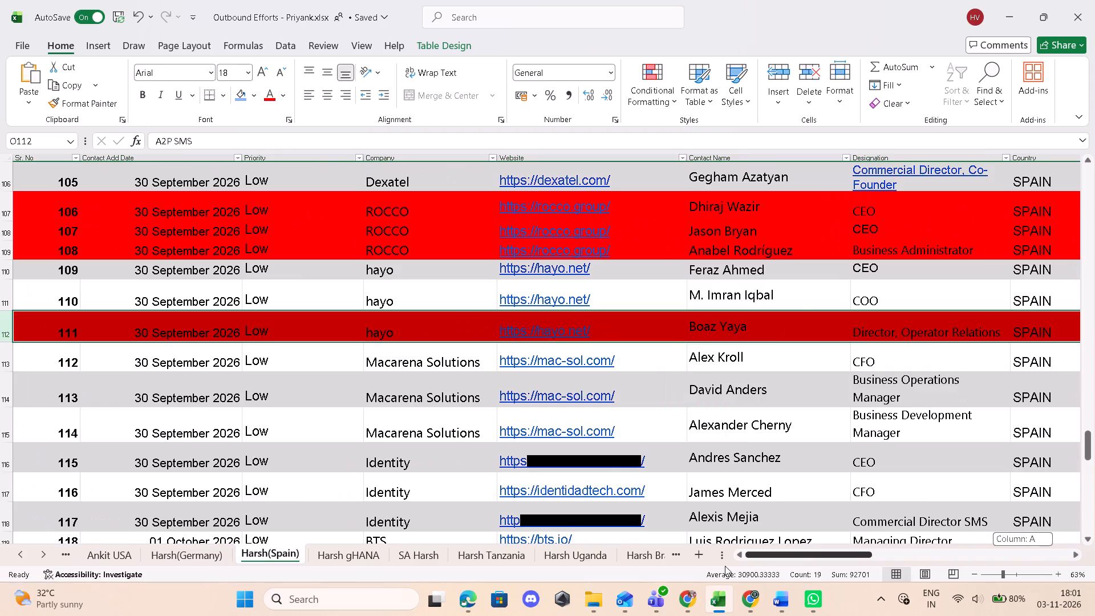
drag(725, 566, 1085, 565)
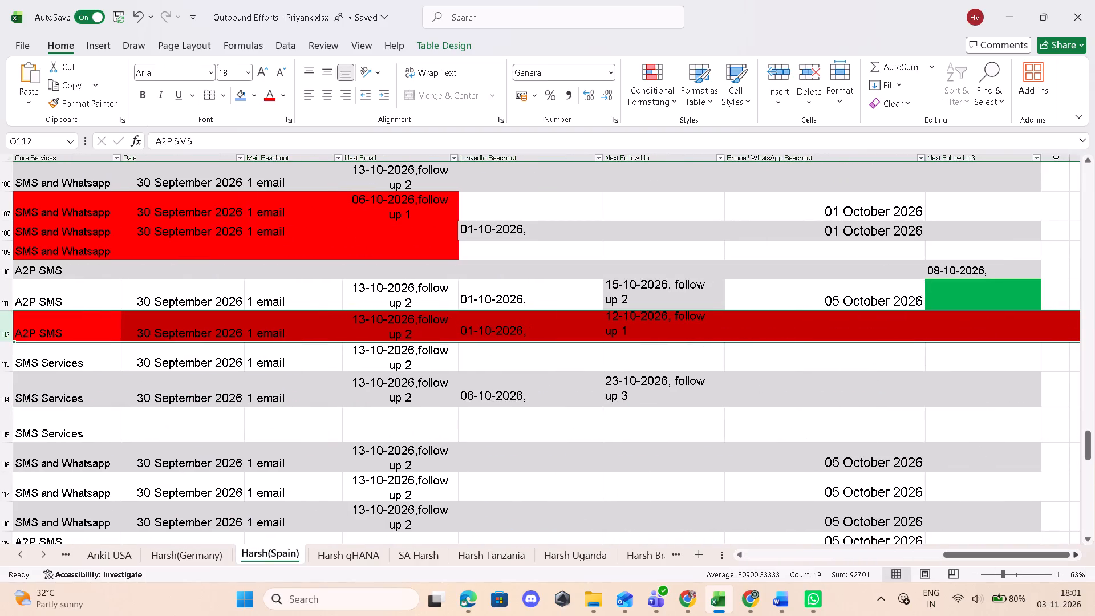
click(973, 364)
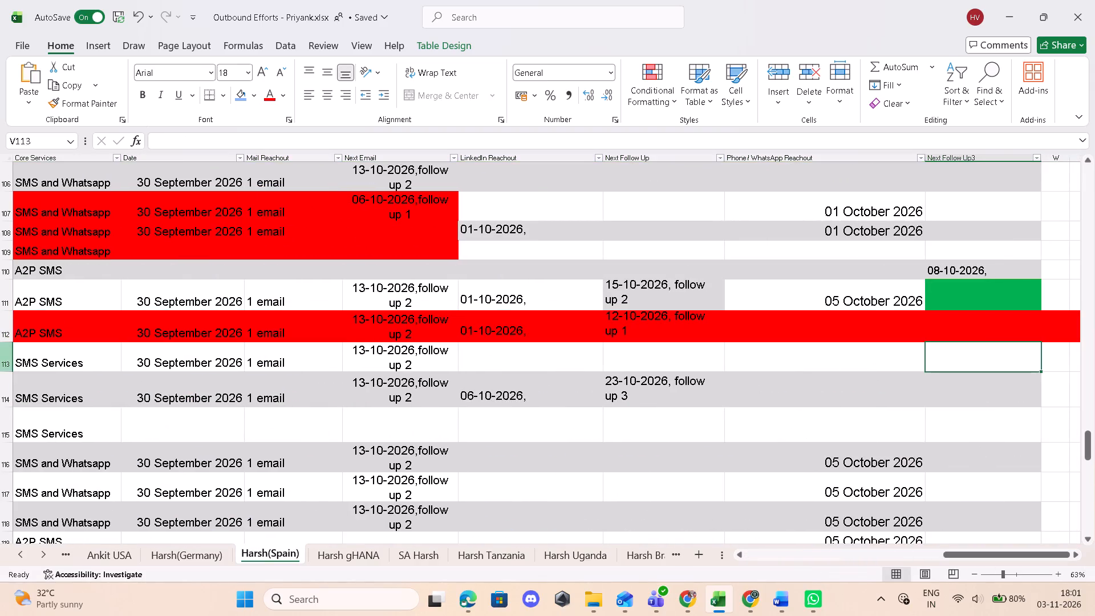
click(0, 364)
drag(980, 568, 926, 560)
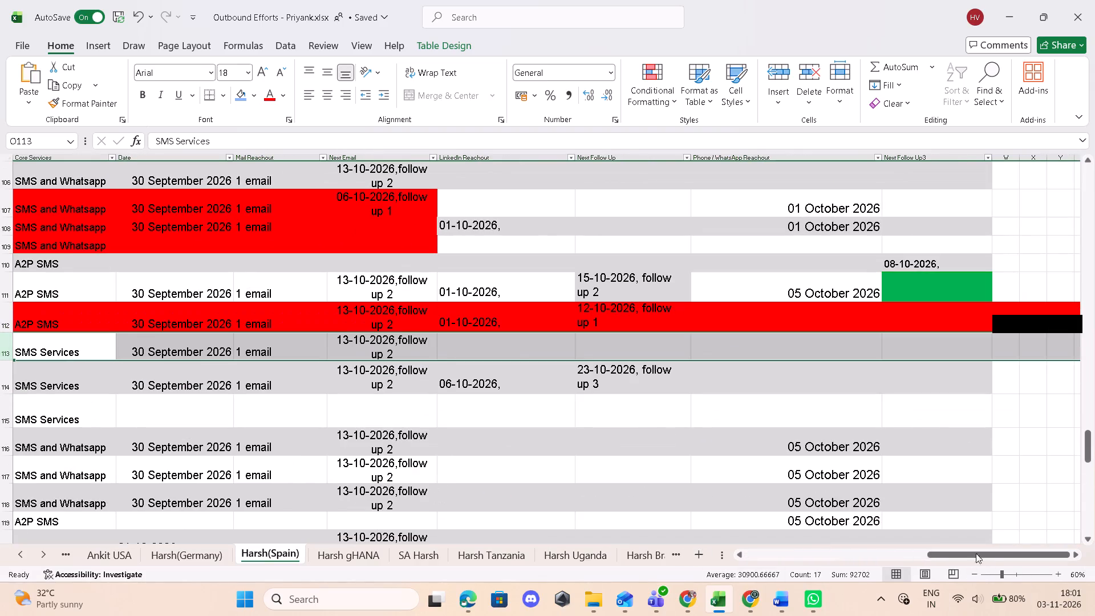
drag(988, 550, 788, 561)
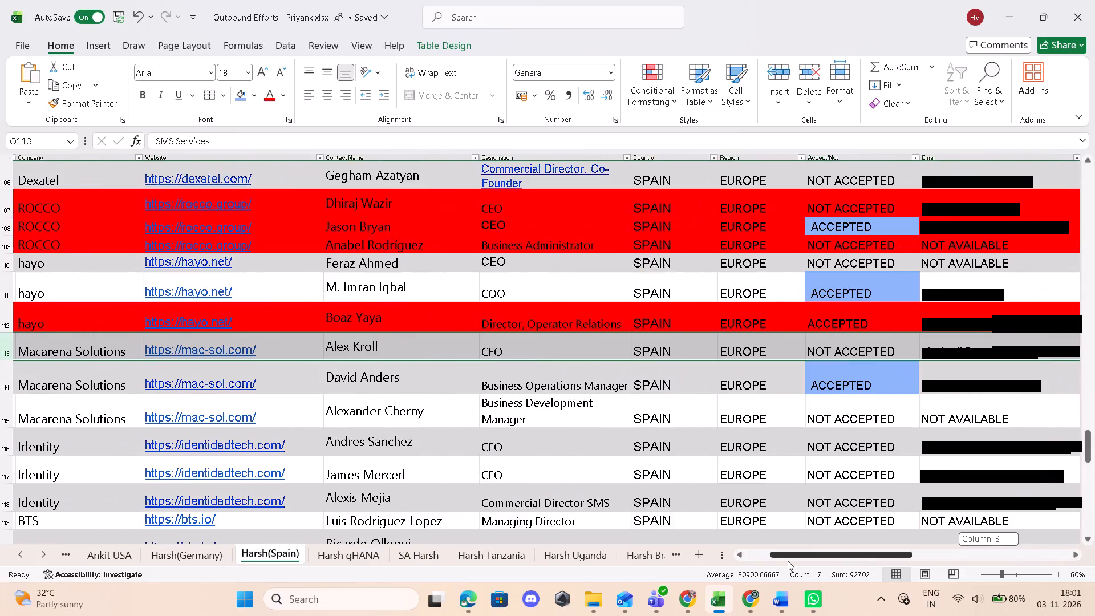
drag(788, 561, 970, 553)
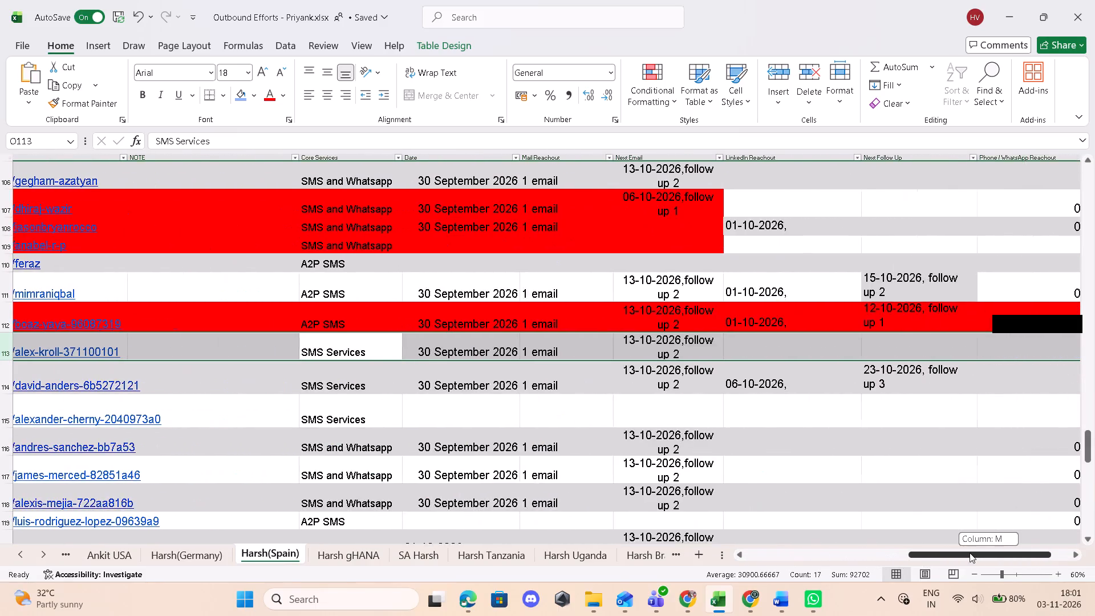
Select the Identity CEO's record in row 116 of the Harsh(Spain) sheet and follow it across toward its outreach columns.
drag(970, 553, 805, 569)
click(412, 440)
click(0, 437)
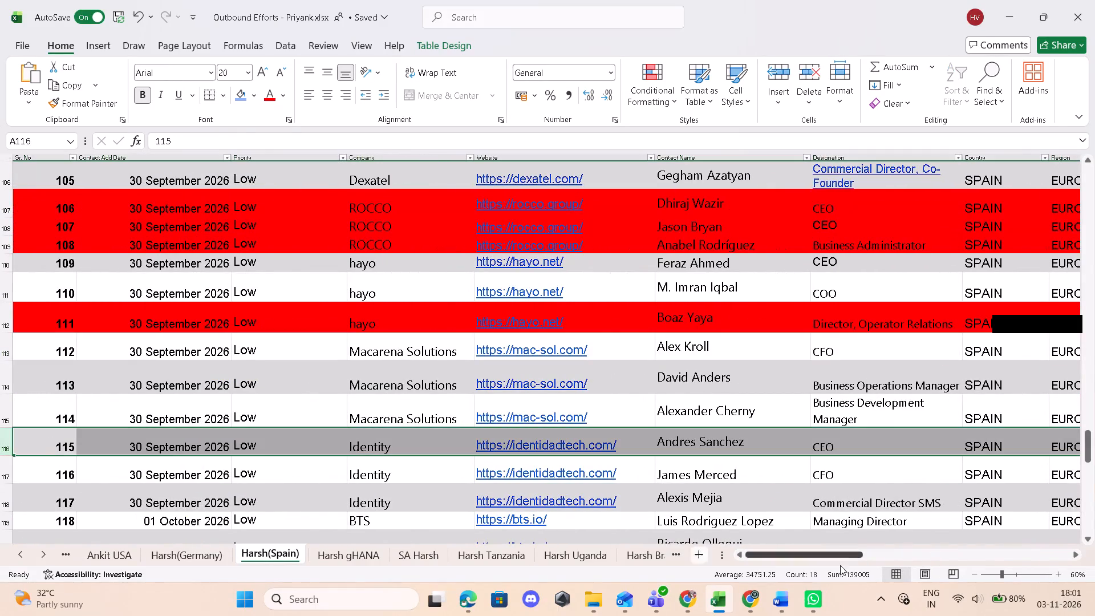
drag(794, 549, 916, 552)
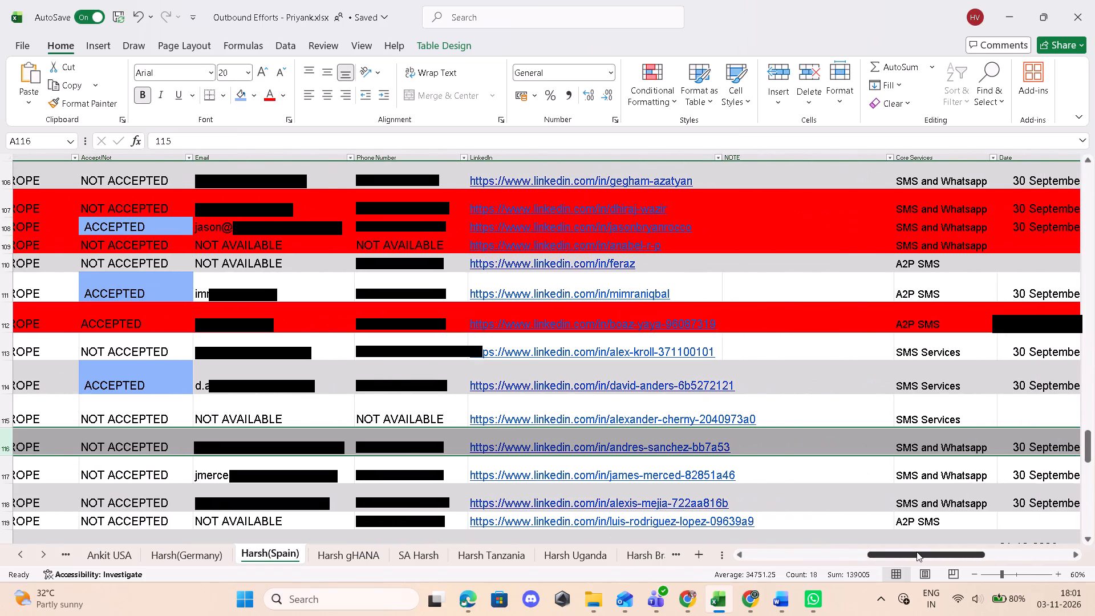
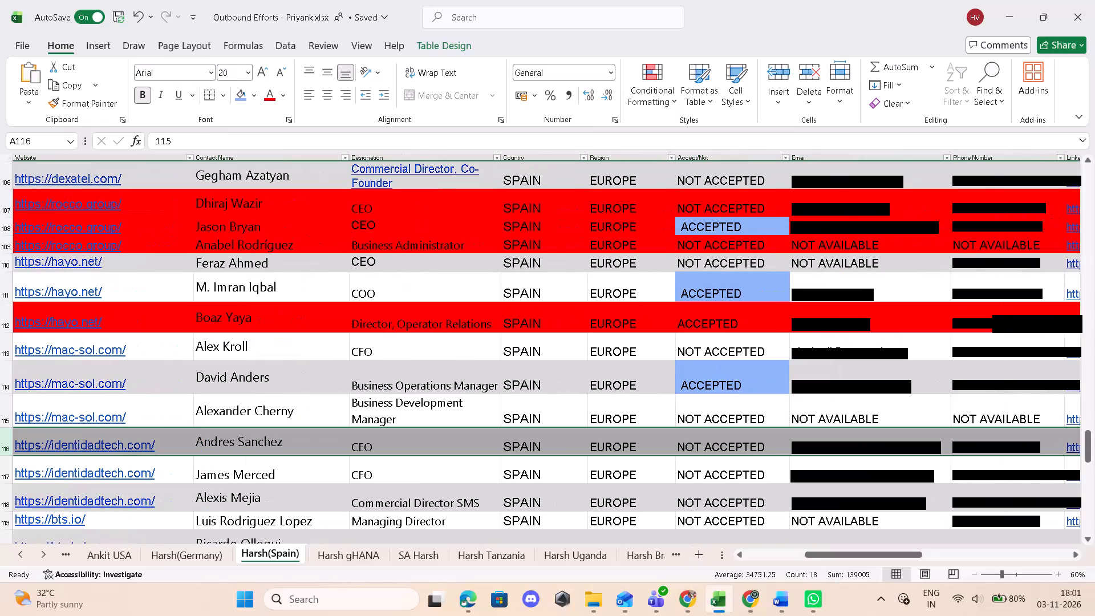
Copy the designation text CEO from the Identity contact's record in row 116 of the Harsh(Spain) sheet.
double_click(444, 453)
drag(441, 452, 331, 445)
key(ctrl+c)
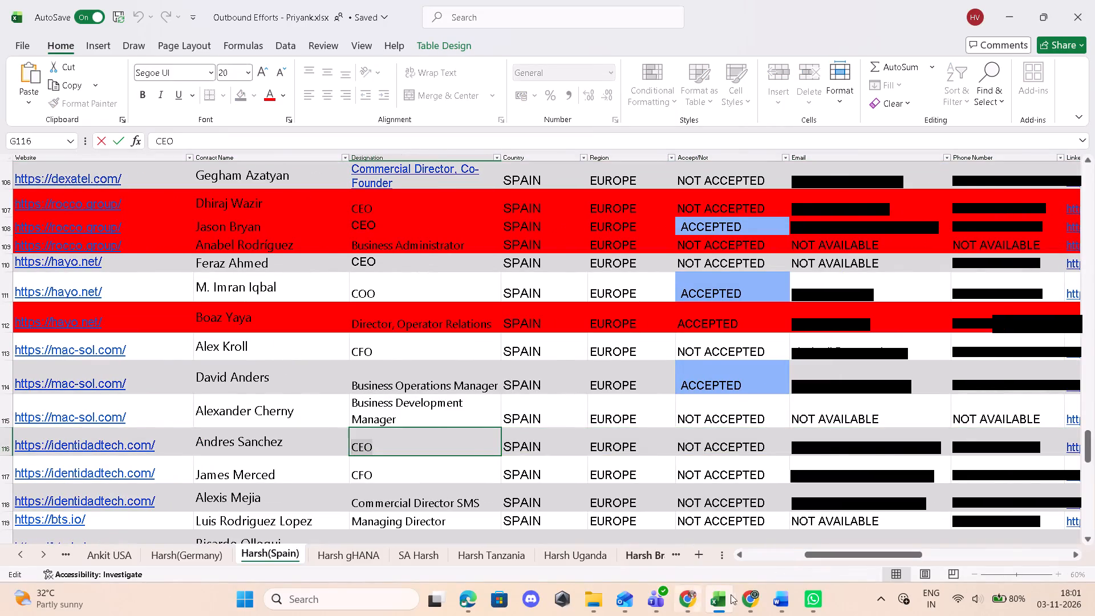
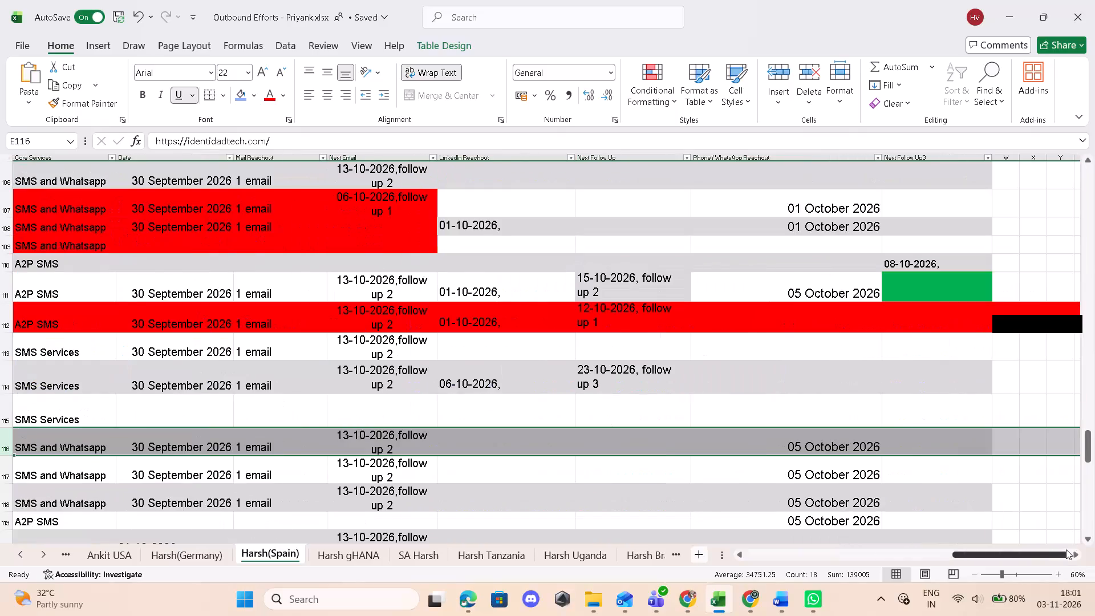
Fill the Next Follow Up3 cell in row 116 from the row's Phone/WhatsApp Reachout date, changing the date to 03-11-2026.
click(832, 437)
key(ctrl+c)
click(940, 444)
key(ctrl+v)
double_click(910, 448)
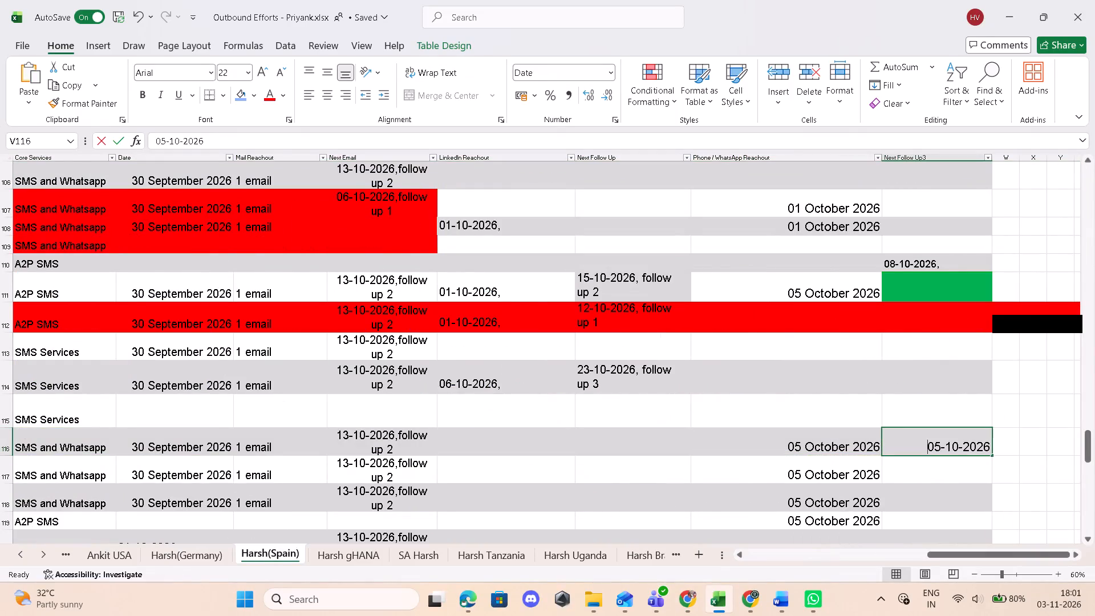
click(937, 449)
key(BackSpace)
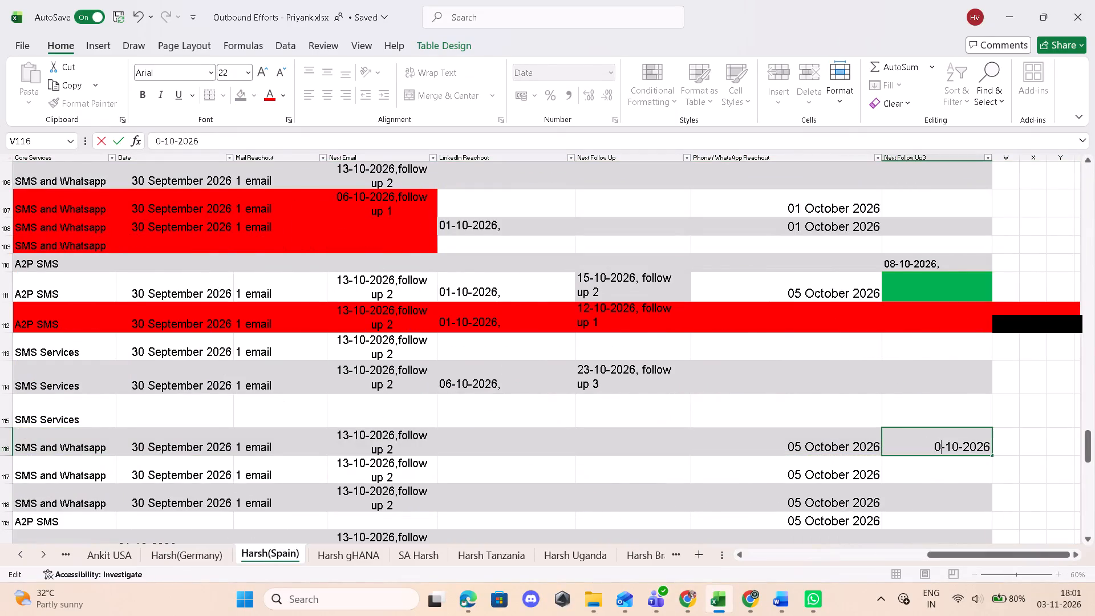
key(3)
key(Right)
key(Right)
key(Right)
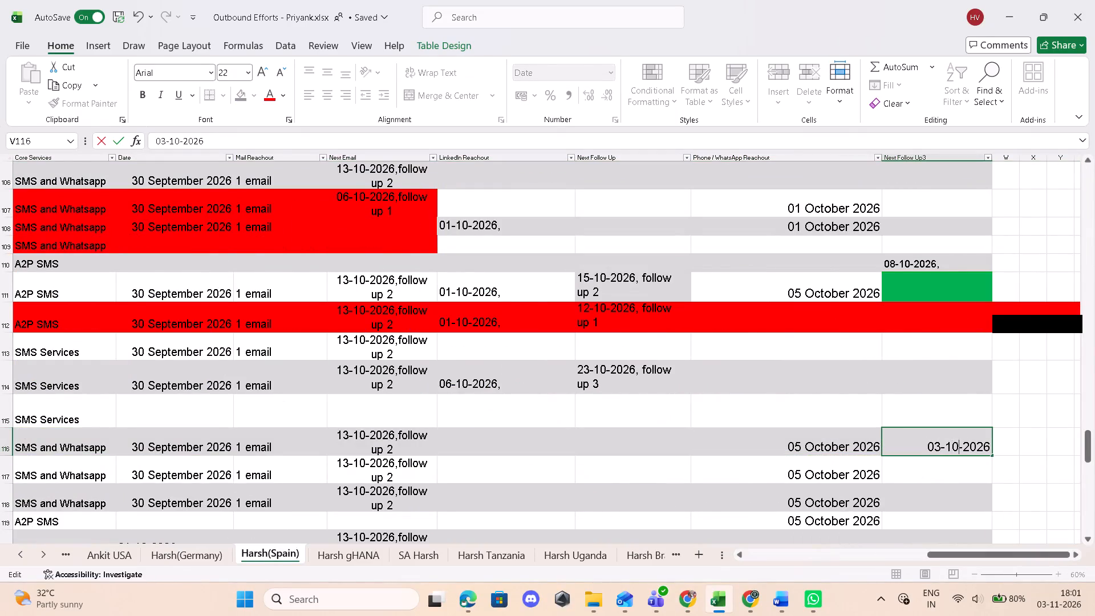
key(BackSpace)
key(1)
click(939, 461)
click(943, 444)
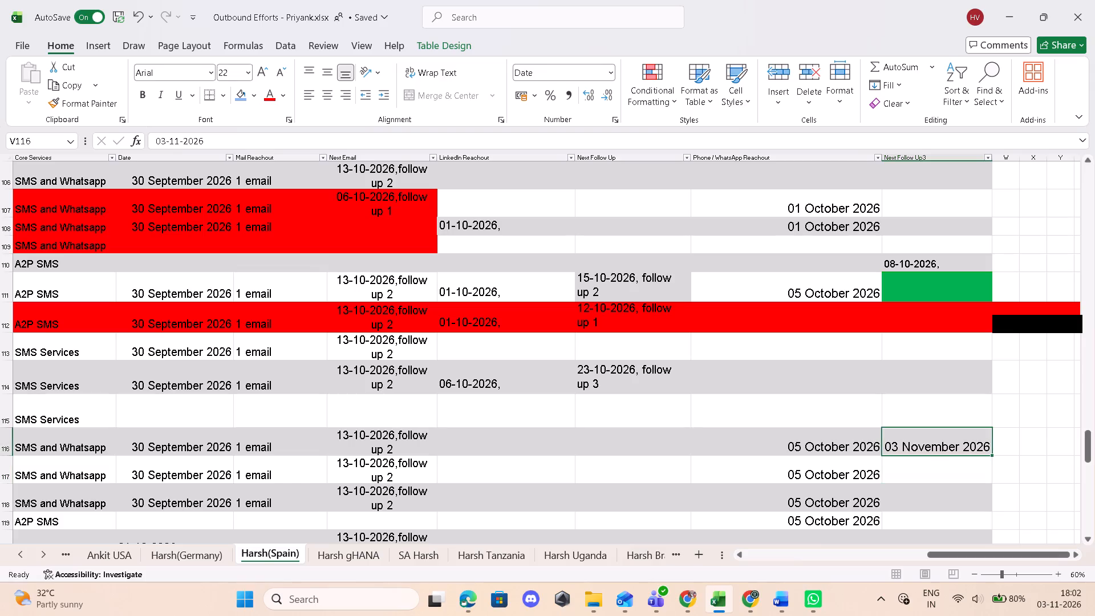
Review row 115, the Macarena Solutions Business Development Manager, for a phone number and outreach entries in the Spain sheet.
click(936, 403)
click(0, 416)
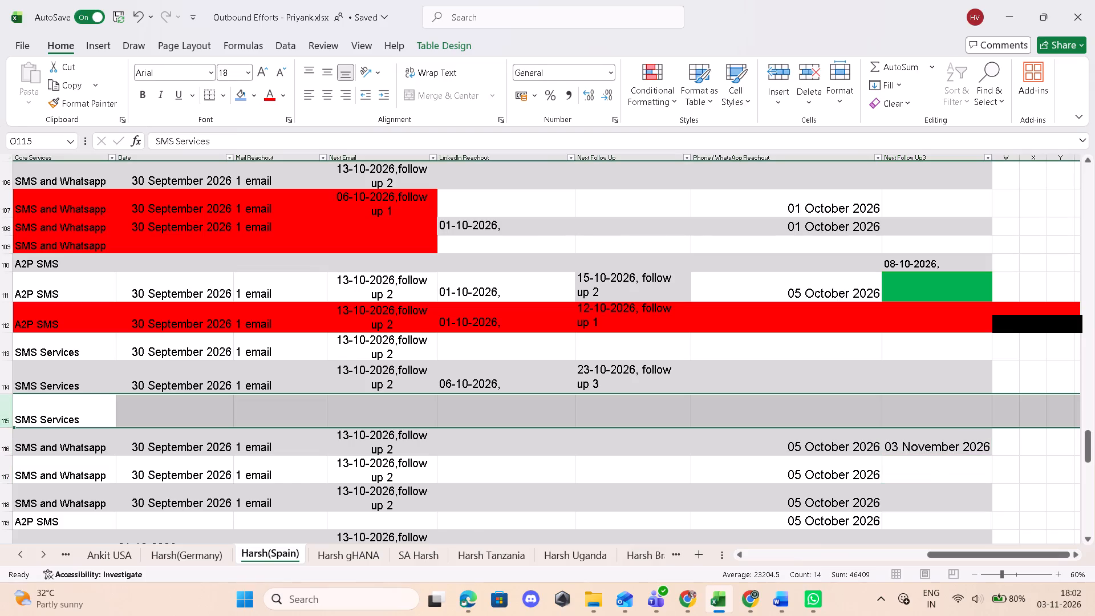
drag(958, 554, 854, 553)
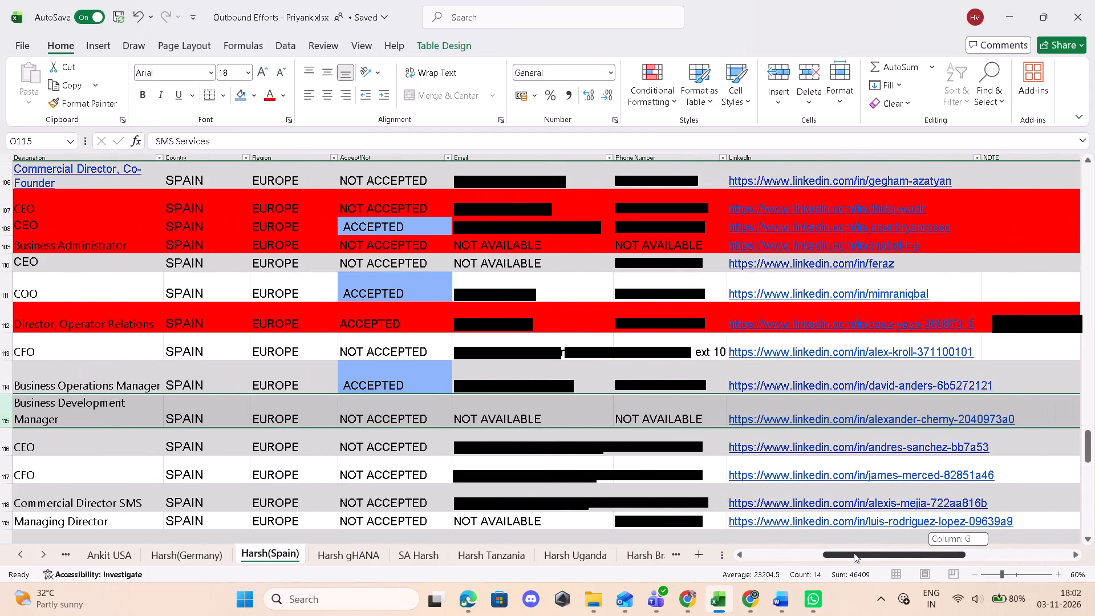
drag(854, 553, 857, 552)
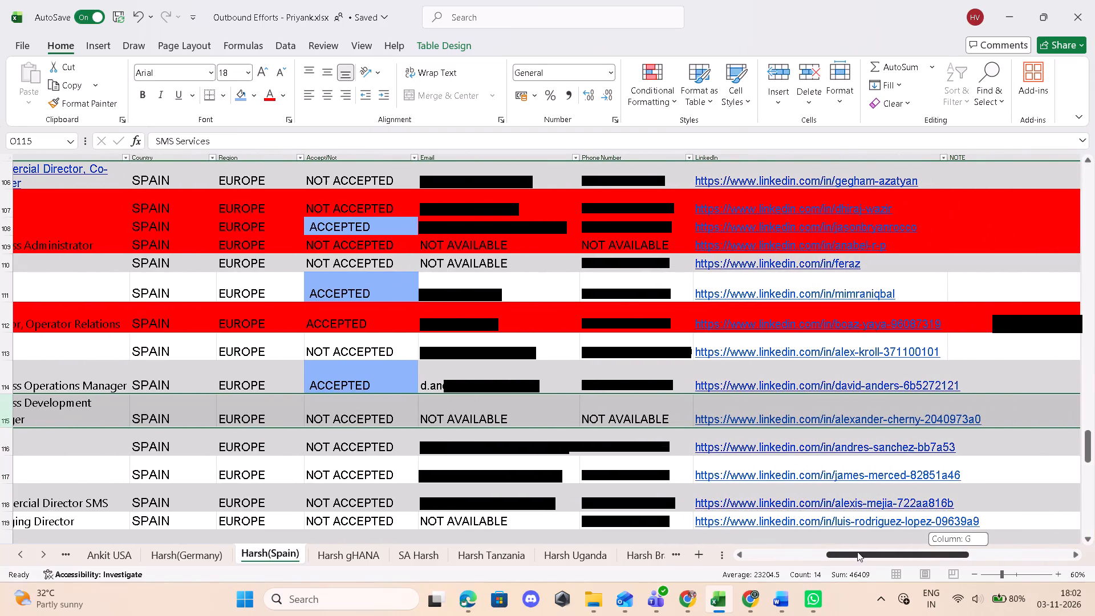
drag(857, 552, 970, 542)
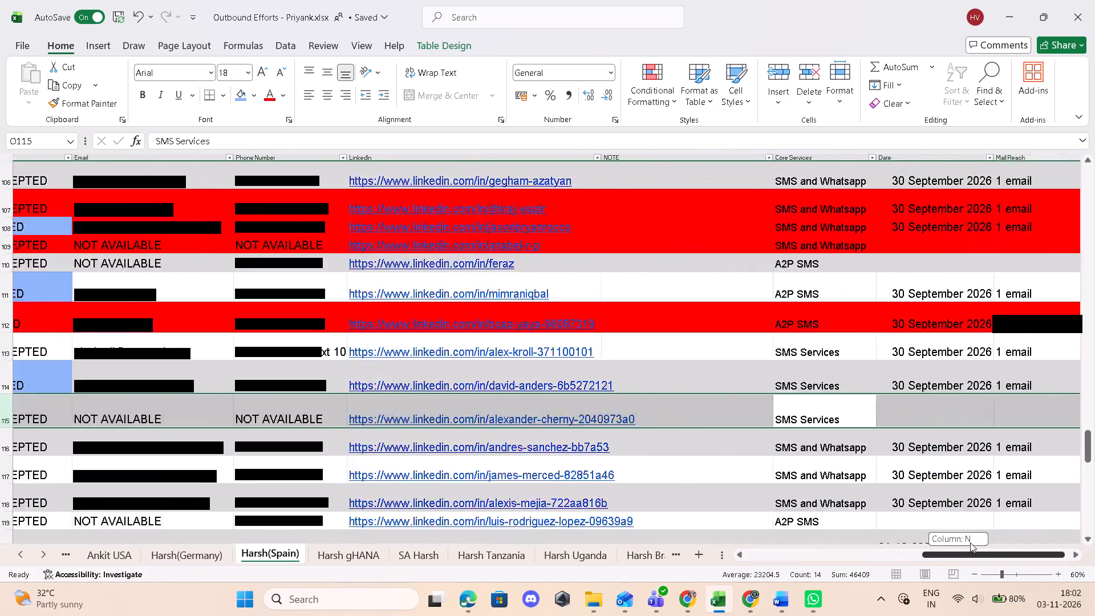
drag(970, 542, 919, 540)
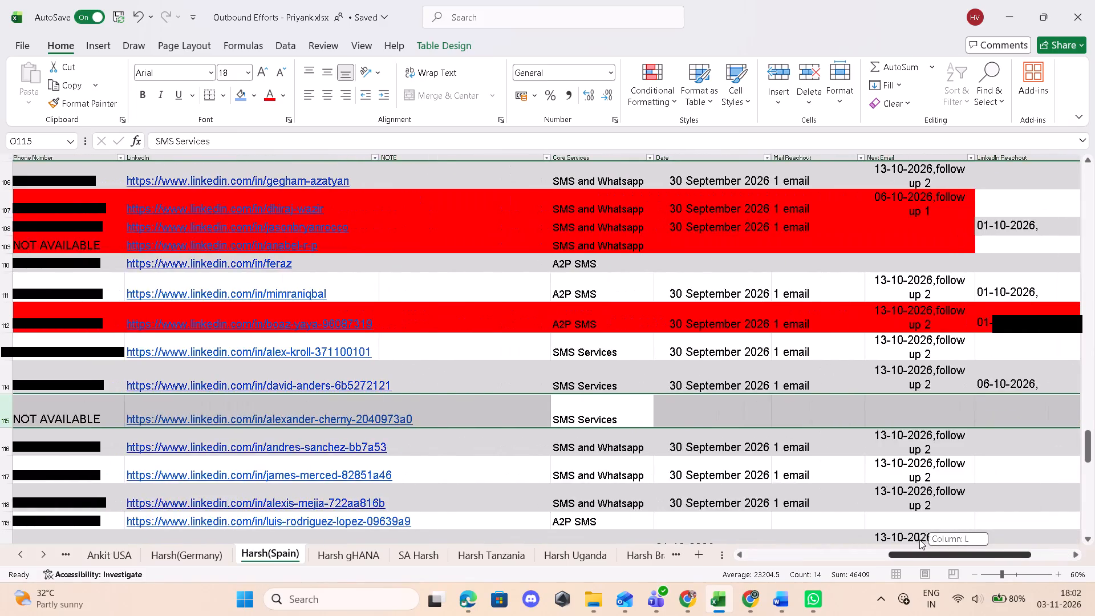
drag(919, 540, 1016, 541)
Copy the phone number of Identity's CFO from row 117 of the Spain sheet.
click(960, 473)
click(0, 467)
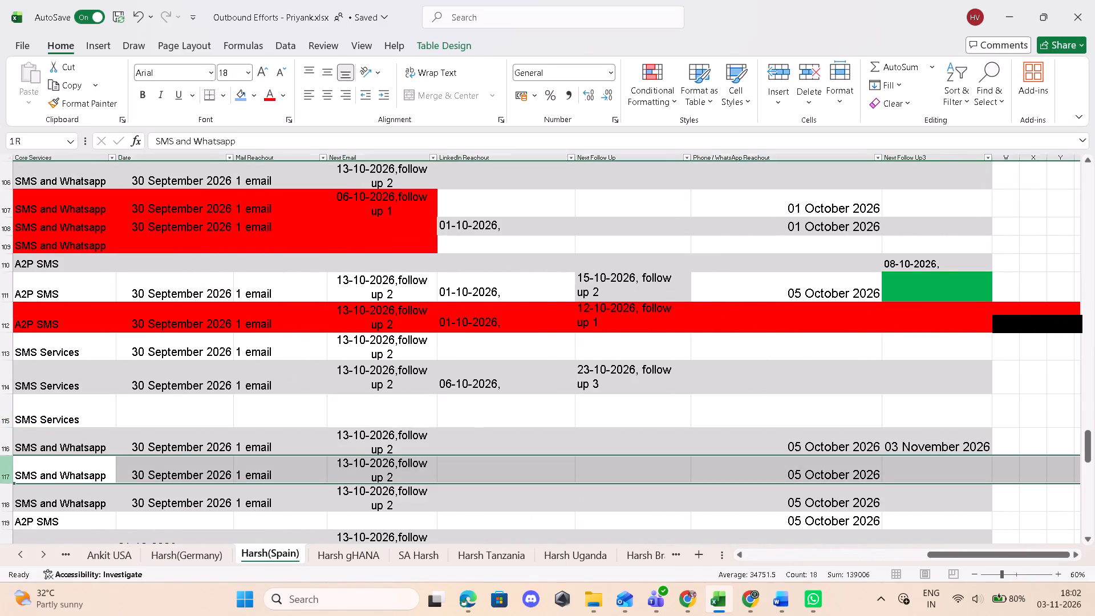
drag(947, 554, 801, 553)
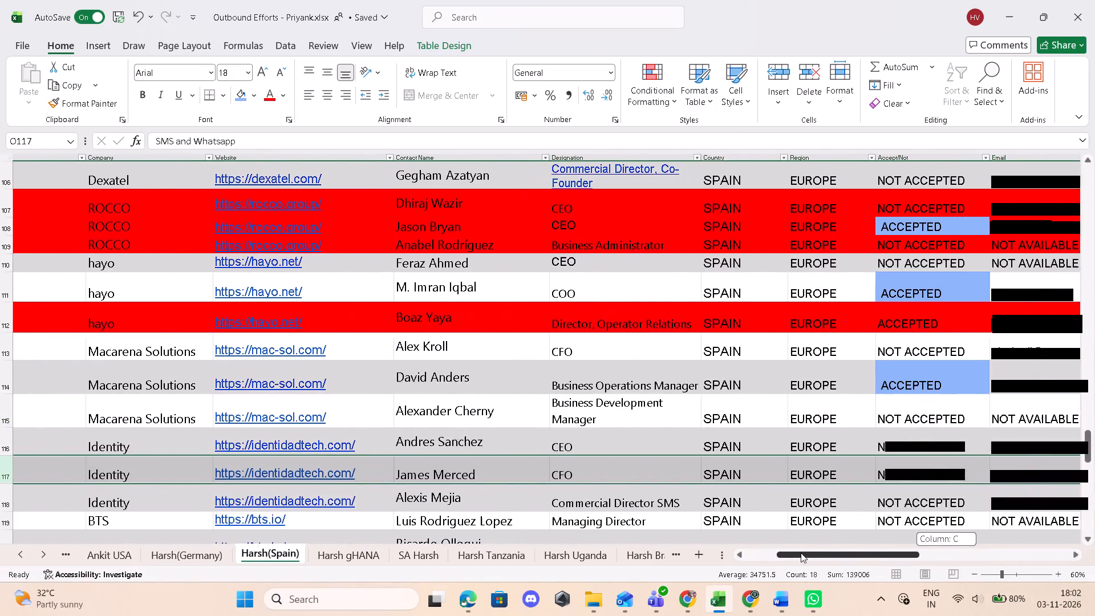
drag(801, 553, 808, 552)
drag(818, 551, 857, 550)
click(705, 471)
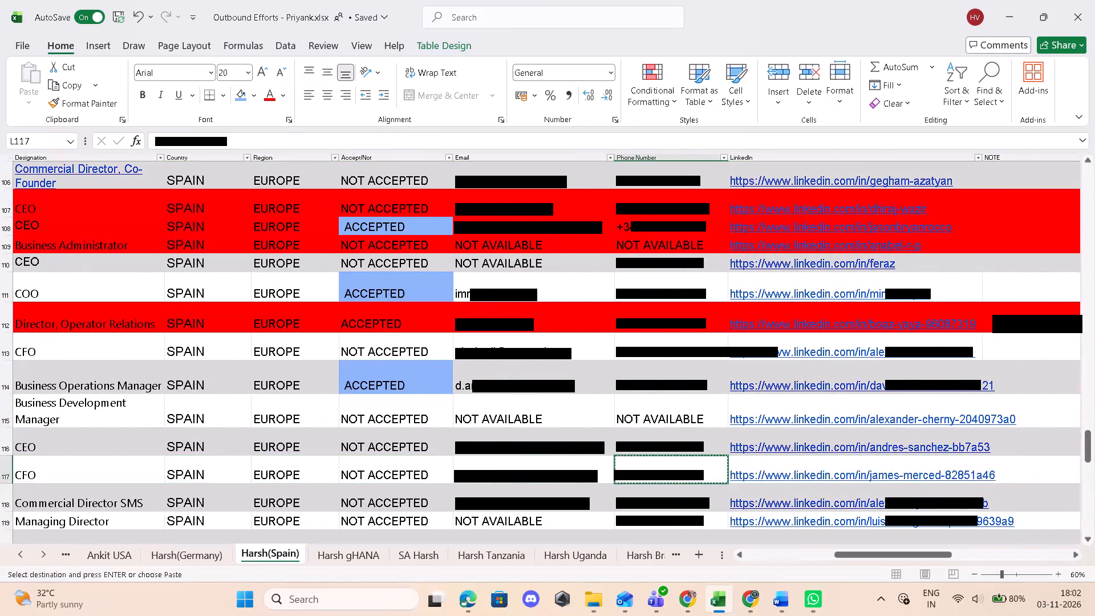
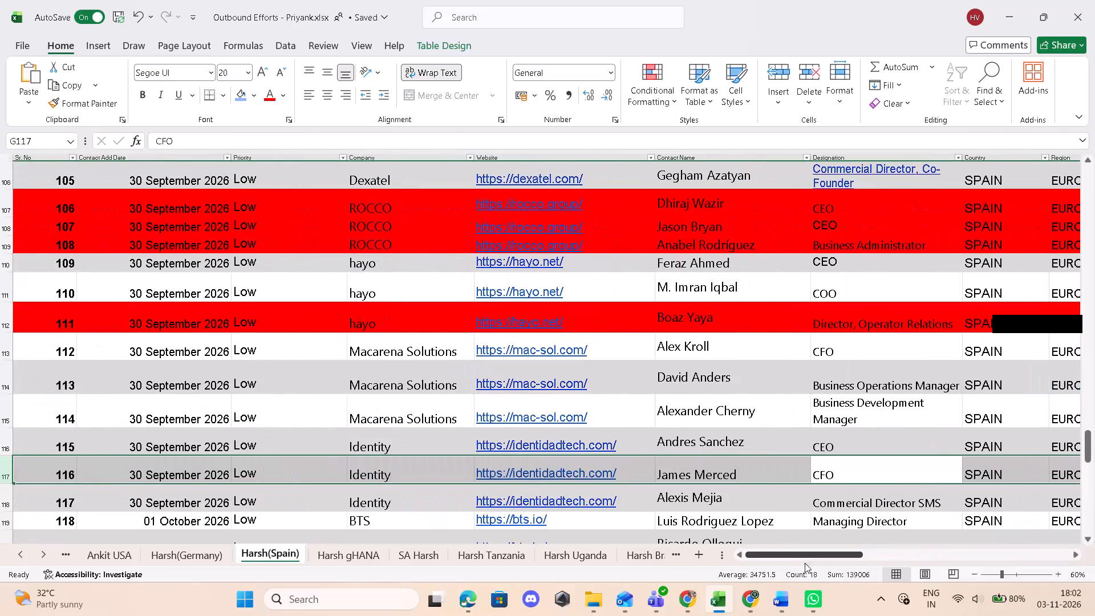
Open the contact name cell of Identity's CFO in row 117 of the Spain sheet and select the first name.
double_click(688, 479)
drag(688, 479, 640, 477)
click(690, 477)
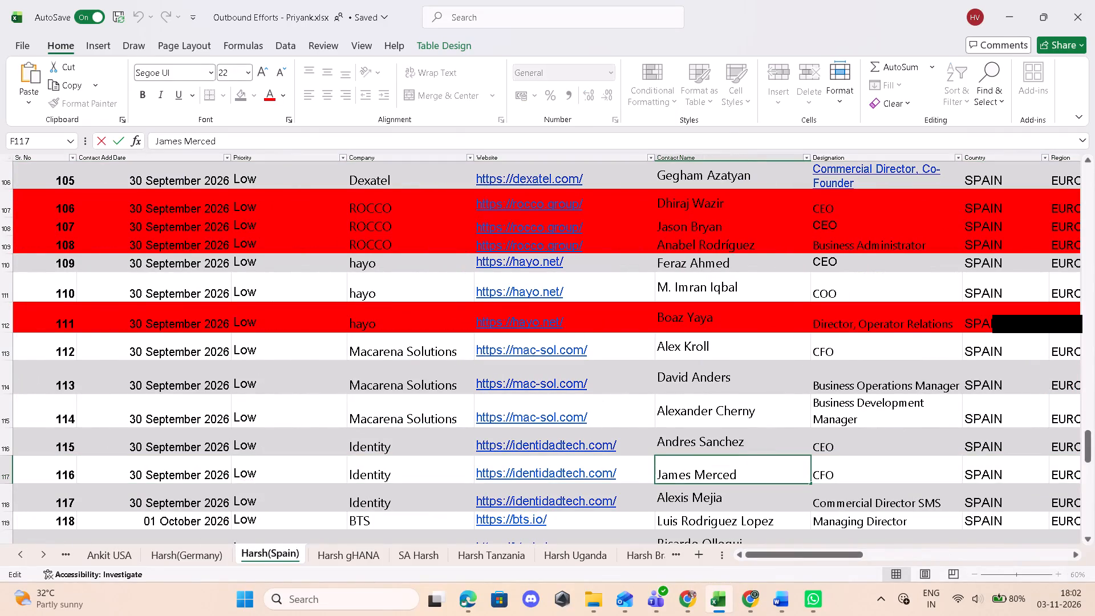
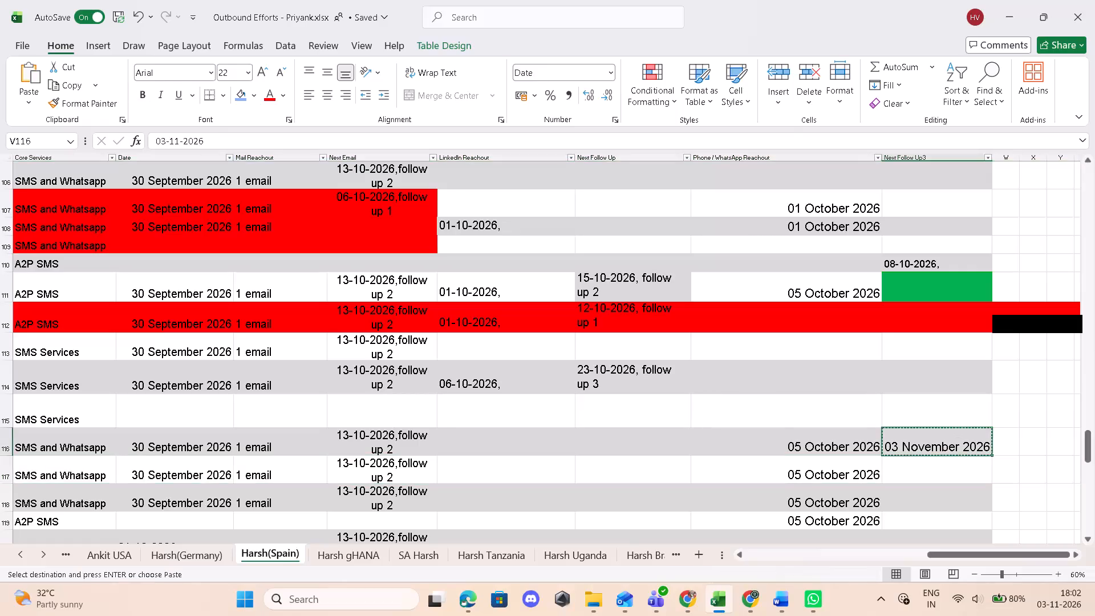
Paste the copied follow-up date, 03 November 2026, into row 117's last follow-up column for identidadtech's CFO.
click(947, 475)
key(ctrl+v)
Locate row 118 for identidadtech's Commercial Director SMS and select the contact's phone number cell.
click(935, 502)
click(0, 493)
drag(1015, 558, 979, 555)
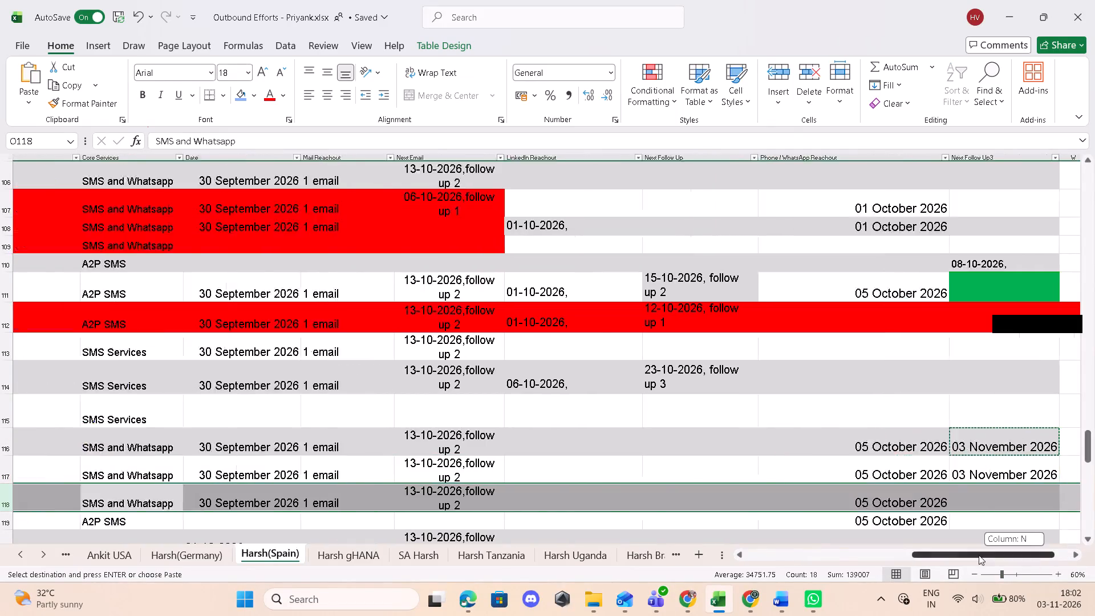
drag(979, 555, 890, 554)
click(976, 502)
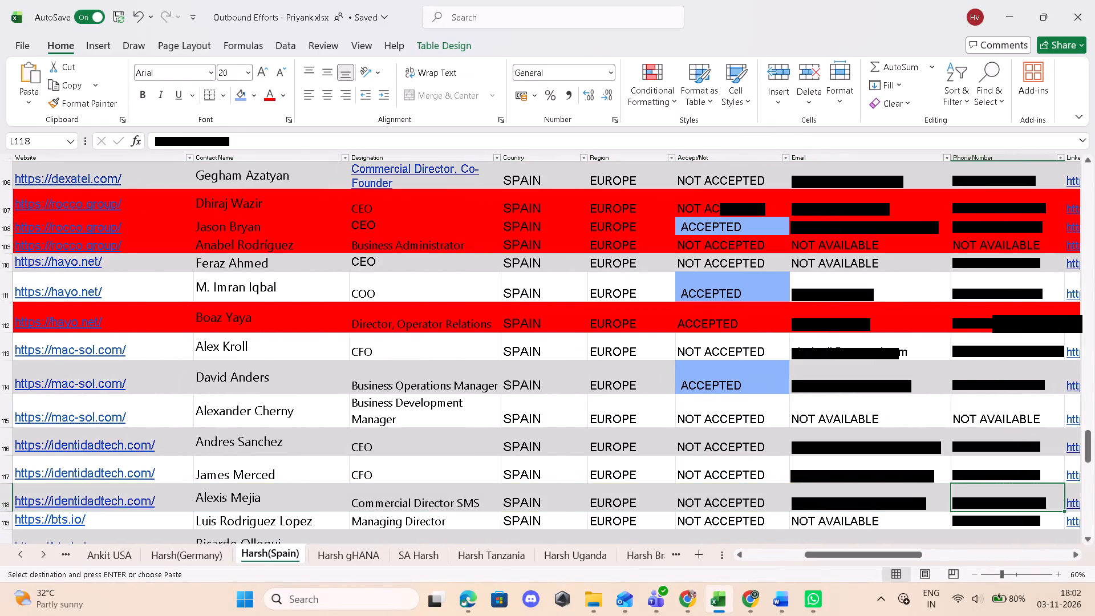
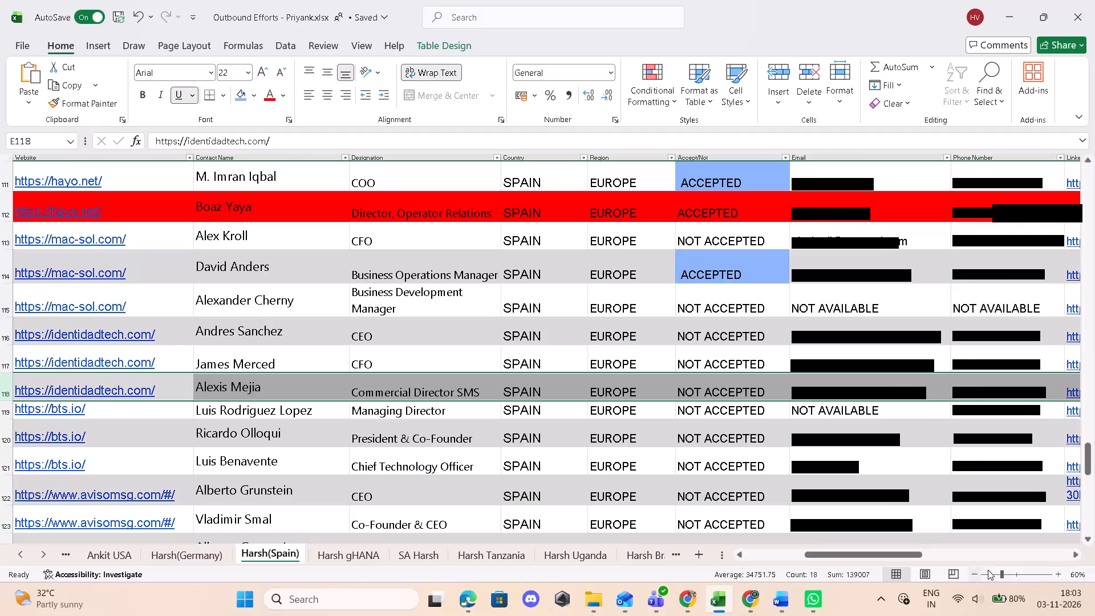
Open the contact name cell in row 118 for identidadtech's Commercial Director SMS and select the contact's first name.
drag(901, 553, 860, 554)
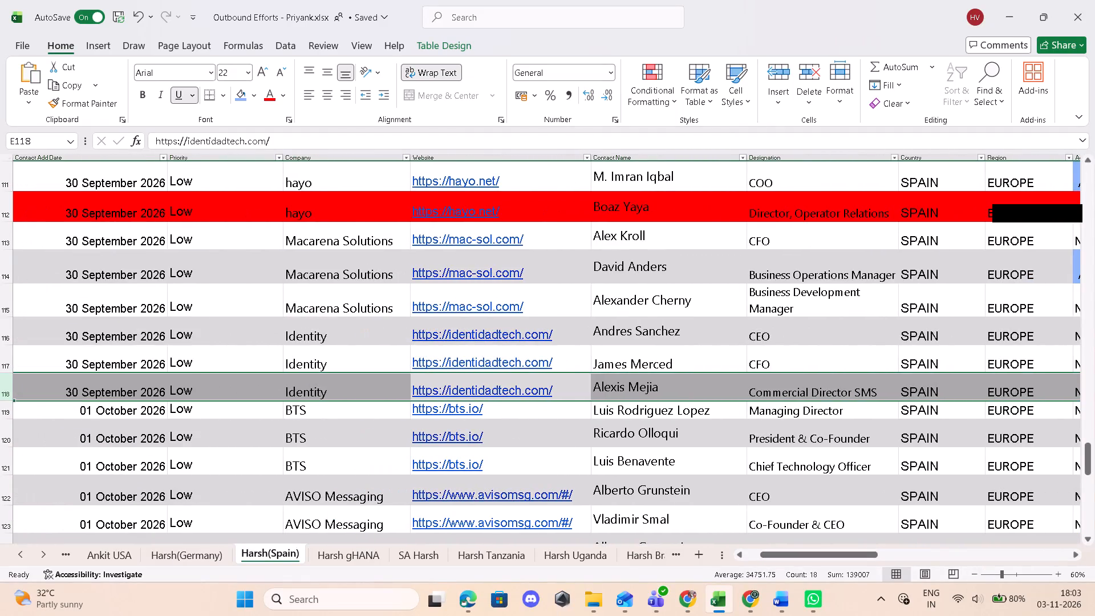
triple_click(622, 390)
drag(627, 387, 621, 388)
click(628, 408)
click(626, 391)
double_click(626, 391)
drag(626, 391, 581, 390)
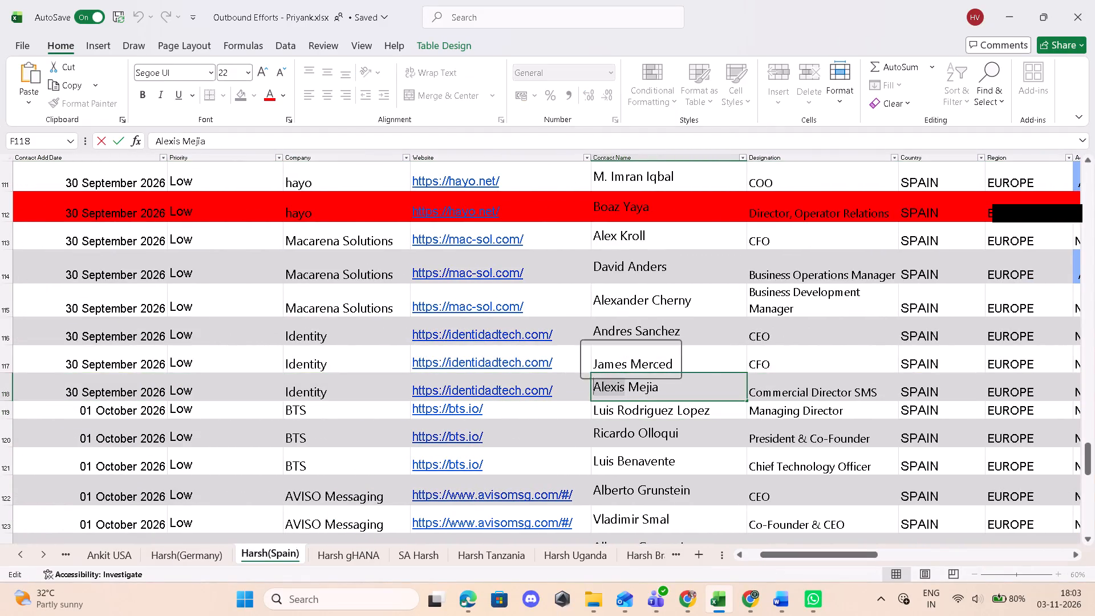
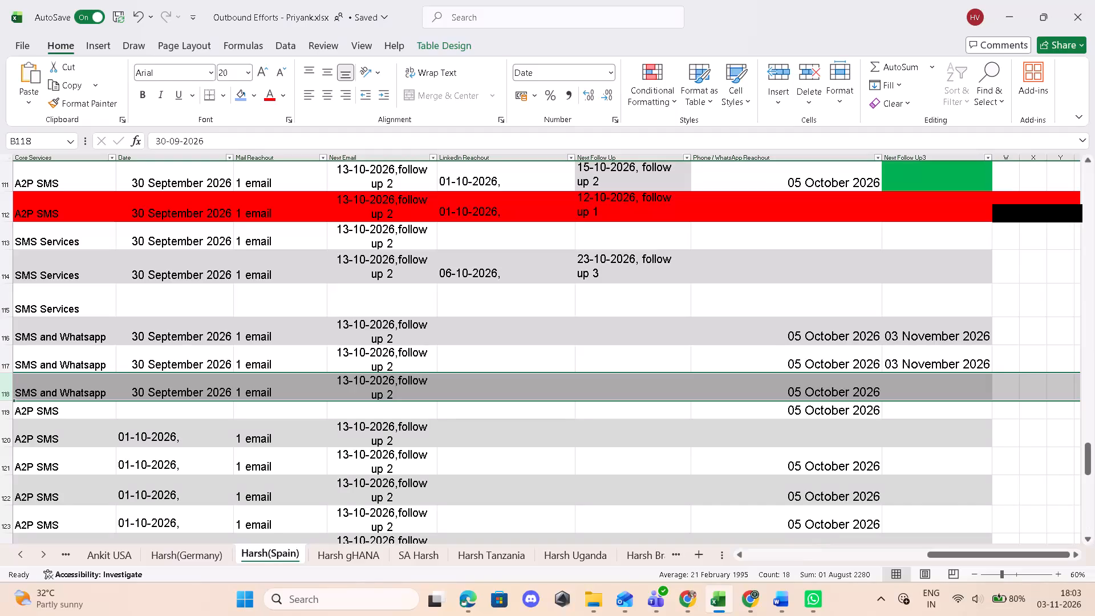
Log the 03 November 2026 follow-up for identidadtech's Commercial Director SMS in row 118 by copying the date from the row above.
click(950, 365)
key(ctrl+c)
click(944, 392)
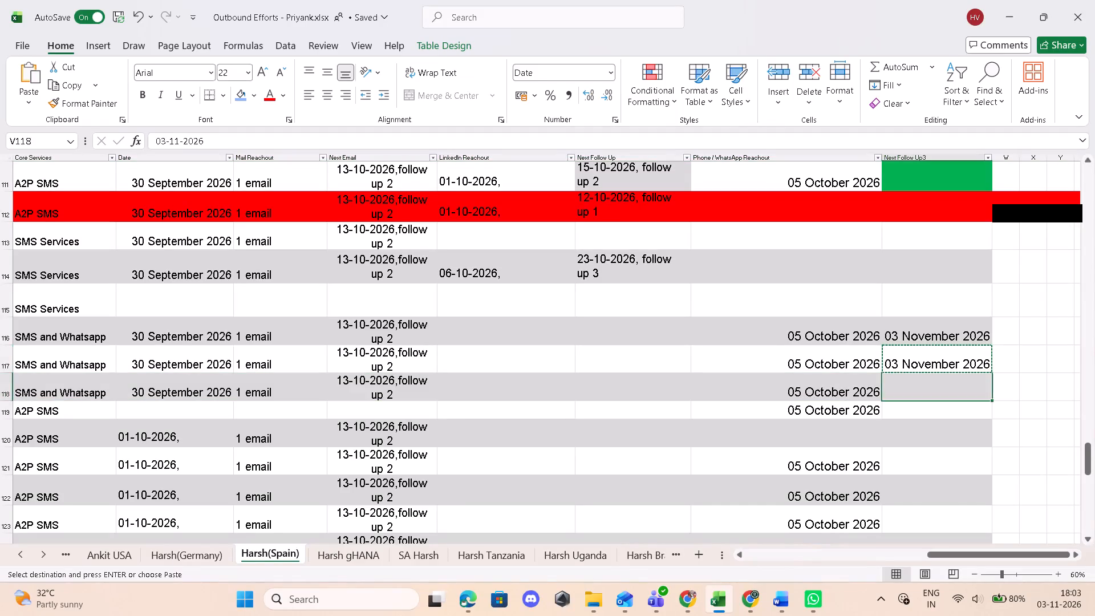
key(ctrl+v)
click(942, 416)
click(918, 352)
key(ctrl+c)
click(923, 378)
key(ctrl+v)
click(929, 412)
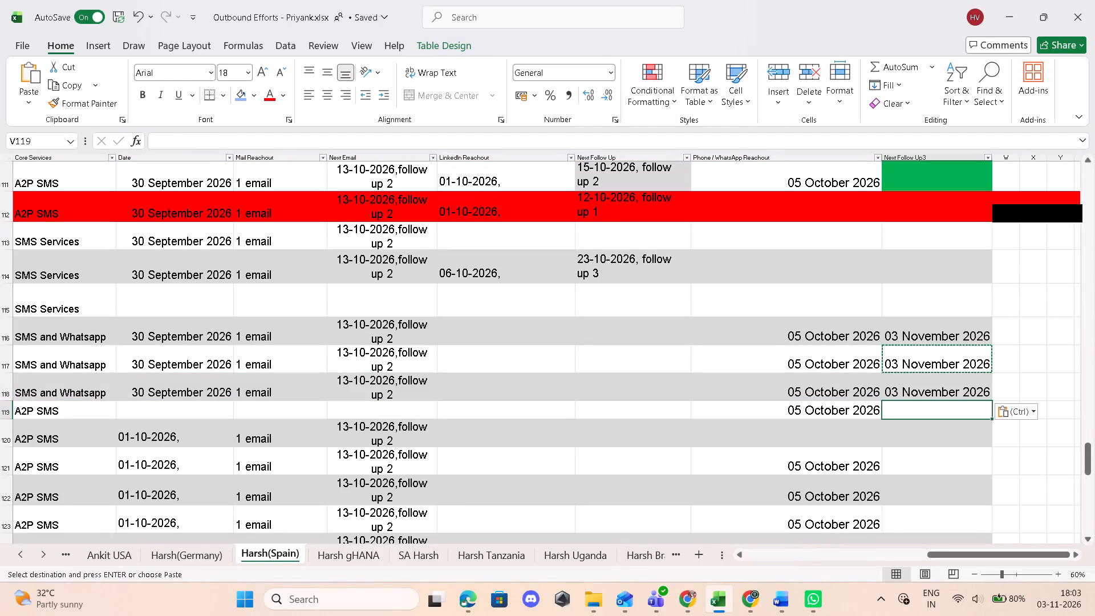
Locate the BTS Managing Director in row 119 and select that contact's phone number cell.
click(837, 415)
click(4, 412)
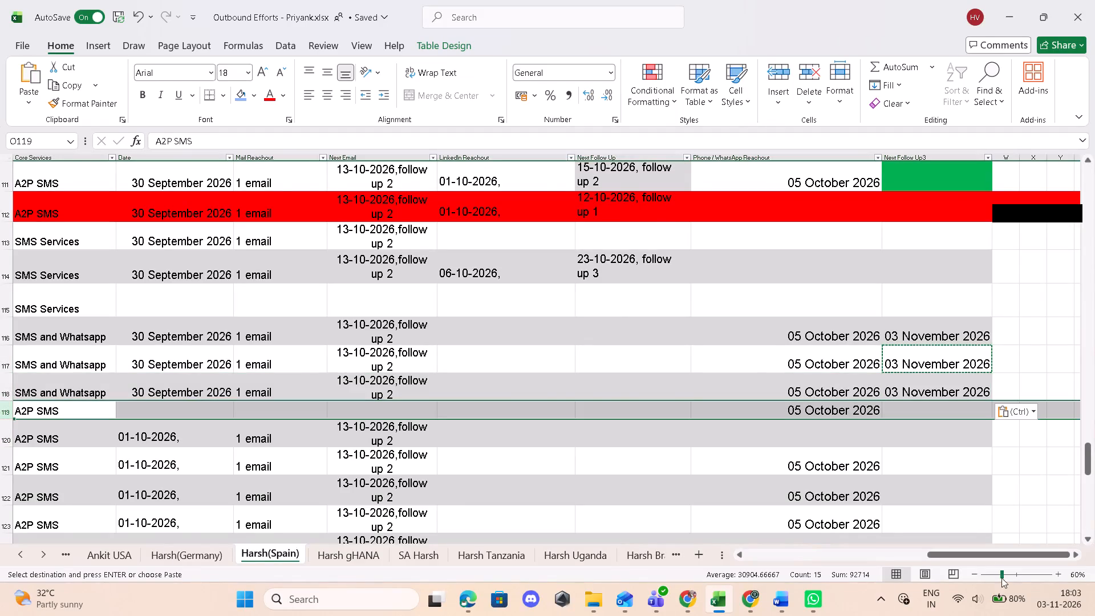
drag(983, 556, 708, 544)
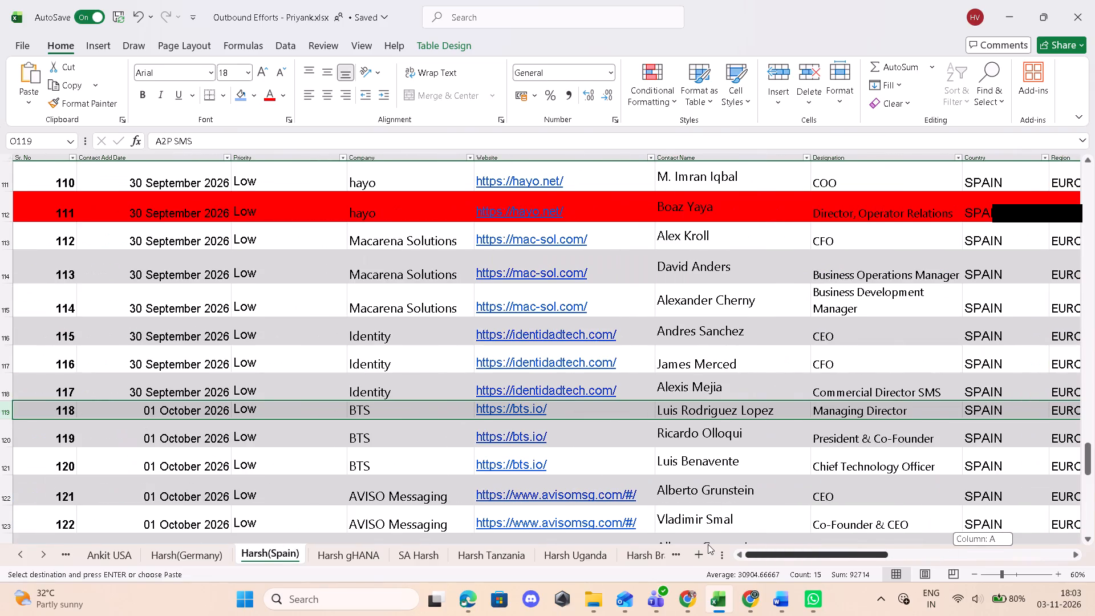
drag(708, 544, 879, 546)
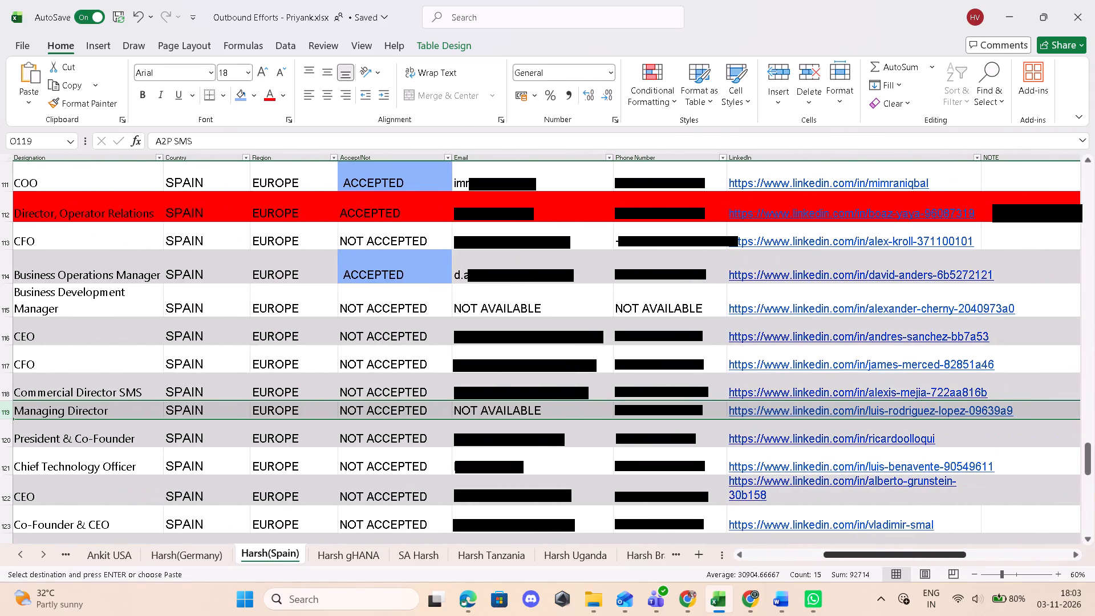
click(654, 406)
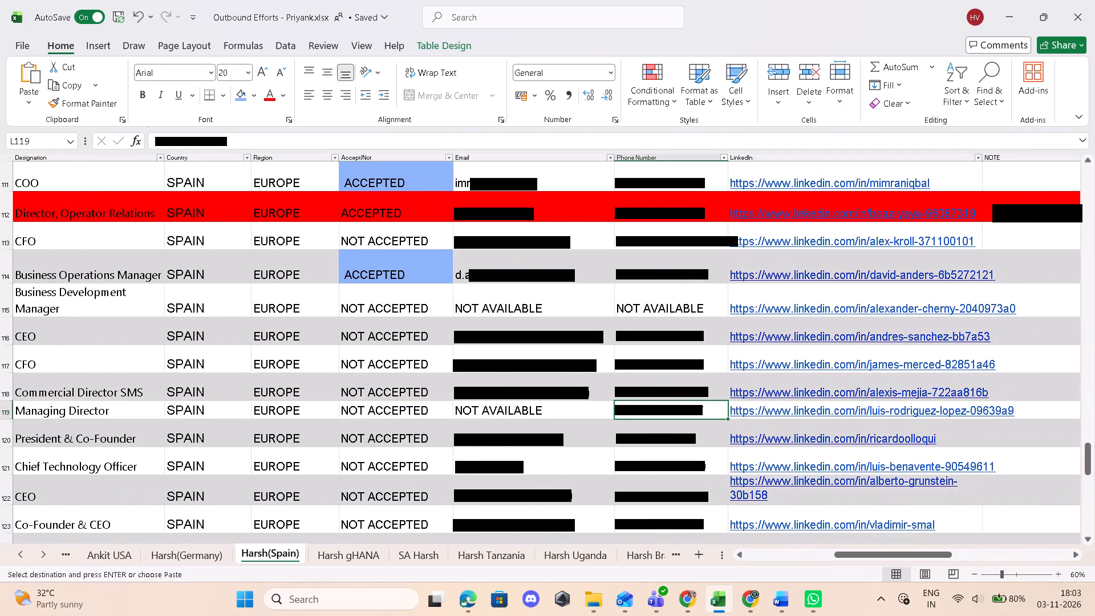
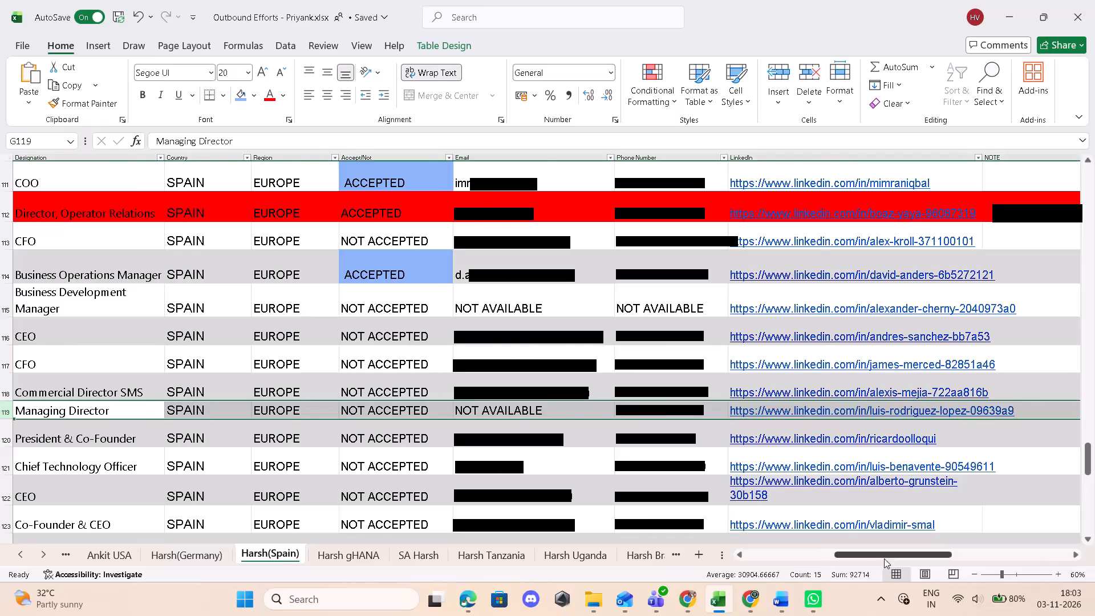
Copy the designation text "Managing Director" of the BTS contact in row 119 of the Harsh(Spain) sheet.
drag(881, 558, 839, 559)
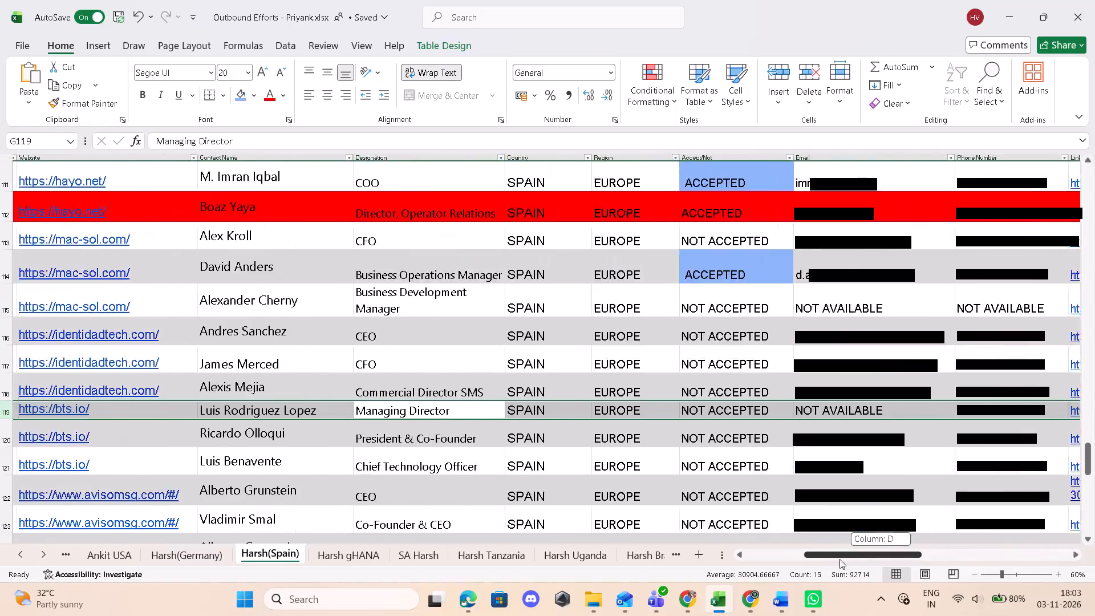
drag(839, 559, 820, 558)
double_click(715, 403)
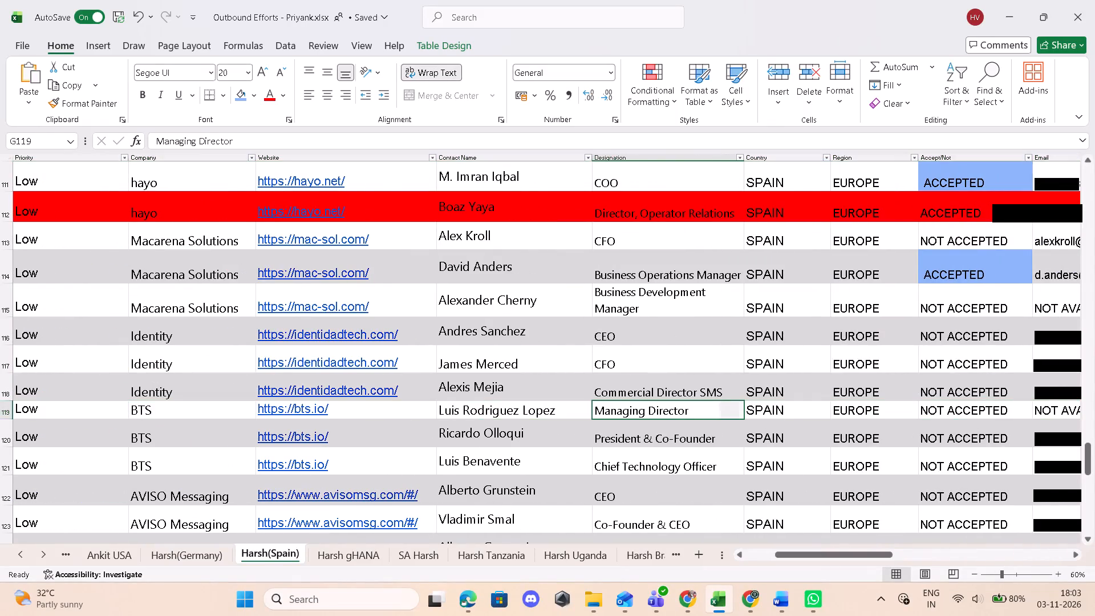
drag(715, 403, 546, 406)
key(ctrl+c)
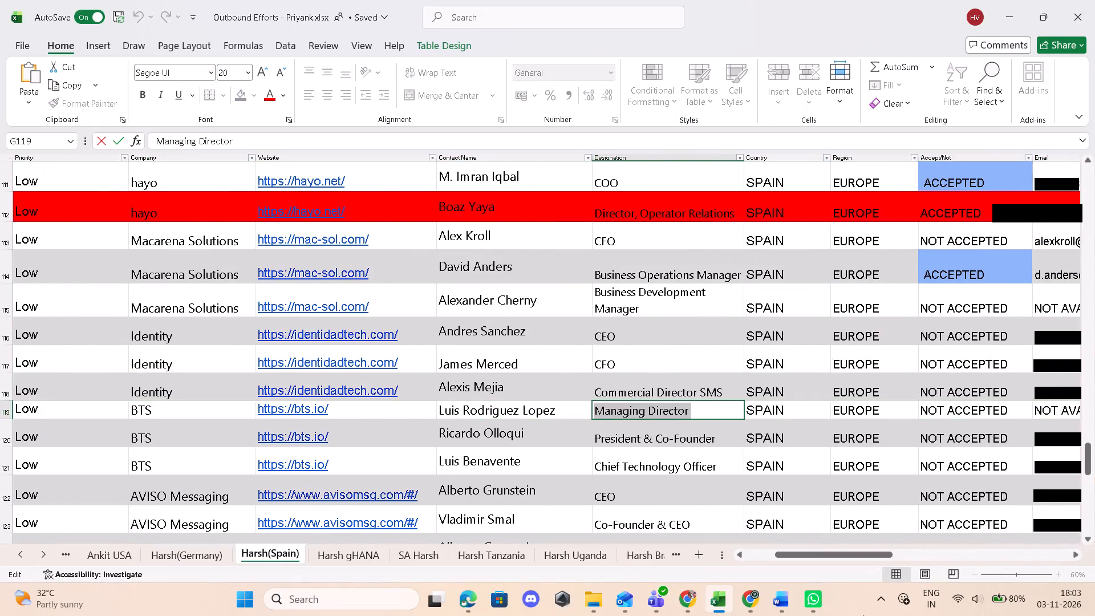
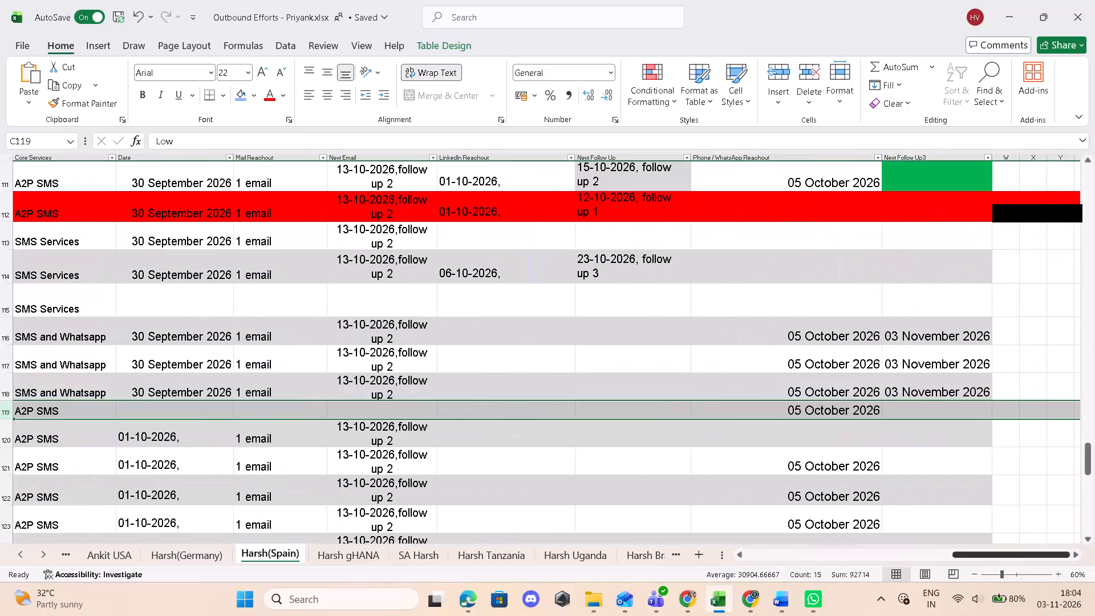
Copy the 03 November 2026 follow-up date from row 118 into the Next Follow Up3 cell of row 119.
click(934, 391)
key(ctrl+c)
click(940, 412)
key(ctrl+v)
Copy the phone number of the A2P SMS contact in row 121 of the Harsh(Spain) sheet.
click(941, 466)
click(829, 468)
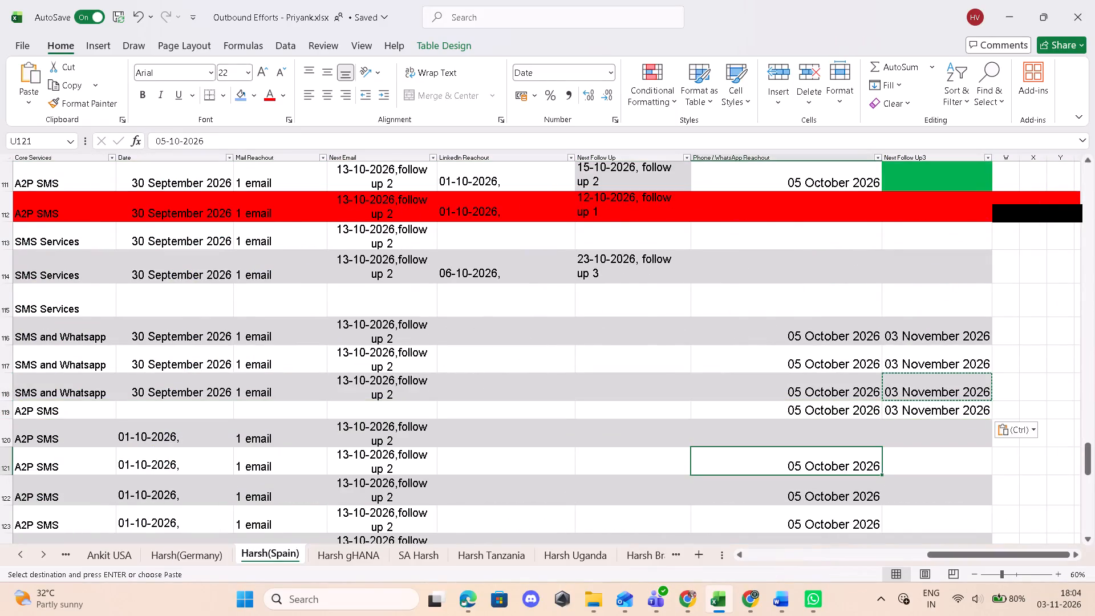
click(1, 459)
drag(1021, 556, 923, 554)
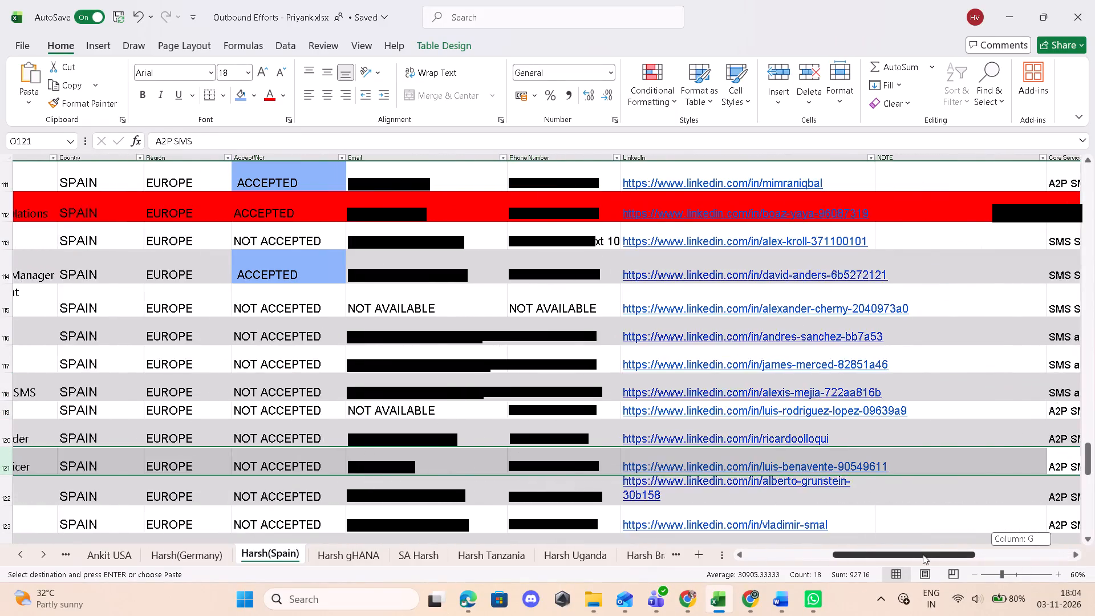
drag(923, 554, 931, 558)
click(513, 459)
key(ctrl+c)
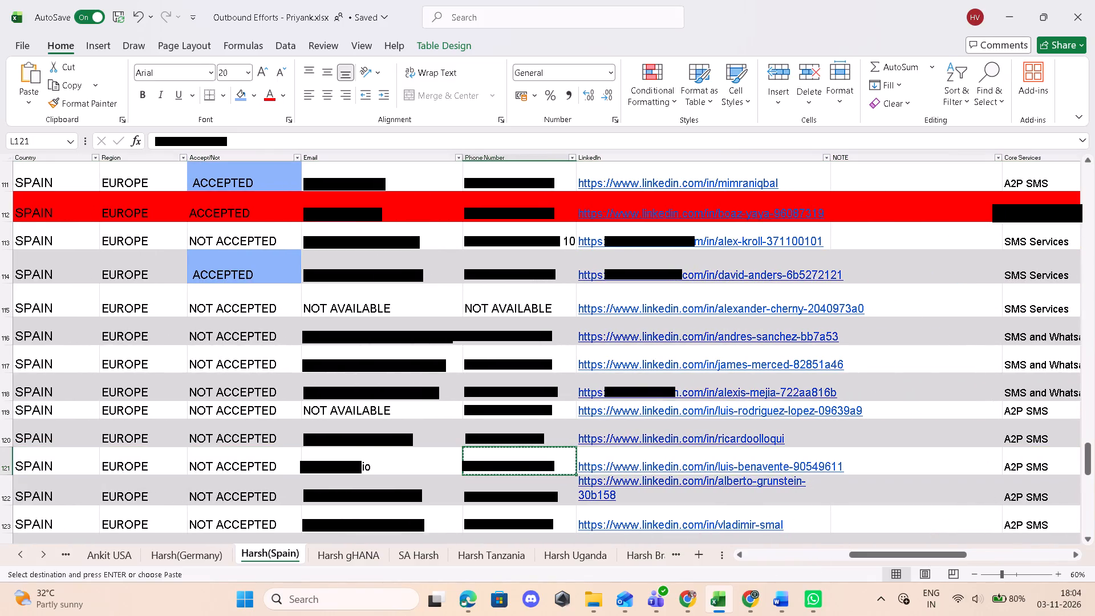
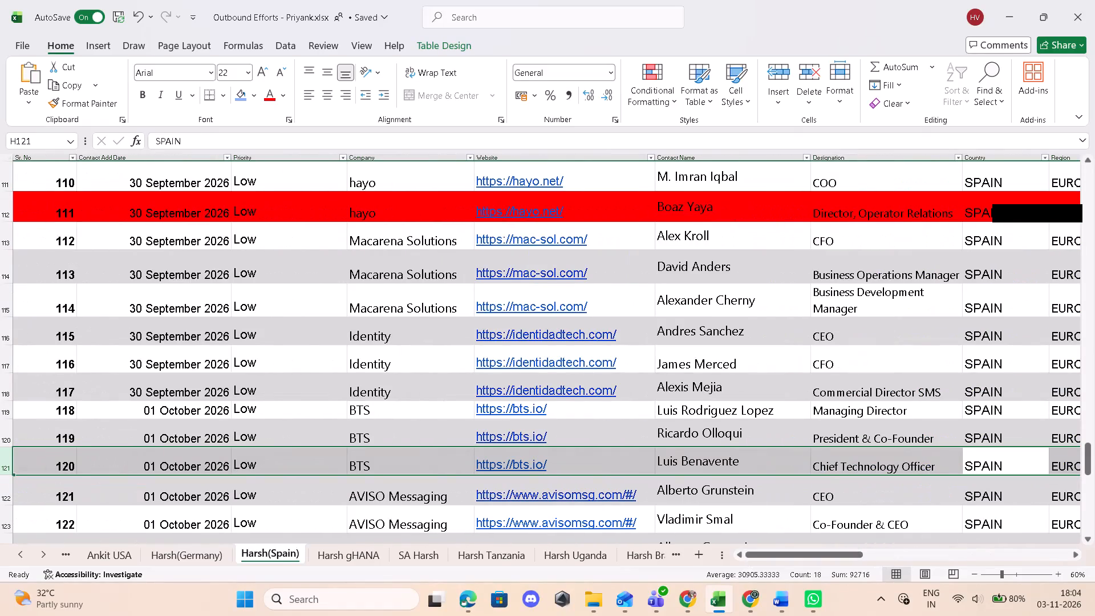
Copy only the first name of the BTS Chief Technology Officer from the Contact Name cell in row 121.
double_click(676, 464)
drag(676, 464, 642, 462)
key(ctrl+c)
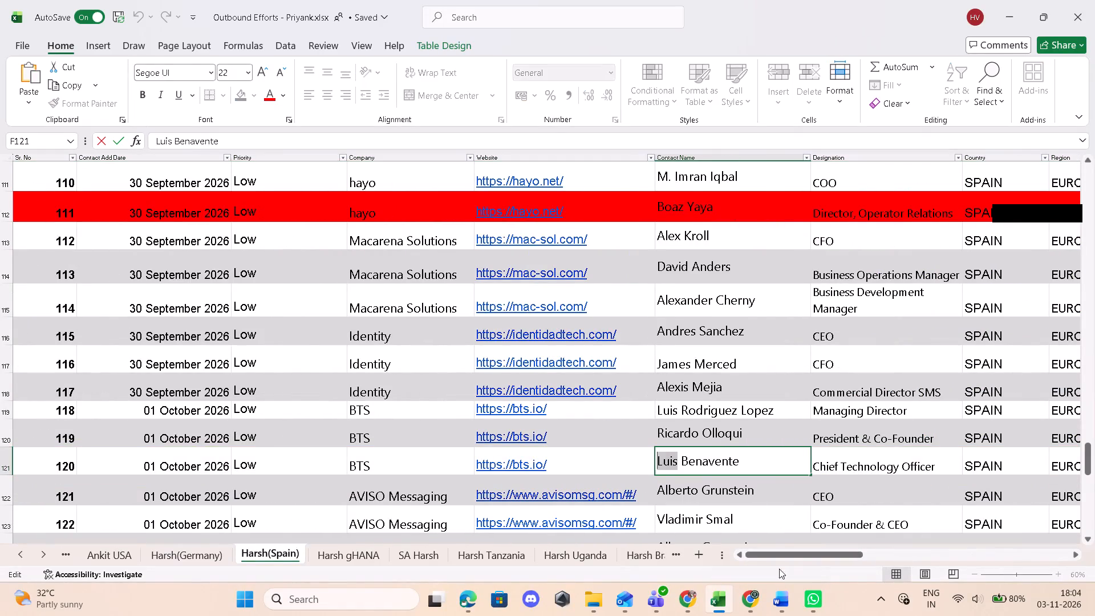
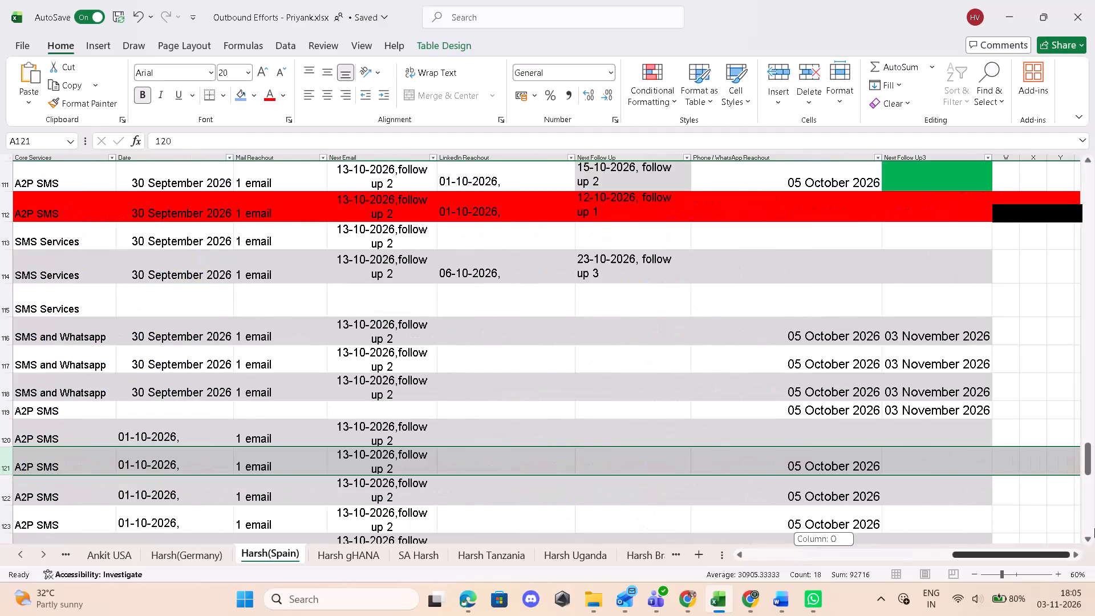
Copy the 03 November 2026 date from row 119 into the Next Follow Up3 cell of row 121.
click(950, 456)
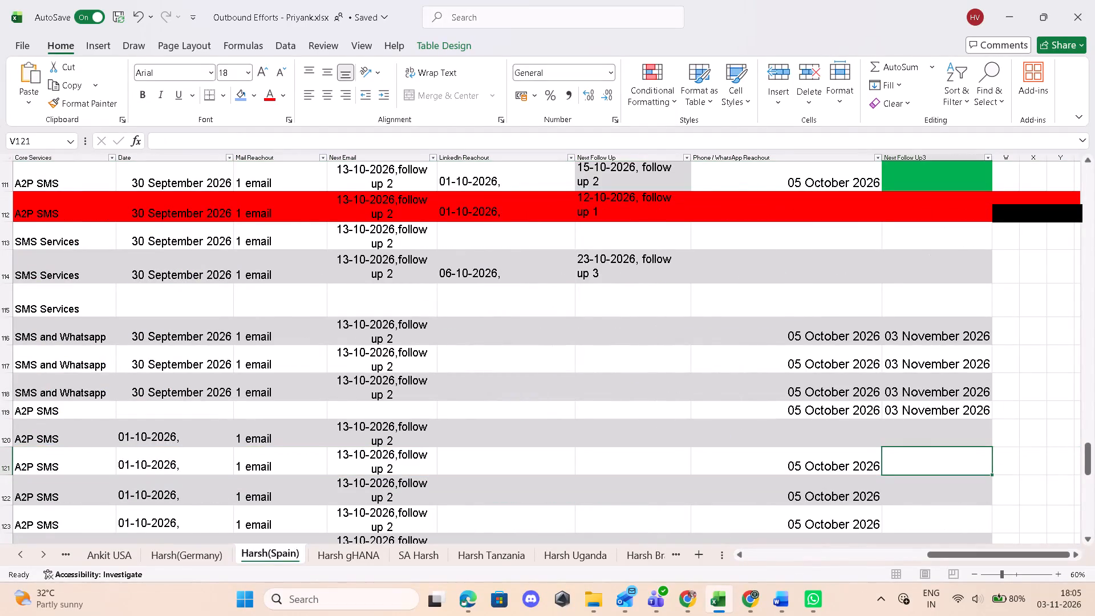
click(930, 414)
key(ctrl+c)
click(940, 457)
key(ctrl+v)
Select row 122 and look up the contact details of the AVISO Messaging CEO.
click(927, 504)
click(855, 494)
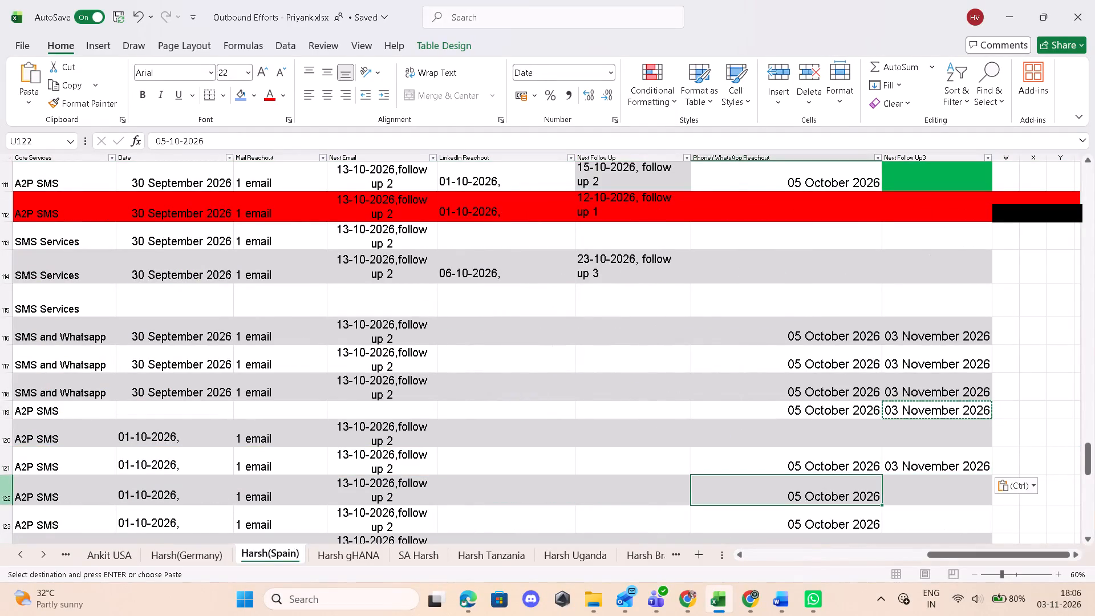
click(8, 491)
drag(960, 558, 776, 557)
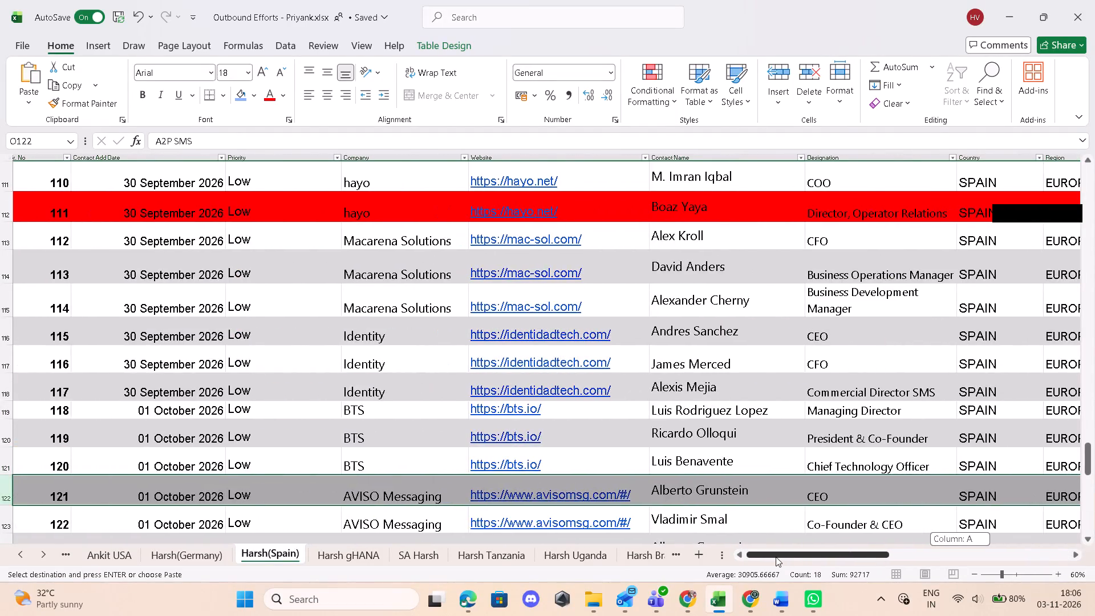
drag(776, 557, 810, 554)
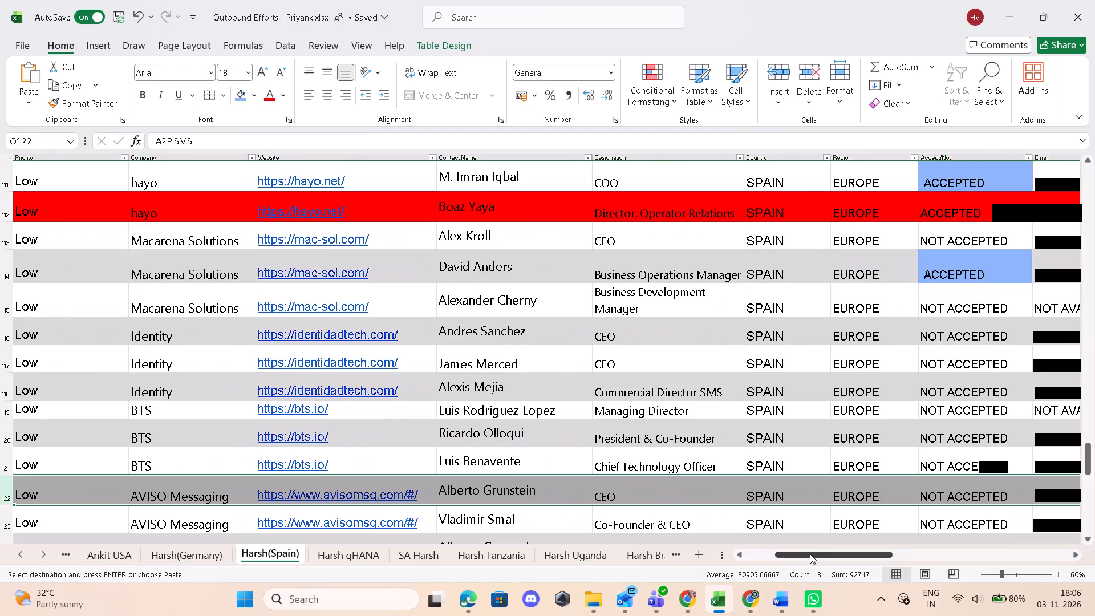
click(810, 554)
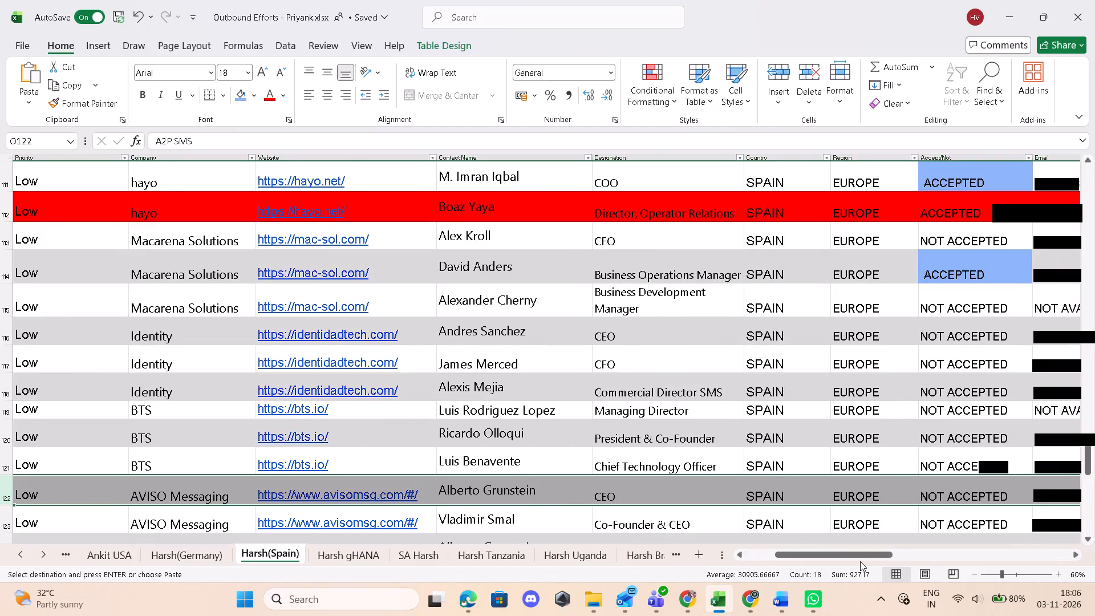
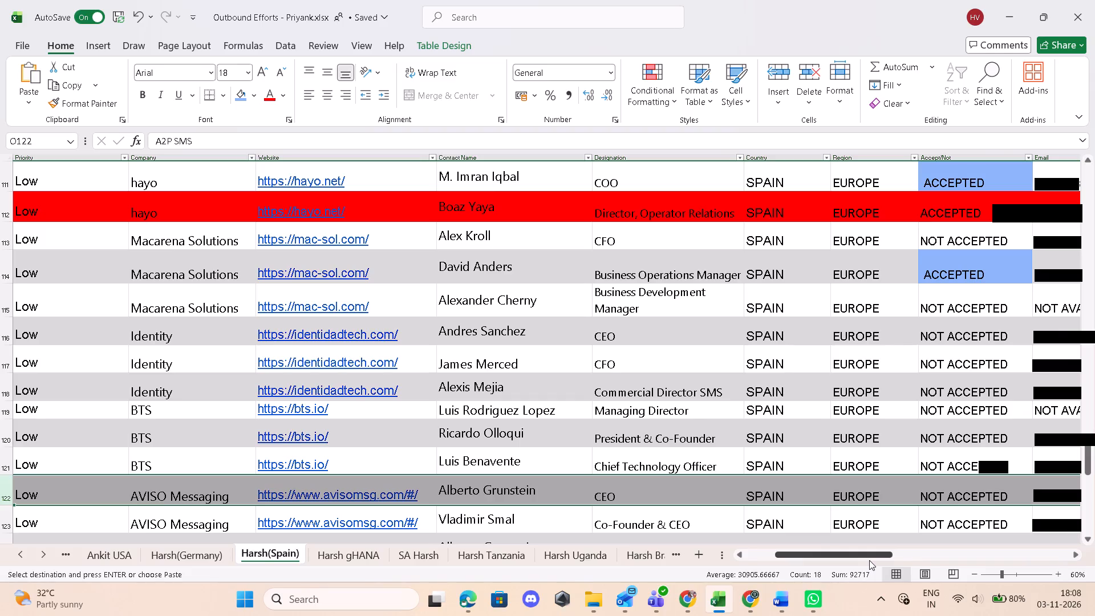
Copy the phone number of the AVISO Messaging CEO from row 122 of the Harsh(Spain) sheet.
click(879, 611)
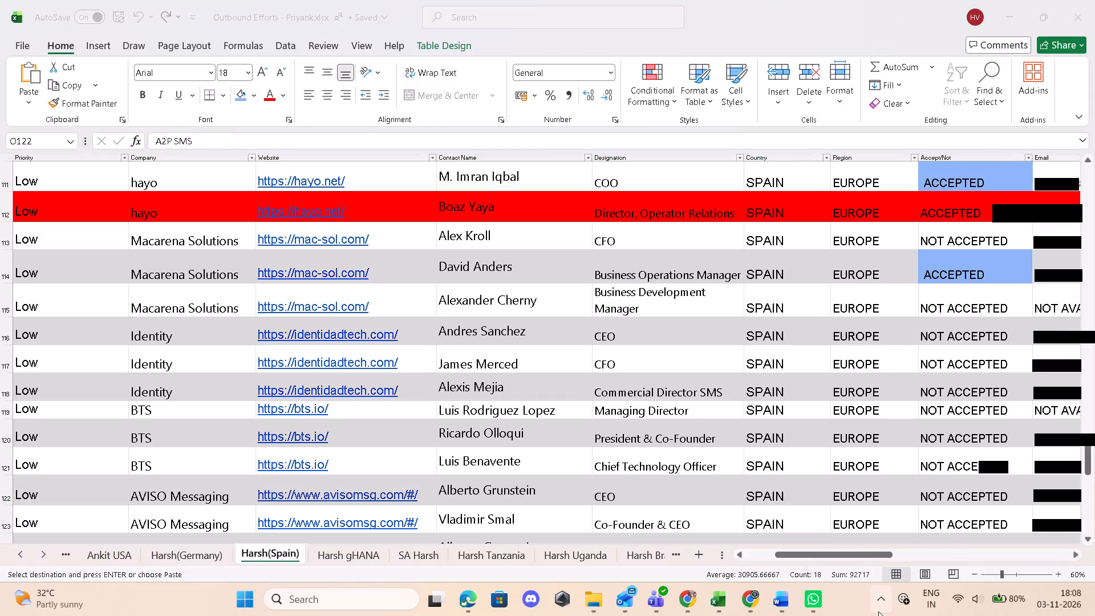
click(878, 611)
click(797, 553)
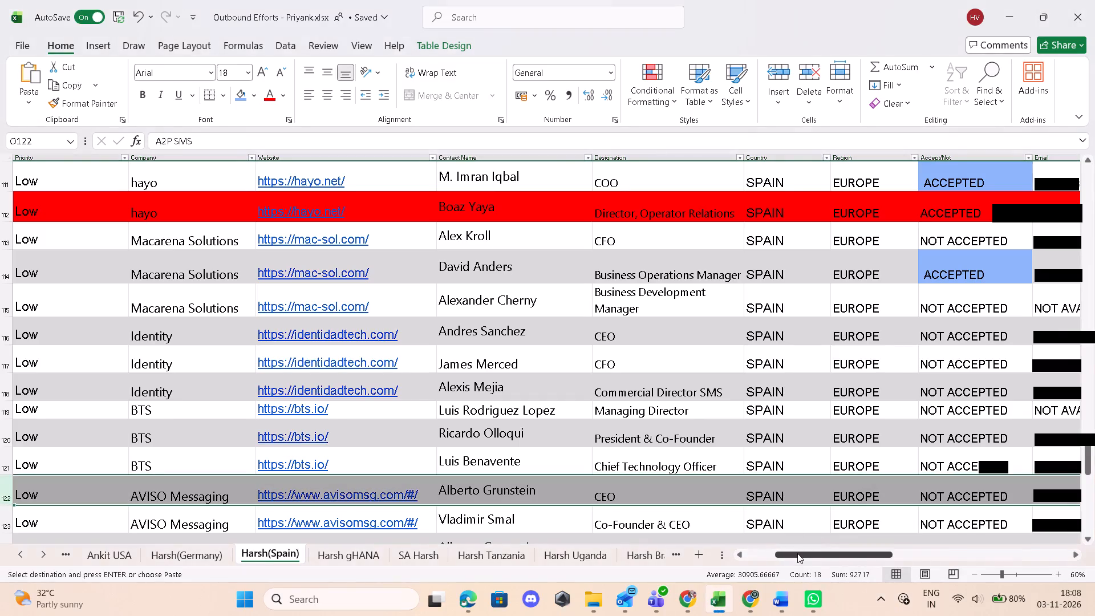
drag(797, 553, 863, 560)
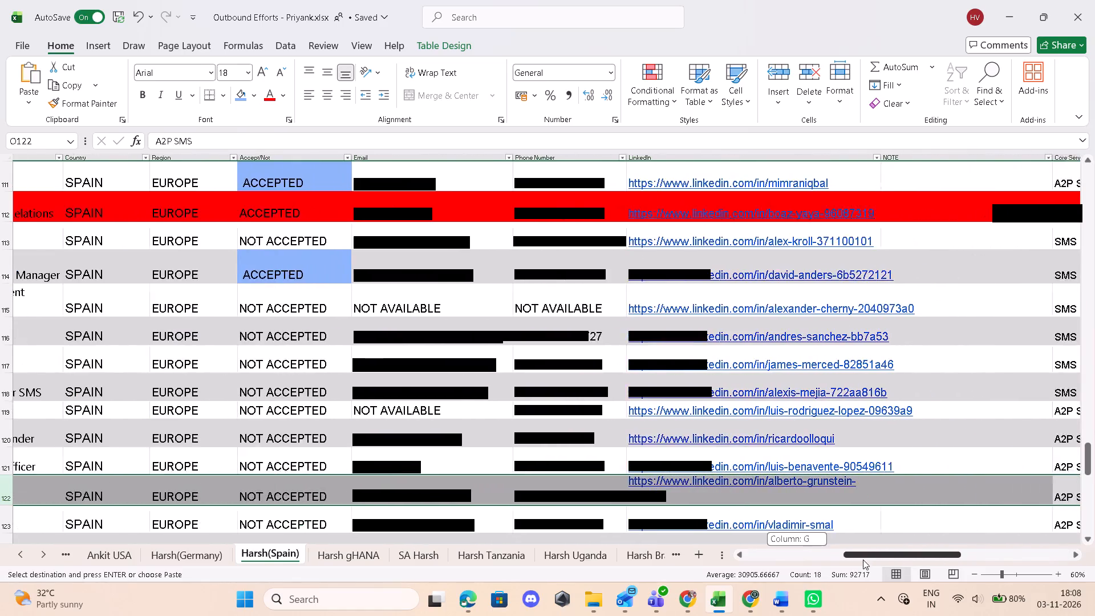
drag(863, 560, 860, 560)
click(666, 489)
key(ctrl+c)
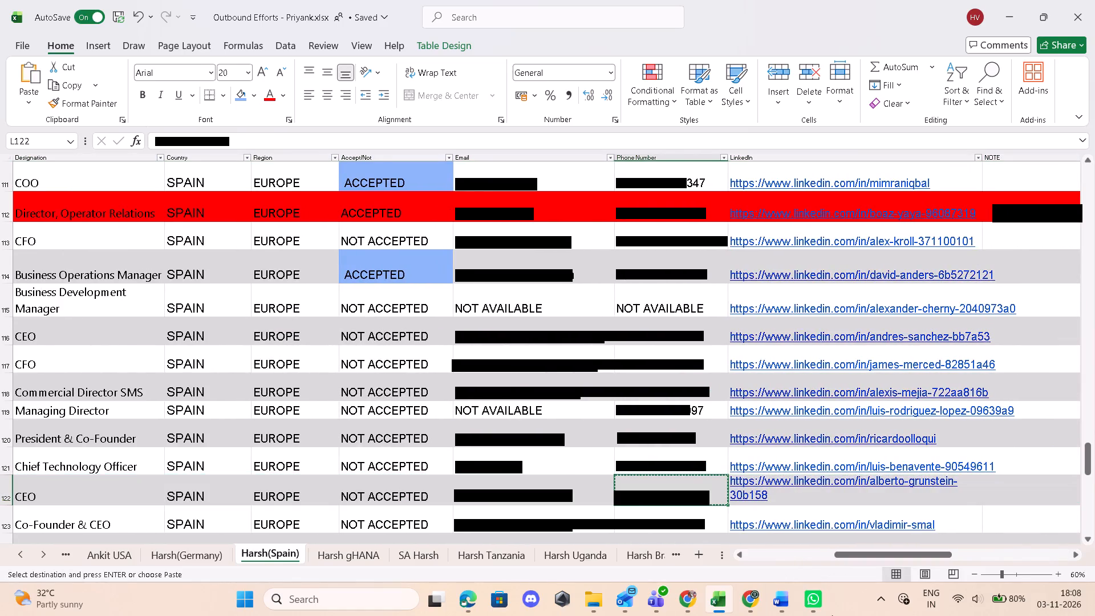
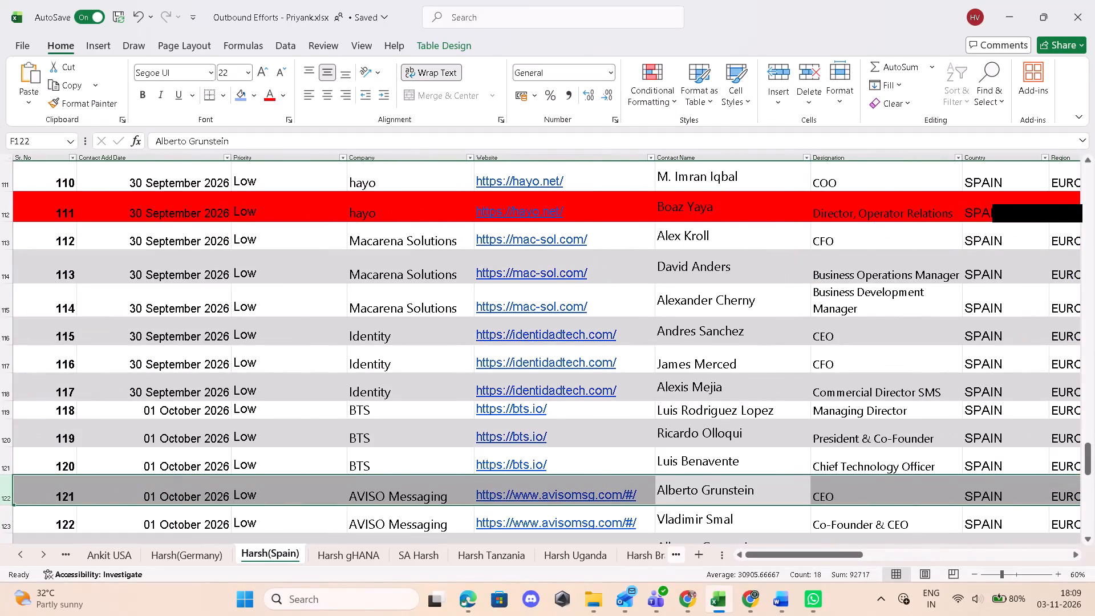
Copy the company name AVISO Messaging from row 122 of the Harsh(Spain) sheet.
double_click(448, 498)
drag(448, 498, 333, 500)
key(ctrl+c)
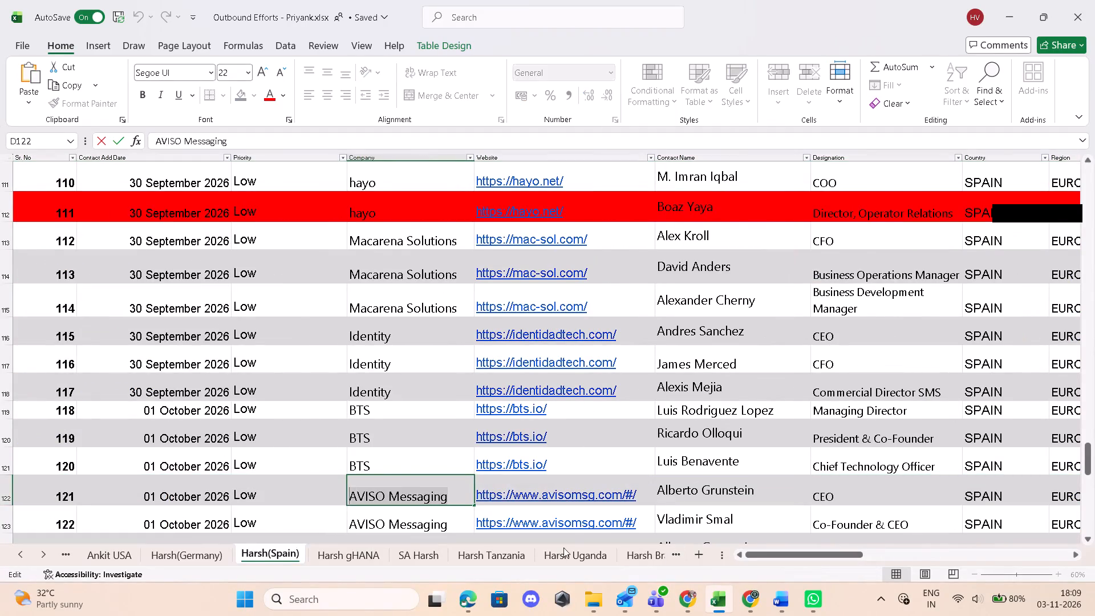
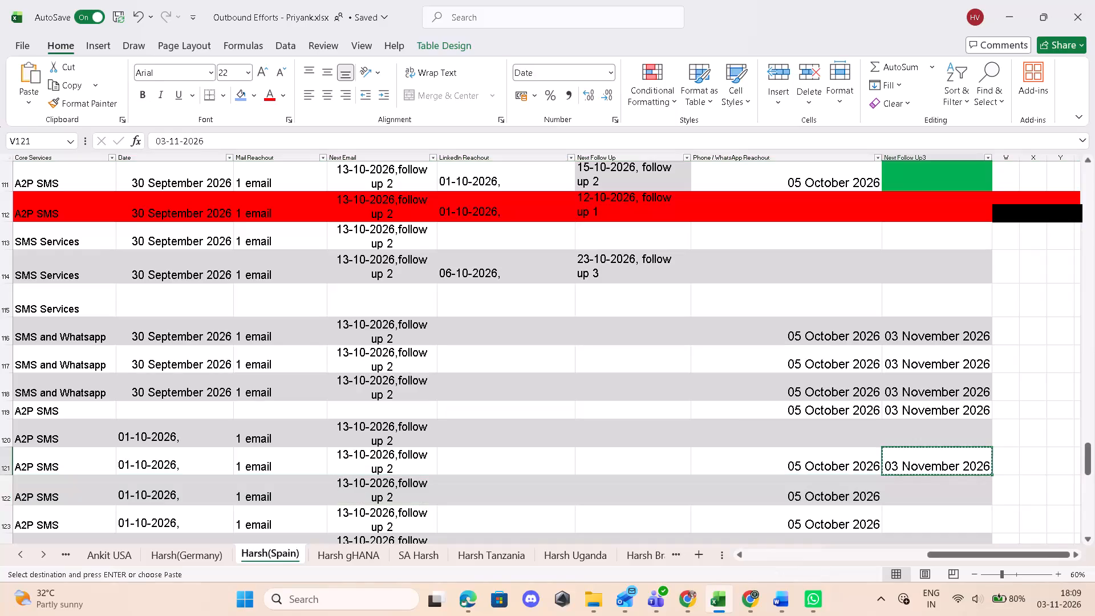
Paste the copied follow-up date 03 November 2026 into row 122's Next Follow Up3 cell on the Harsh(Spain) sheet.
click(927, 494)
key(ctrl+v)
Select row 123 of the Harsh(Spain) sheet and locate its contact details for the WhatsApp follow-up.
click(924, 526)
click(825, 531)
click(0, 512)
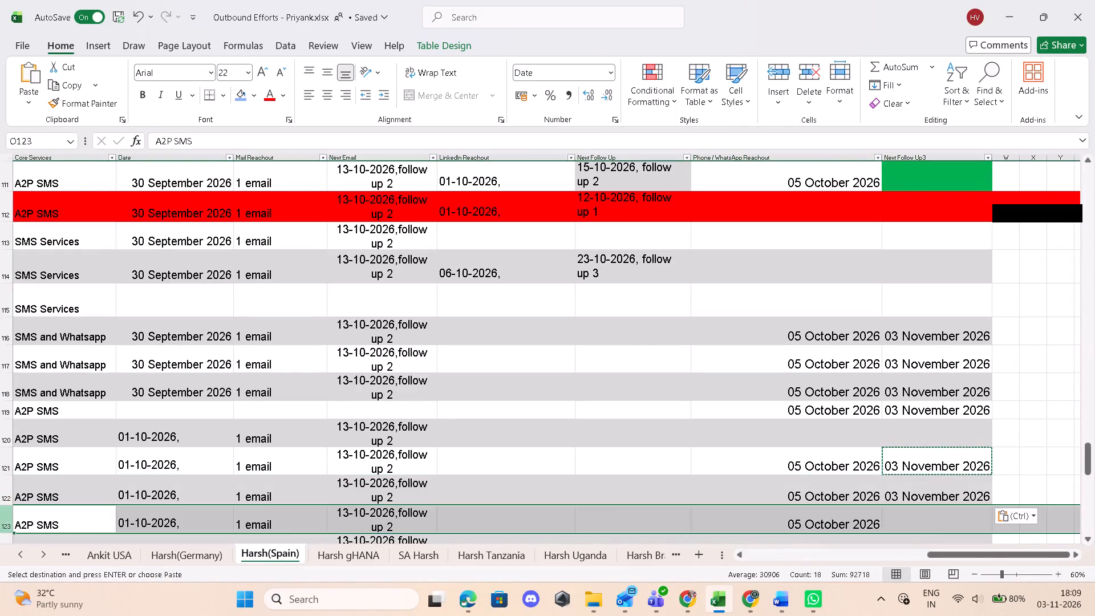
drag(1001, 554, 886, 566)
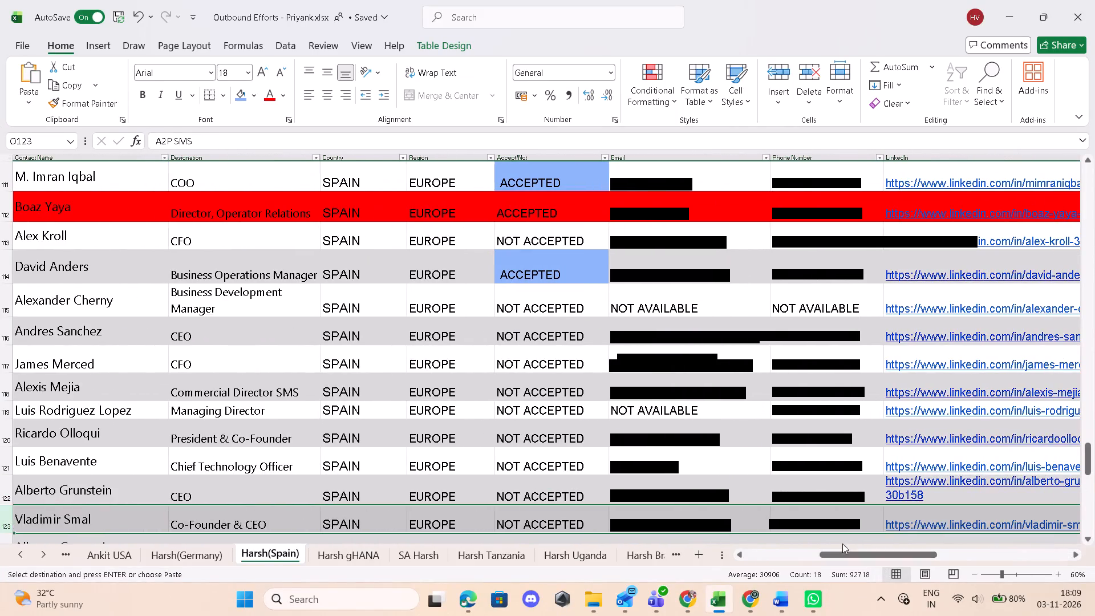
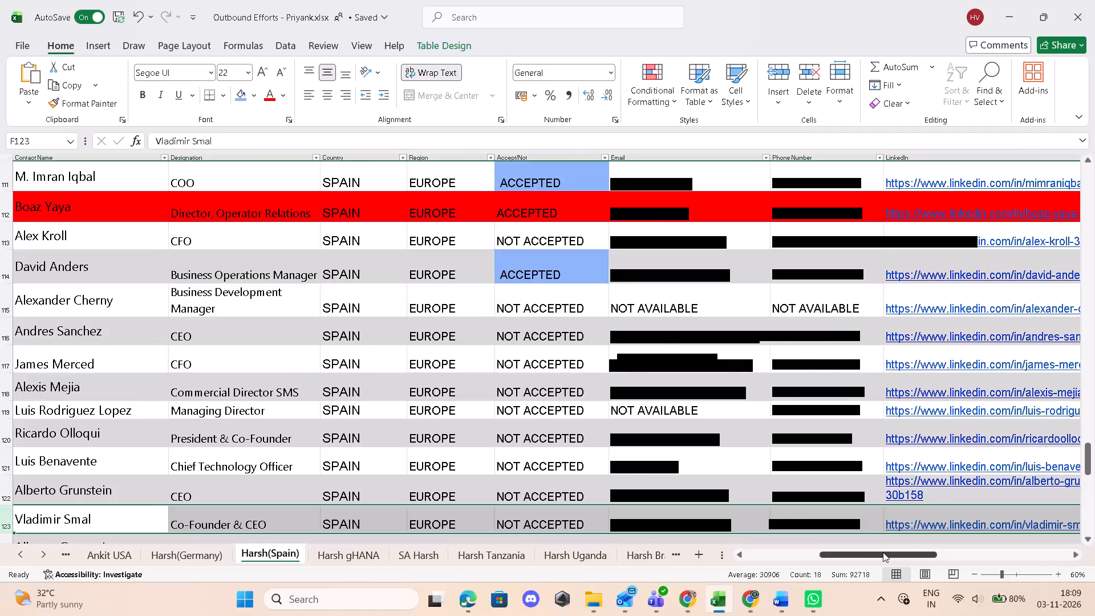
Open row 123's Contact Name cell on the Harsh(Spain) sheet for editing and select only the contact's first name.
drag(883, 552, 849, 554)
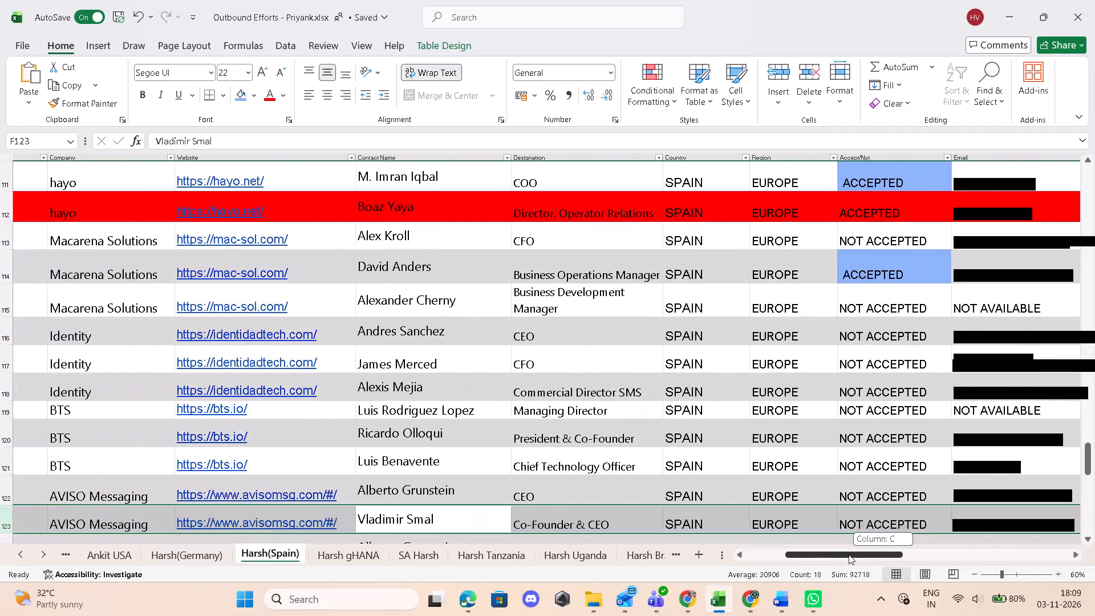
drag(849, 554, 843, 553)
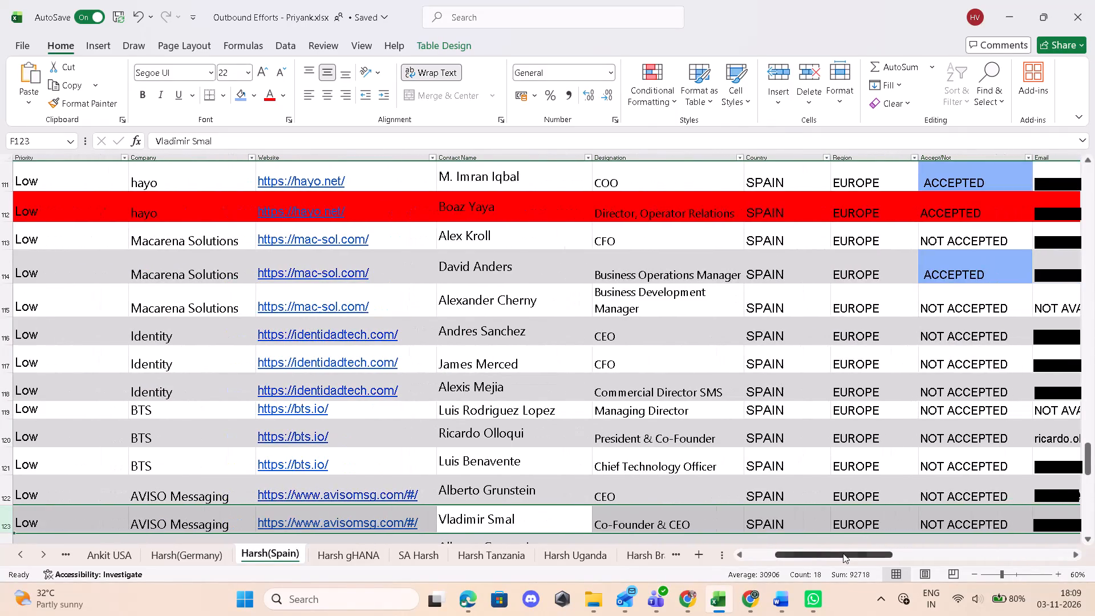
double_click(479, 519)
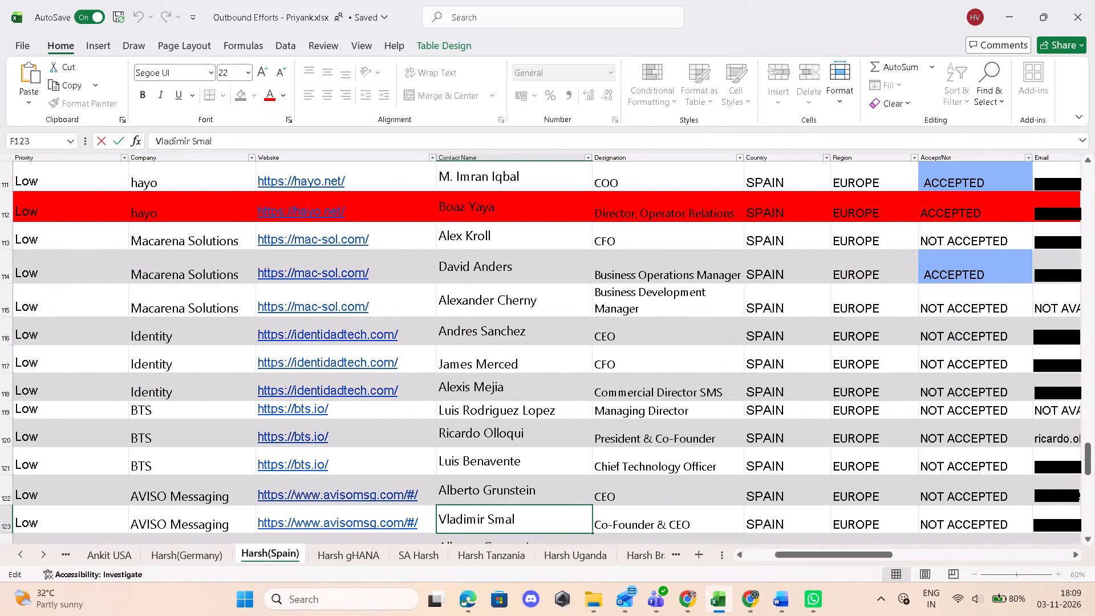
click(482, 523)
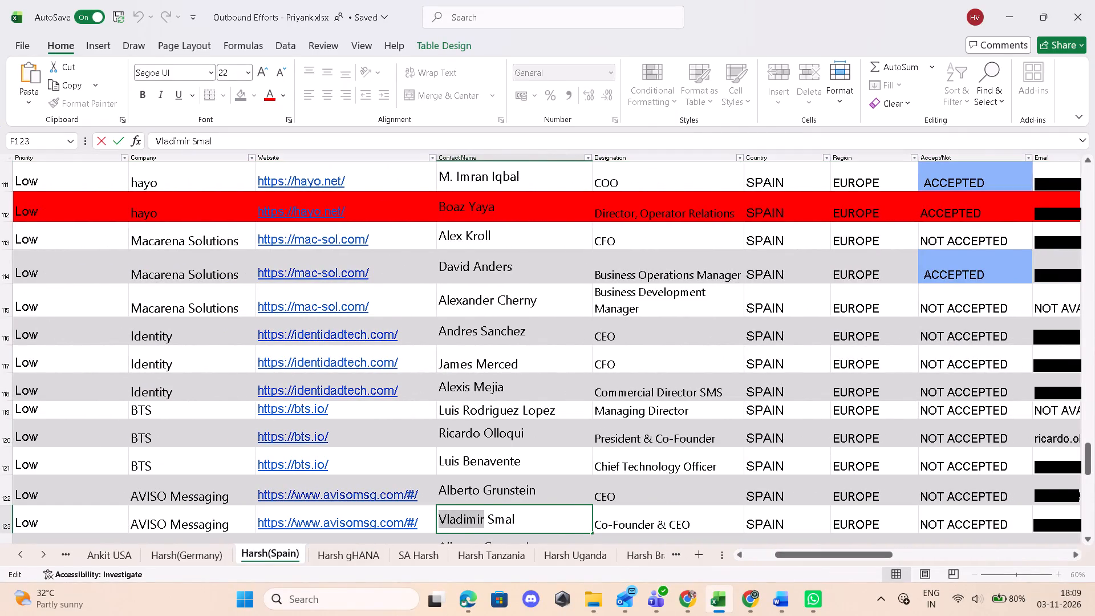
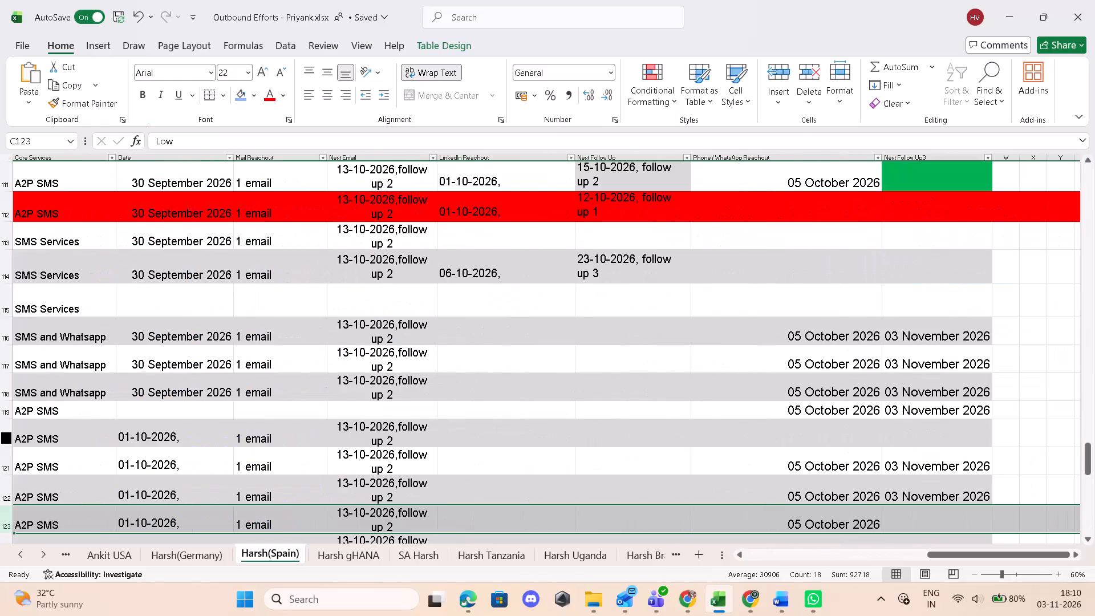
Copy the 03 November 2026 follow-up date from row 121 into row 123's Next Follow Up3 cell.
click(956, 472)
key(ctrl+c)
click(956, 508)
key(ctrl+v)
Locate the row 124 contact on the Harsh(Spain) sheet and select its Phone Number cell.
scroll(942, 497, down, 1)
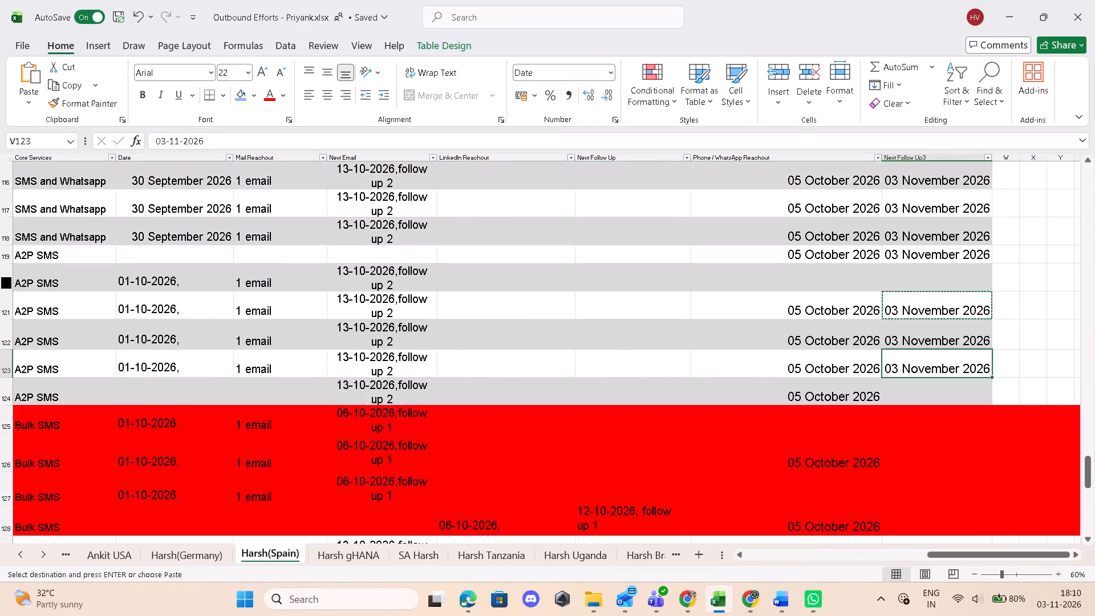
click(925, 400)
click(855, 402)
click(0, 401)
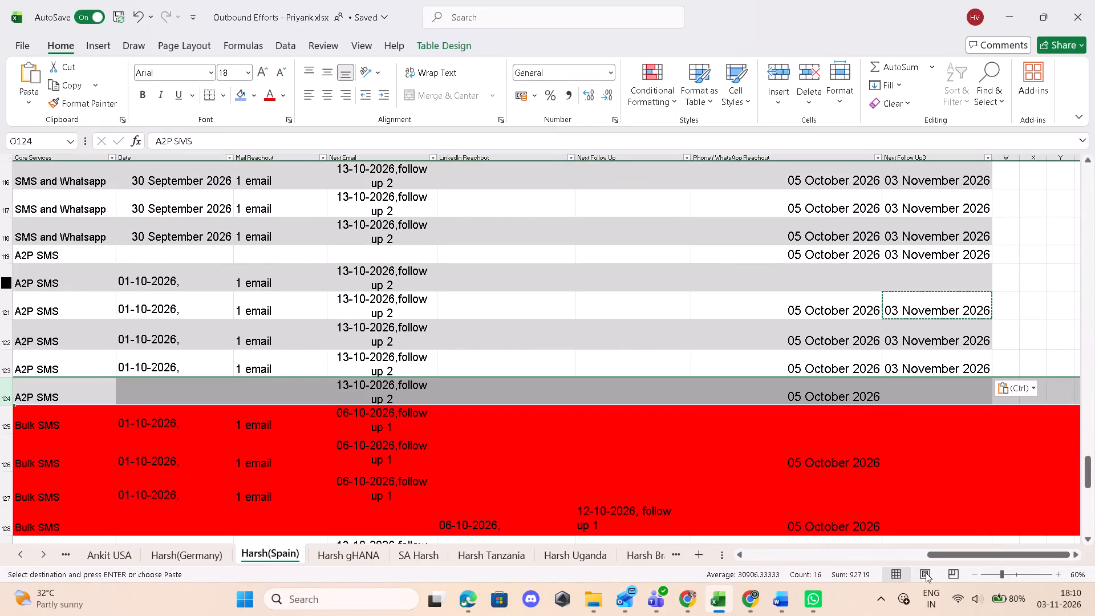
drag(1018, 558, 895, 557)
click(839, 400)
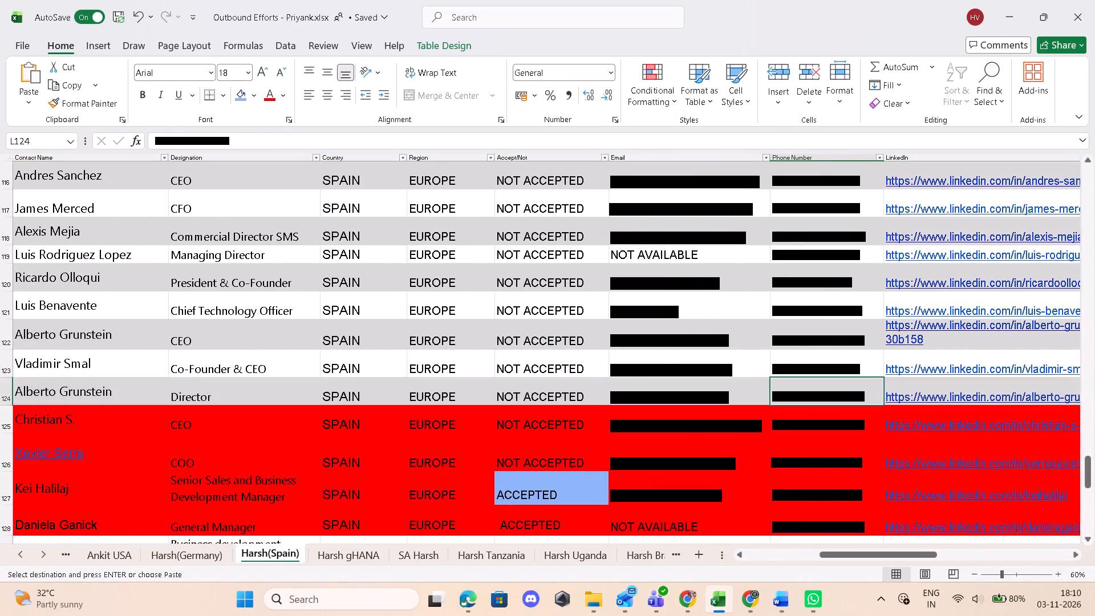
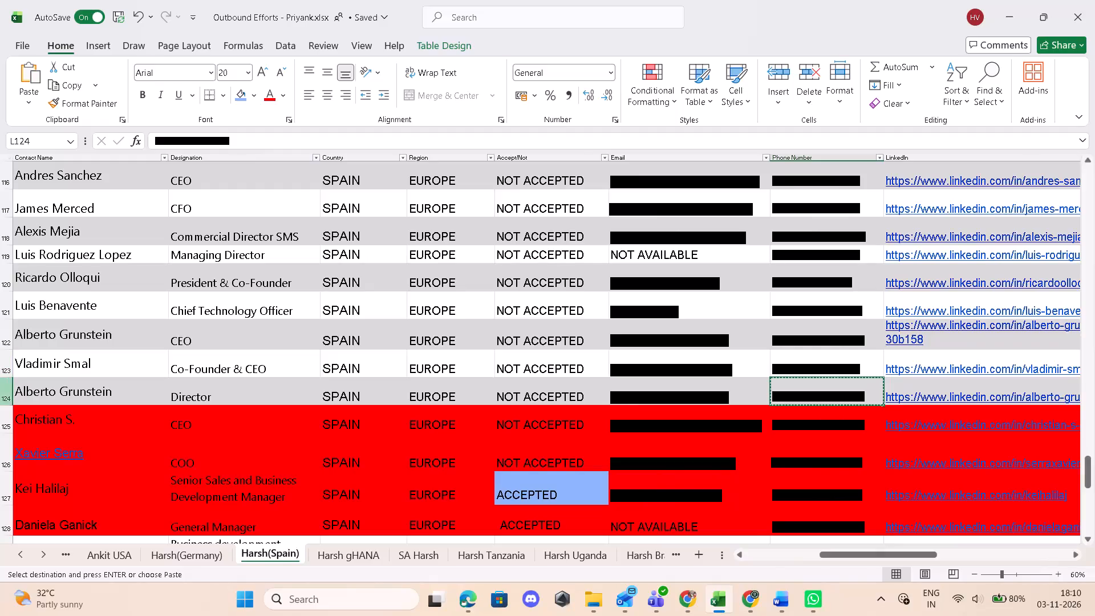
Select the whole of row 124 on the Harsh(Spain) sheet and review the AVISO Messaging director's company and contact details.
click(2, 394)
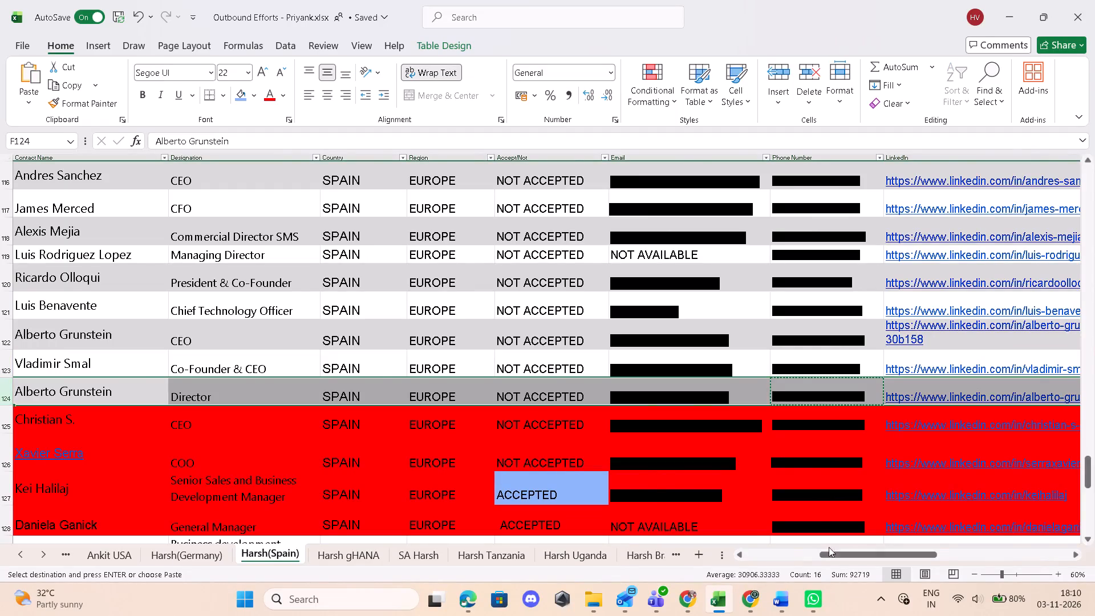
drag(879, 552, 904, 558)
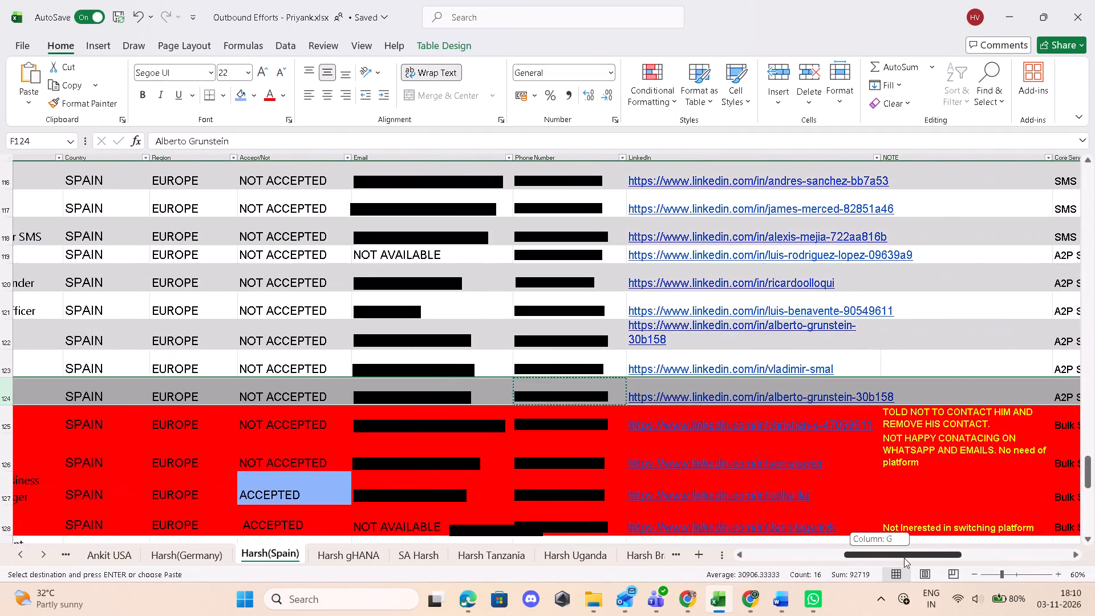
drag(904, 558, 842, 590)
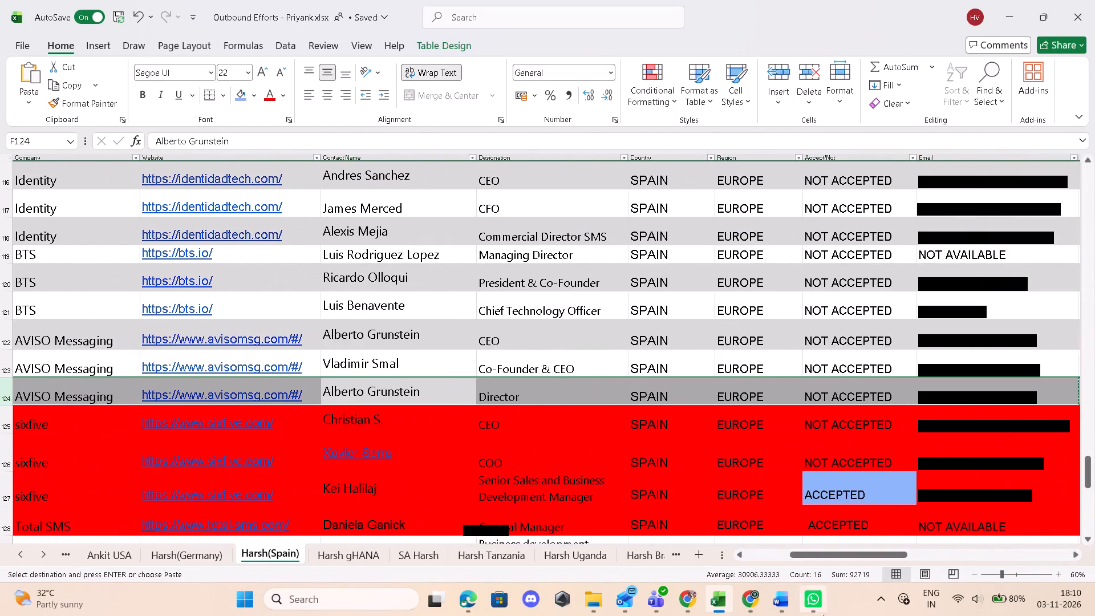
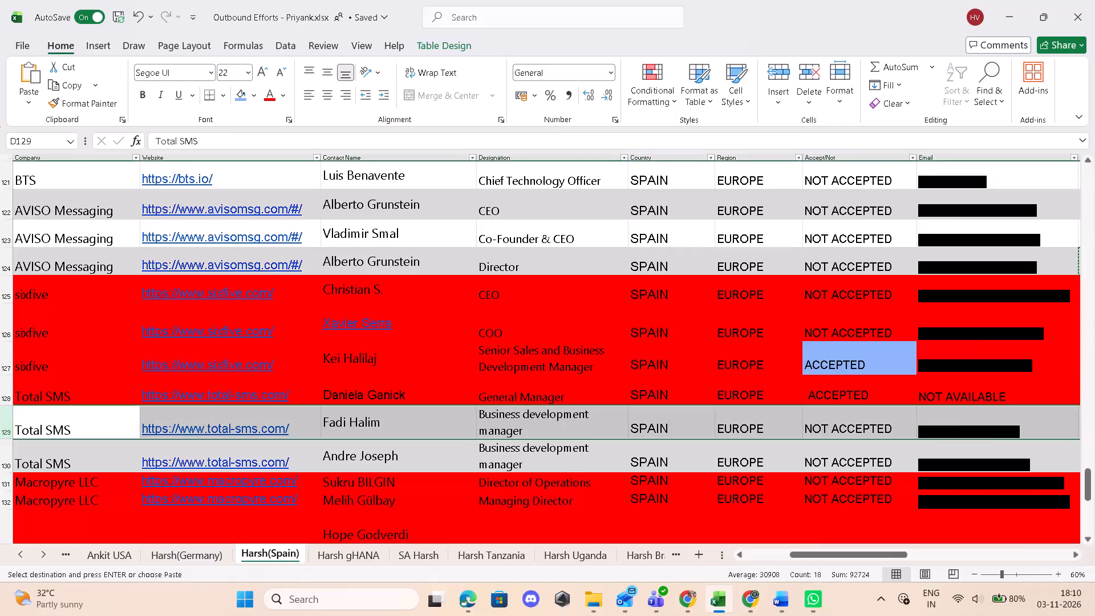
Copy the phone number of the Total SMS business development manager in row 129 of the Harsh(Spain) sheet.
drag(883, 561, 679, 557)
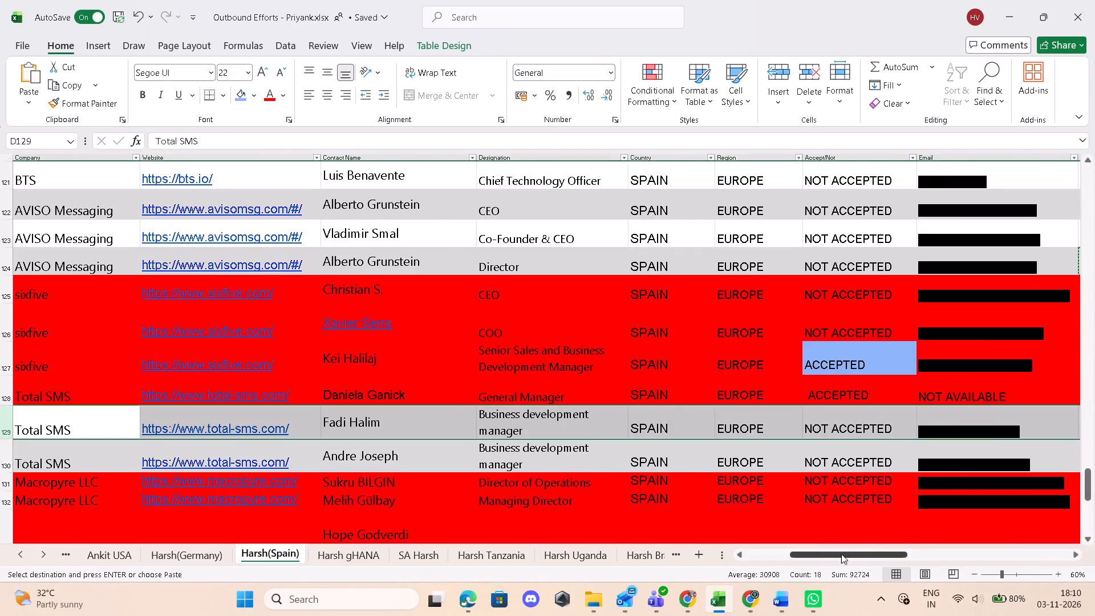
drag(848, 554, 898, 552)
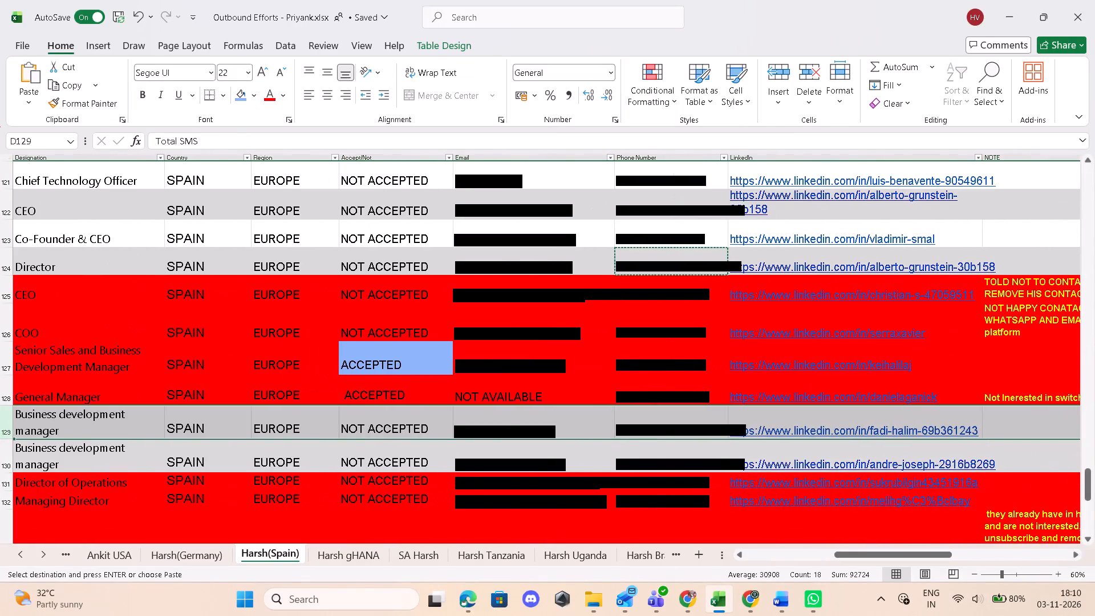
click(672, 420)
key(ctrl+c)
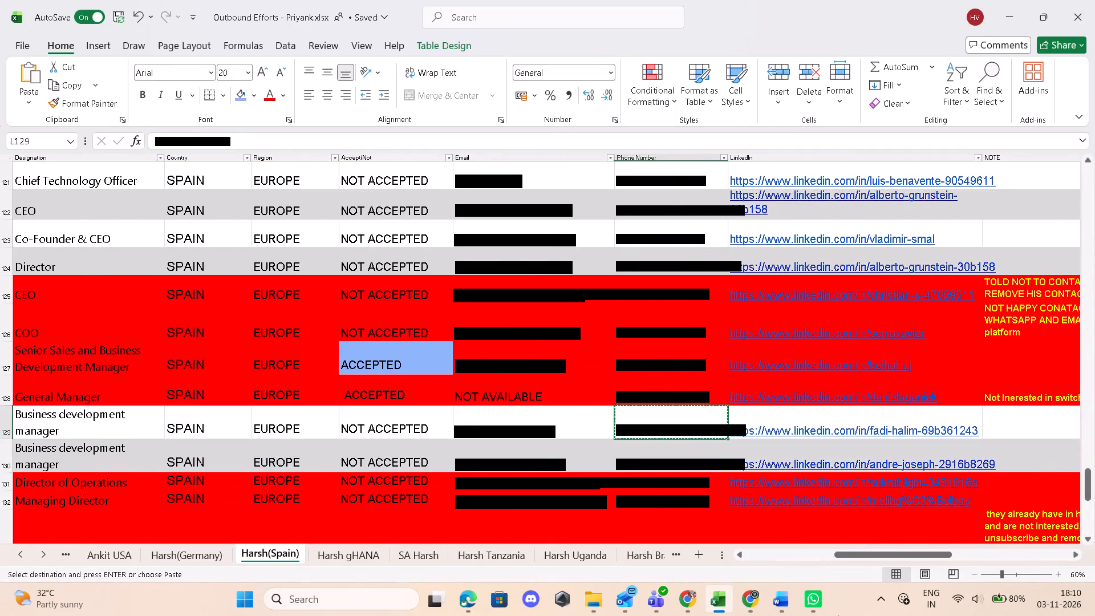
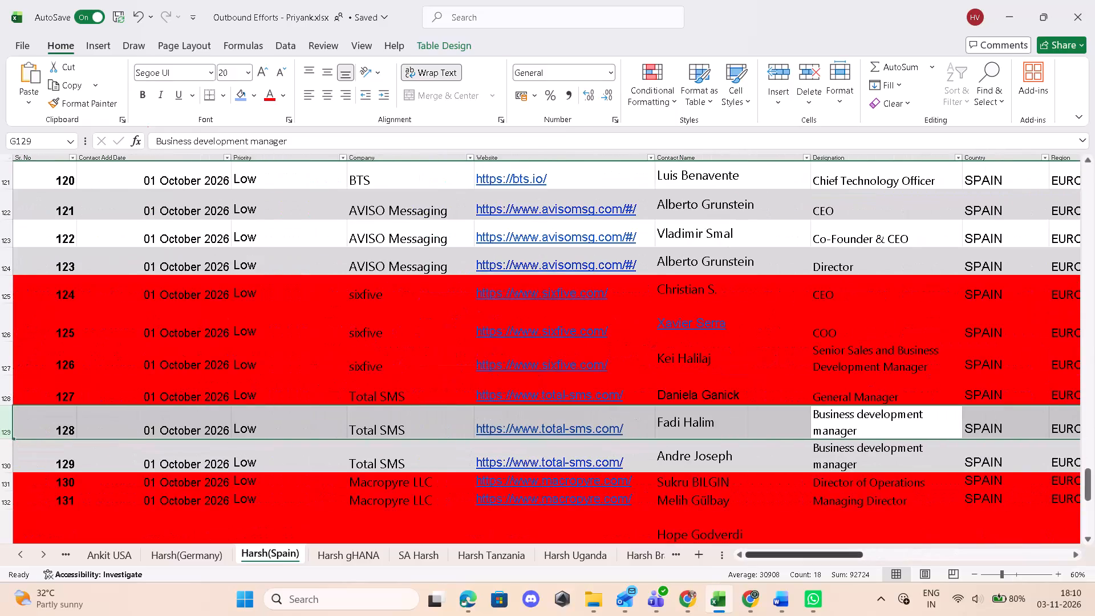
Copy the designation text "Business development manager" from the Total SMS contact in row 129 of the Harsh(Spain) sheet.
click(887, 427)
drag(887, 427, 760, 414)
key(ctrl+c)
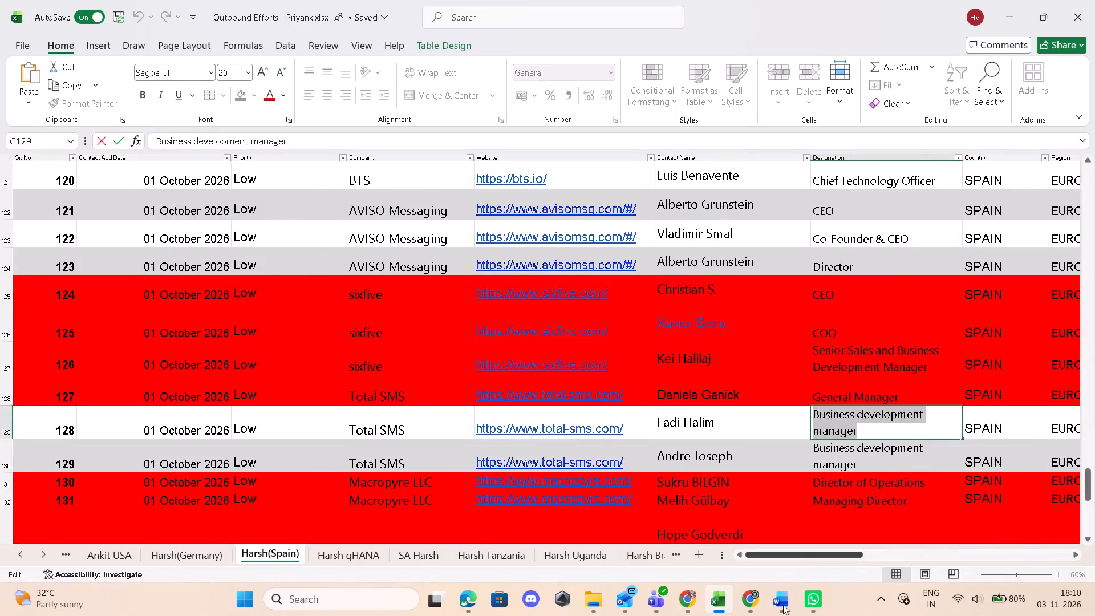
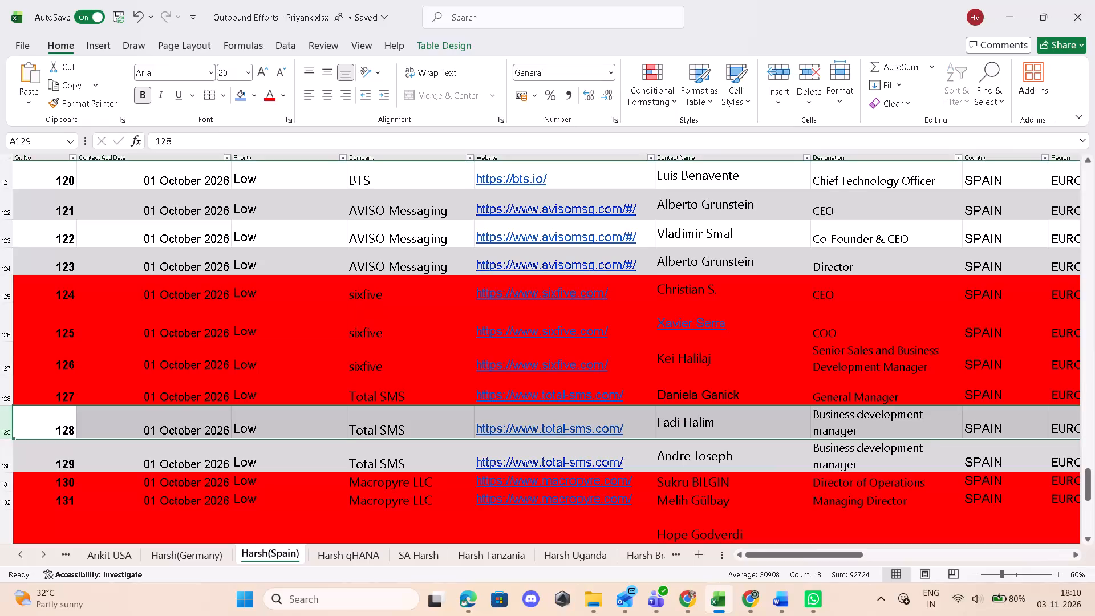
Copy the company name "Total SMS" from row 129 of the Harsh(Spain) sheet.
drag(408, 424, 342, 422)
key(ctrl+c)
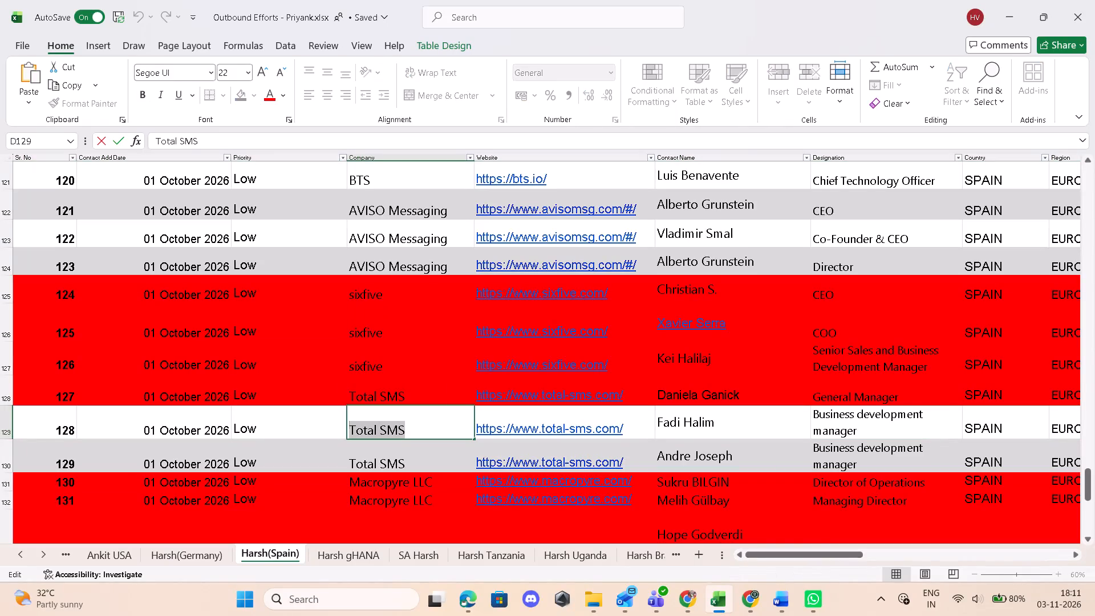
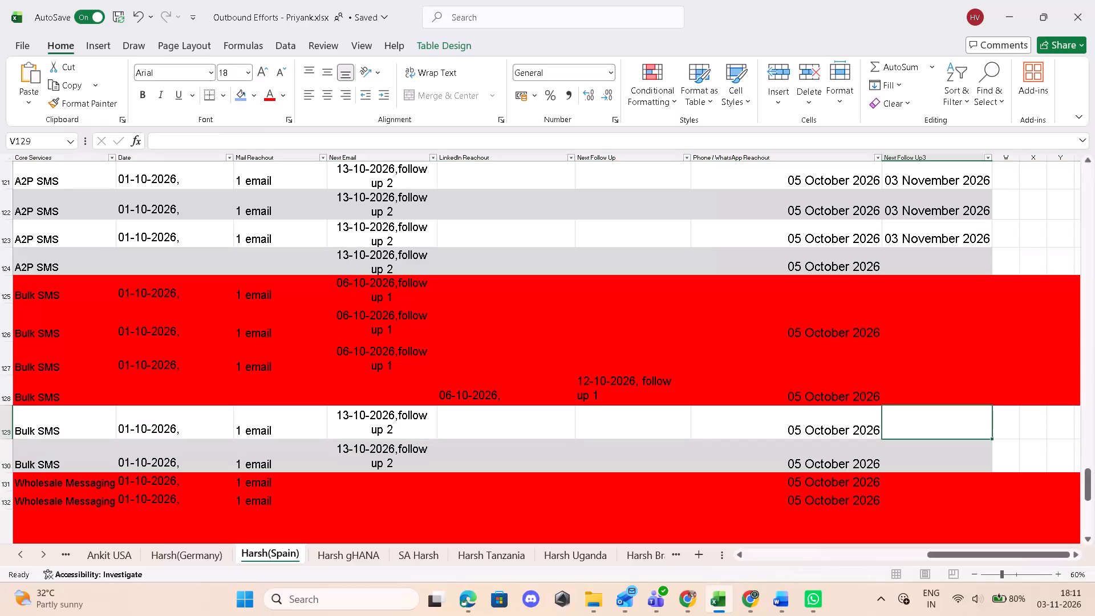
Copy the date 03 November 2026 from row 122 into the Next Follow Up3 cell of row 129.
key(3)
click(905, 214)
key(ctrl+c)
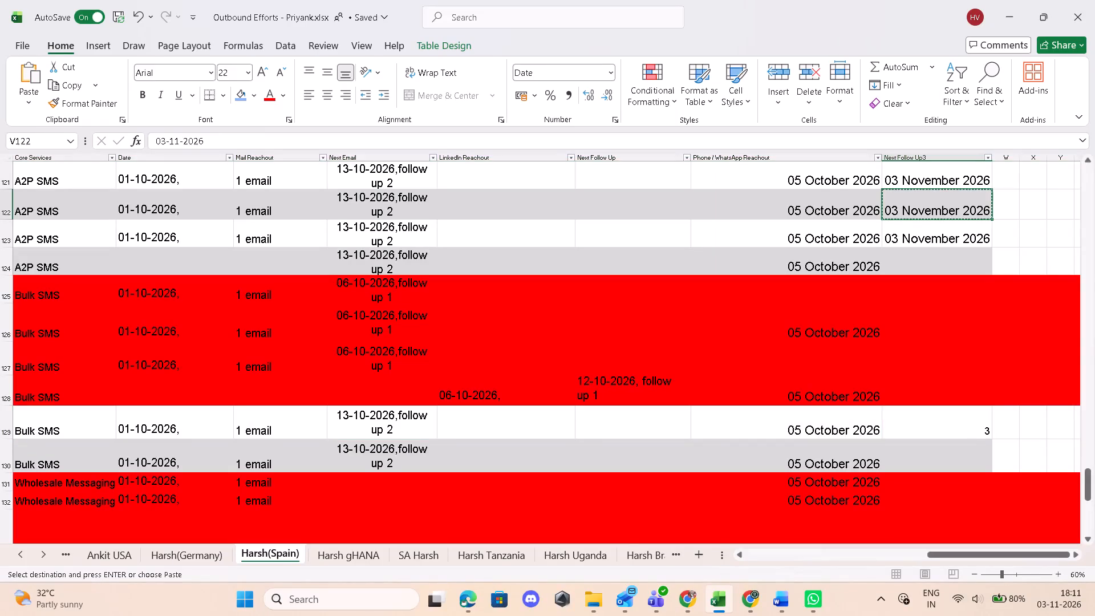
click(943, 432)
key(ctrl+v)
click(951, 451)
click(0, 448)
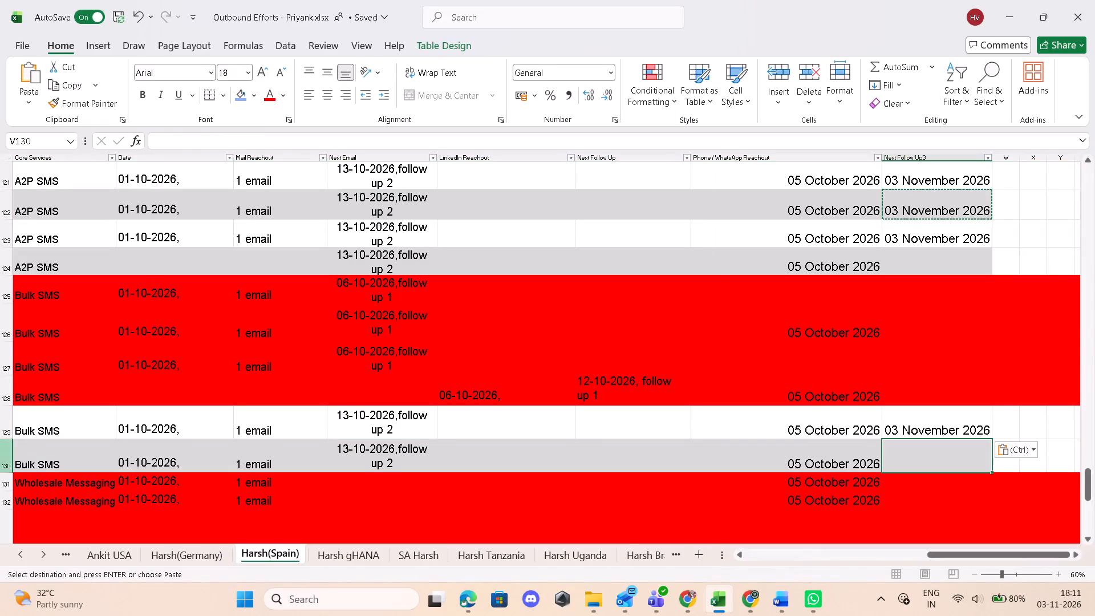
Fill the ACCEPTED cell of the Total SMS General Manager in row 128 with light blue.
drag(970, 560, 769, 562)
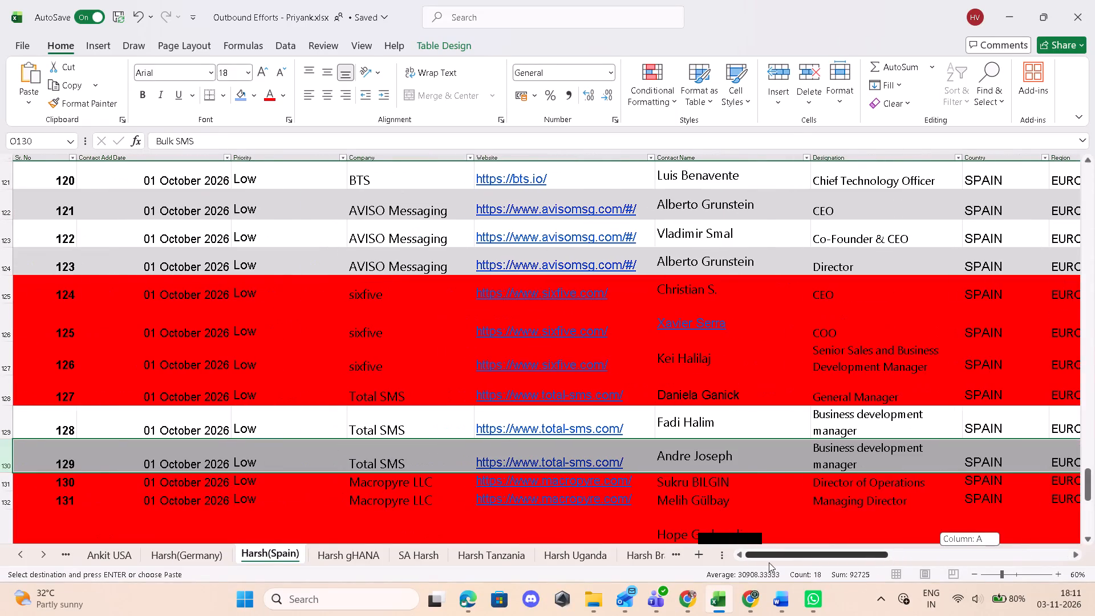
drag(769, 562, 841, 553)
click(720, 386)
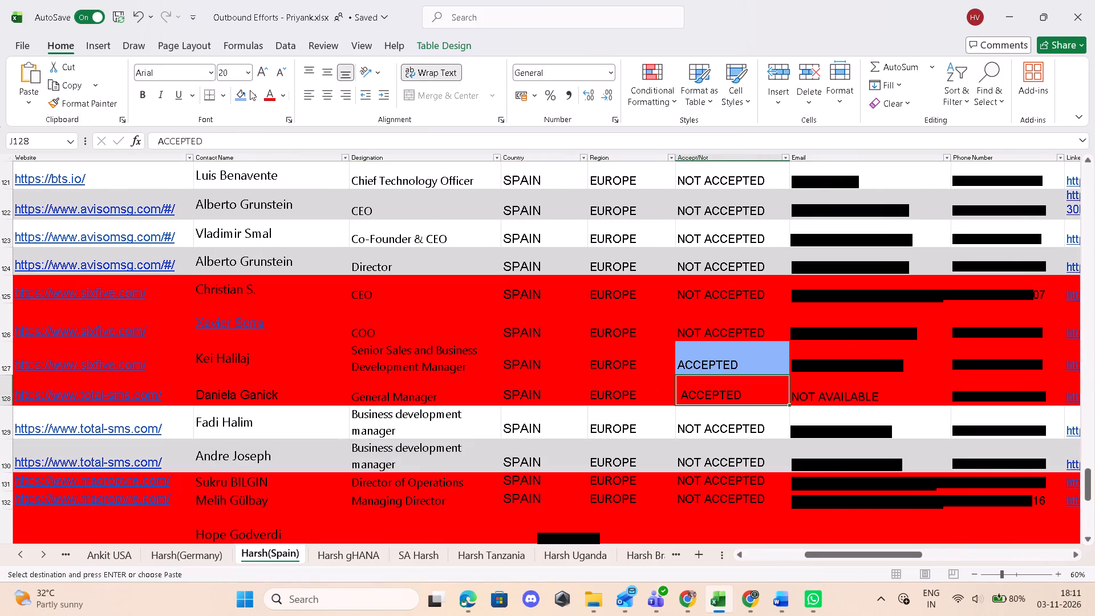
click(244, 91)
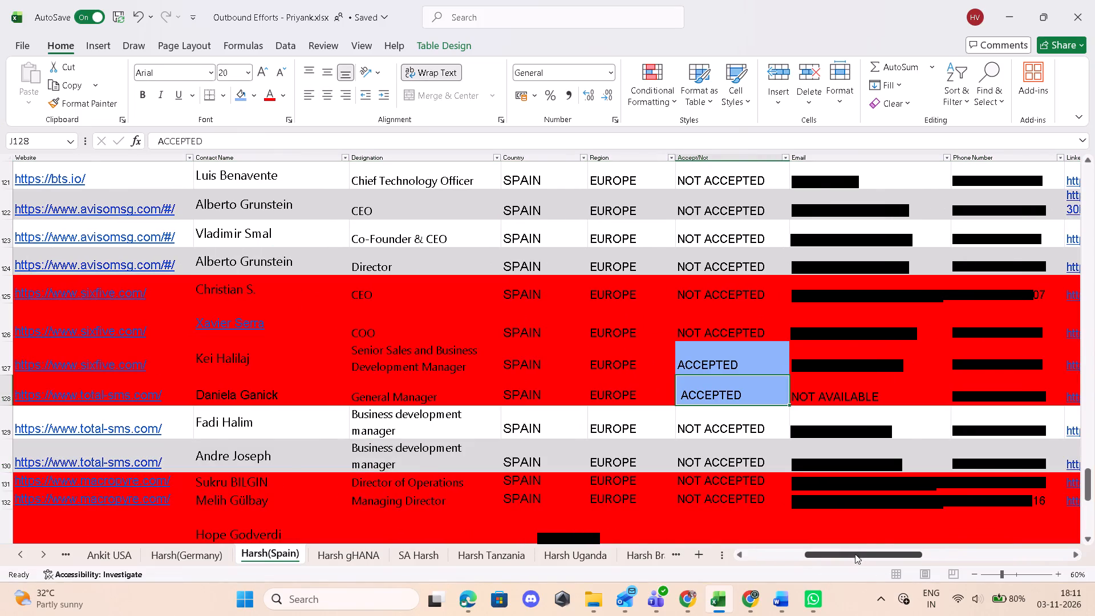
Look up the phone number and LinkedIn details of the Total SMS contact in row 130.
drag(857, 556, 858, 547)
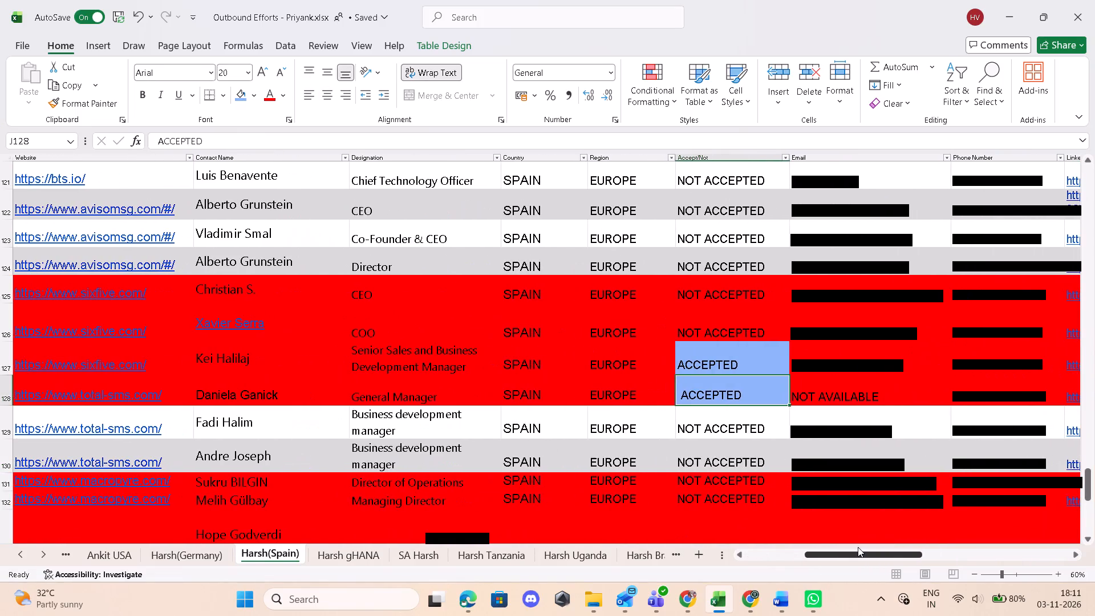
drag(850, 553, 873, 554)
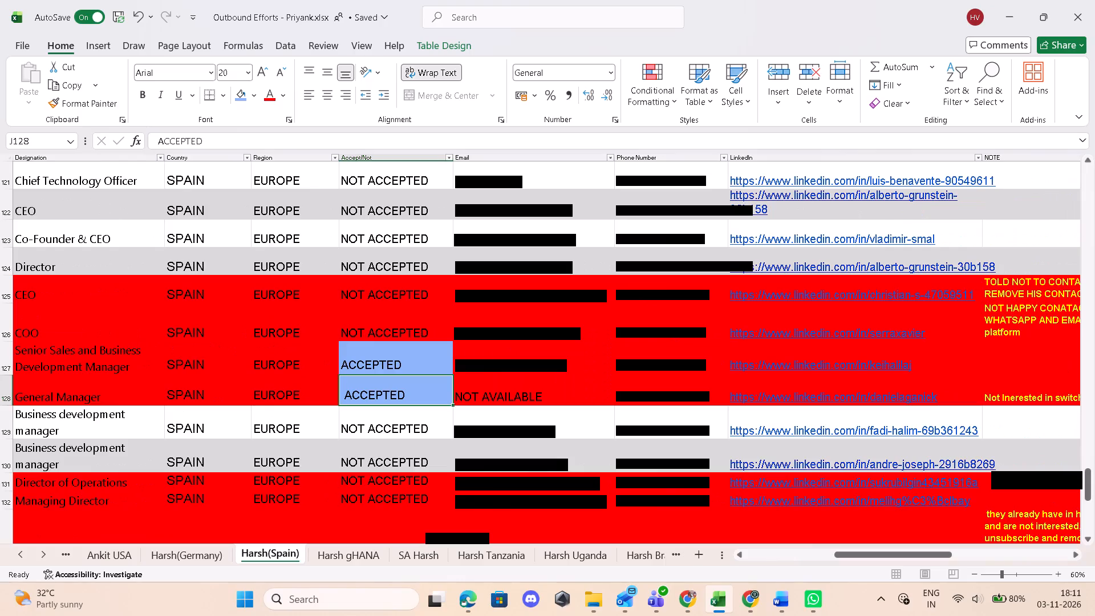
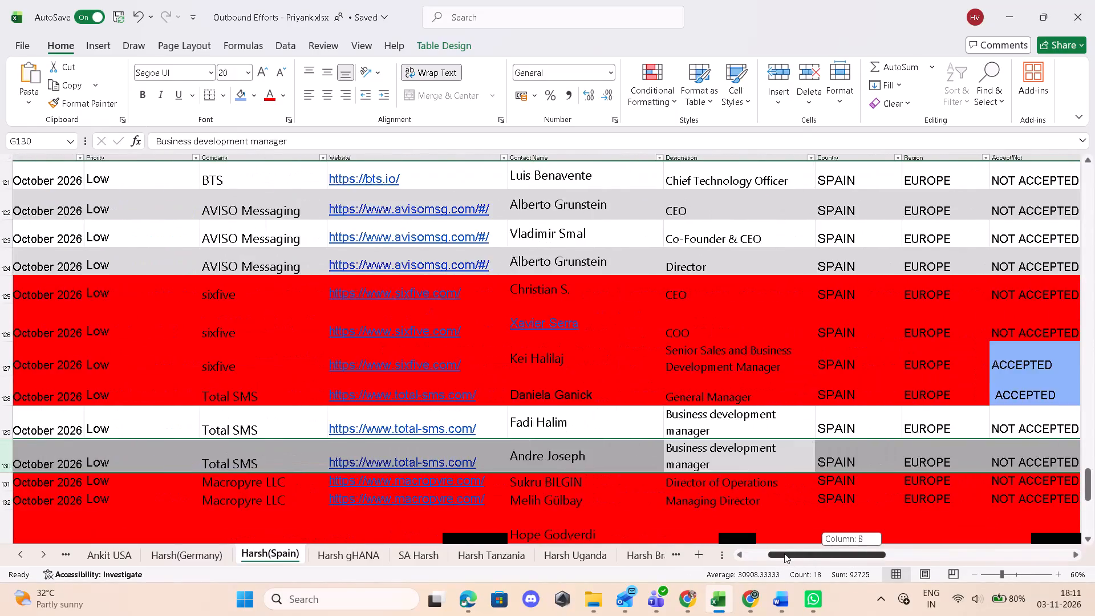
Open the designation cell of the Total SMS contact in row 130 and select its text.
click(817, 464)
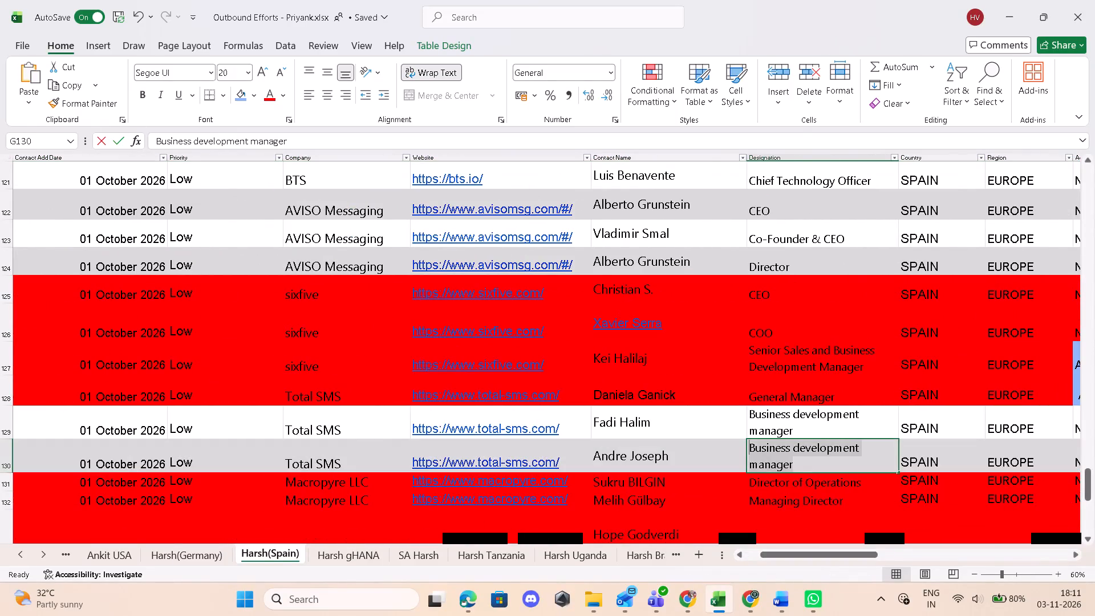
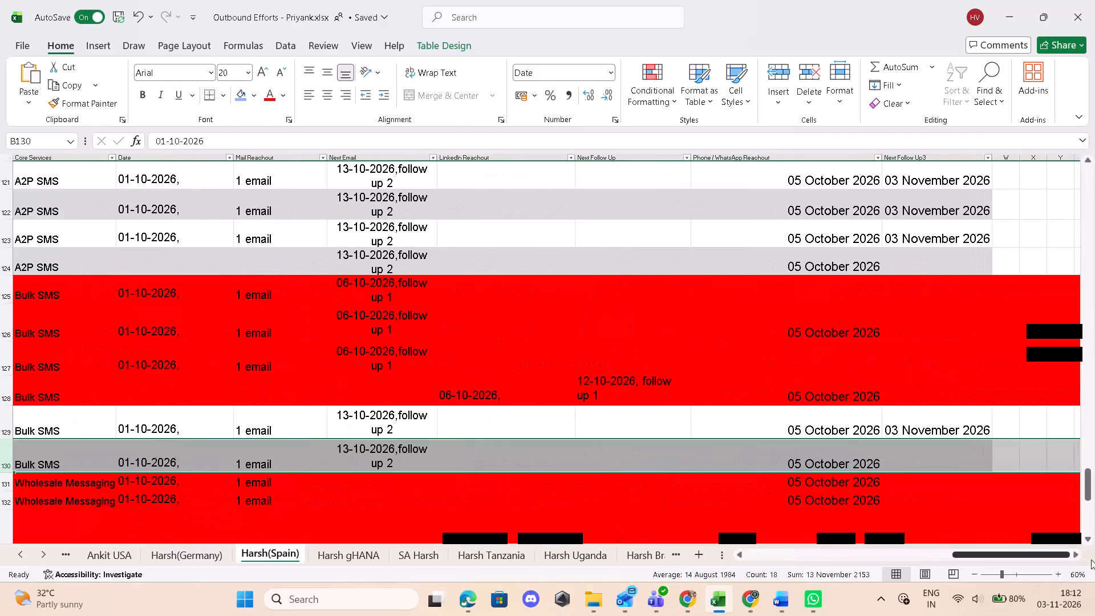
Copy the 03 November 2026 follow-up date from row 129 into the Next Follow Up3 cell of row 130.
click(949, 422)
key(ctrl+c)
click(947, 452)
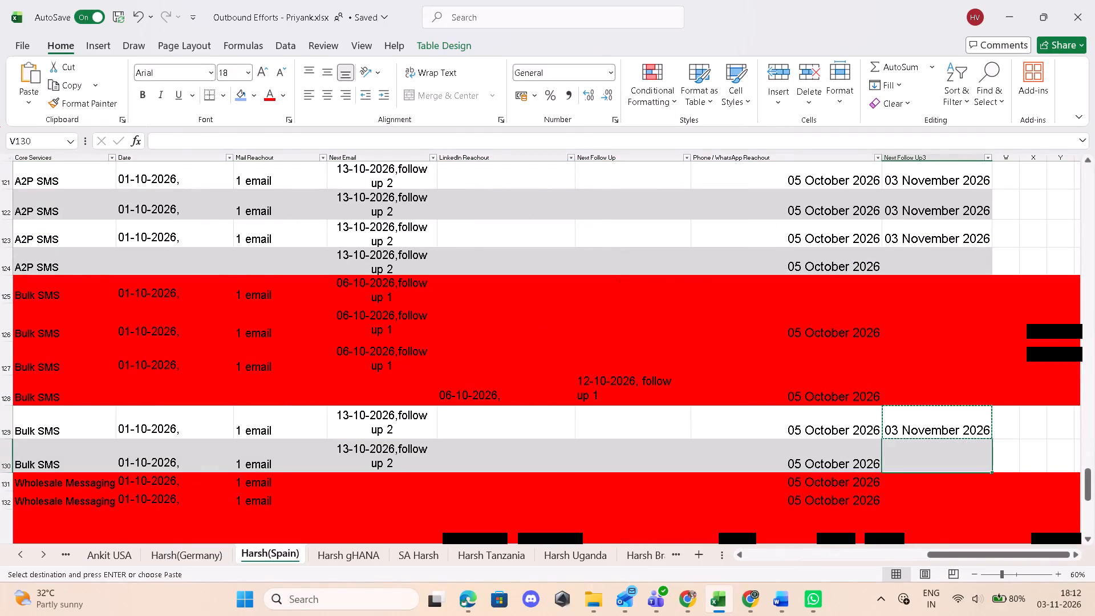
key(ctrl+v)
Check the follow-up, company and phone number details of the contacts in rows 131 to 137, including Crisp International LTD.
scroll(947, 452, down, 1)
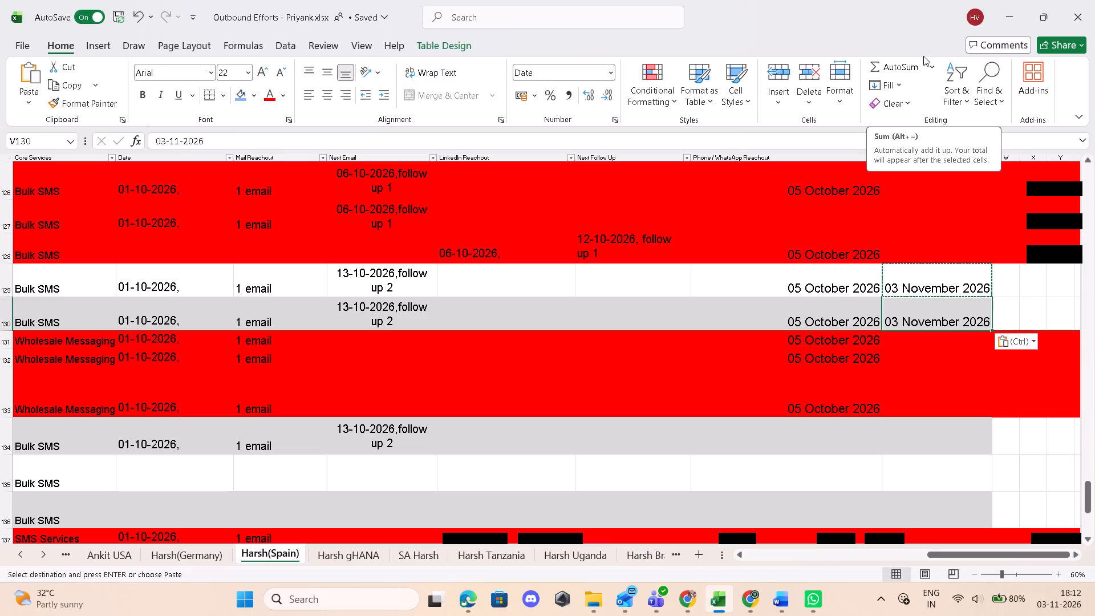
click(902, 345)
click(905, 356)
click(917, 422)
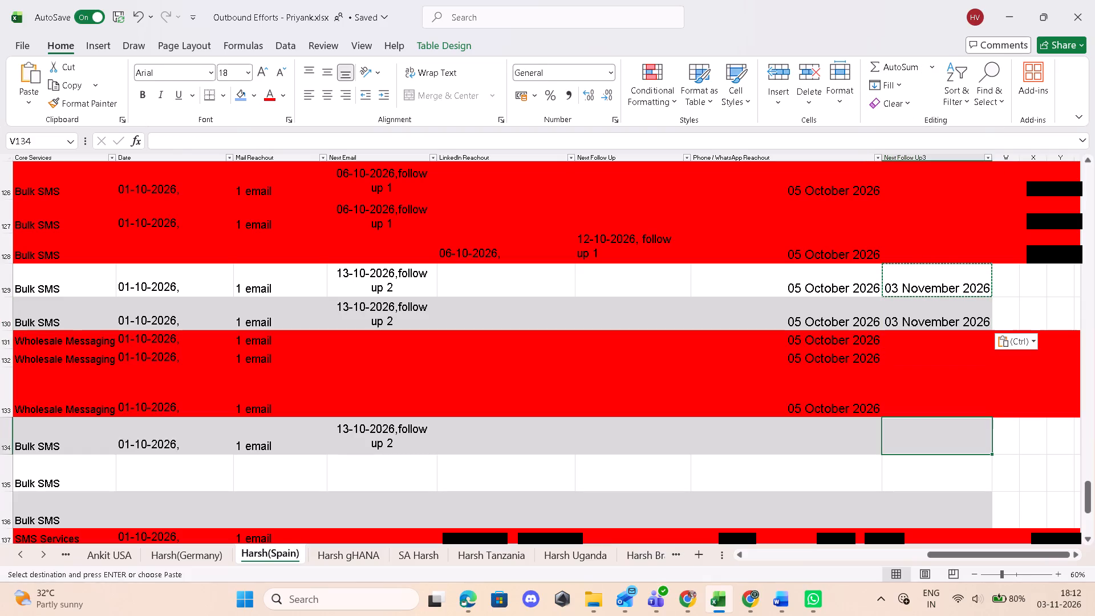
click(731, 454)
click(0, 428)
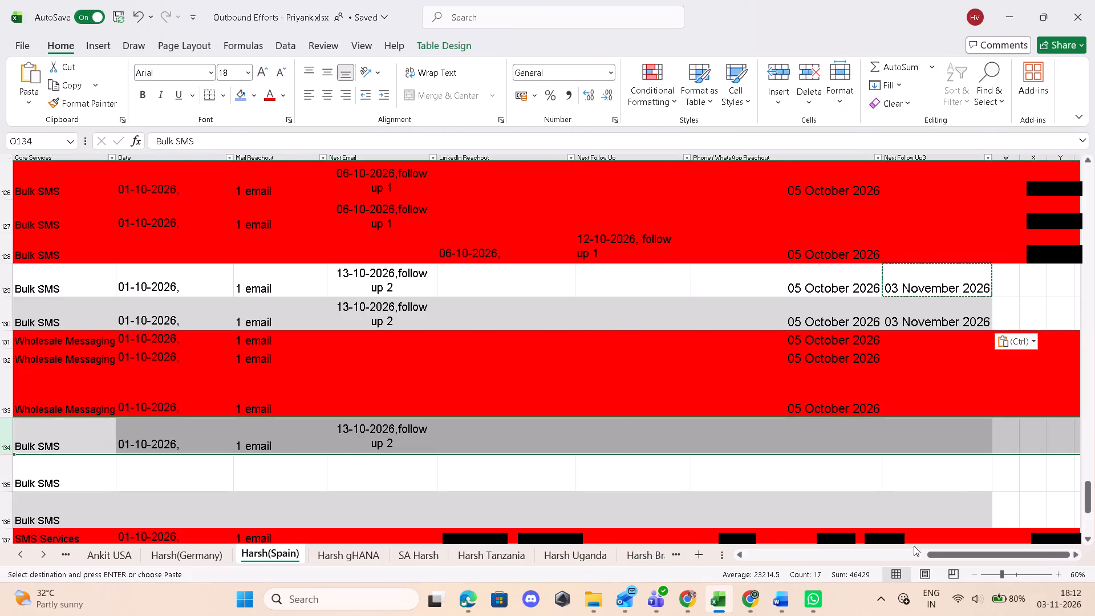
drag(947, 549, 762, 561)
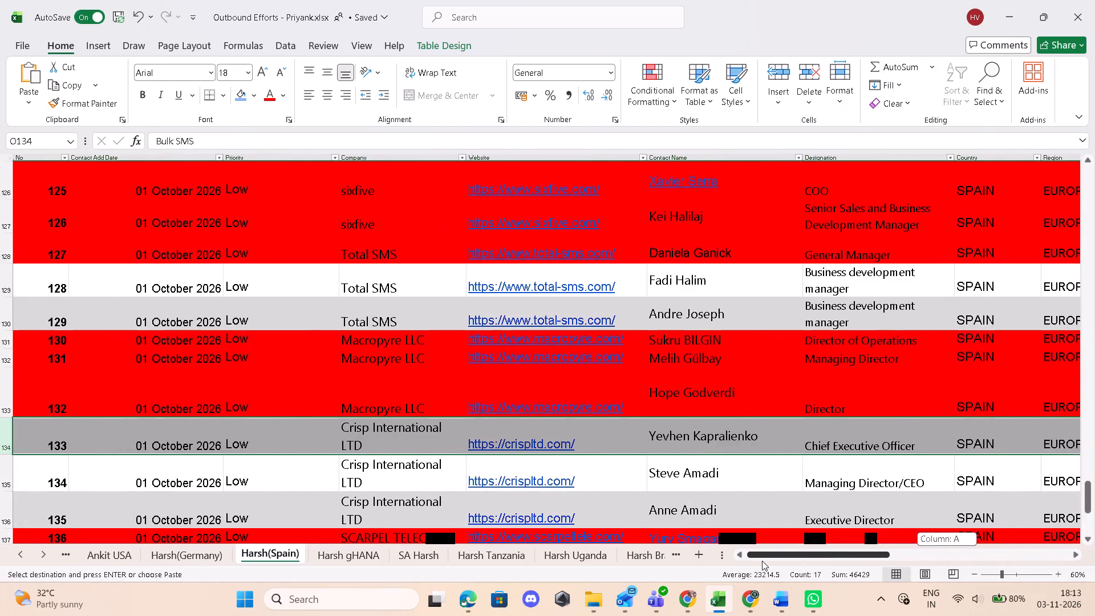
drag(762, 561, 762, 561)
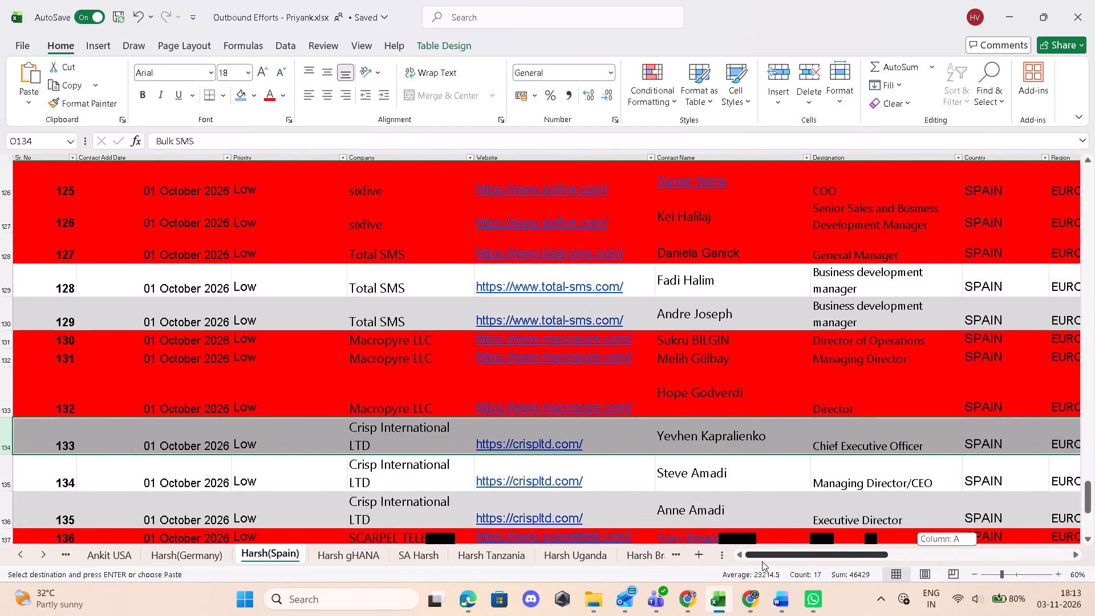
drag(762, 561, 794, 561)
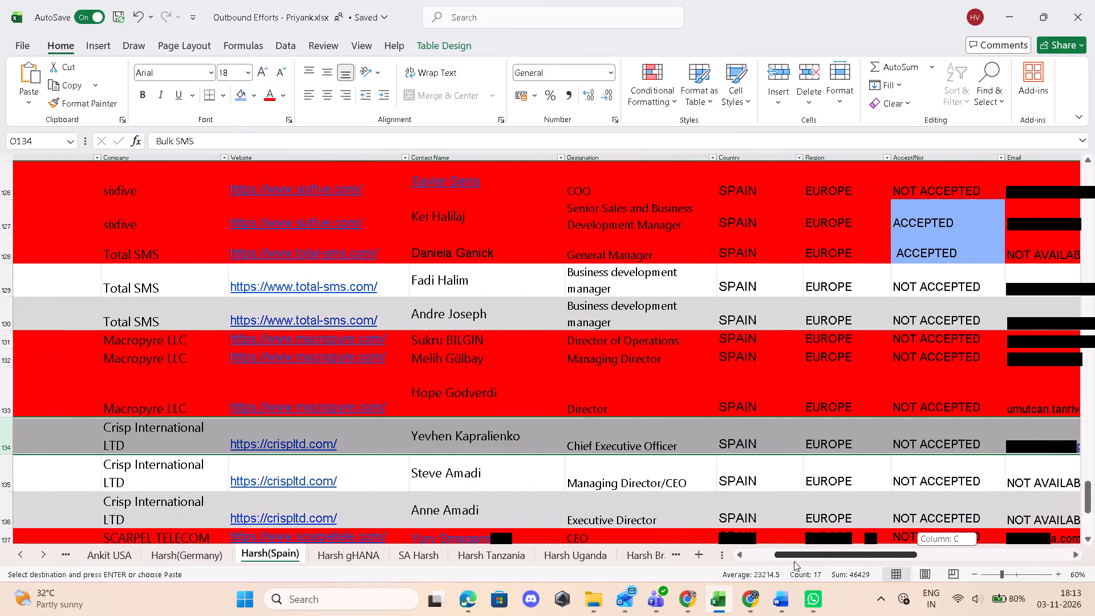
drag(794, 561, 846, 560)
click(670, 442)
click(676, 469)
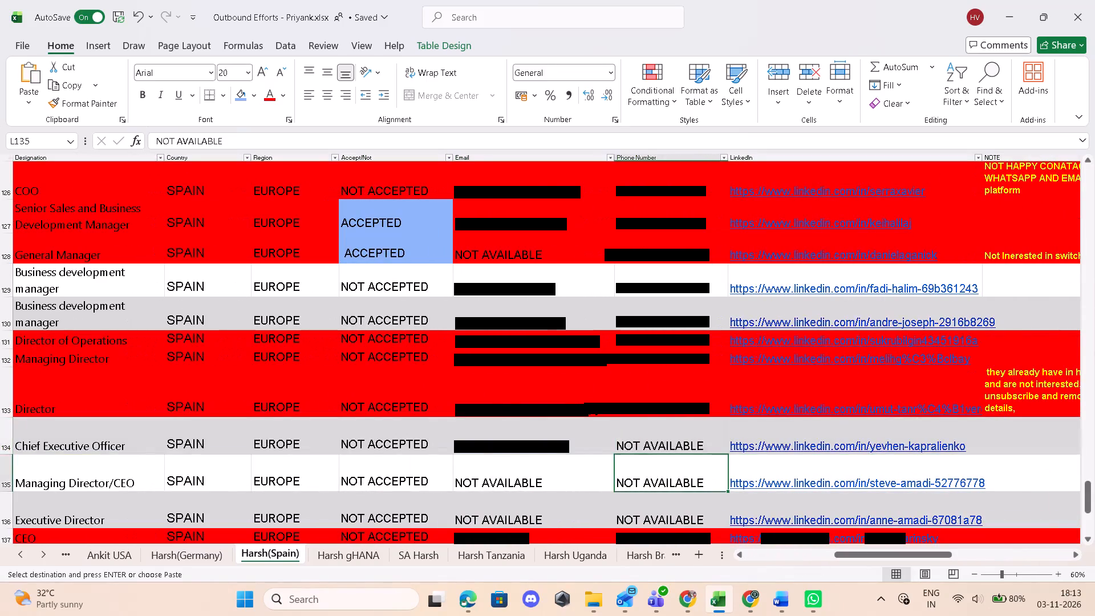
click(678, 518)
scroll(677, 463, down, 1)
click(680, 374)
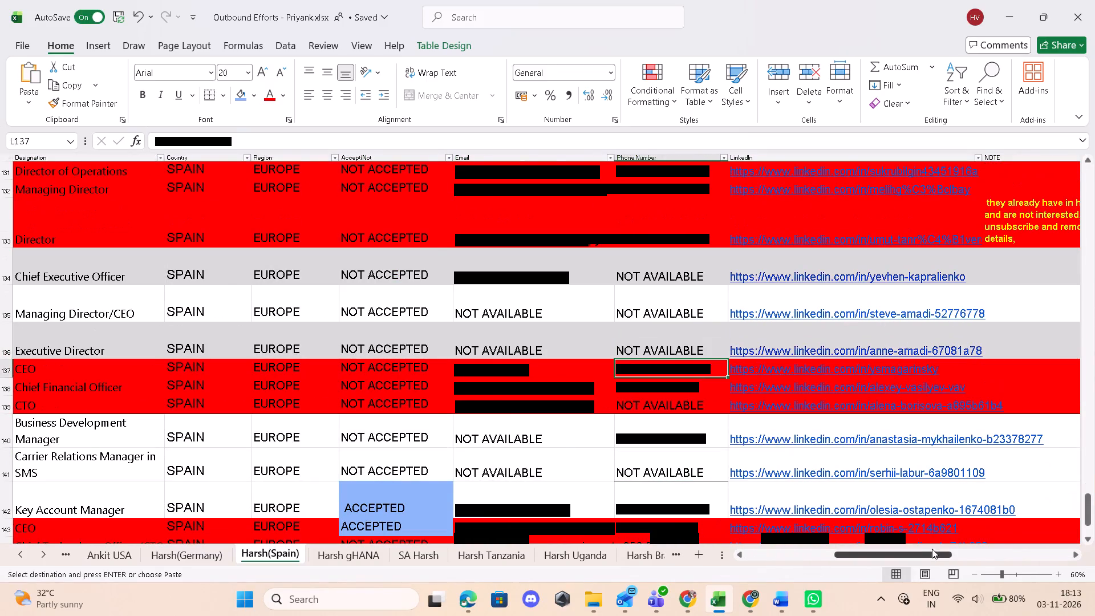
Copy the phone number of VX Telecom's Business Development Manager in row 140.
drag(912, 550, 879, 560)
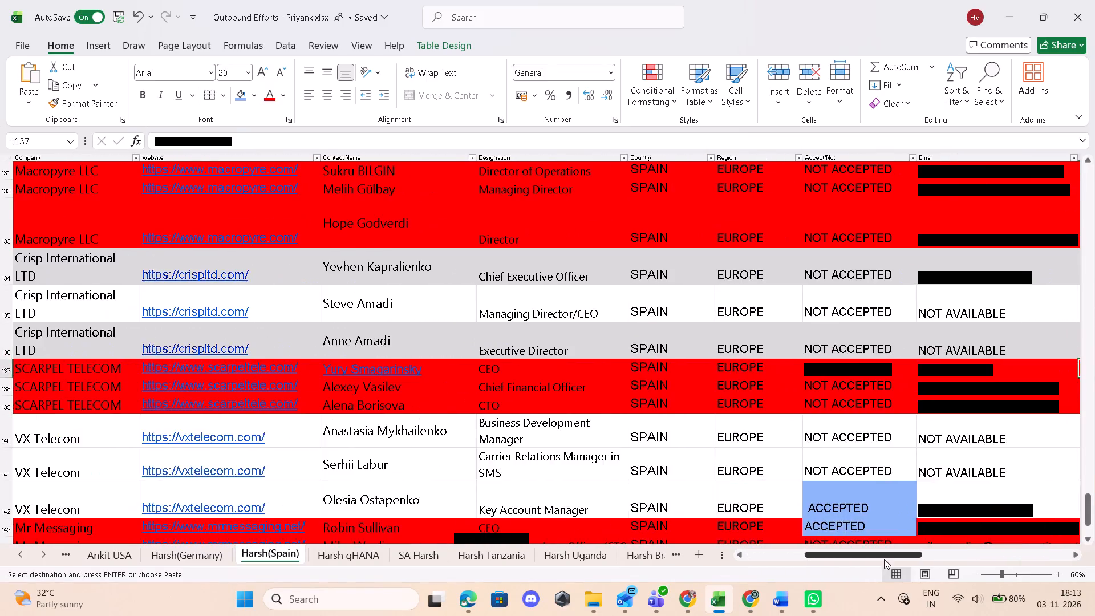
drag(865, 561, 912, 554)
drag(891, 554, 814, 553)
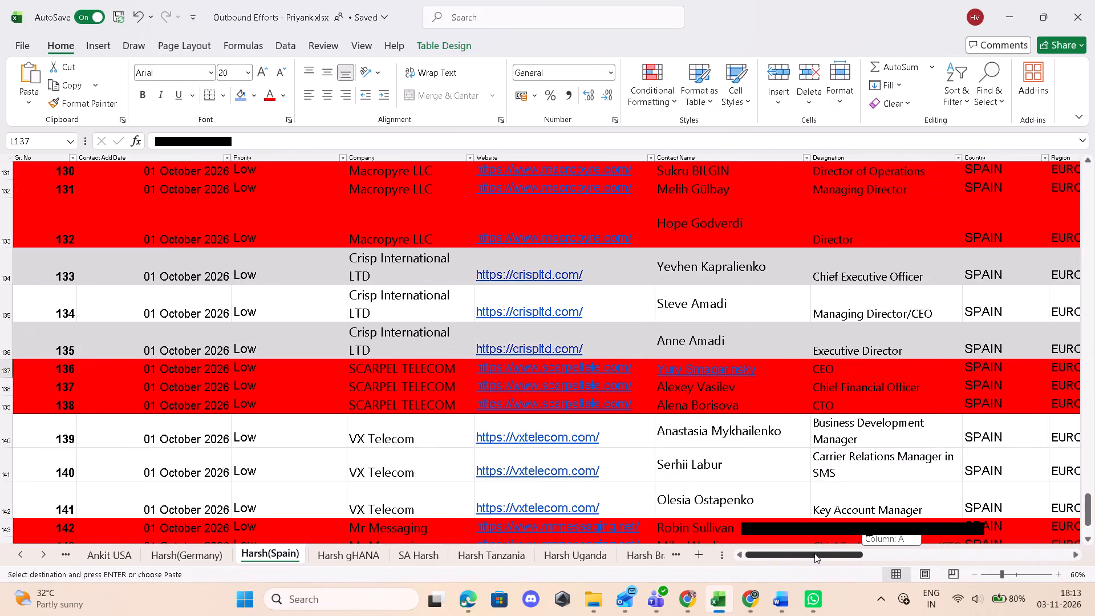
drag(814, 553, 897, 548)
click(1000, 437)
key(ctrl+c)
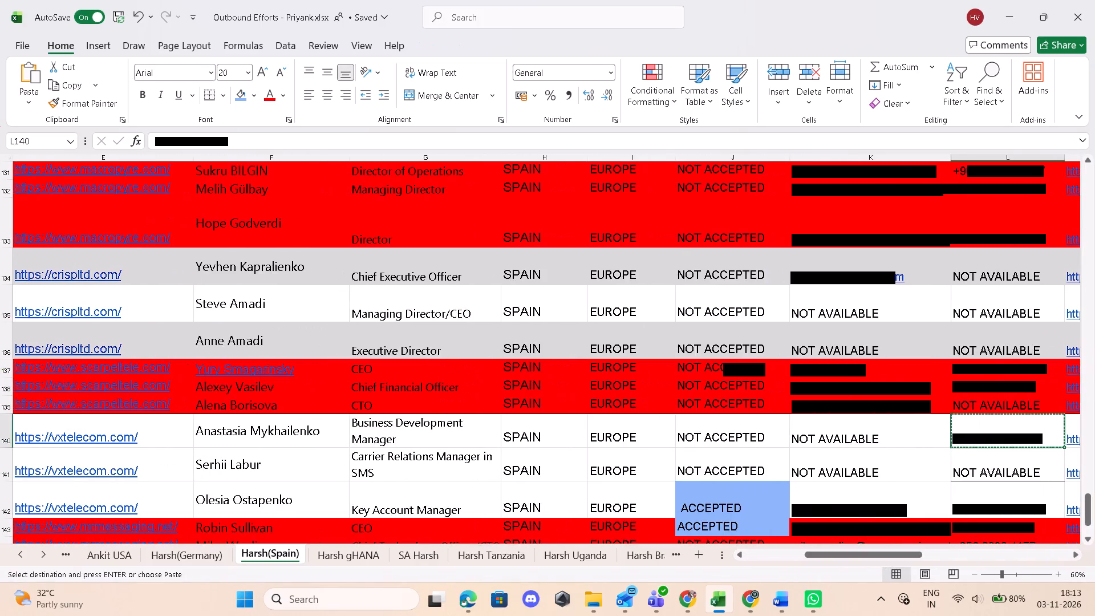
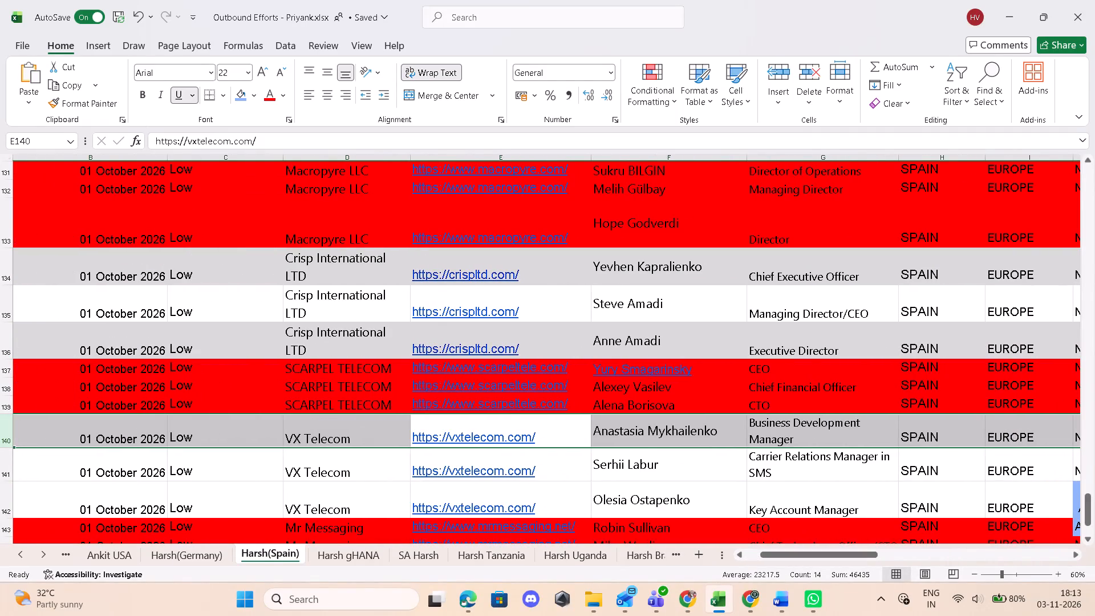
Select the full job title text inside the title cell of VX Telecom's contact in row 140.
double_click(833, 439)
drag(833, 439, 675, 419)
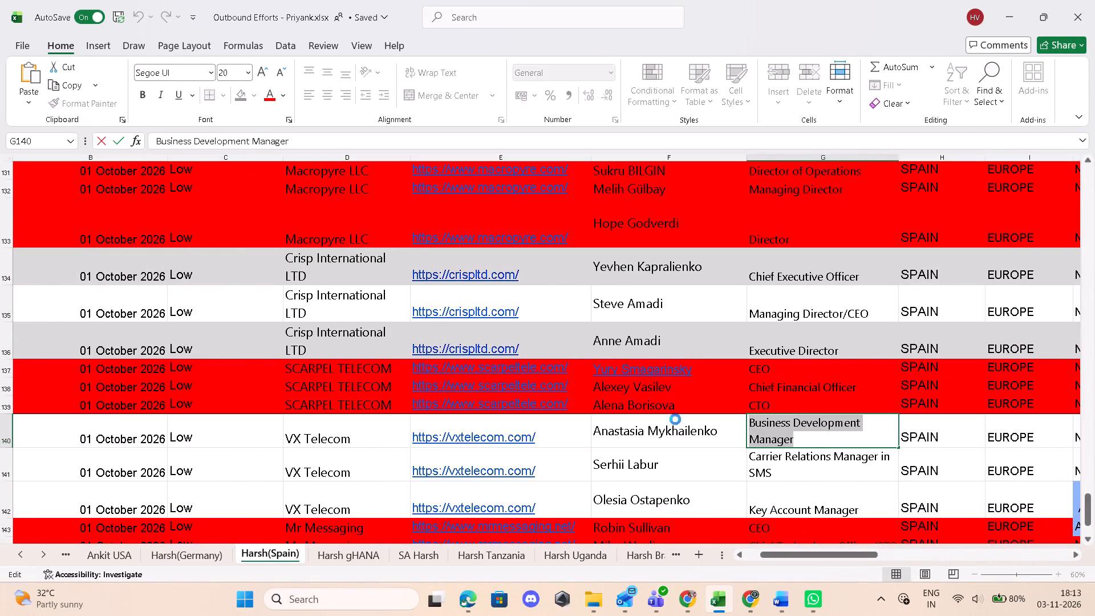
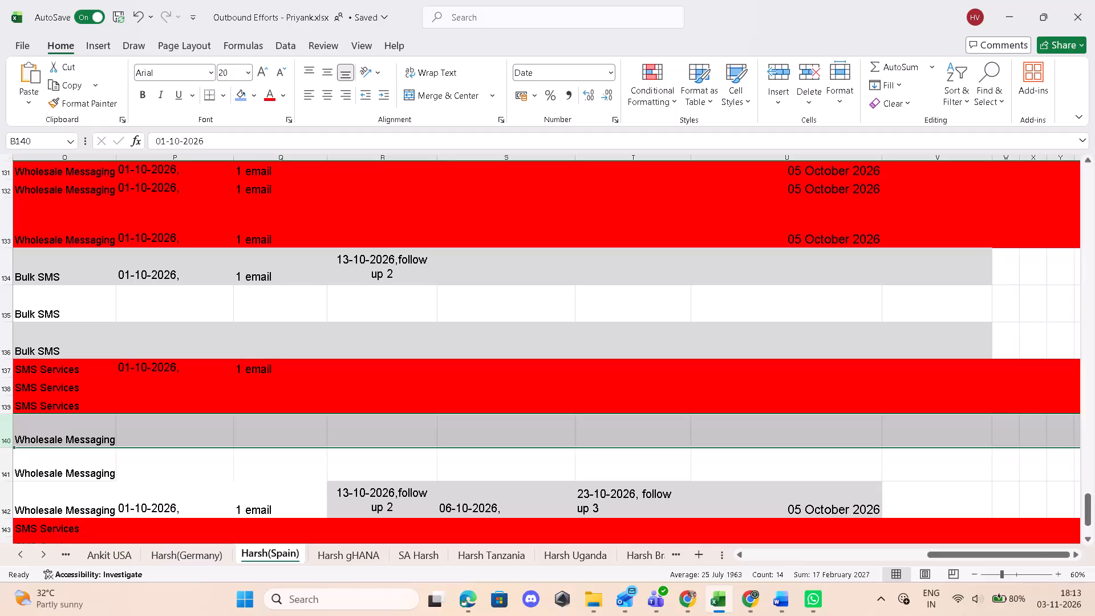
Fill column V of VX Telecom's row 140 with the date 03-11-2026, copied from an earlier contact's row.
click(936, 433)
key(3)
scroll(948, 441, up, 1)
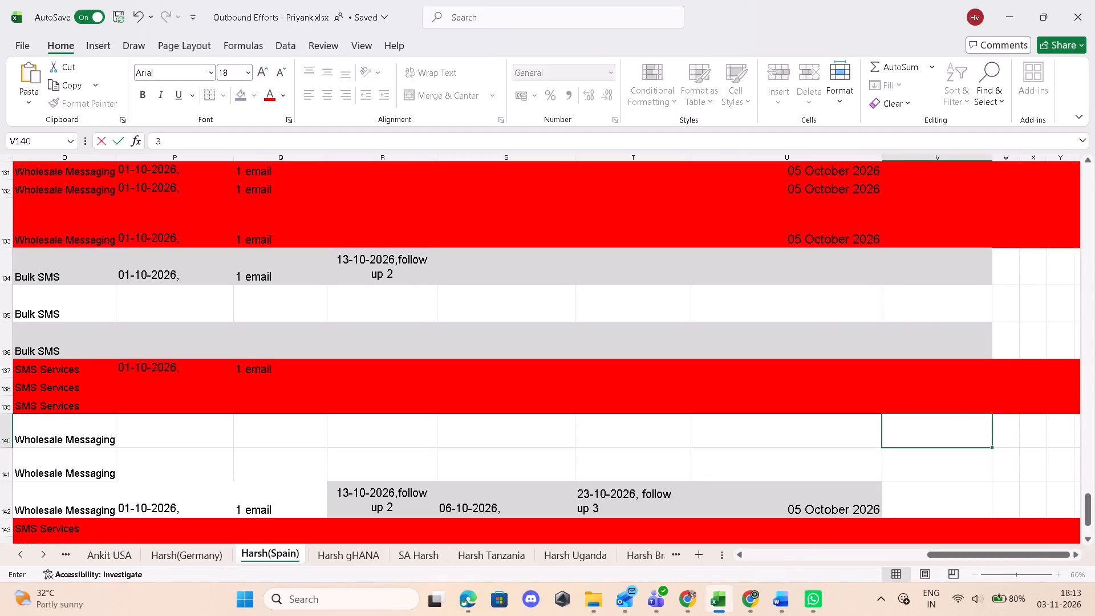
click(944, 308)
key(ctrl+c)
scroll(943, 352, down, 1)
click(963, 433)
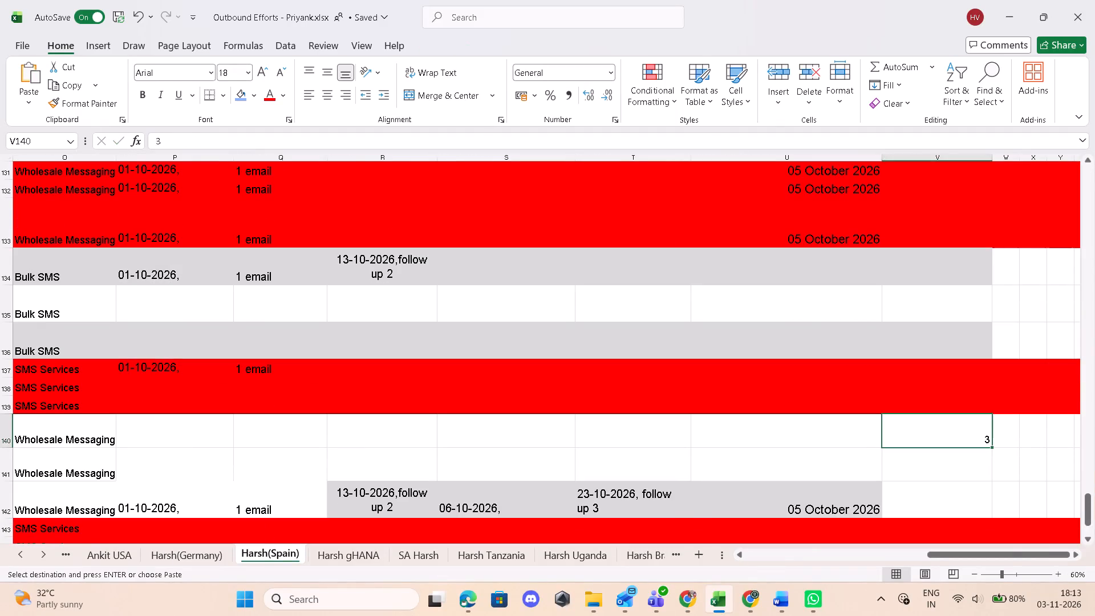
key(ctrl+v)
Review VX Telecom's remaining contact rows and copy the phone number of its Key Account Manager in row 142.
drag(1013, 553, 724, 568)
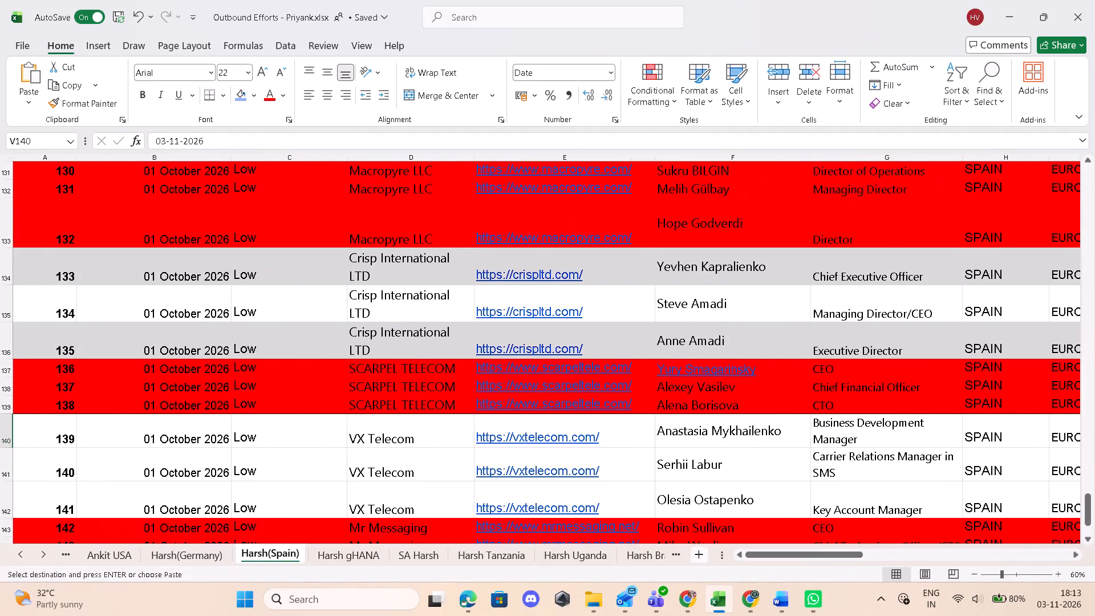
click(0, 424)
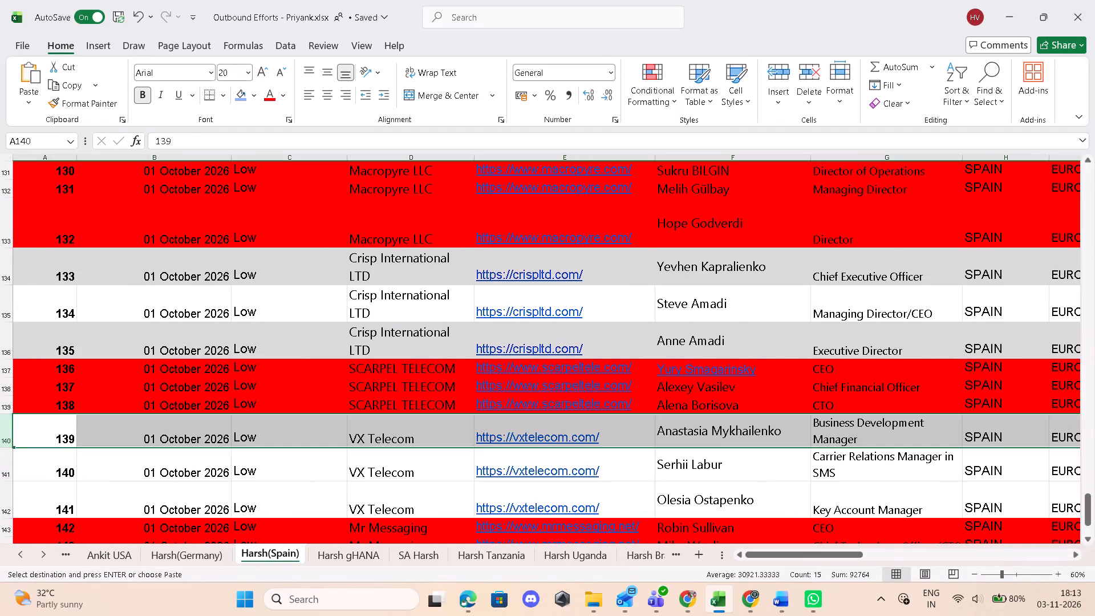
click(0, 464)
drag(788, 553, 845, 549)
drag(845, 549, 873, 545)
click(668, 502)
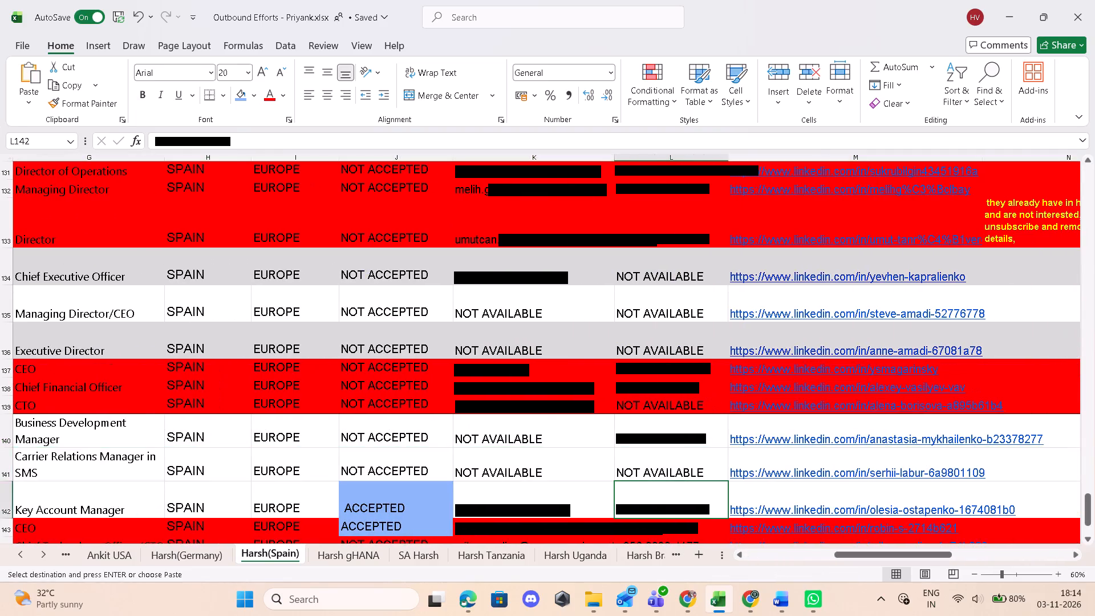
click(0, 485)
click(2, 494)
drag(861, 552, 610, 568)
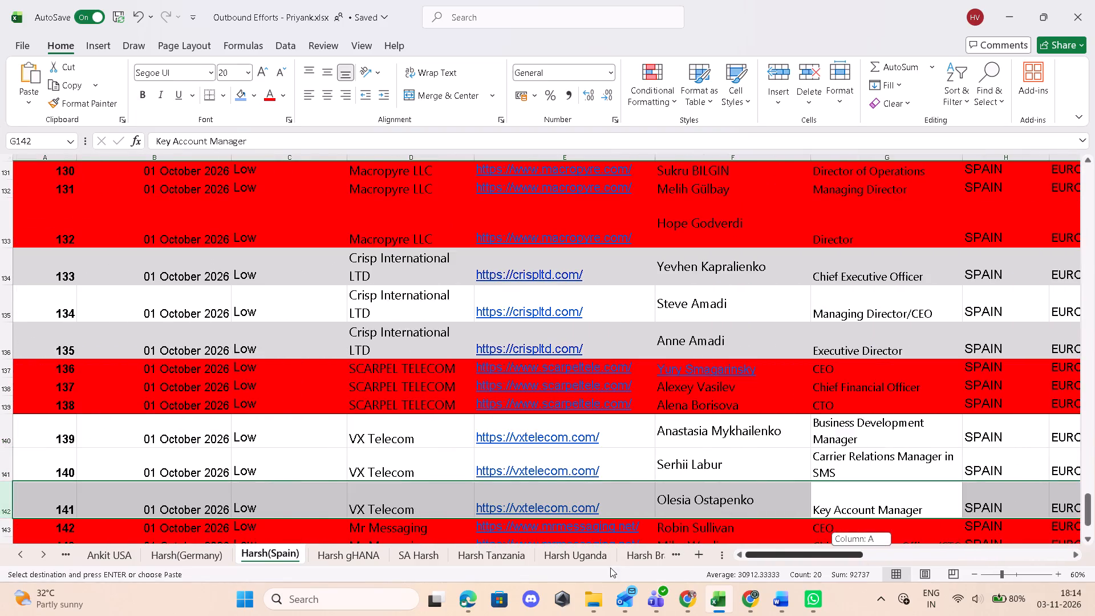
drag(610, 568, 885, 568)
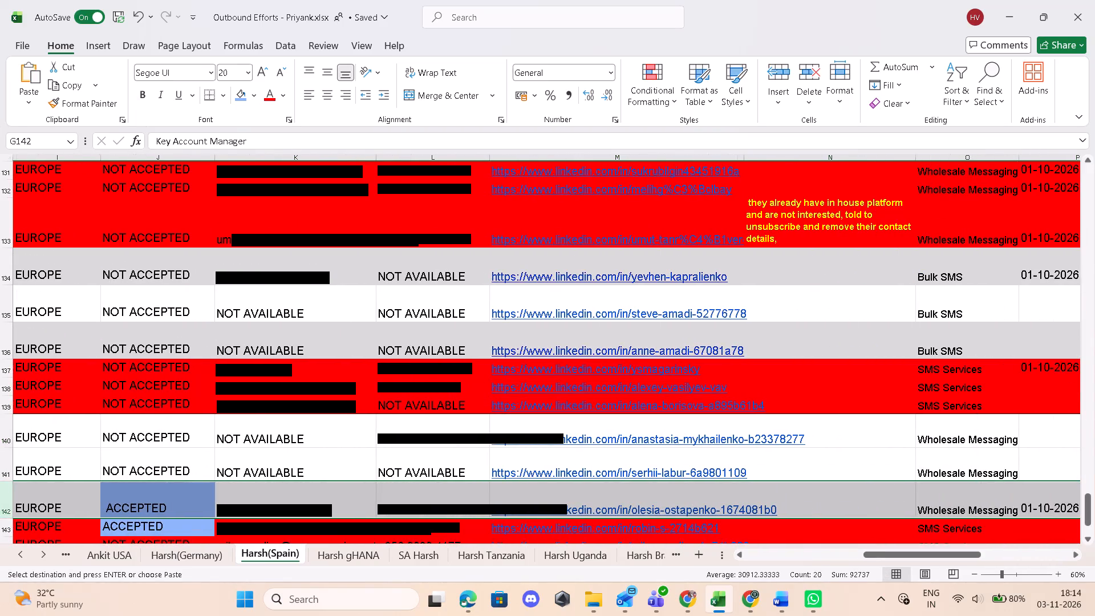
click(427, 495)
key(ctrl+c)
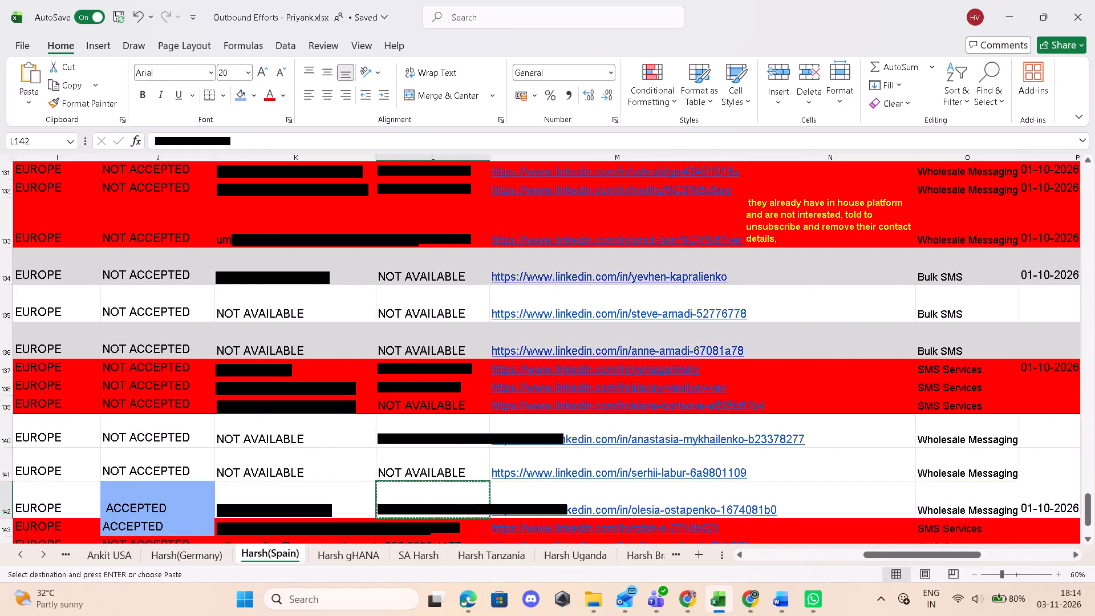
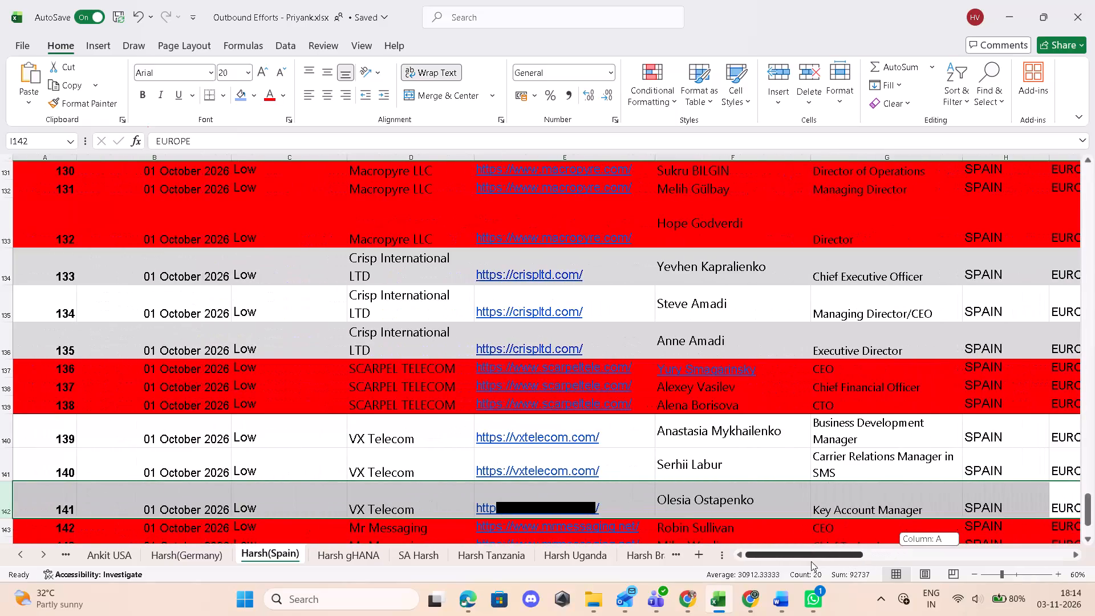
Open the job title cell of VX Telecom's Key Account Manager in row 142 and select its text.
double_click(924, 511)
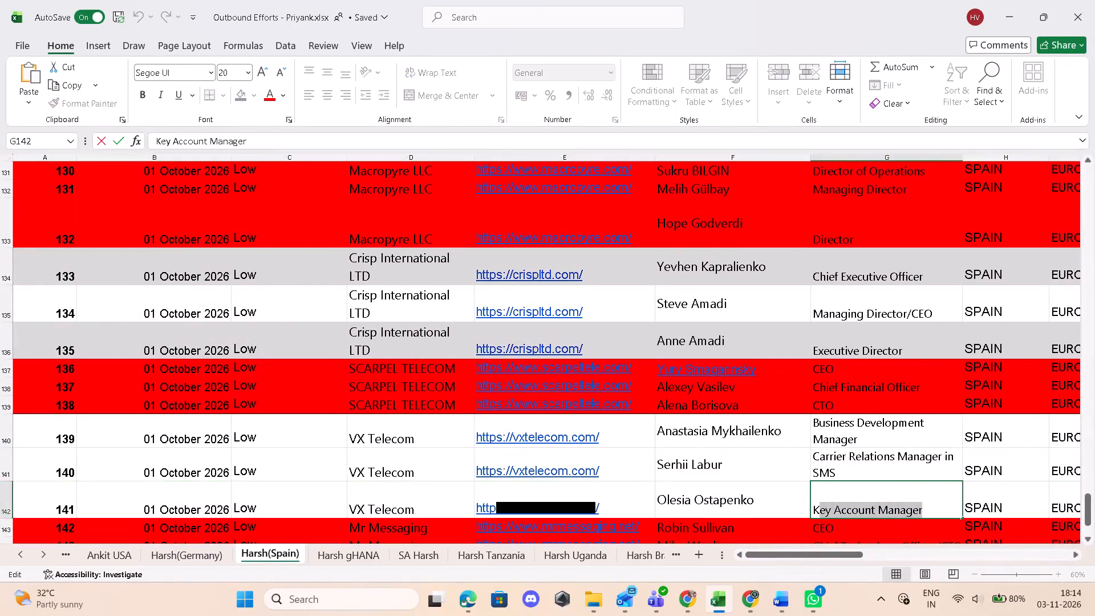
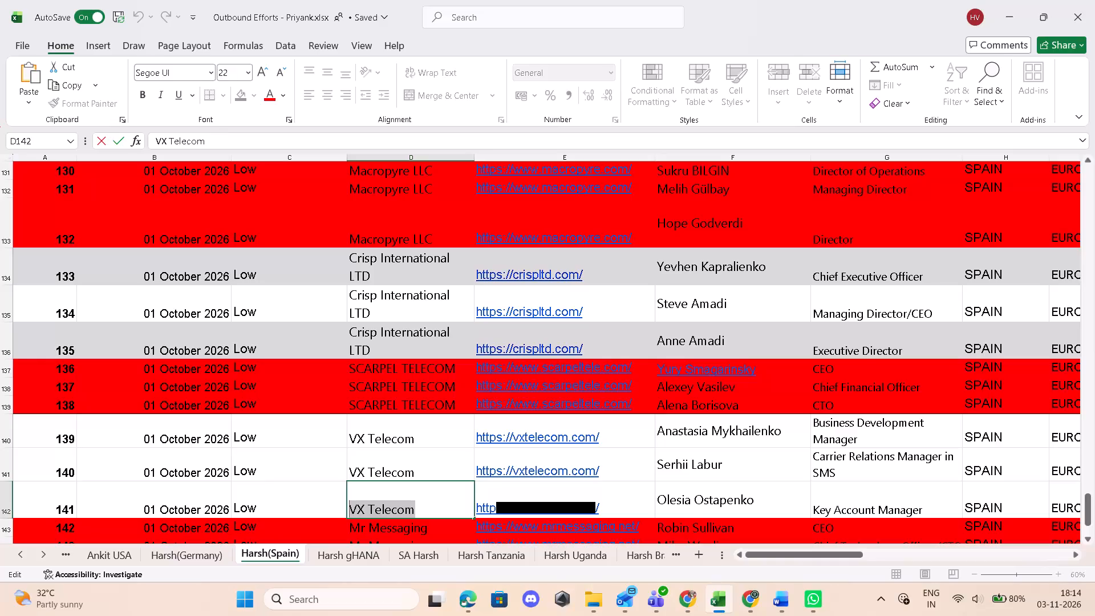
Leave the company cell's text editing and select the entire row 142 of VX Telecom's Key Account Manager.
click(0, 504)
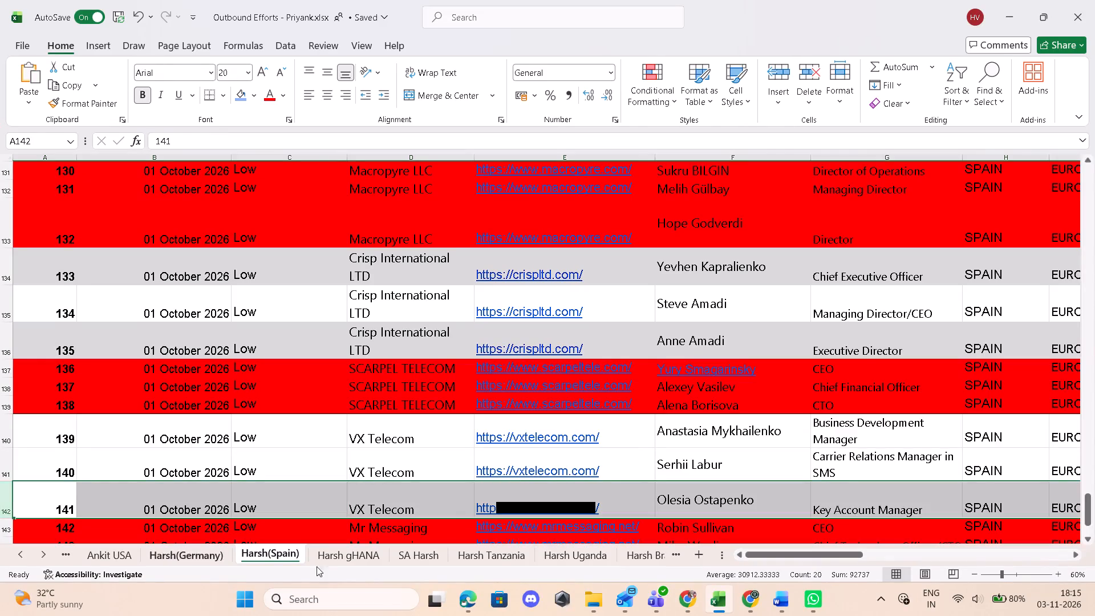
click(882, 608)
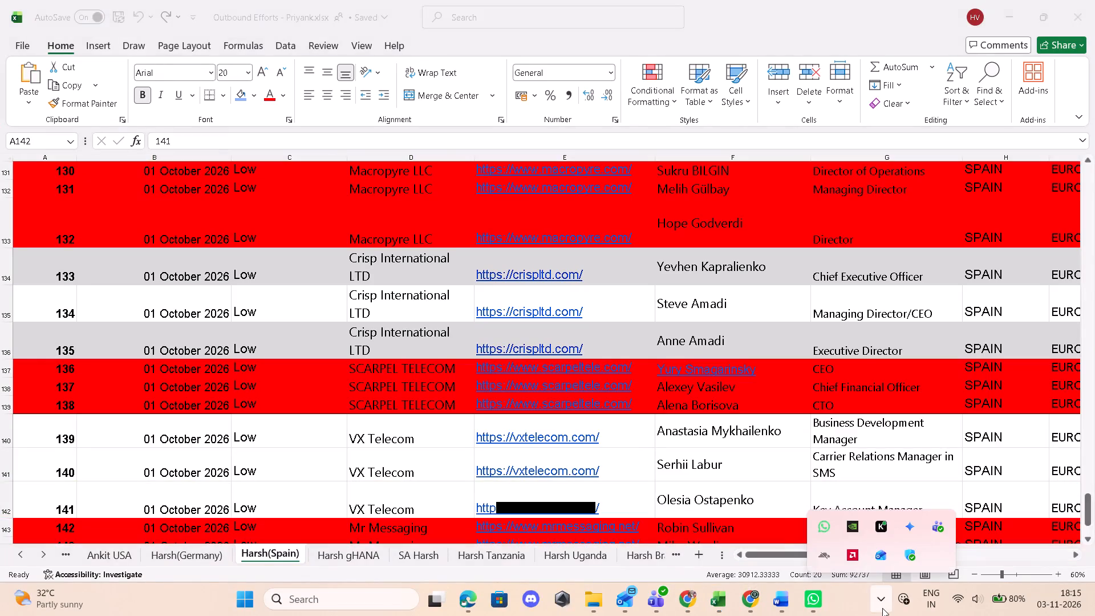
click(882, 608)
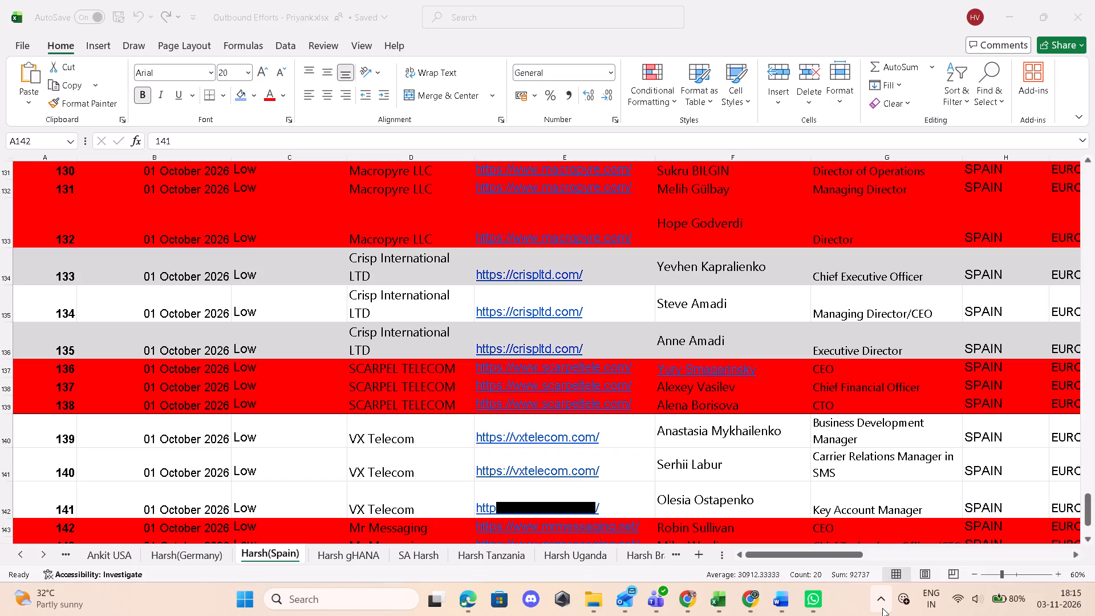
Select the entire row 146 of Retarus's Managing Director and review its LinkedIn, service and follow-up columns.
click(719, 602)
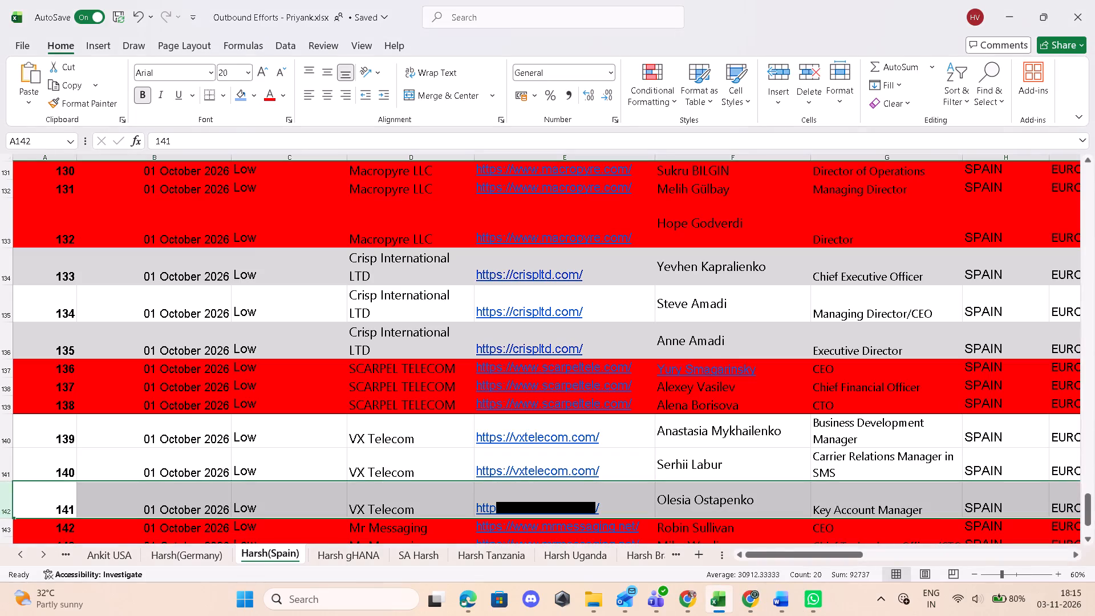
scroll(786, 432, down, 1)
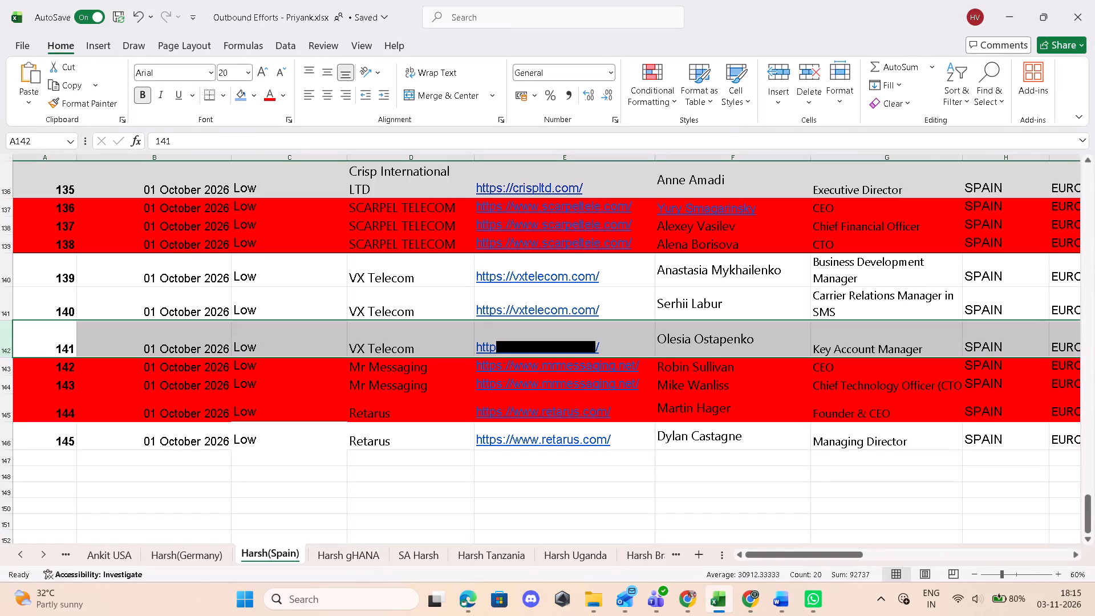
click(865, 447)
click(0, 436)
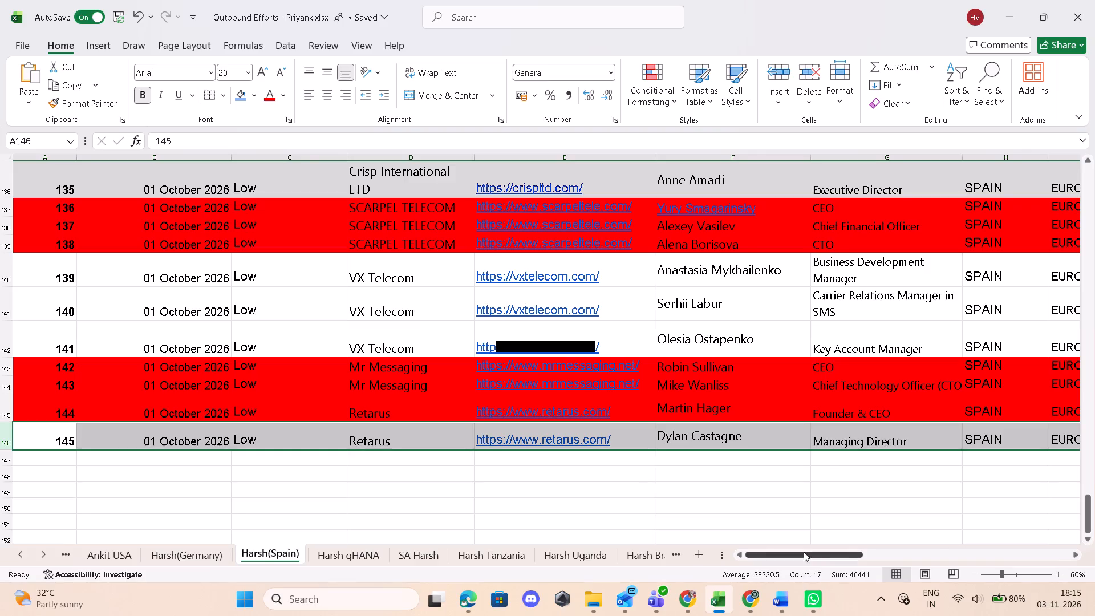
drag(804, 552, 973, 536)
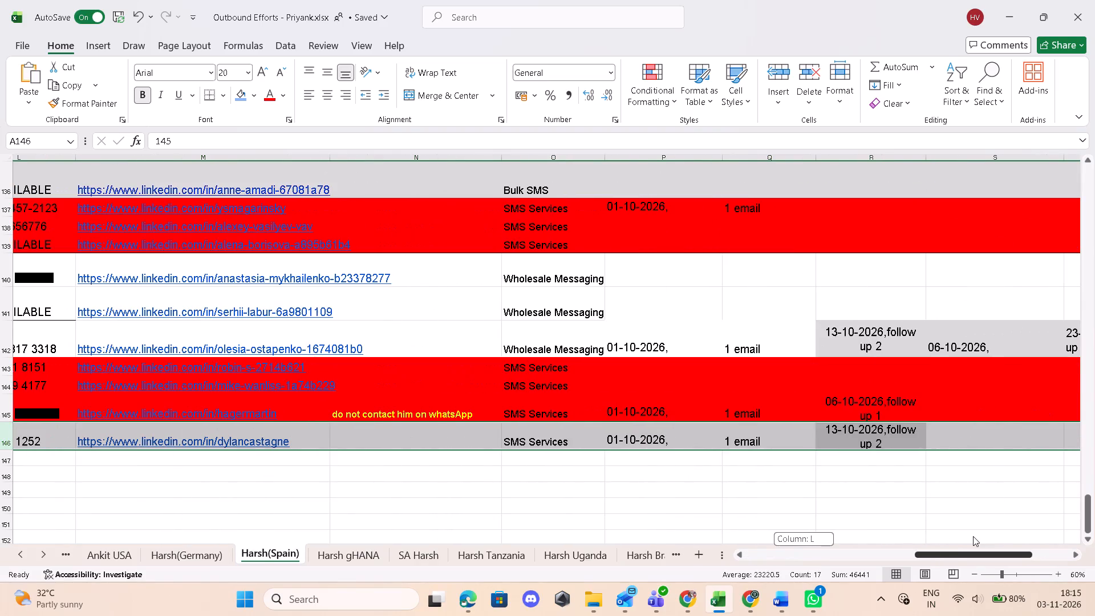
drag(973, 536, 678, 533)
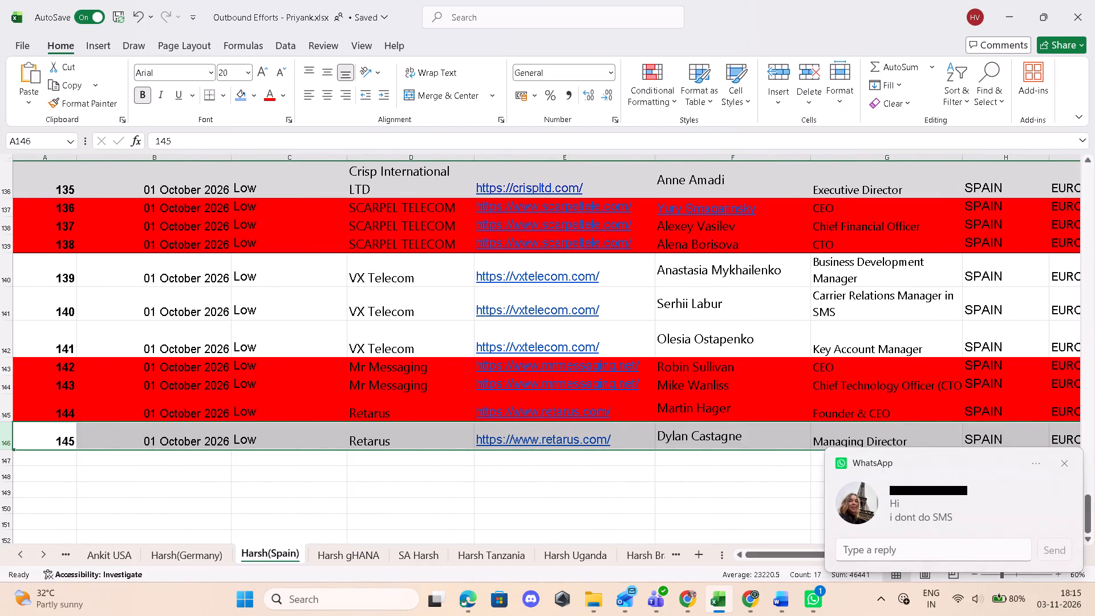
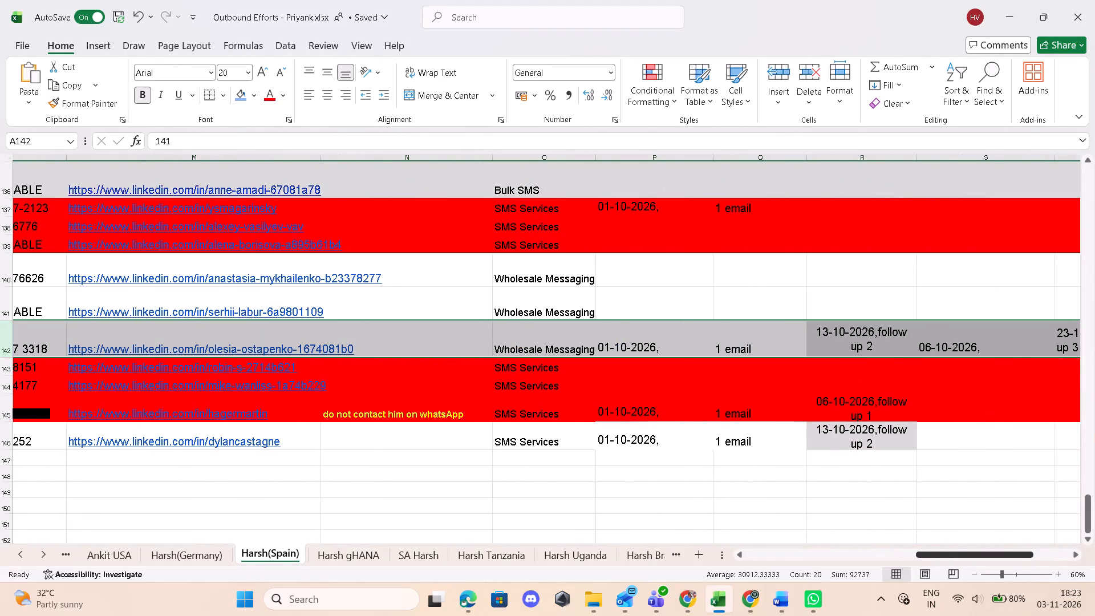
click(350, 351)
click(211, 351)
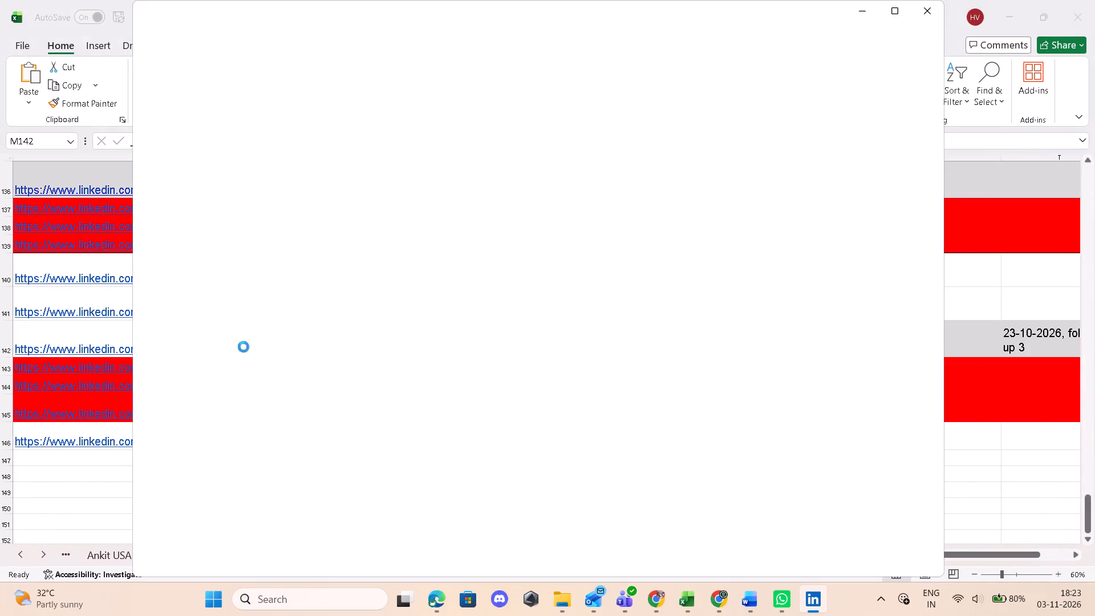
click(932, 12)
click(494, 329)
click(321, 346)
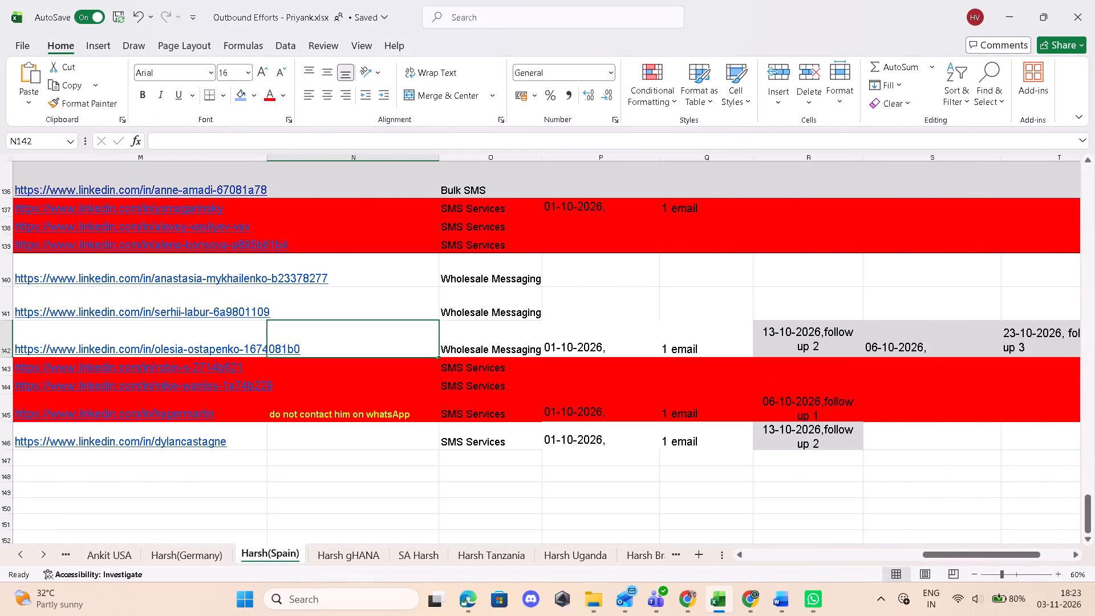
Open the LinkedIn profile linked in row 142 for VX Telecom's Key Account Manager and close the RadMedia page.
click(198, 345)
click(71, 0)
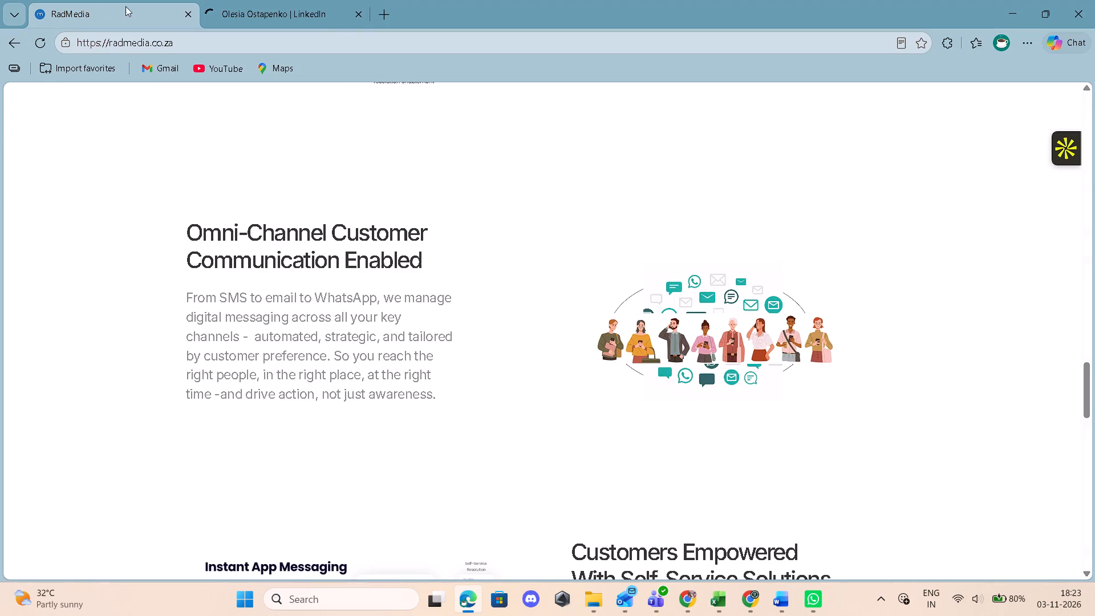
click(186, 13)
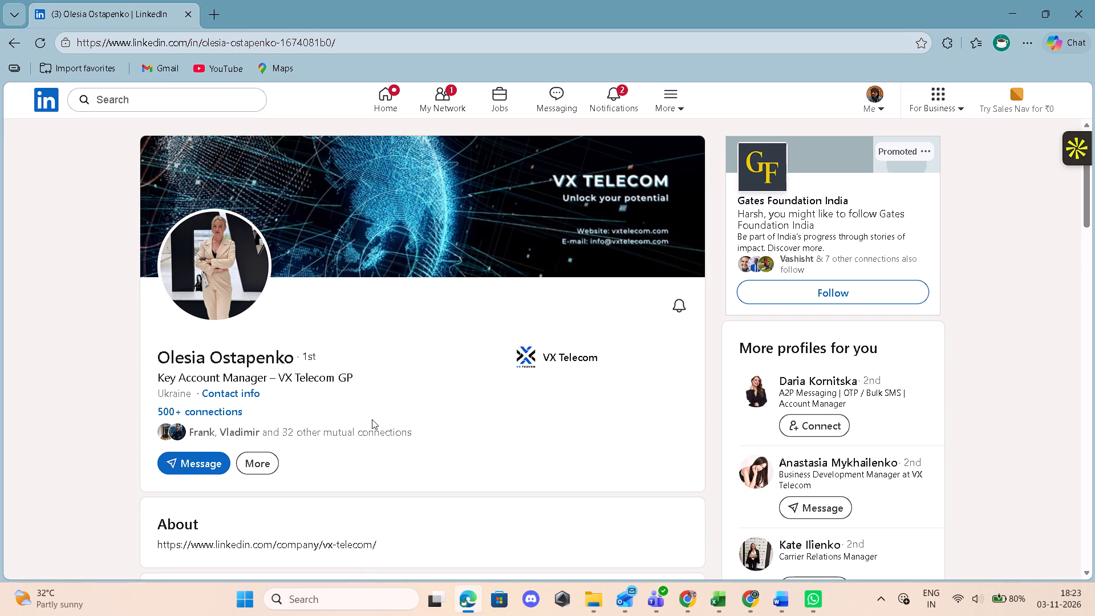
Look over the LinkedIn profile of VX Telecom's Key Account Manager.
scroll(372, 419, down, 3)
scroll(453, 429, down, 2)
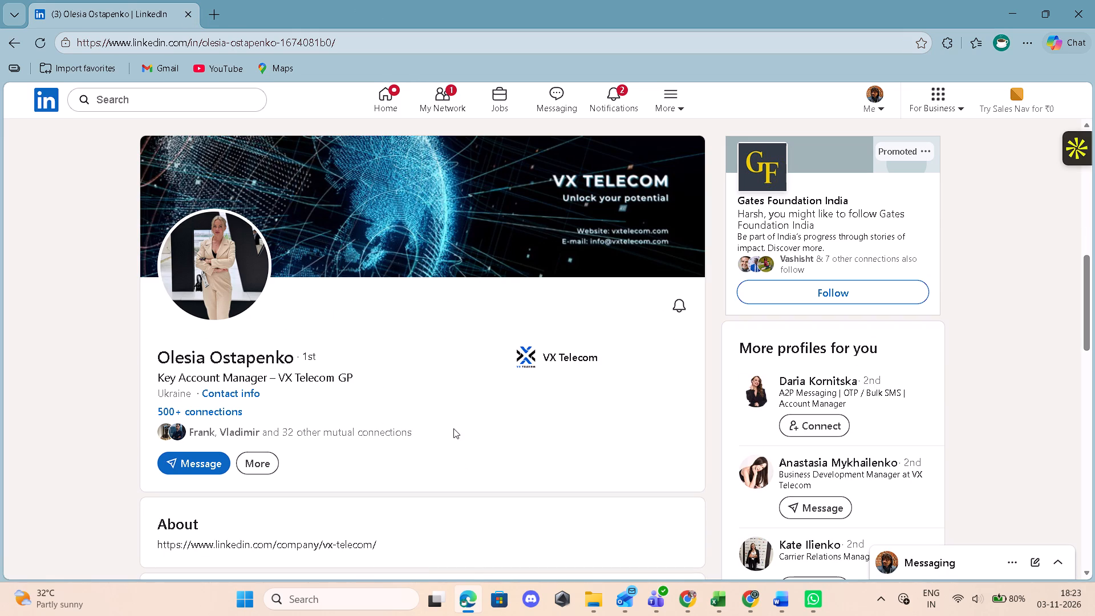
scroll(316, 446, up, 5)
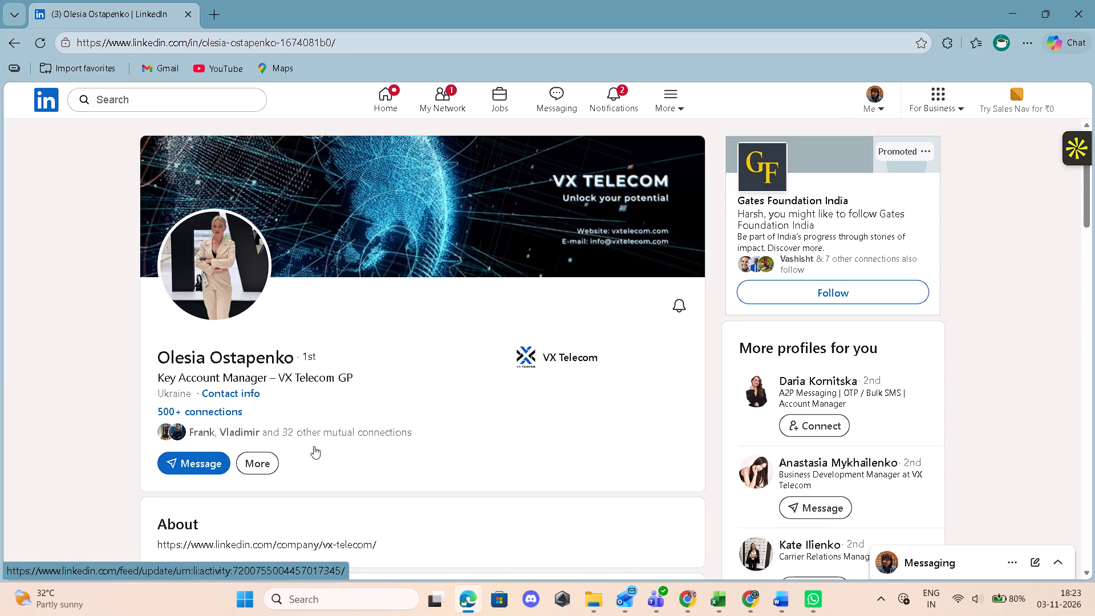
From the key account manager's profile, open VX Telecom's company page in a new tab and show its people.
click(260, 464)
click(487, 449)
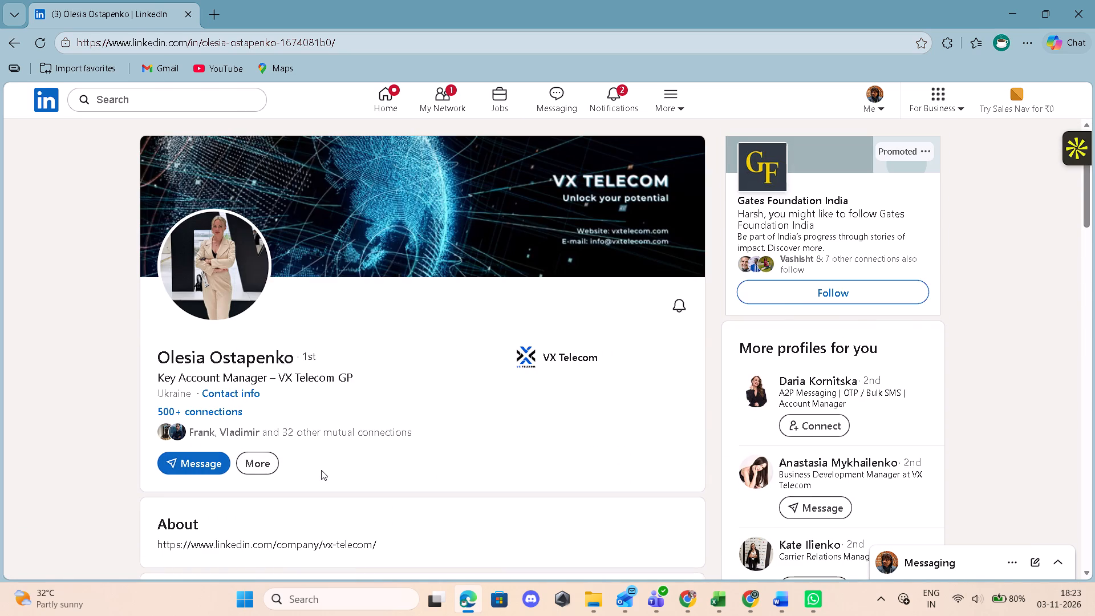
scroll(321, 470, down, 9)
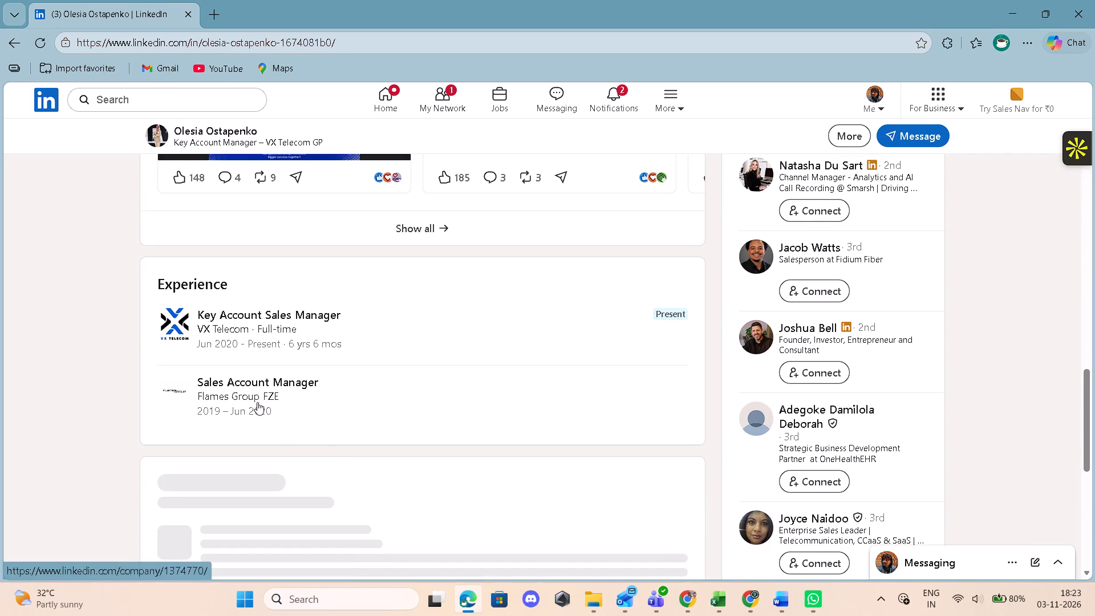
right_click(261, 318)
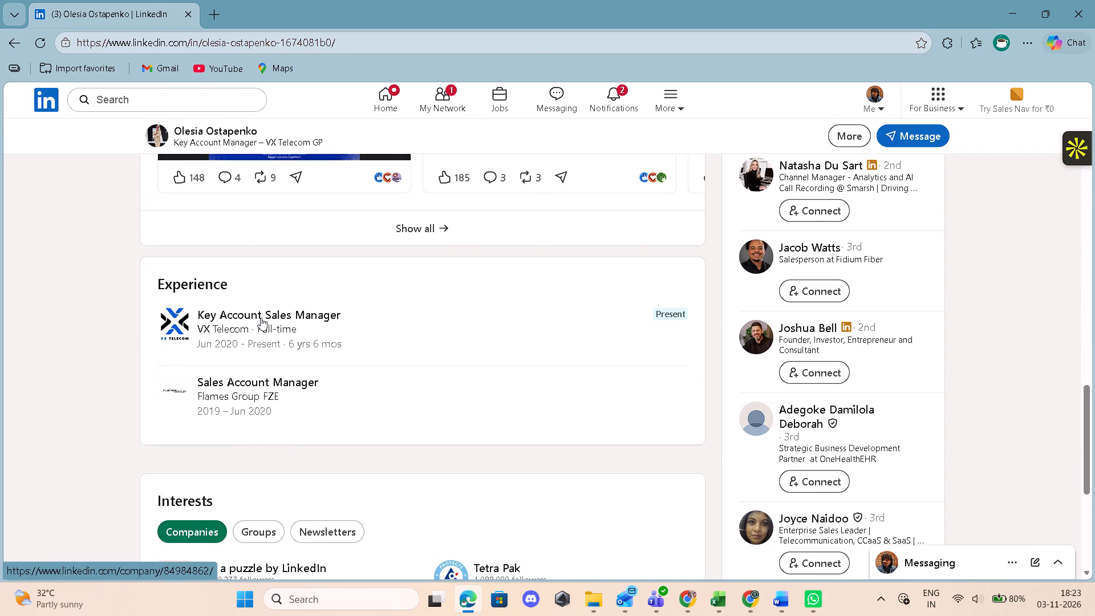
click(319, 59)
click(261, 0)
drag(112, 0, 121, 0)
click(282, 0)
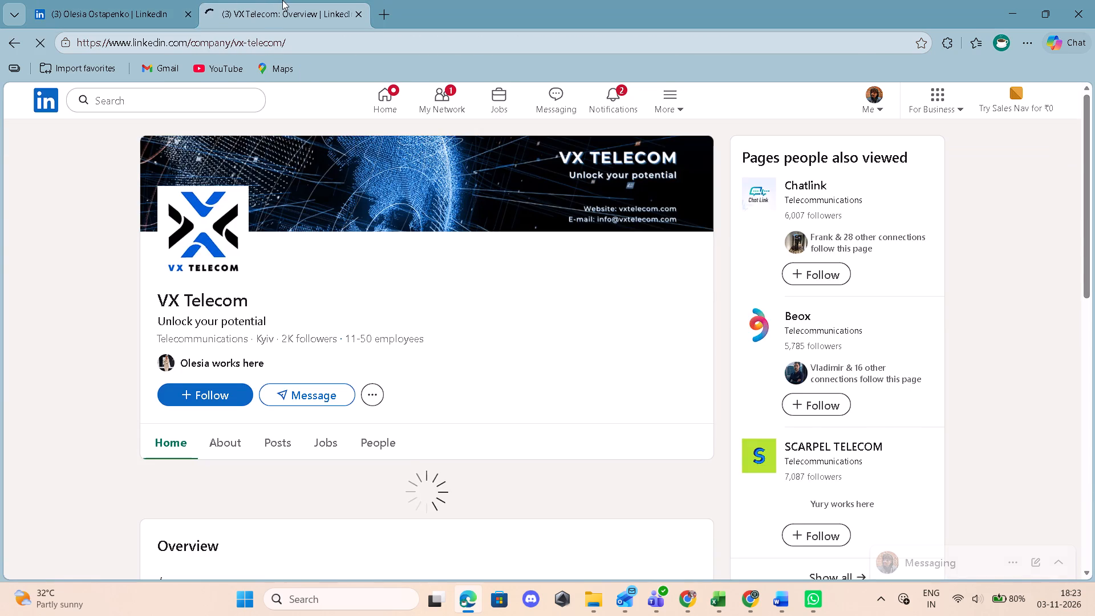
click(388, 453)
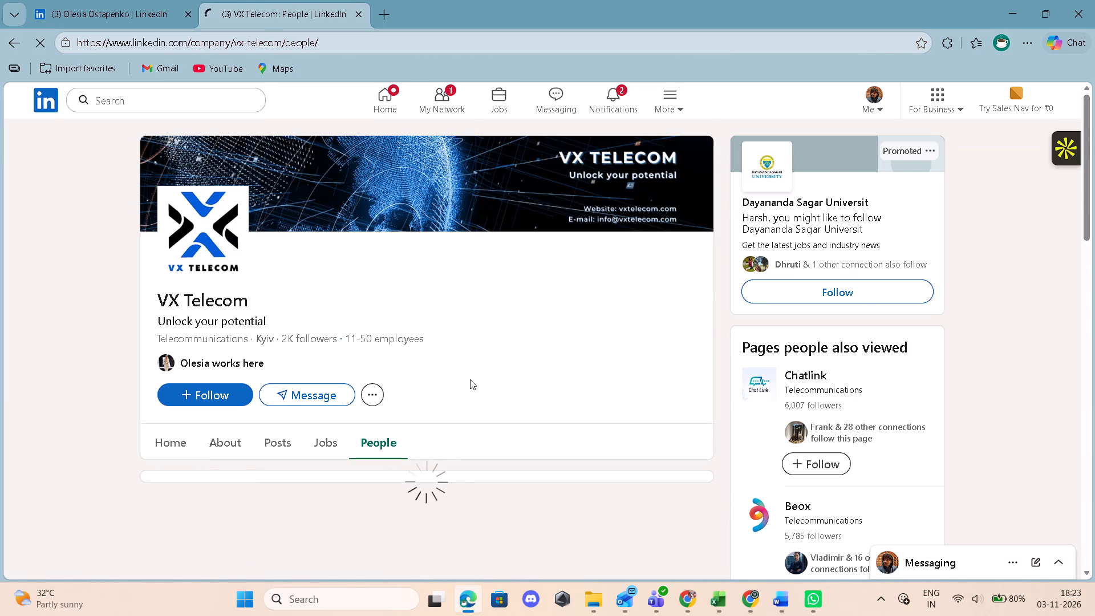
Find the Head of SMS Department among VX Telecom's people and open her profile in a new tab.
scroll(471, 379, down, 5)
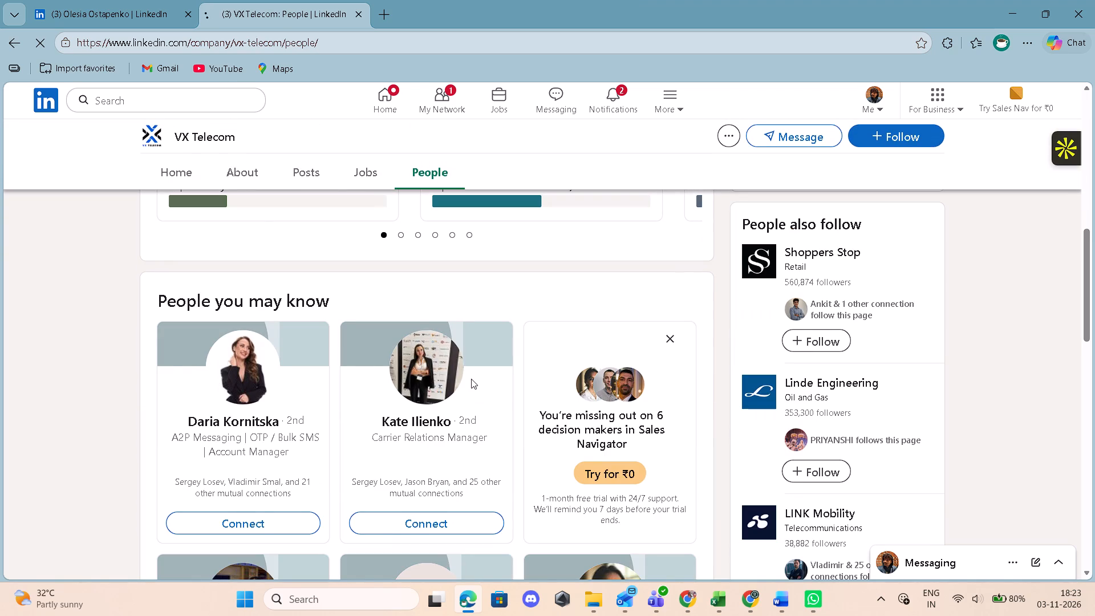
scroll(471, 379, down, 4)
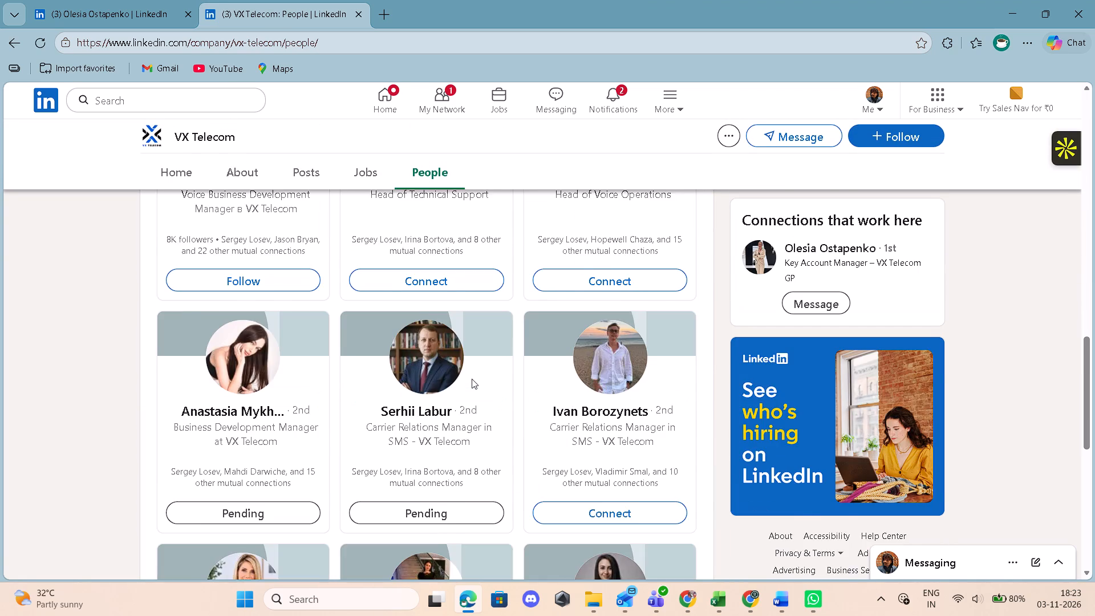
scroll(472, 379, down, 1)
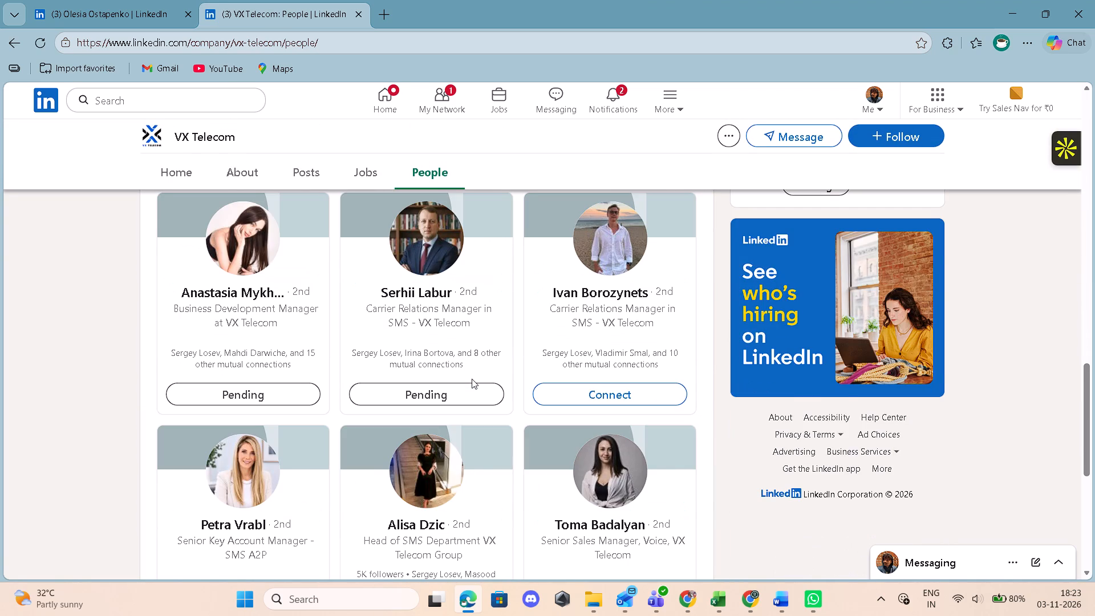
scroll(472, 379, down, 1)
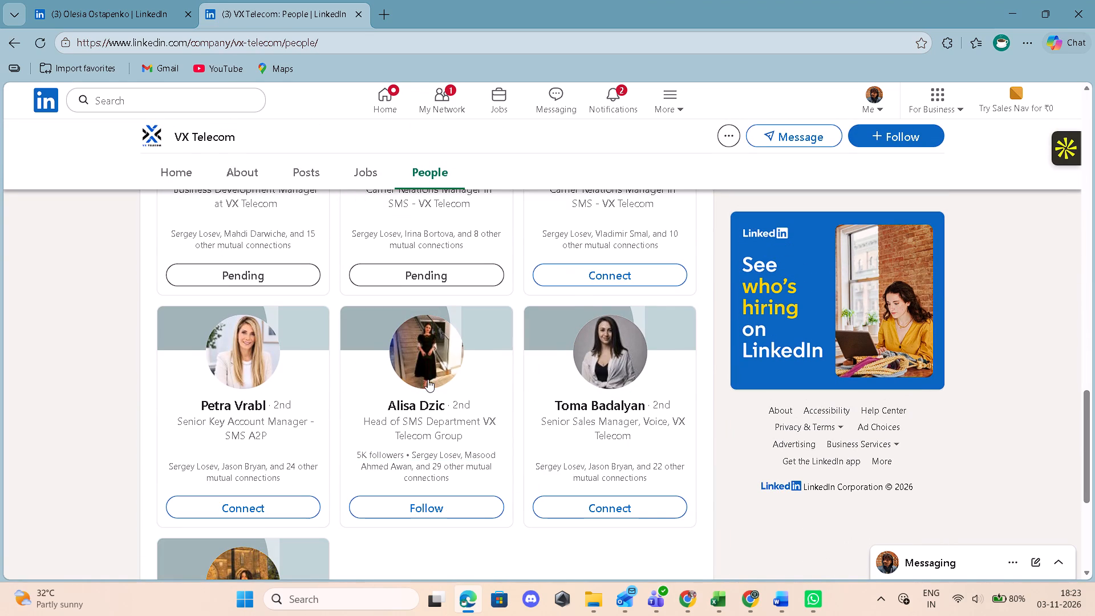
right_click(428, 379)
click(498, 196)
click(434, 0)
click(321, 0)
click(389, 0)
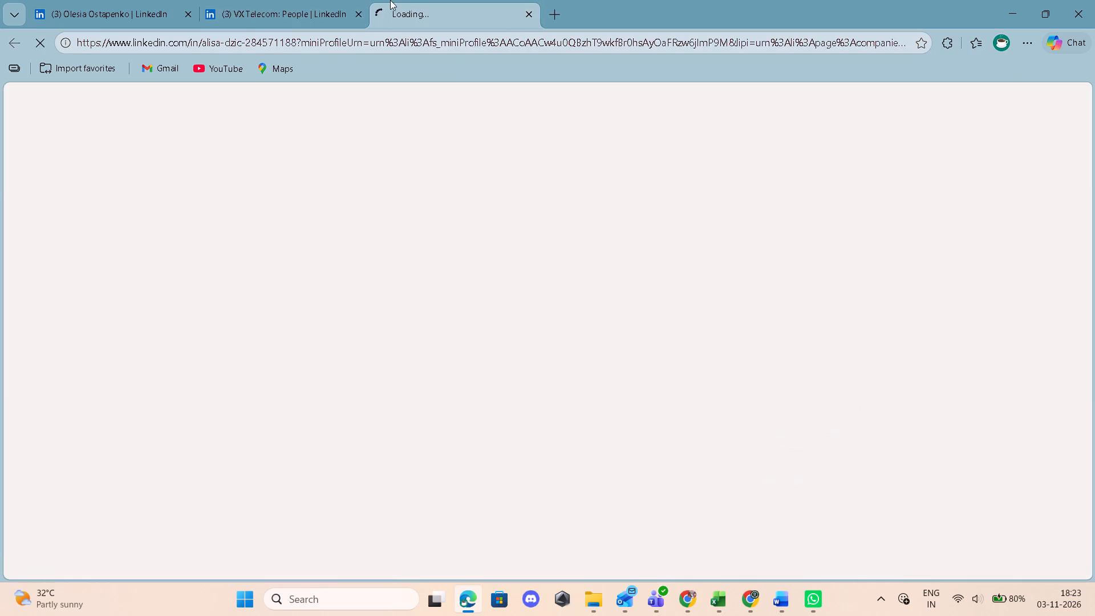
click(321, 0)
click(416, 0)
click(305, 0)
click(421, 0)
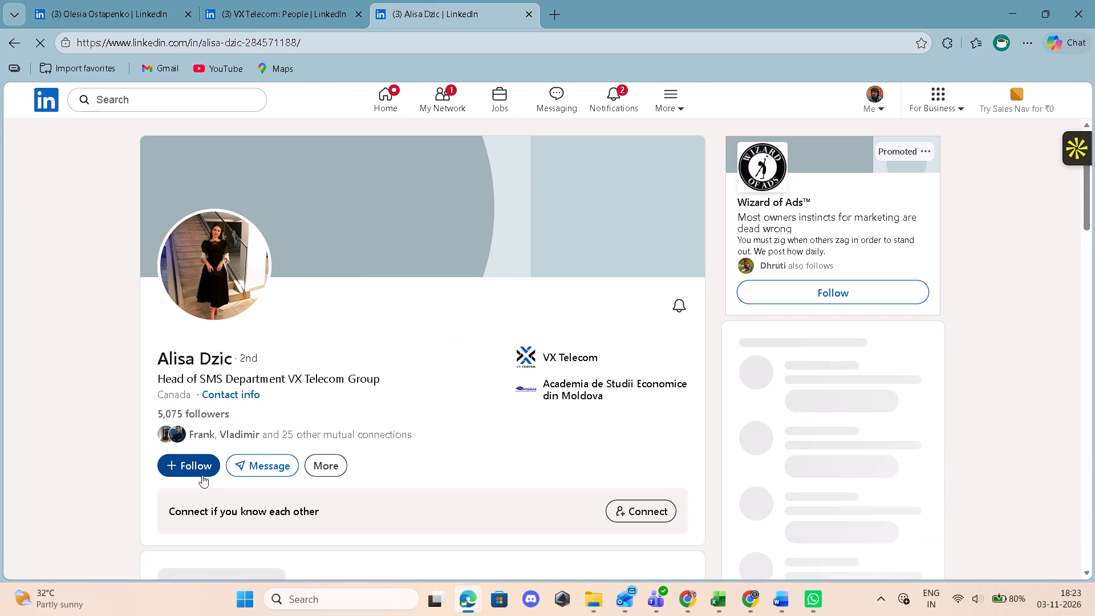
Send the VX Telecom Head of SMS Department a connection invitation without a note.
click(331, 471)
click(352, 332)
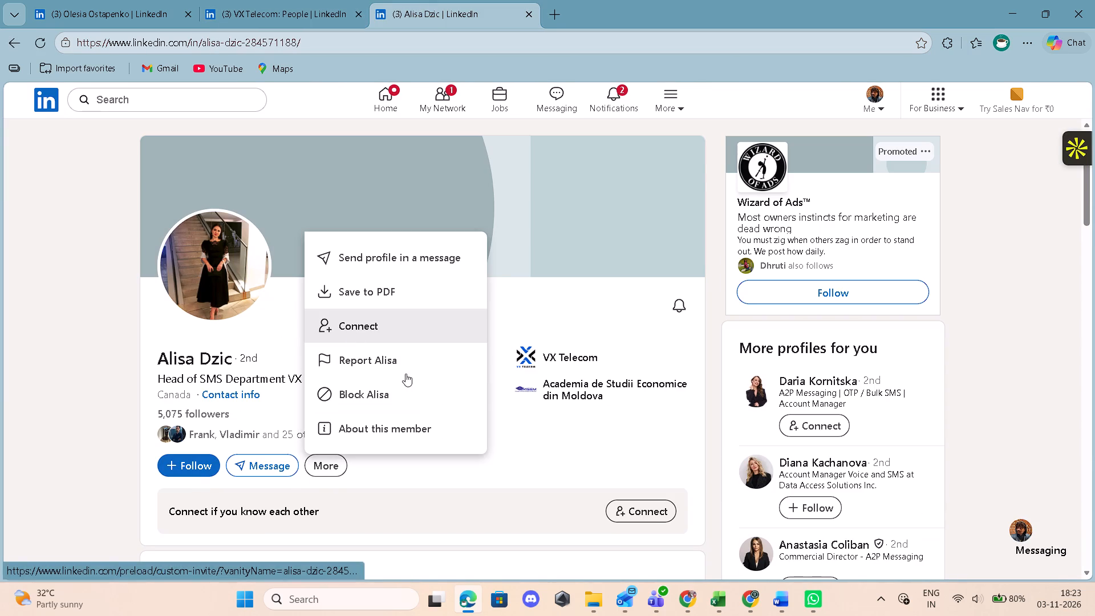
click(692, 232)
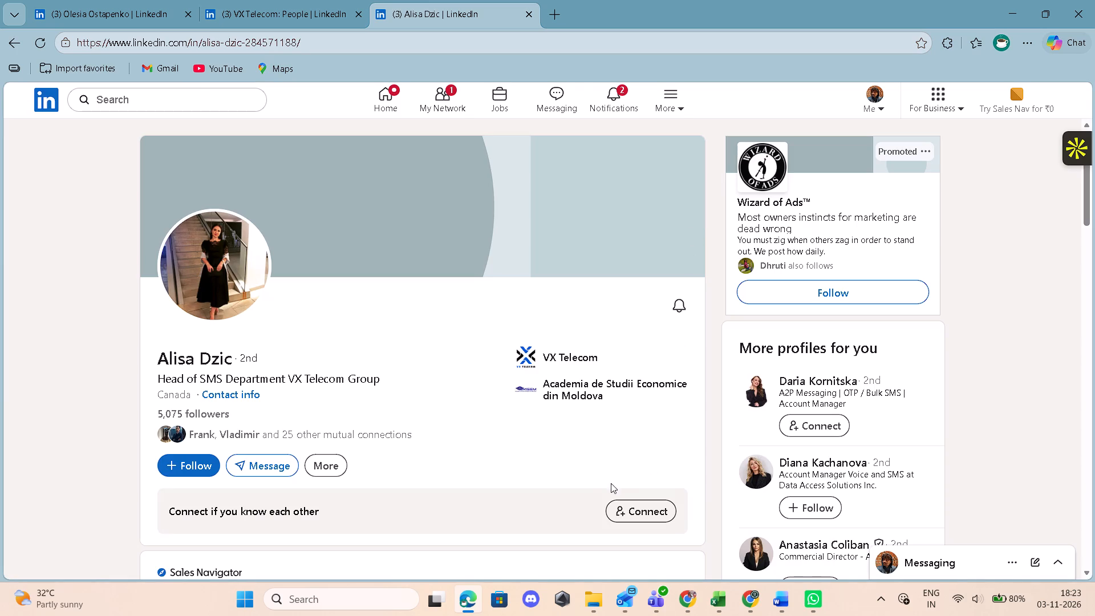
scroll(423, 454, down, 3)
scroll(439, 467, up, 4)
Return to VX Telecom's people and open the A2P Messaging and Bulk SMS account manager's profile in a new tab.
click(295, 0)
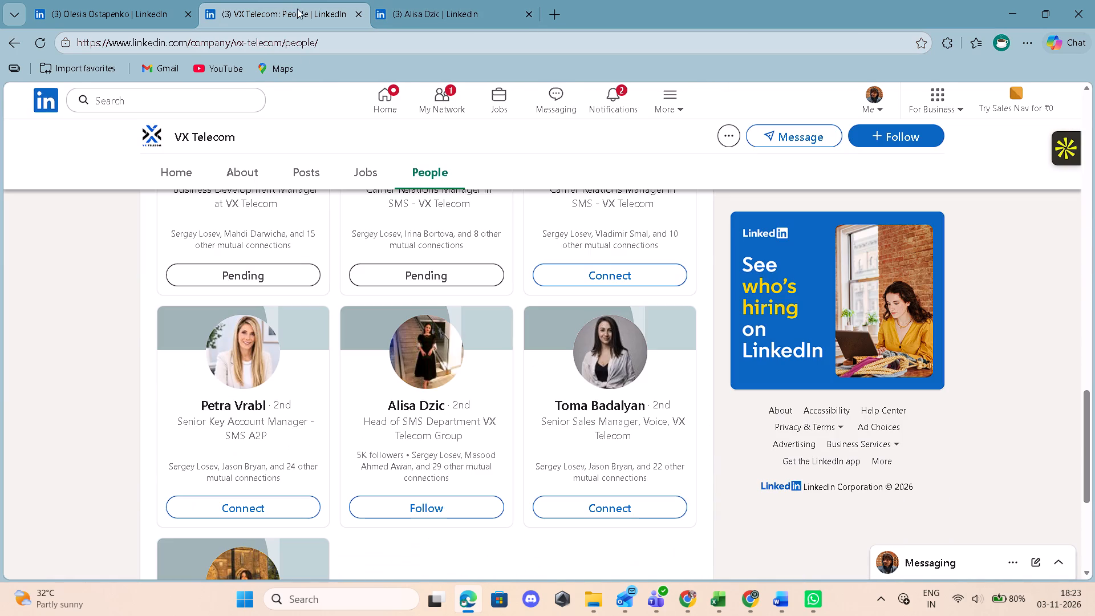
right_click(245, 375)
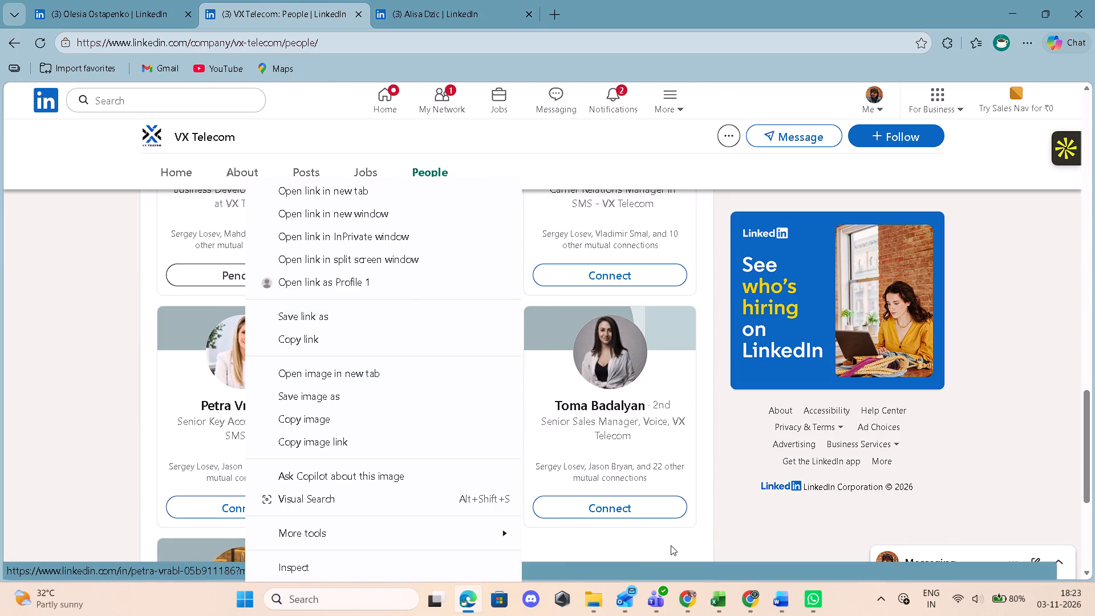
click(644, 549)
scroll(521, 439, down, 2)
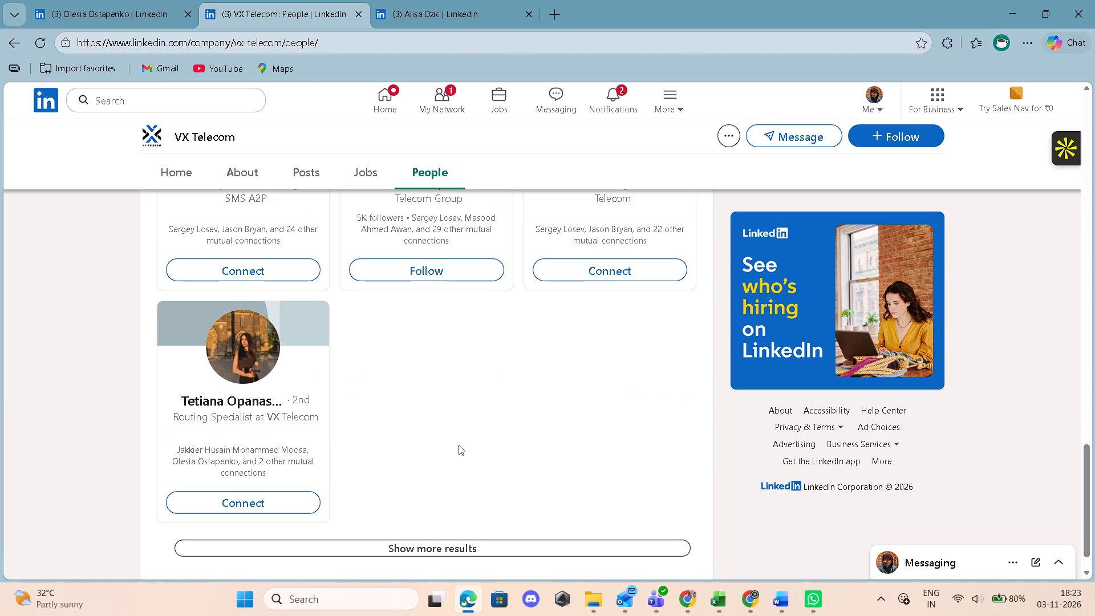
scroll(459, 444, up, 4)
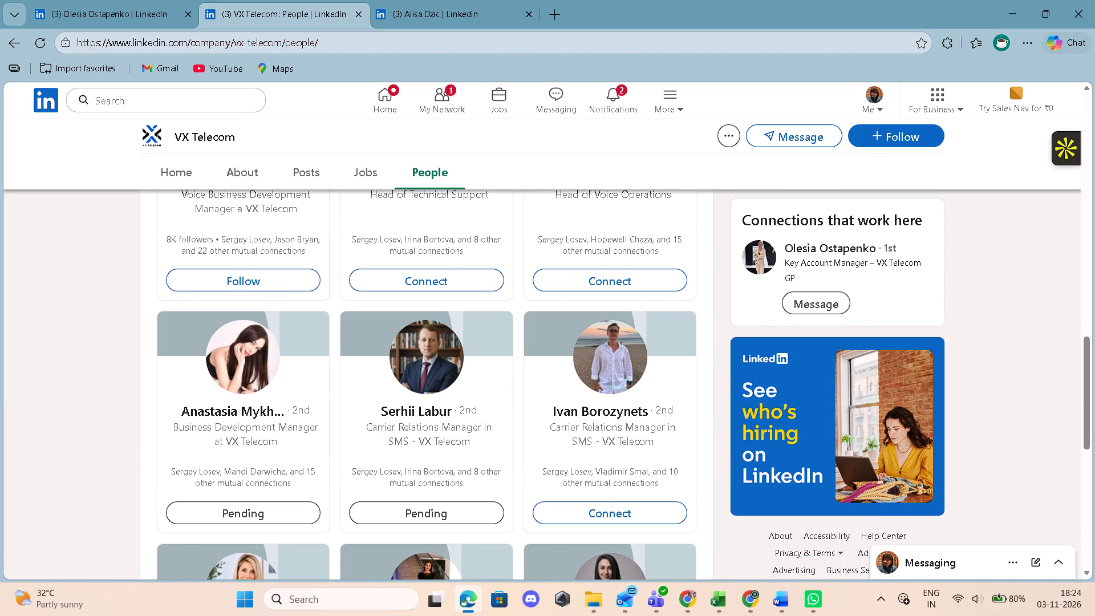
scroll(488, 432, up, 1)
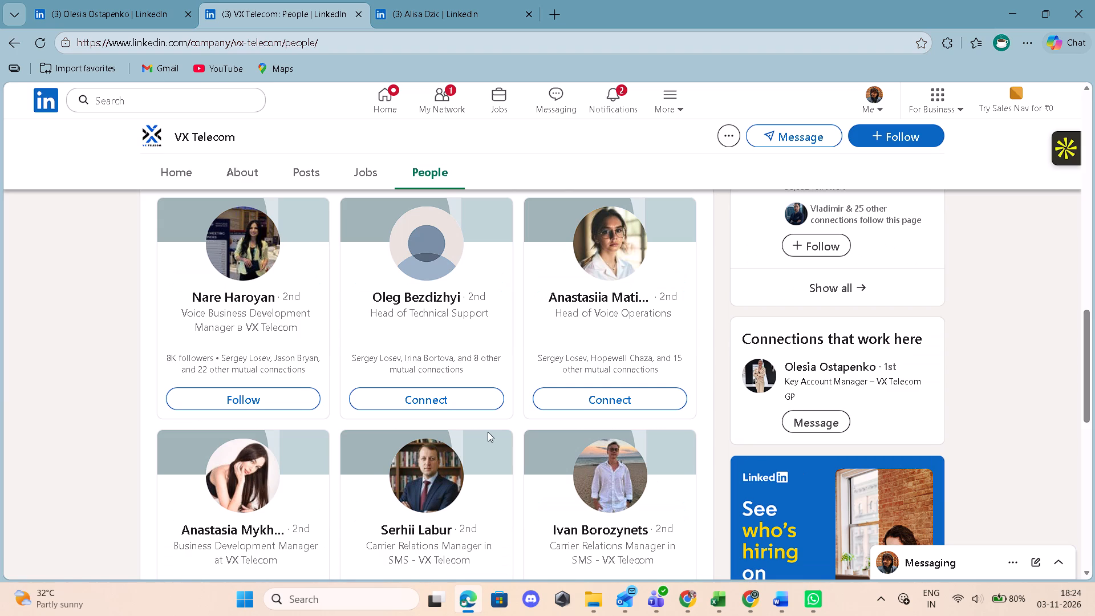
scroll(488, 432, up, 1)
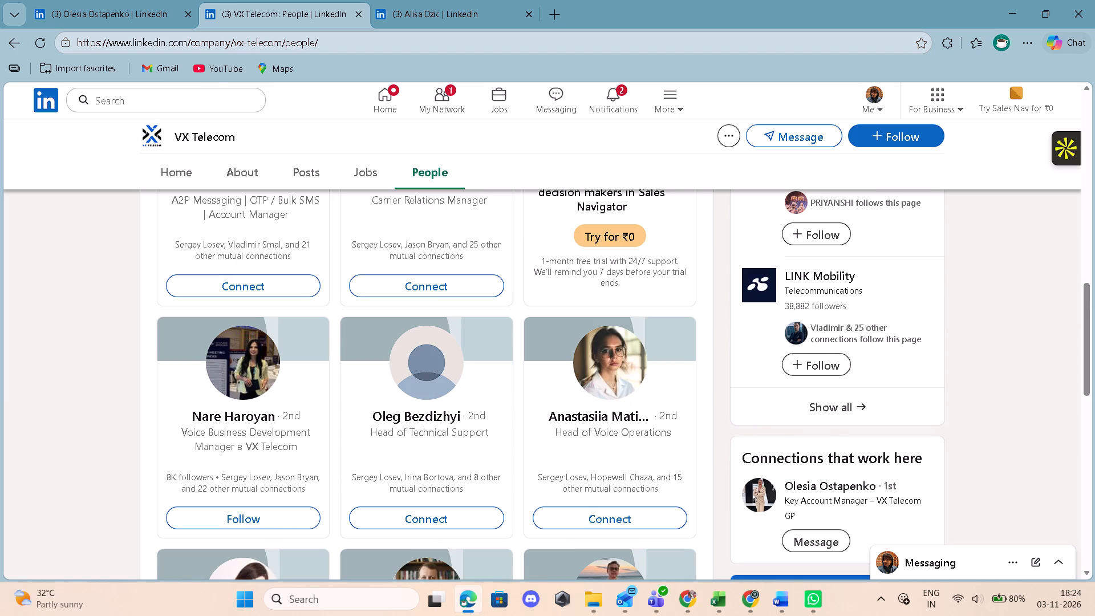
scroll(488, 432, up, 1)
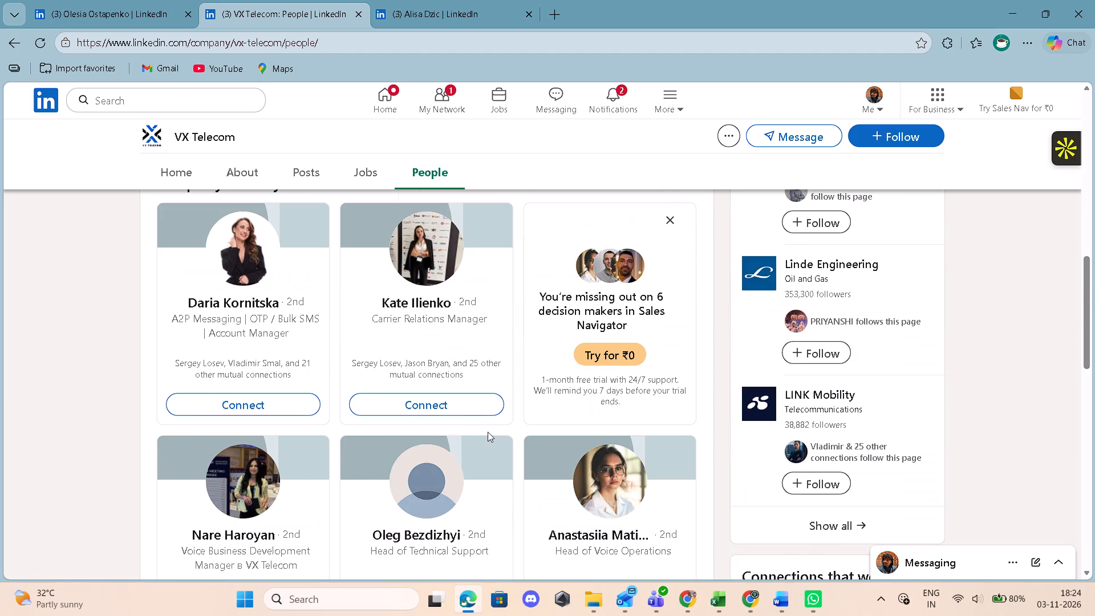
scroll(488, 432, up, 1)
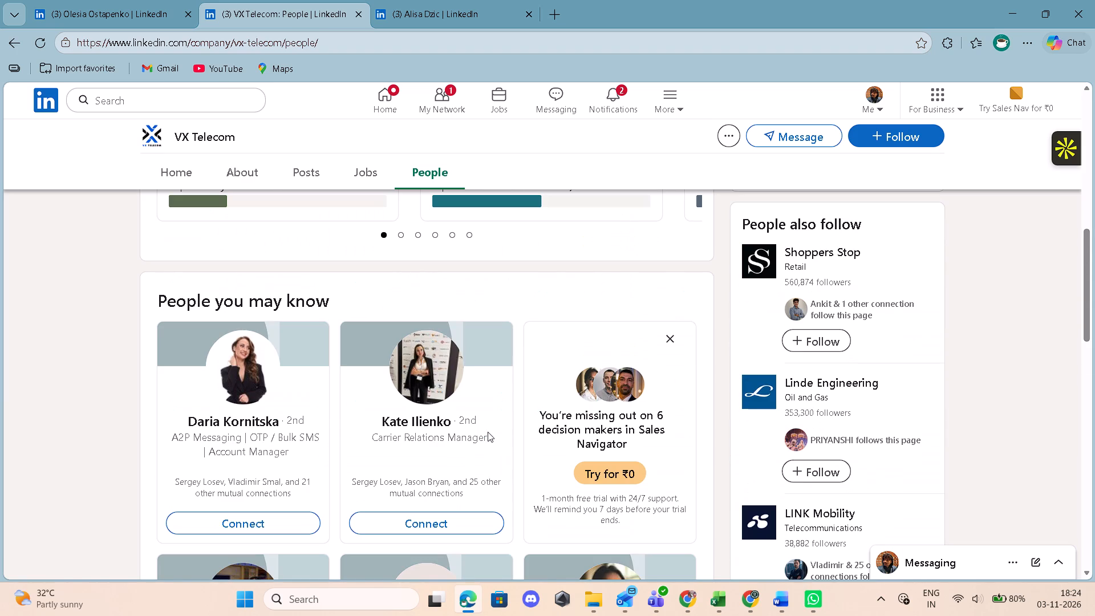
right_click(252, 379)
click(335, 189)
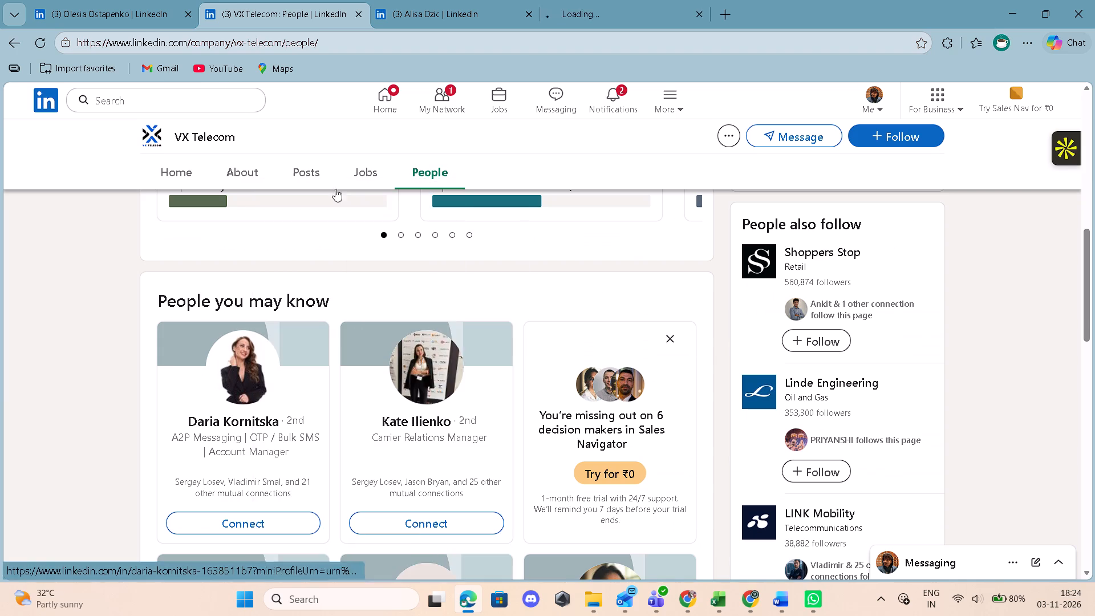
click(585, 0)
click(428, 0)
click(527, 0)
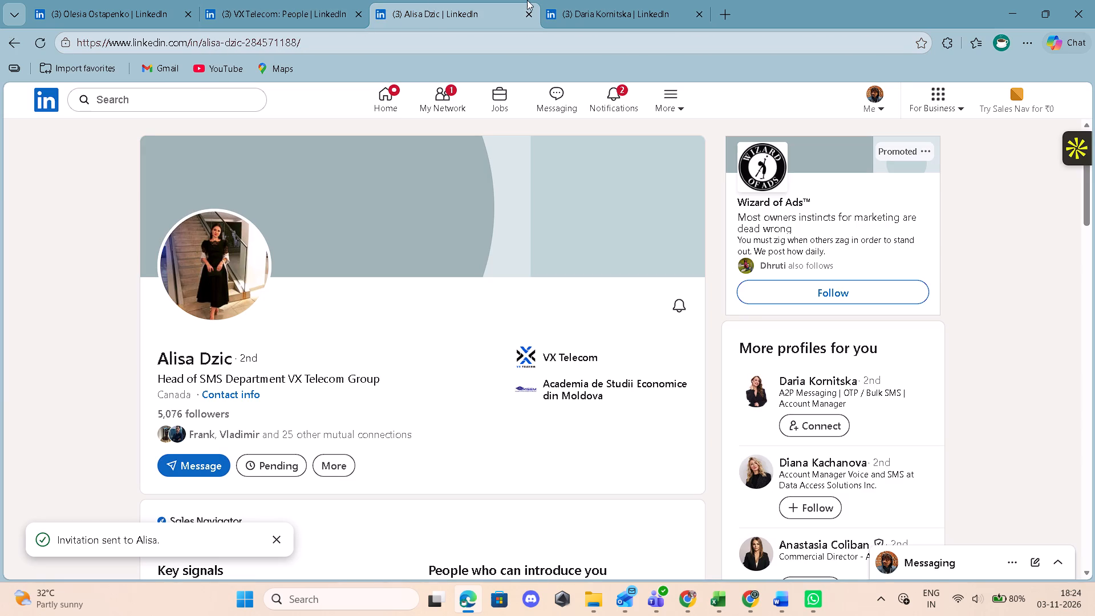
click(561, 0)
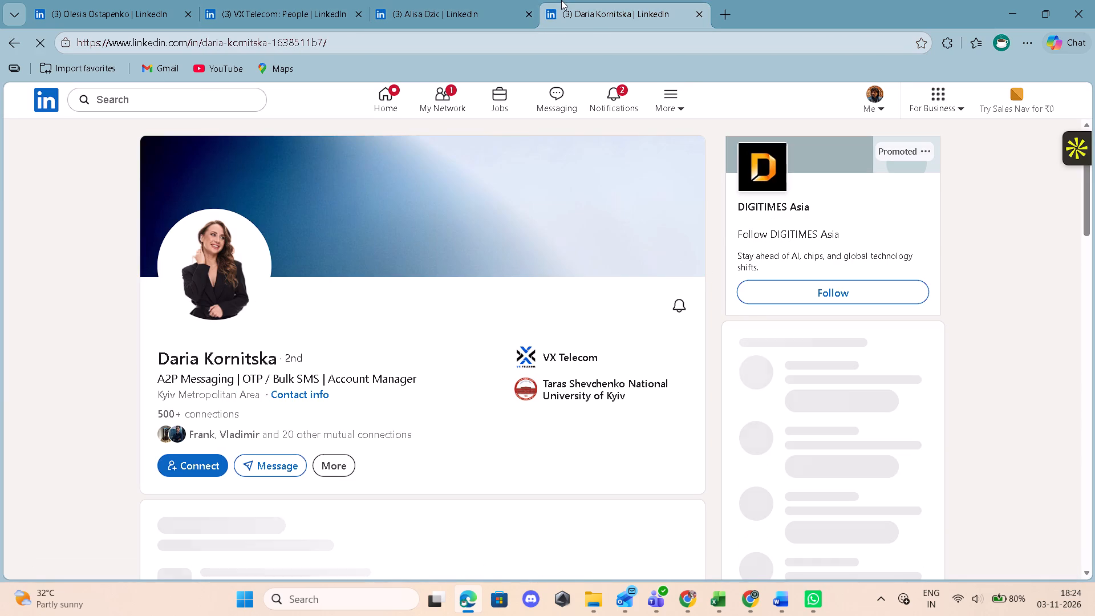
click(471, 0)
click(615, 0)
Send the A2P Messaging and Bulk SMS account manager a connection invitation without a note.
click(324, 459)
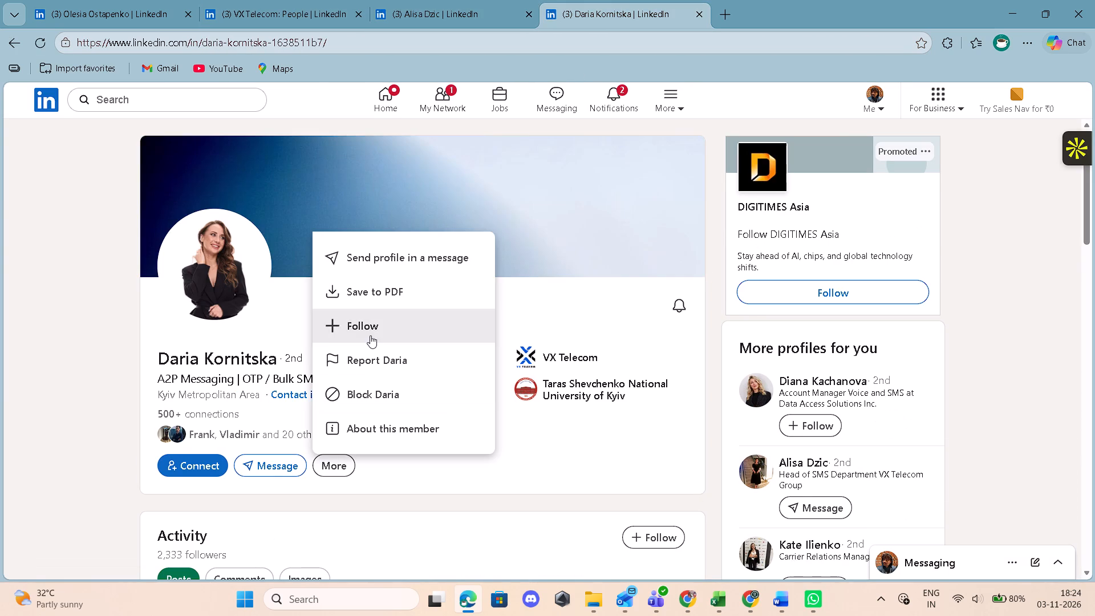
click(198, 480)
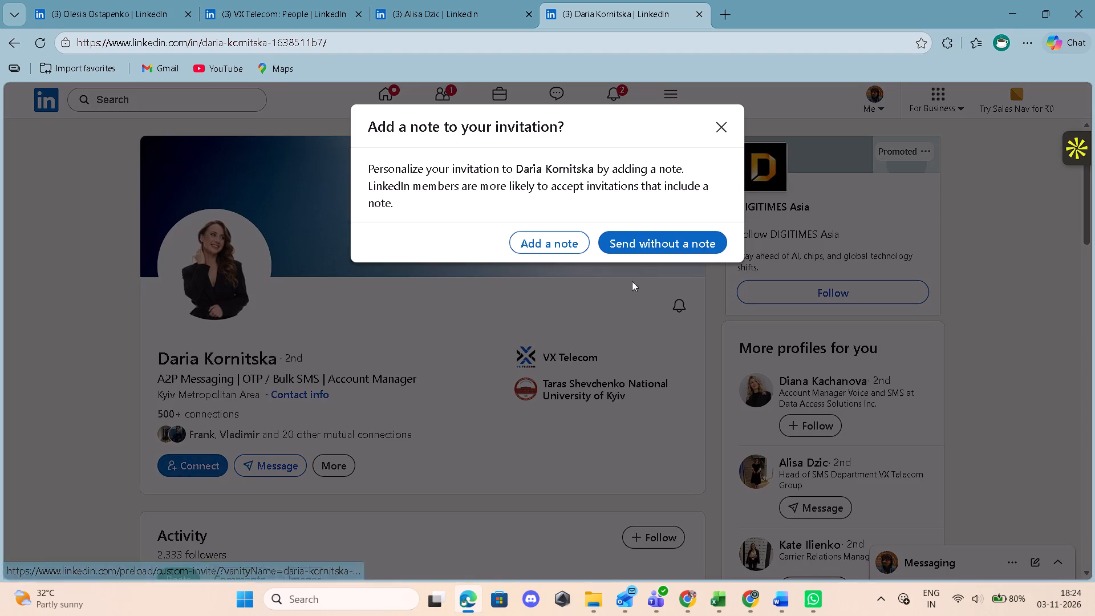
click(650, 245)
Back among VX Telecom's people, send the not-yet-invited Carrier Relations Manager in SMS a connection invitation without a note.
click(442, 36)
click(450, 9)
click(307, 0)
scroll(477, 380, down, 11)
scroll(515, 451, up, 5)
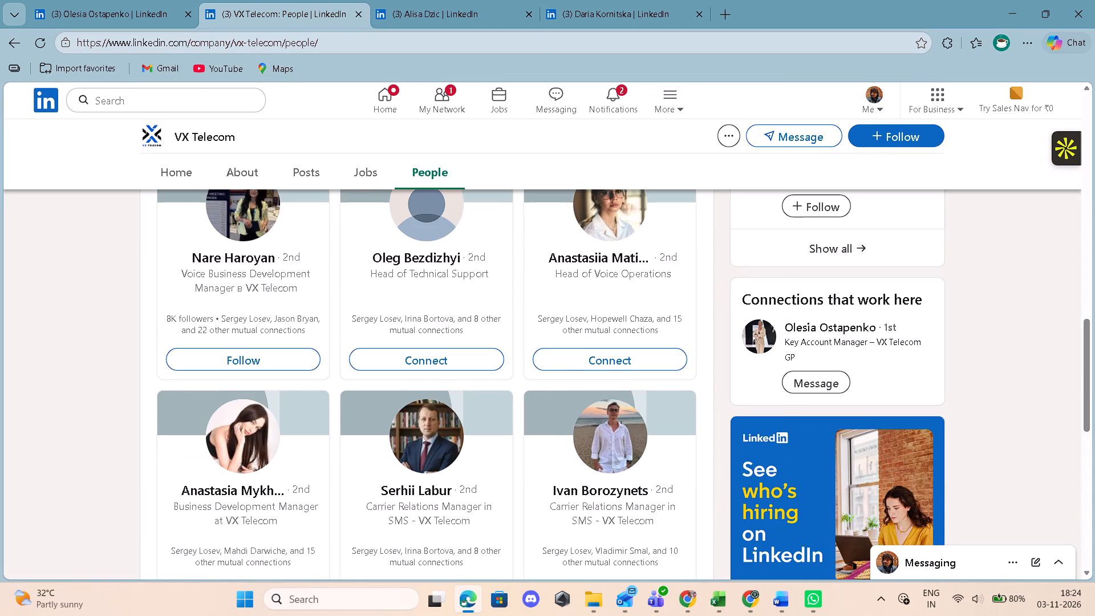
scroll(549, 508, up, 2)
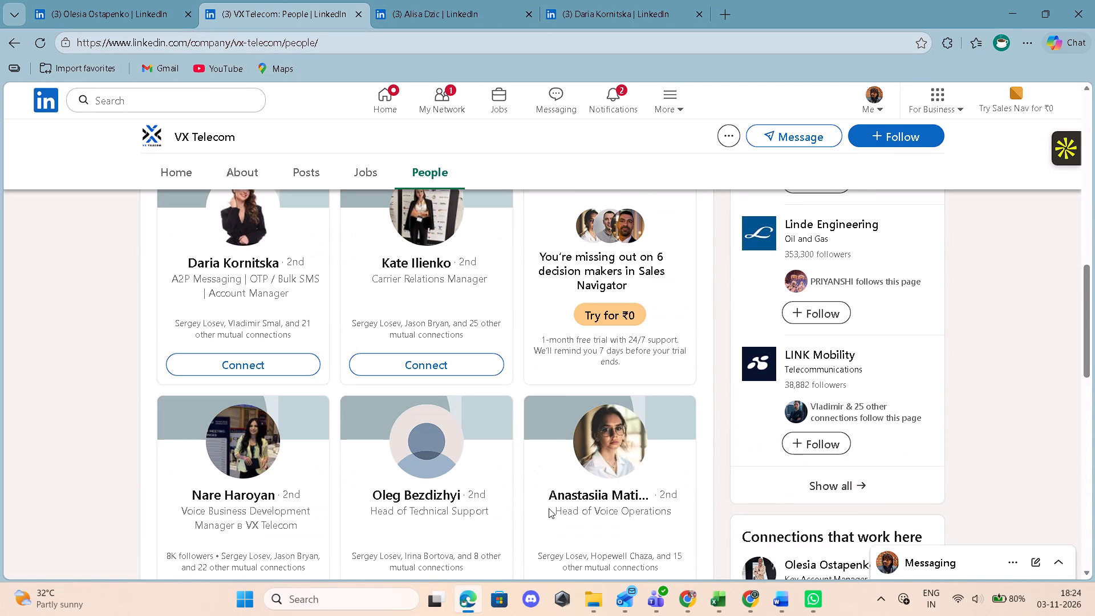
scroll(549, 508, down, 4)
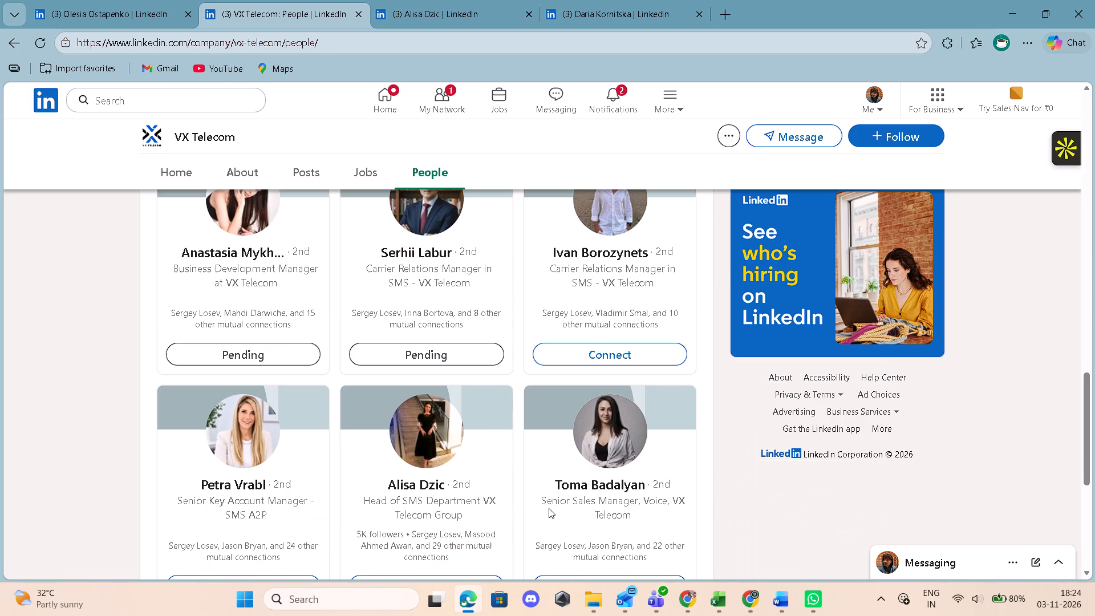
click(628, 362)
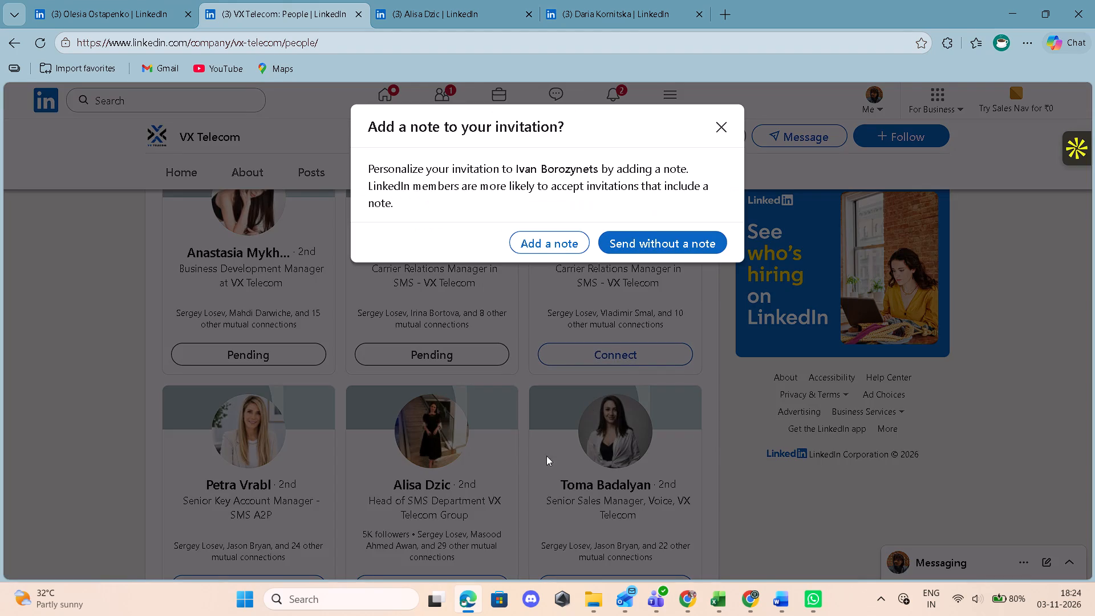
click(656, 236)
scroll(572, 428, down, 2)
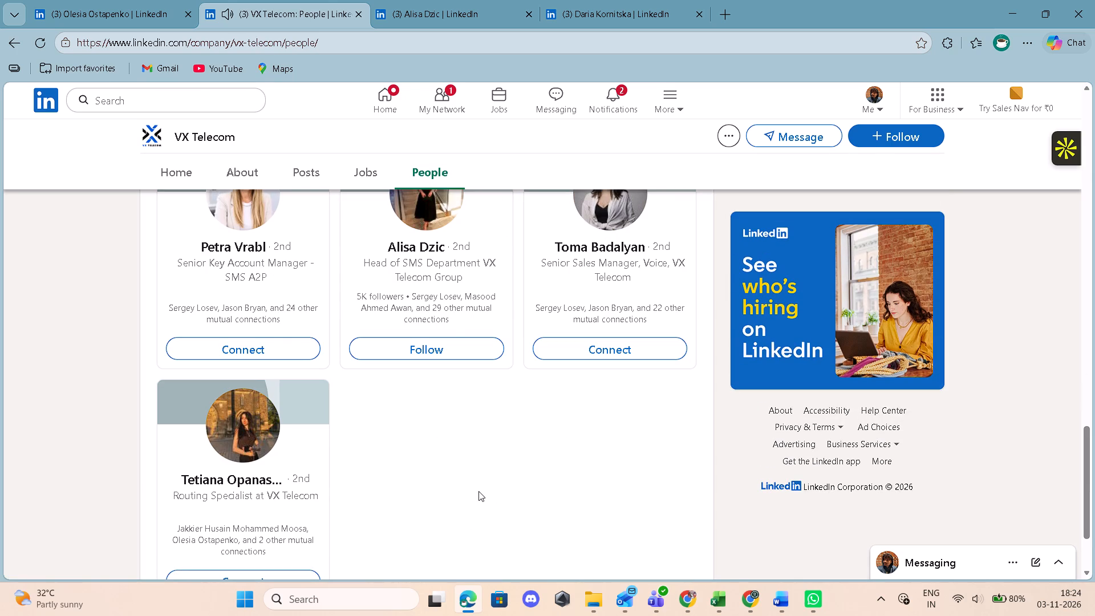
Send VX Telecom's Senior Key Account Manager for SMS A2P a connection invitation without a note.
scroll(478, 491, up, 1)
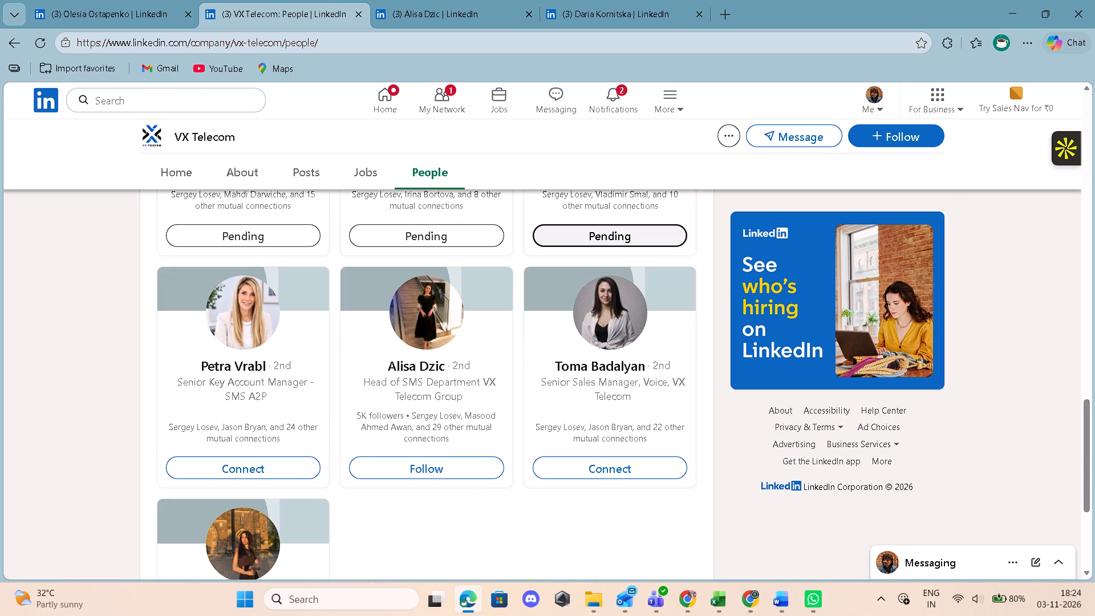
click(261, 460)
click(623, 220)
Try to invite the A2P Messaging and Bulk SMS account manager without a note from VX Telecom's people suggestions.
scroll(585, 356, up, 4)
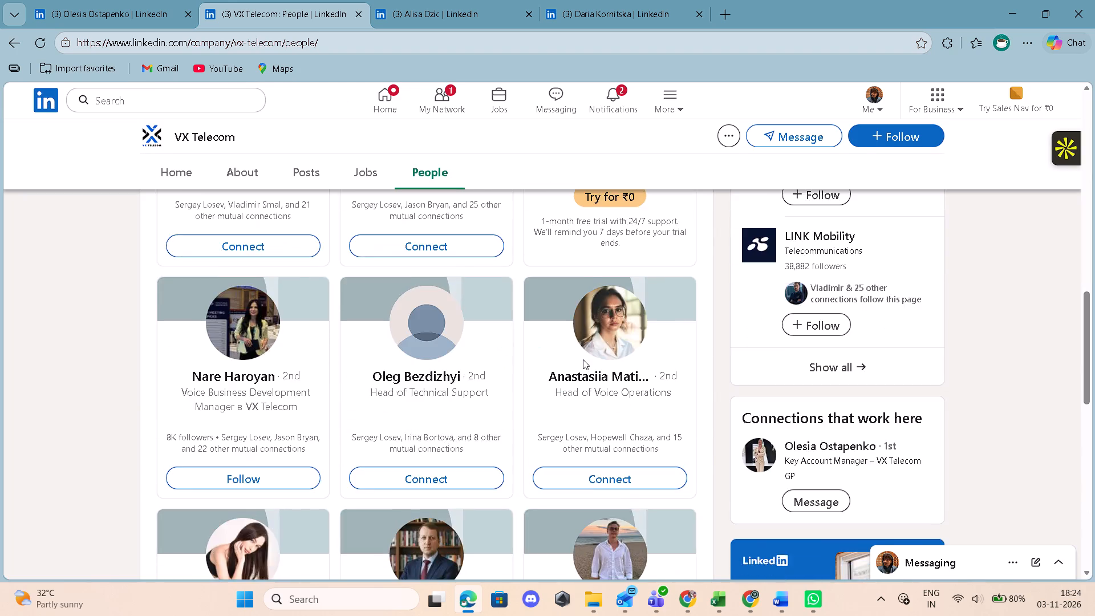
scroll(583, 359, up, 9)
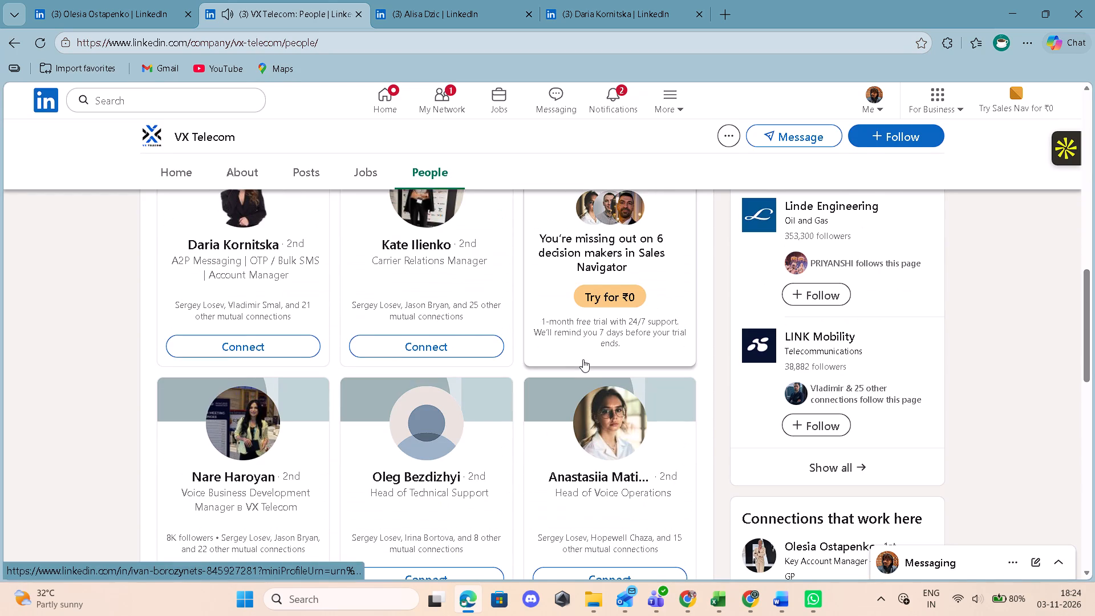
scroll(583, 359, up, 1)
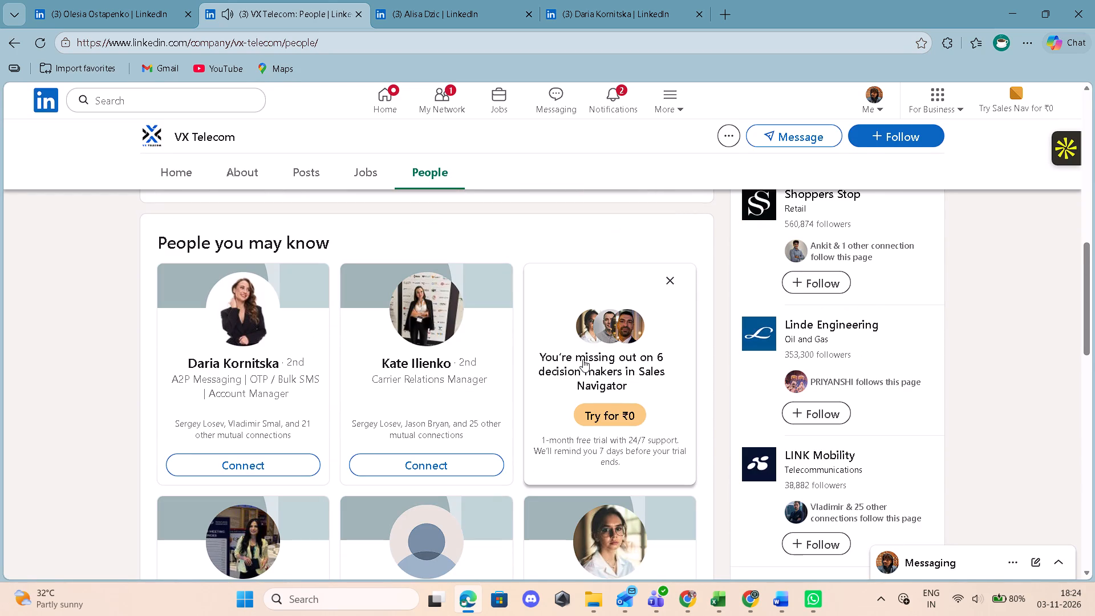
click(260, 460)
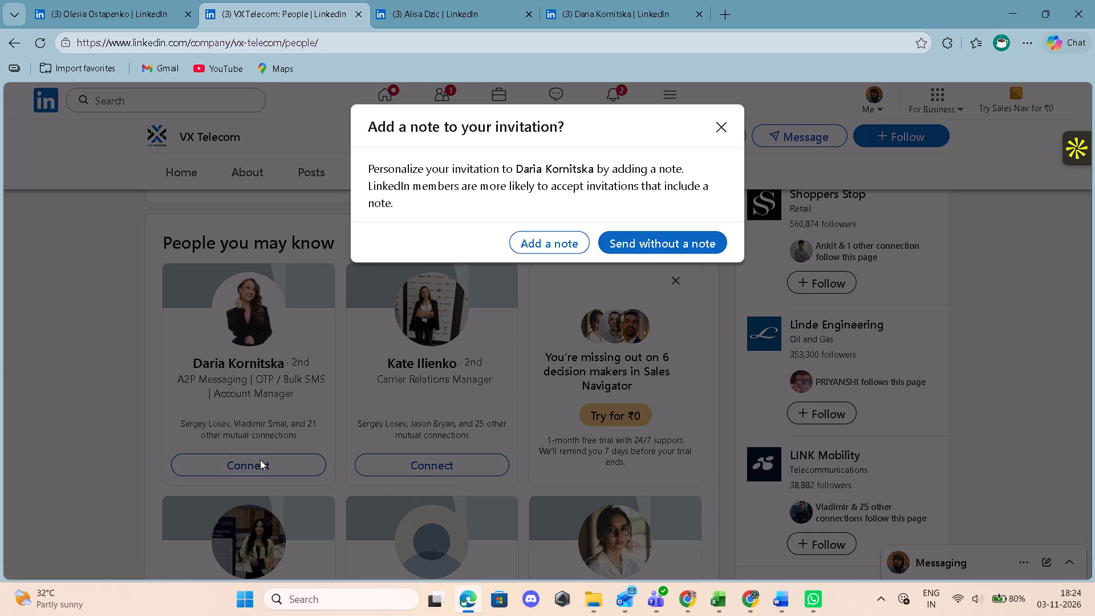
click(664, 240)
Close both VX Telecom employee profiles and the company's people page, and return to the Outbound Efforts workbook's Harsh(Spain) sheet.
click(631, 0)
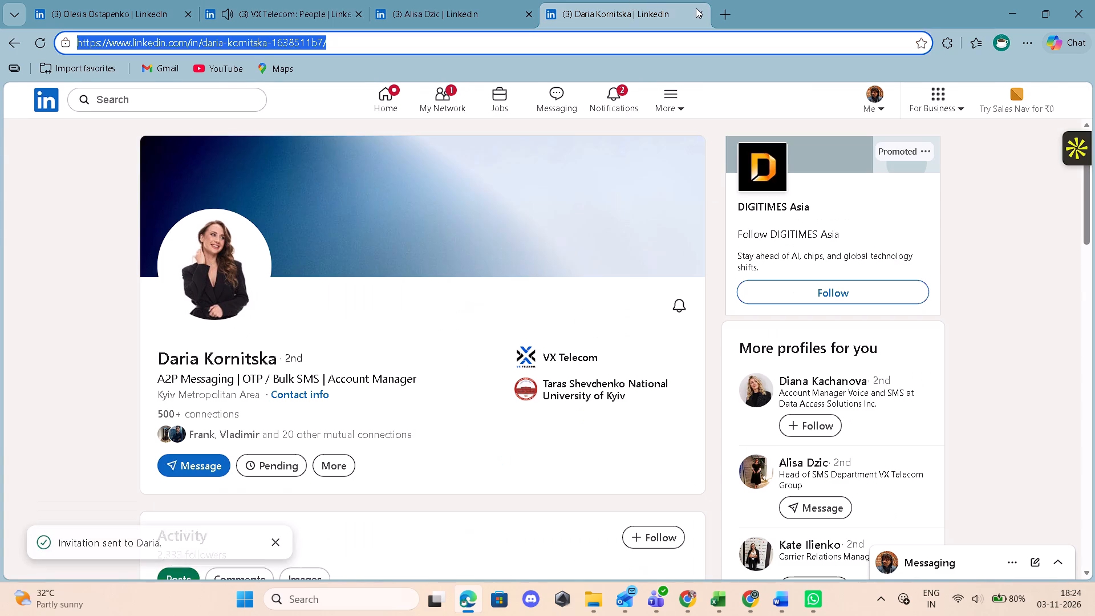
click(696, 8)
click(700, 10)
click(533, 15)
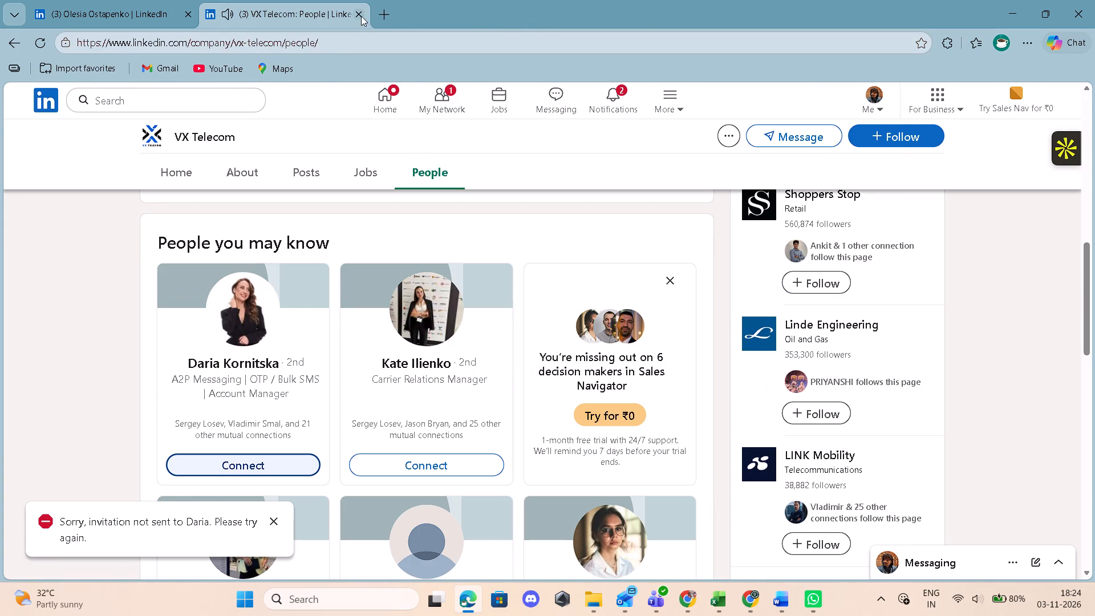
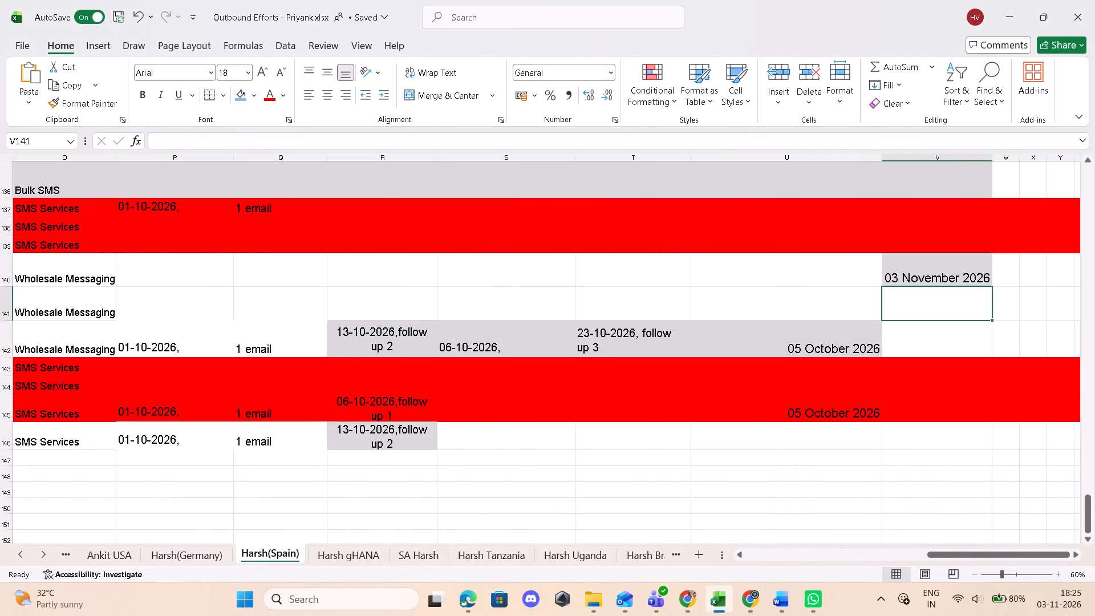
Review the follow-up date columns of the Harsh(Spain) sheet, working upward from row 140.
click(944, 278)
scroll(916, 427, up, 3)
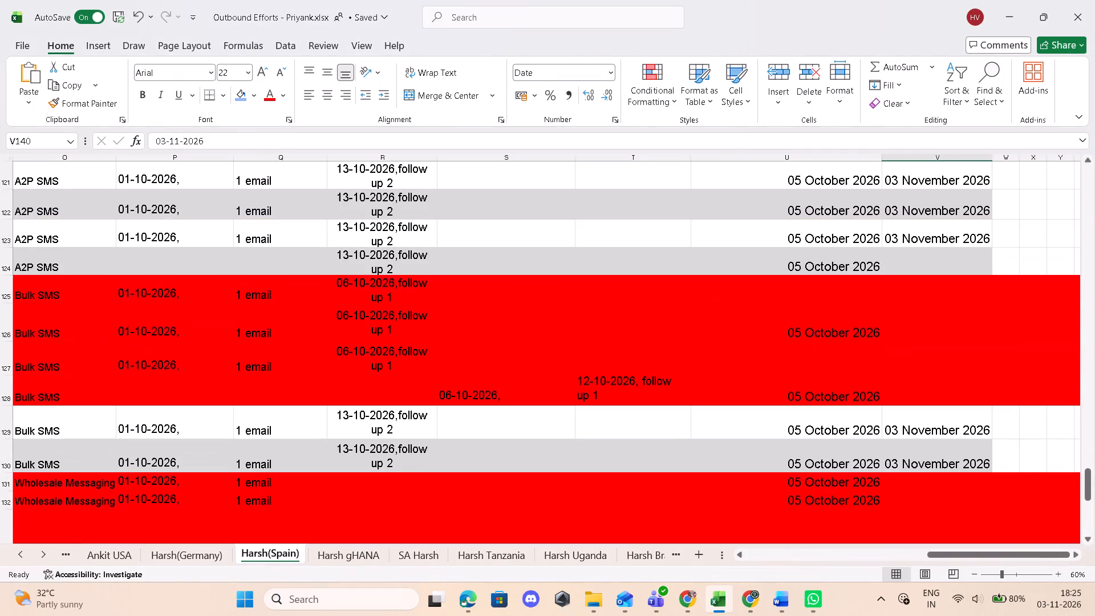
scroll(923, 454, up, 2)
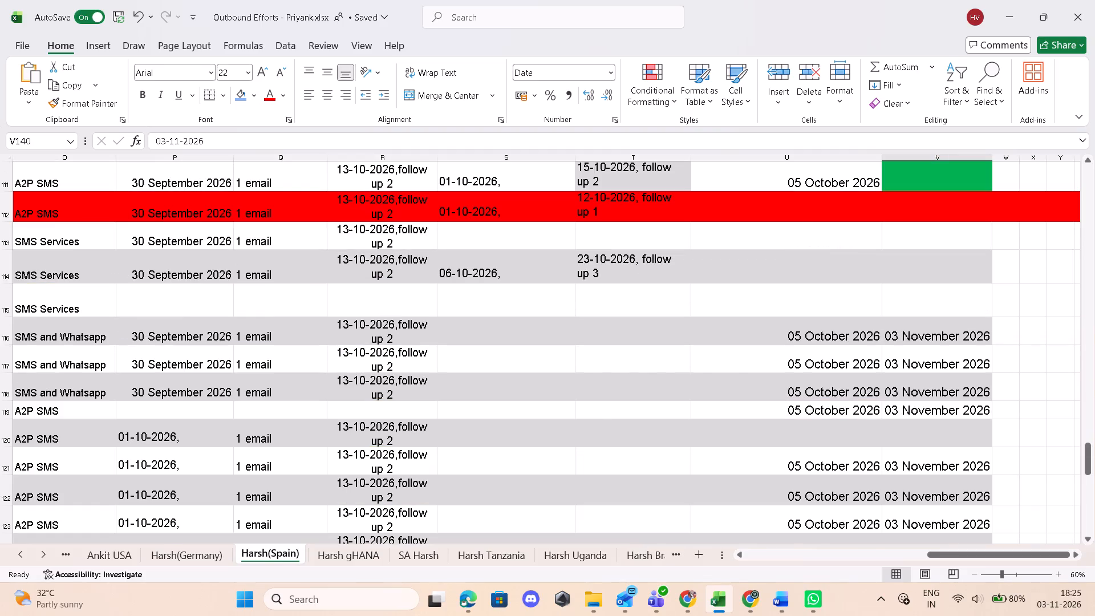
Go to the Harsh Brazil sheet, review the outreach dates around rows 31 to 48, and select the uTech Tecnologia Business Development Director's row.
click(348, 553)
click(401, 551)
click(482, 550)
click(409, 553)
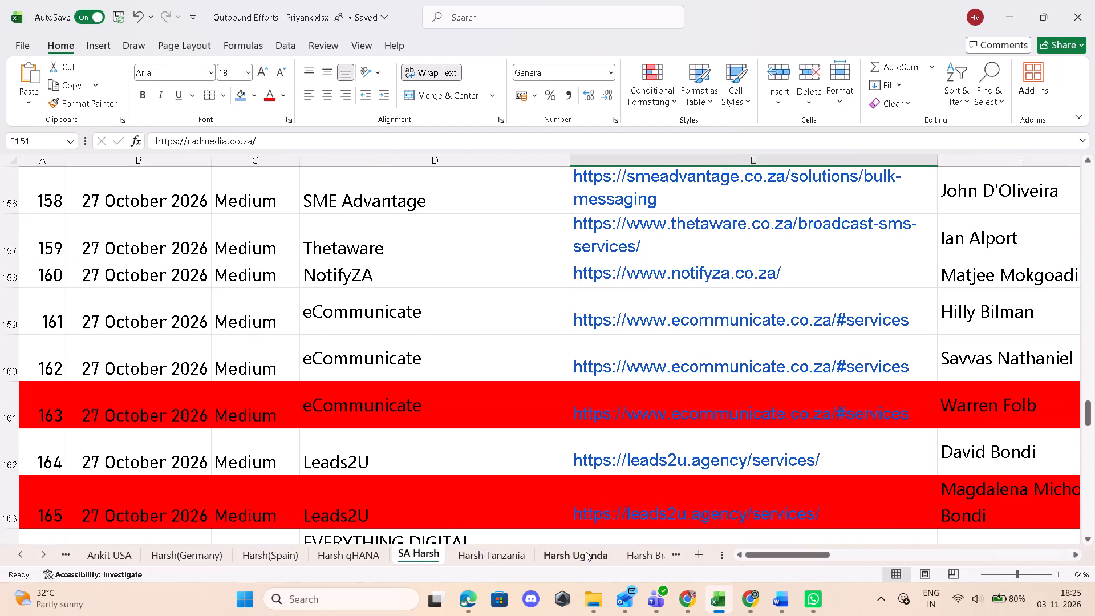
click(633, 553)
drag(849, 557, 999, 546)
scroll(322, 319, down, 2)
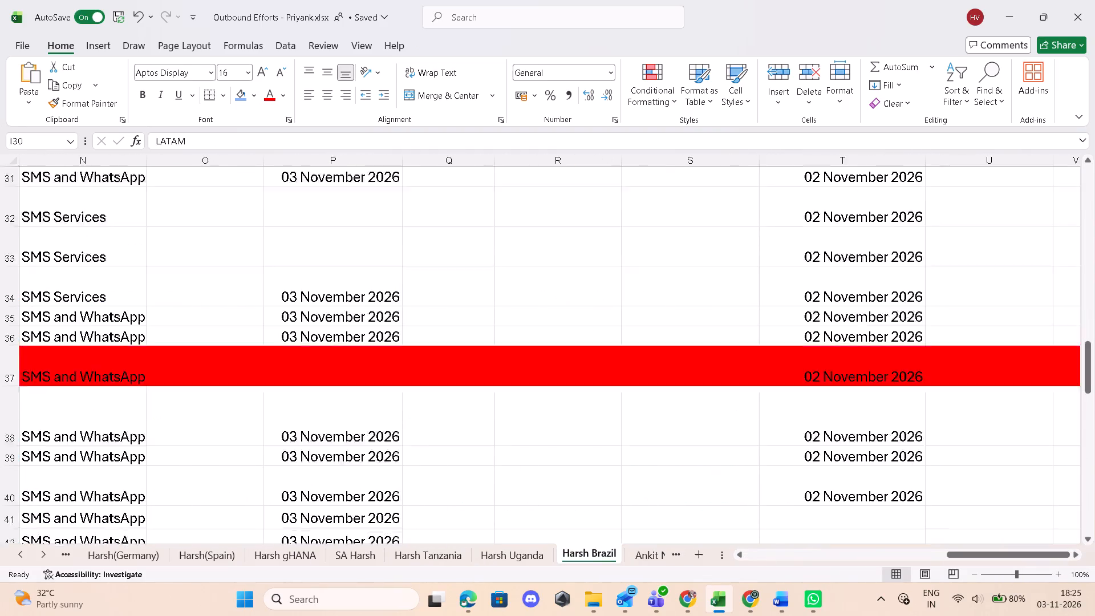
scroll(322, 319, down, 3)
scroll(358, 379, up, 2)
drag(965, 556, 947, 553)
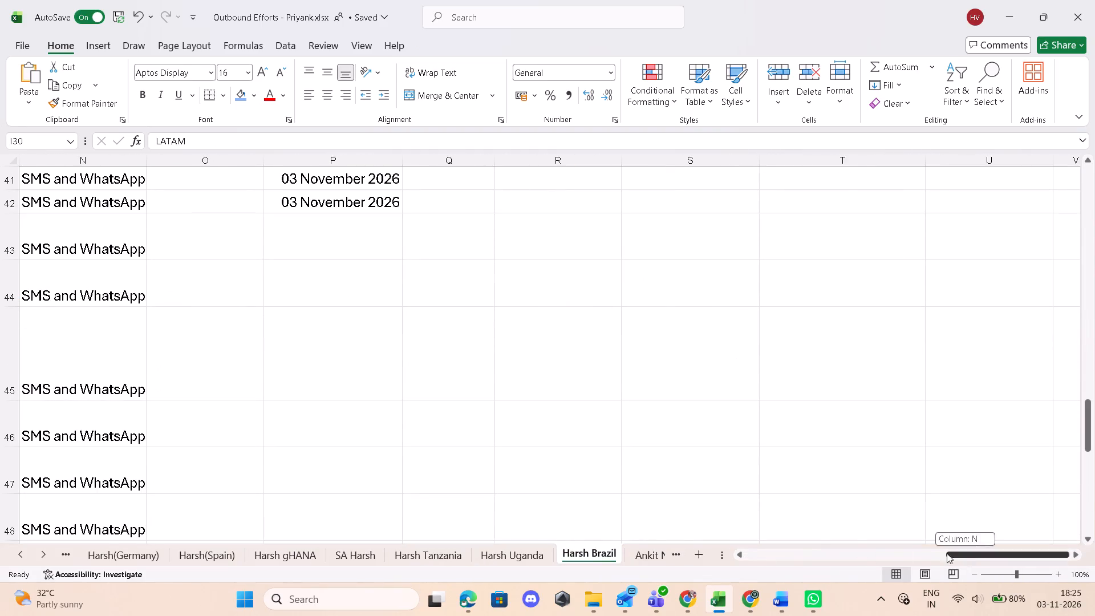
drag(947, 553, 482, 535)
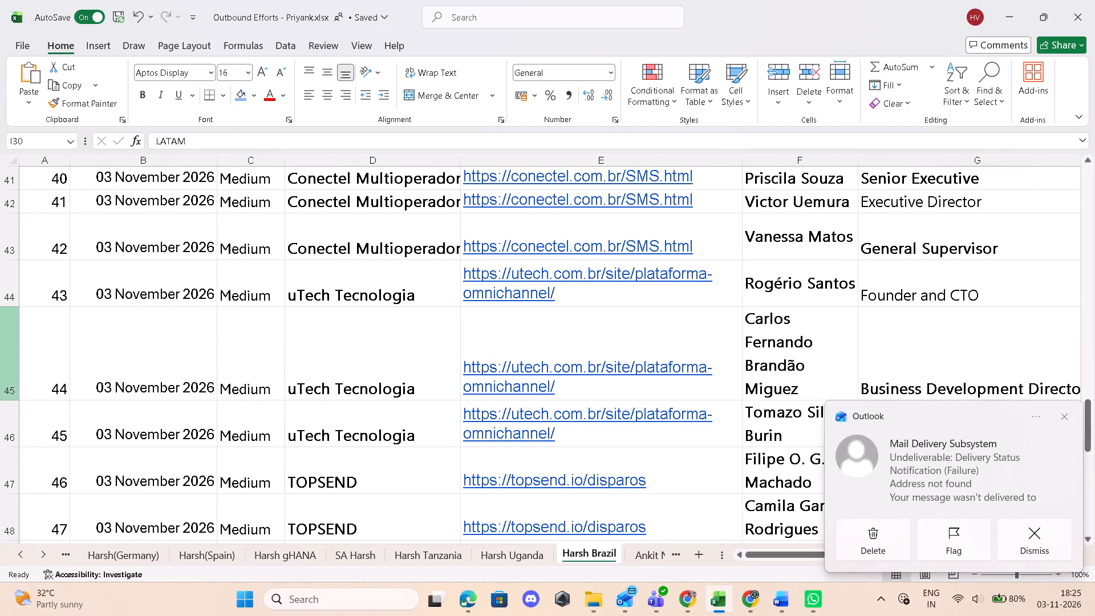
click(0, 362)
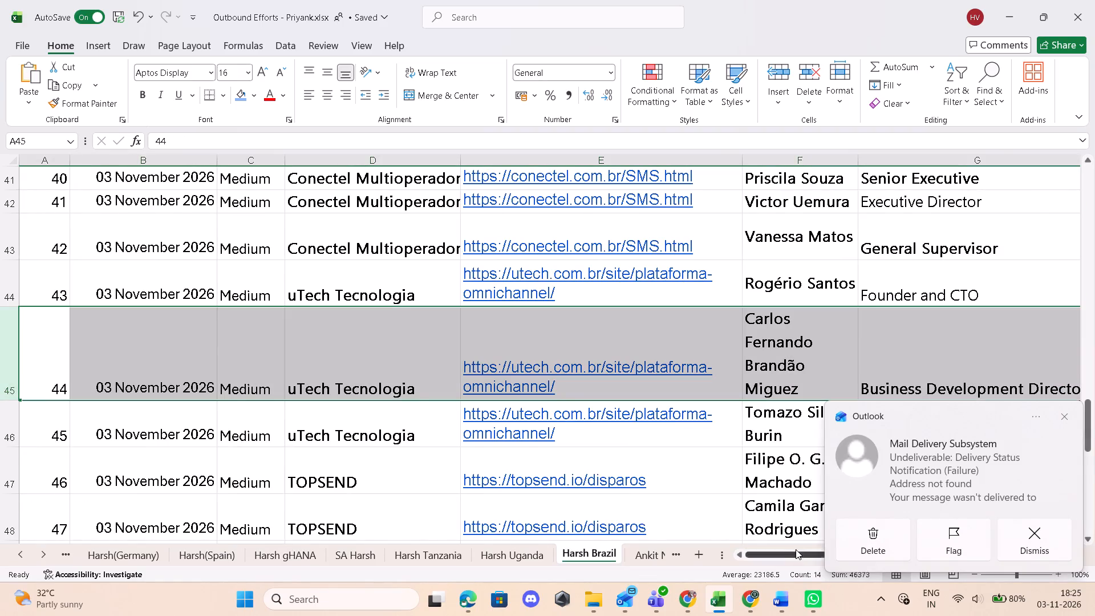
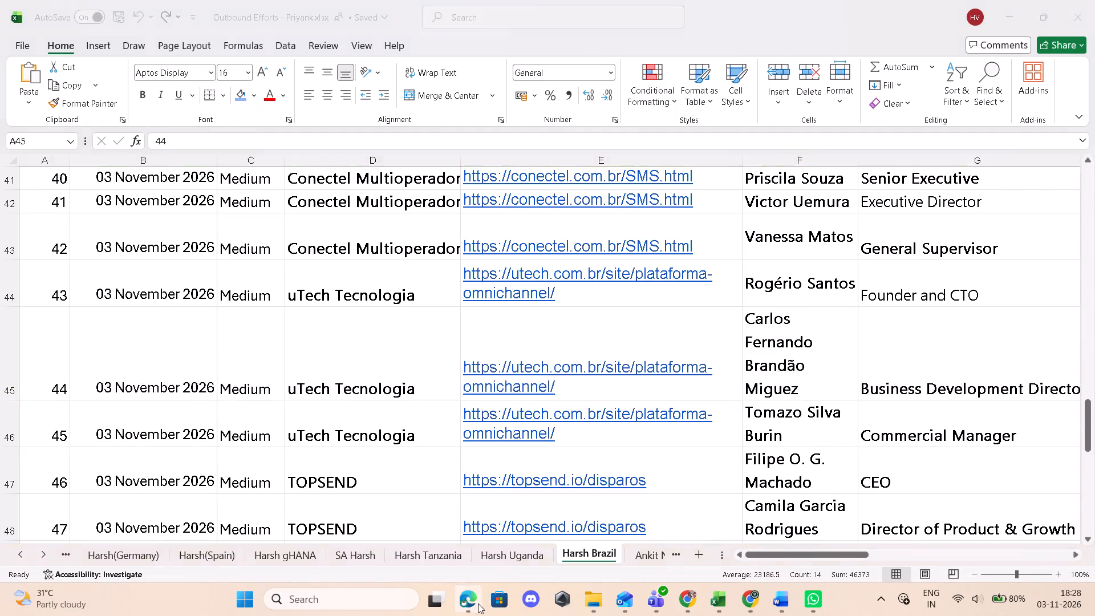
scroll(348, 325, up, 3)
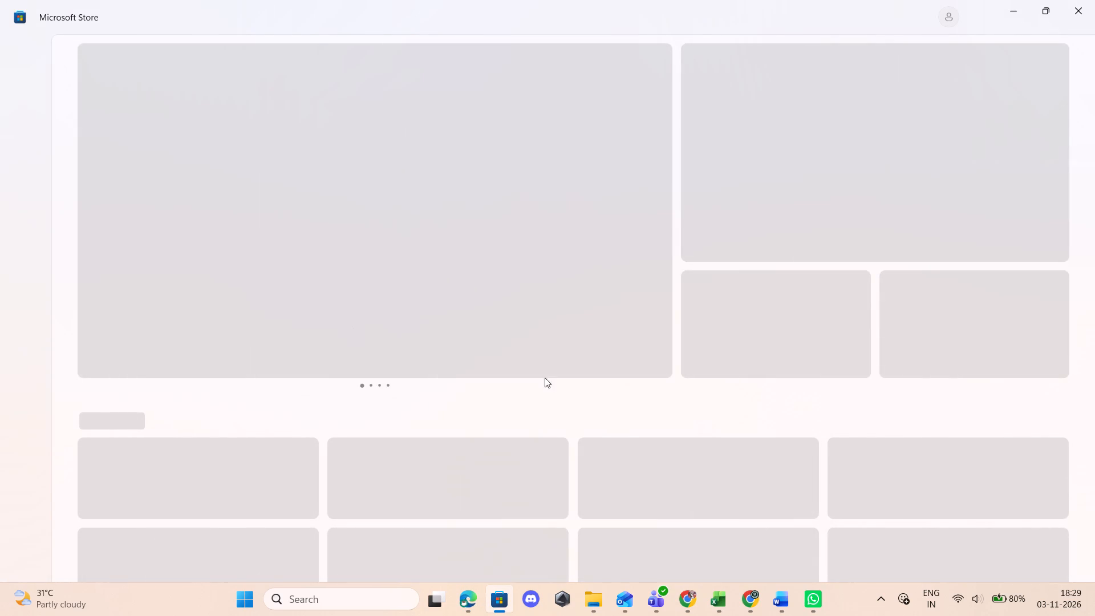
Close the Microsoft Store window and return to LinkedIn.
right_click(496, 596)
click(517, 553)
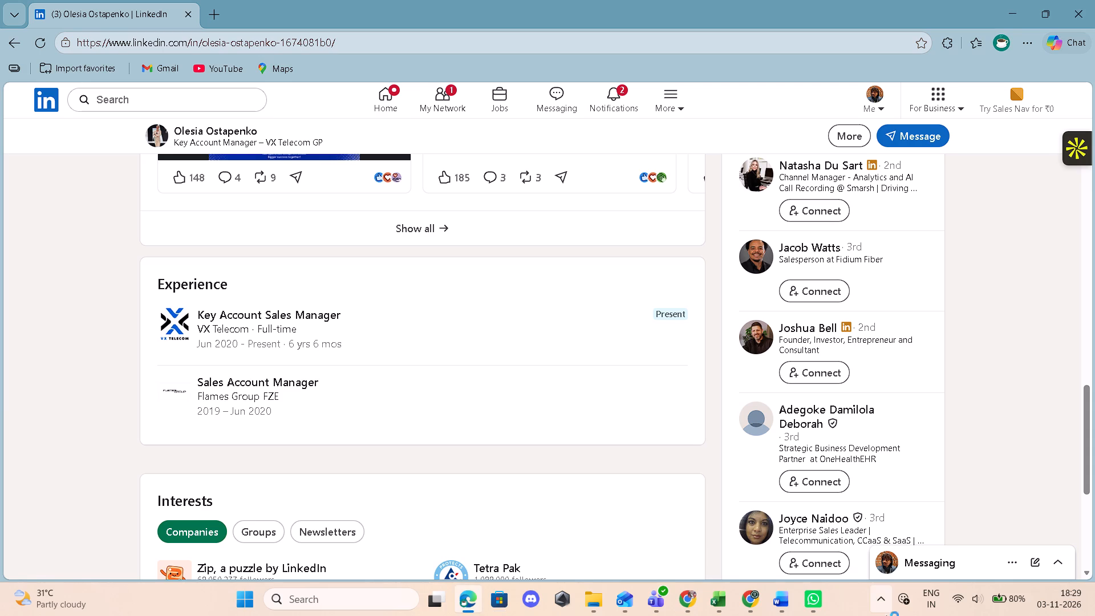
double_click(886, 615)
scroll(282, 326, up, 10)
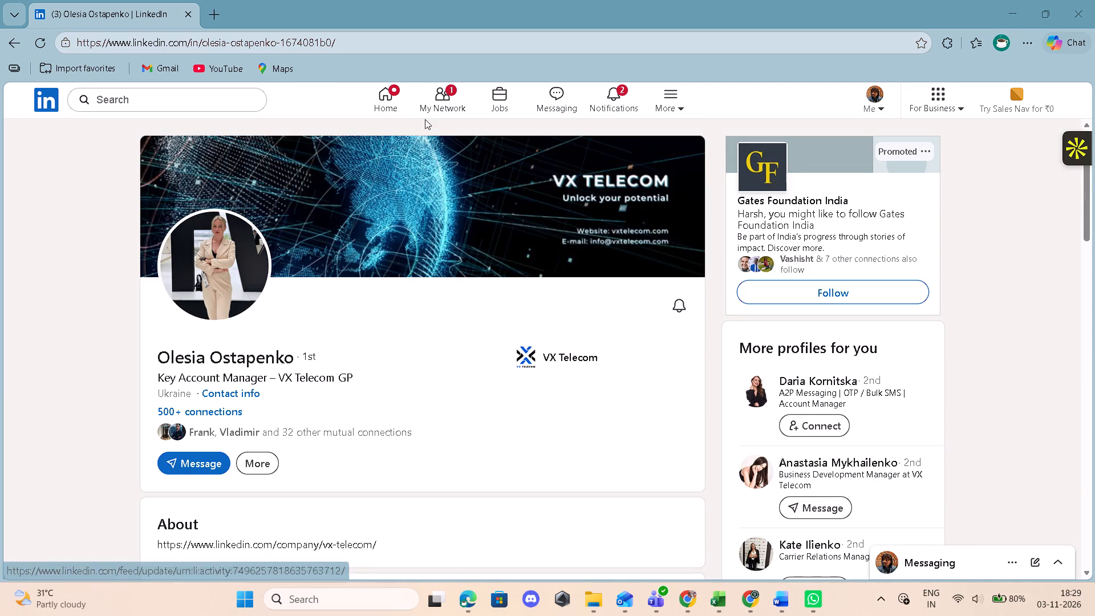
click(445, 100)
click(379, 101)
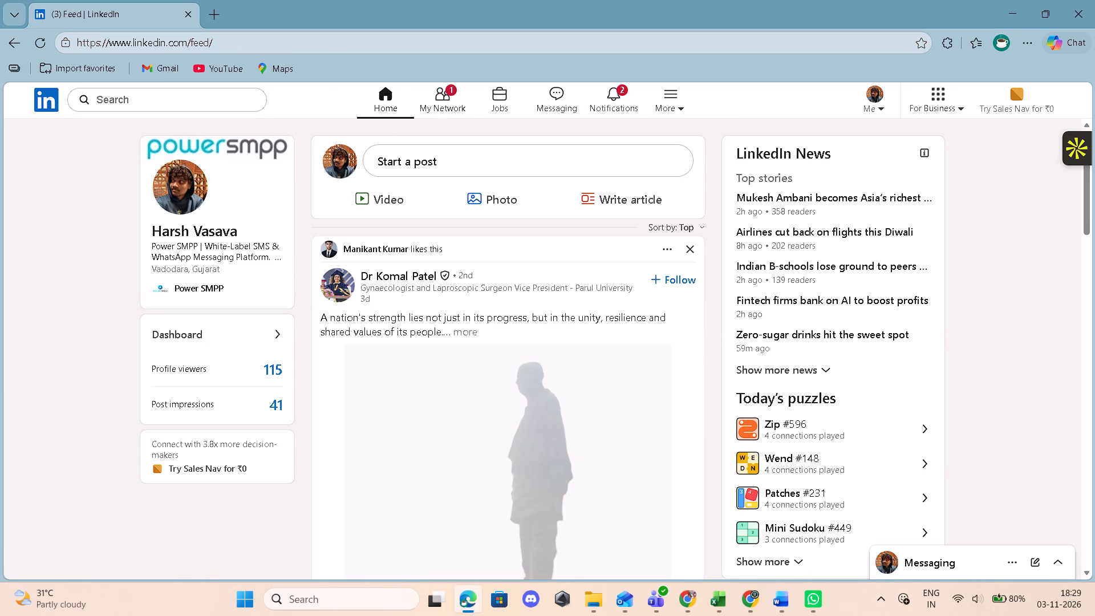
click(17, 46)
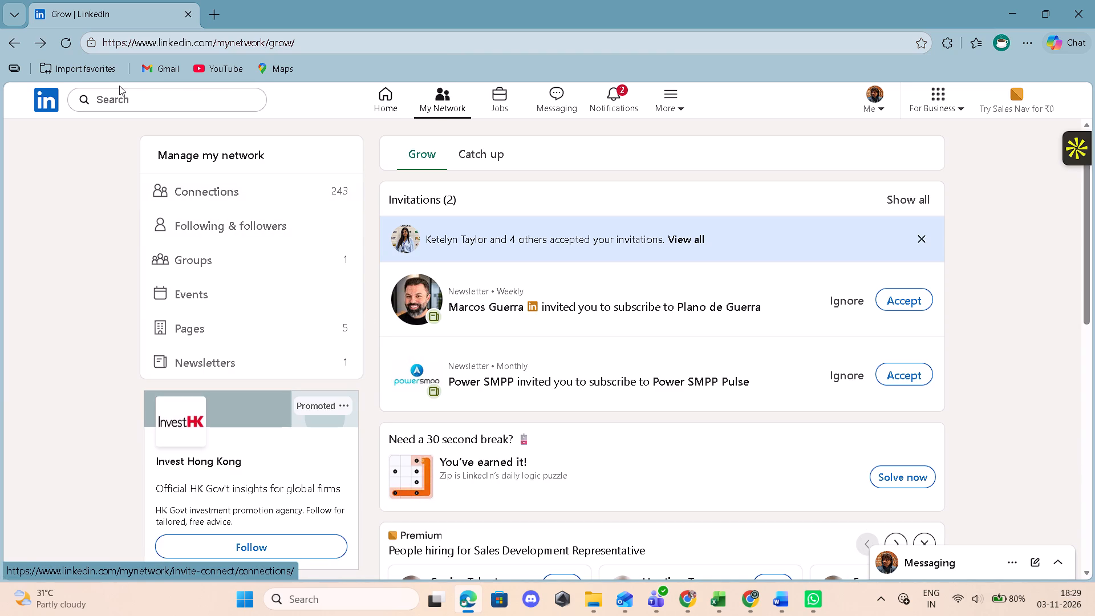
click(9, 39)
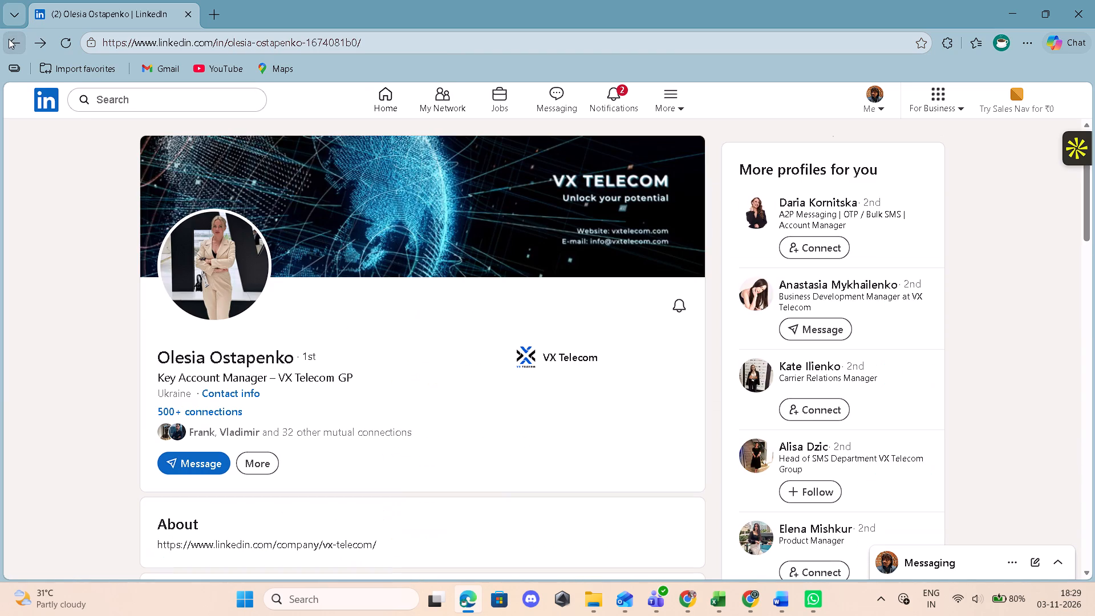
Open the VX Telecom company page in a new tab from the Key Account Manager's current job entry and switch to it.
scroll(356, 416, down, 8)
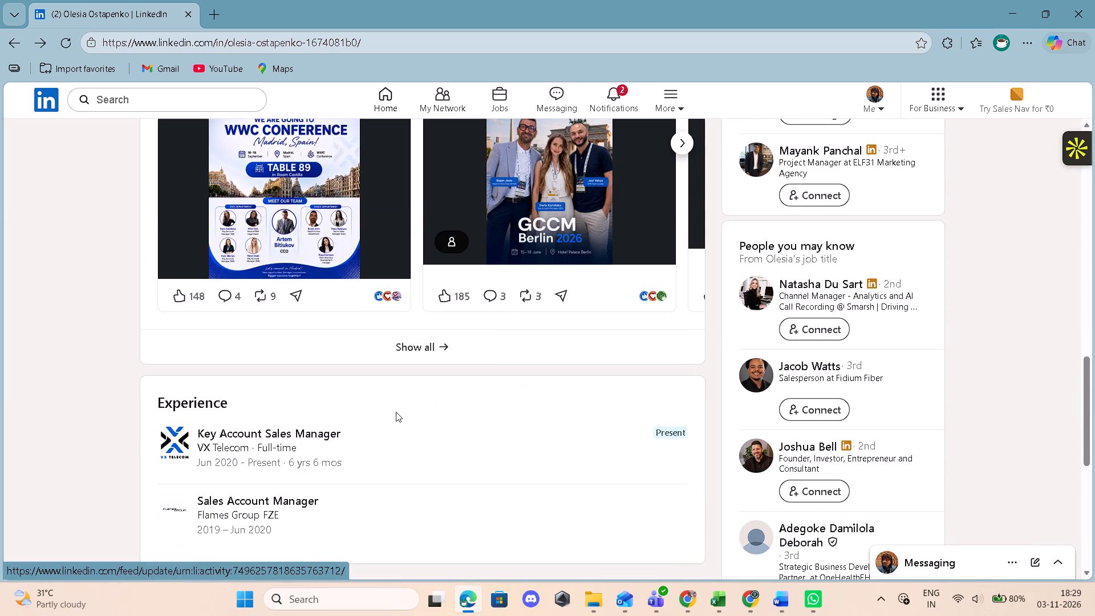
scroll(282, 443, up, 8)
scroll(260, 420, down, 7)
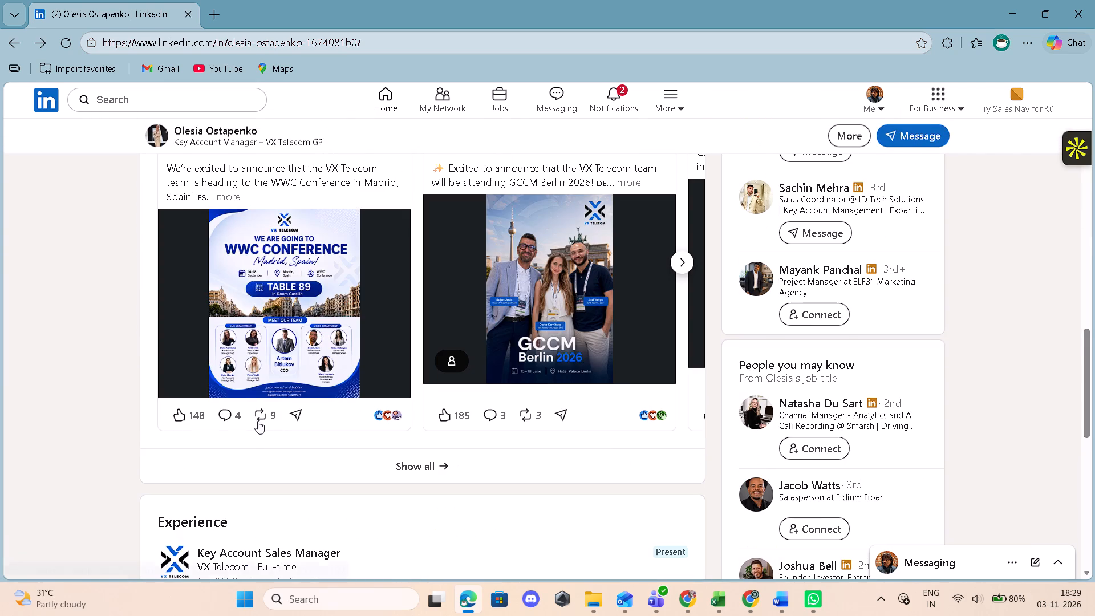
scroll(250, 425, down, 1)
right_click(233, 427)
click(303, 161)
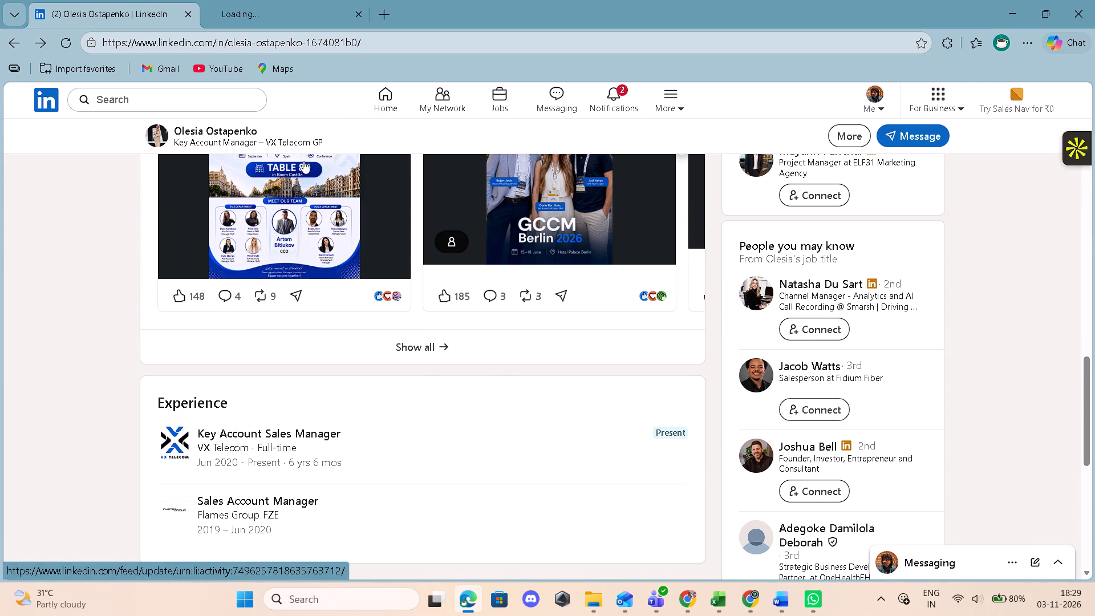
click(231, 0)
click(141, 0)
click(280, 0)
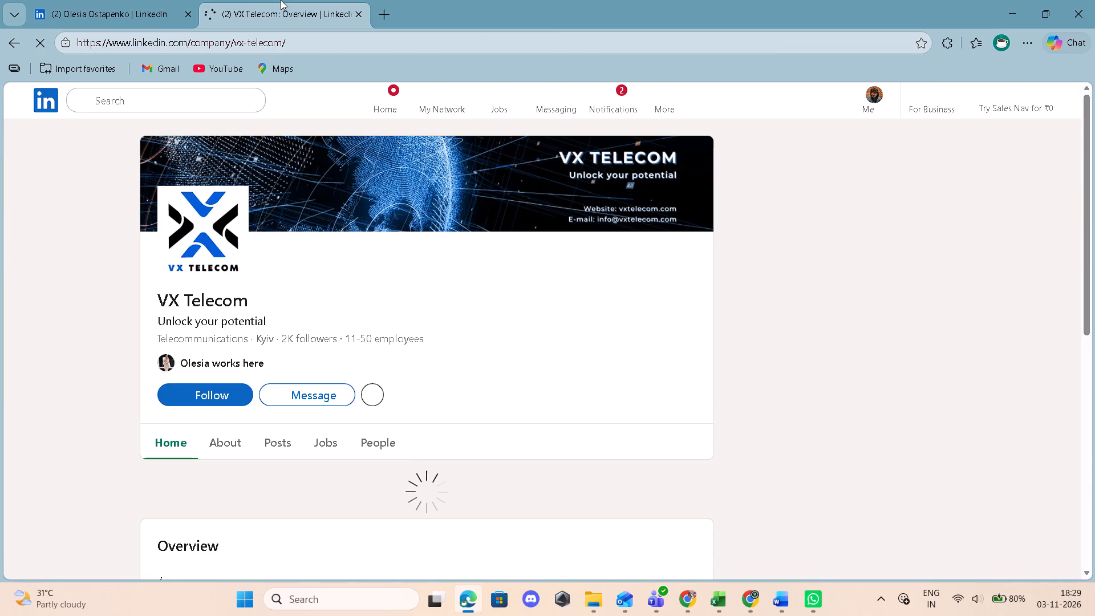
click(68, 0)
click(201, 0)
Show VX Telecom's people and load more results at the end of the list.
click(392, 446)
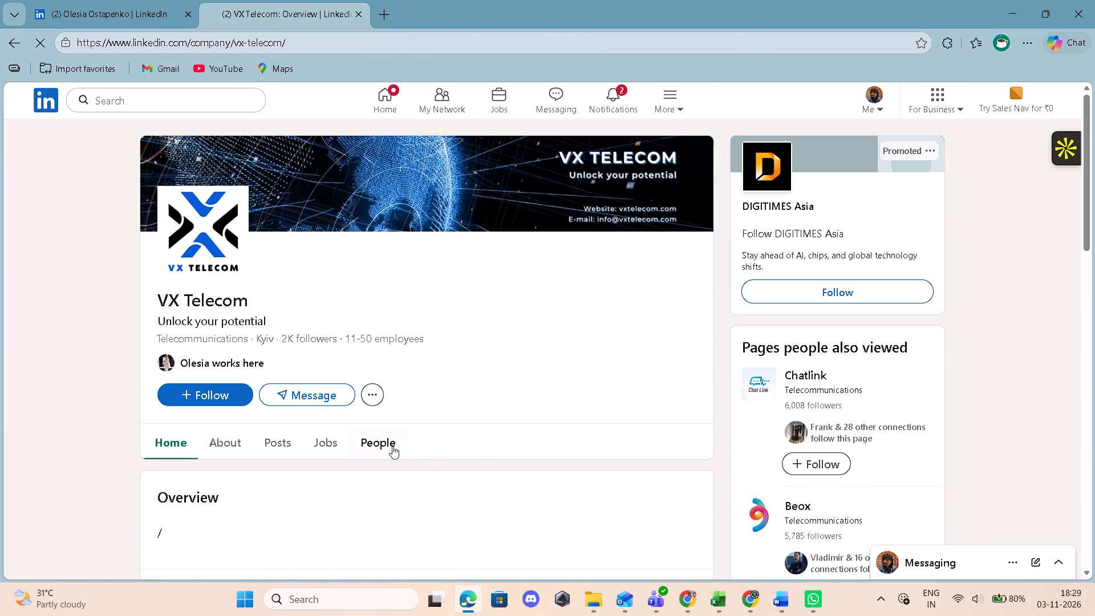
scroll(452, 392, down, 3)
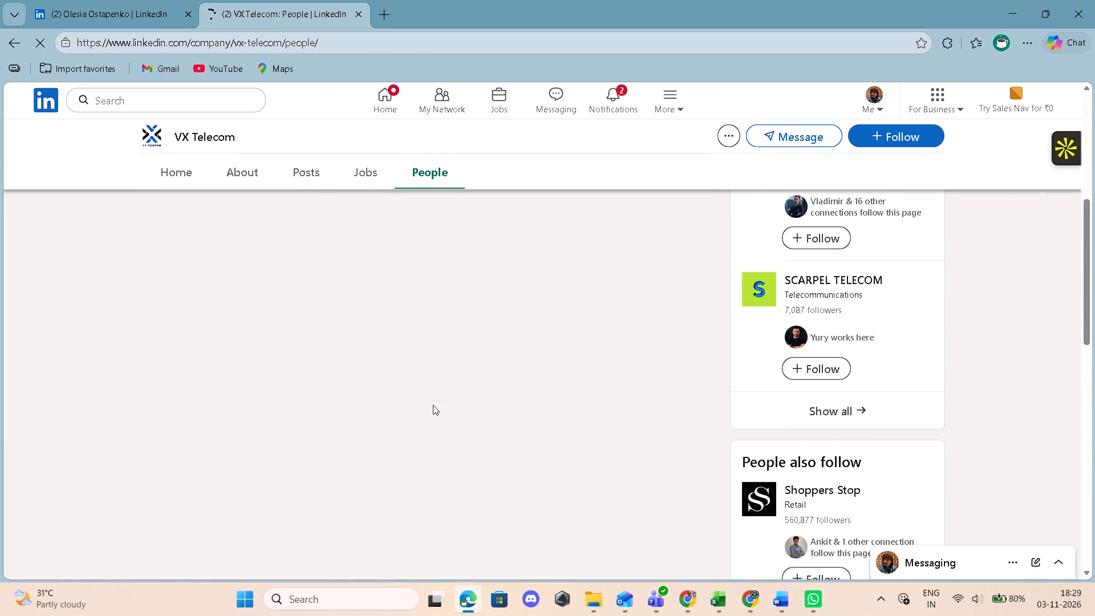
scroll(372, 378, down, 7)
scroll(422, 397, down, 3)
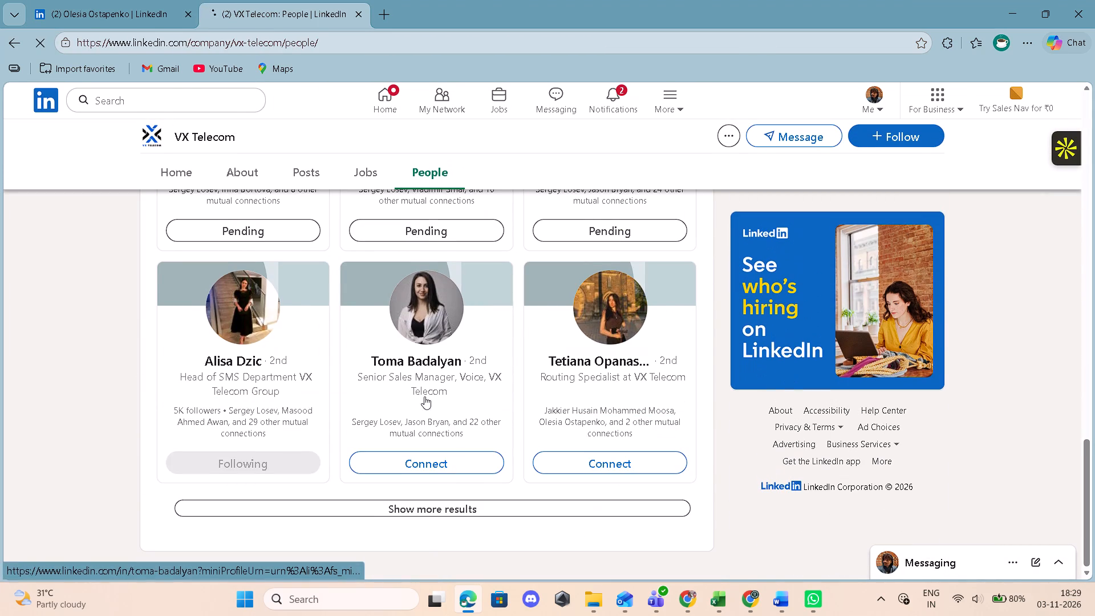
click(467, 508)
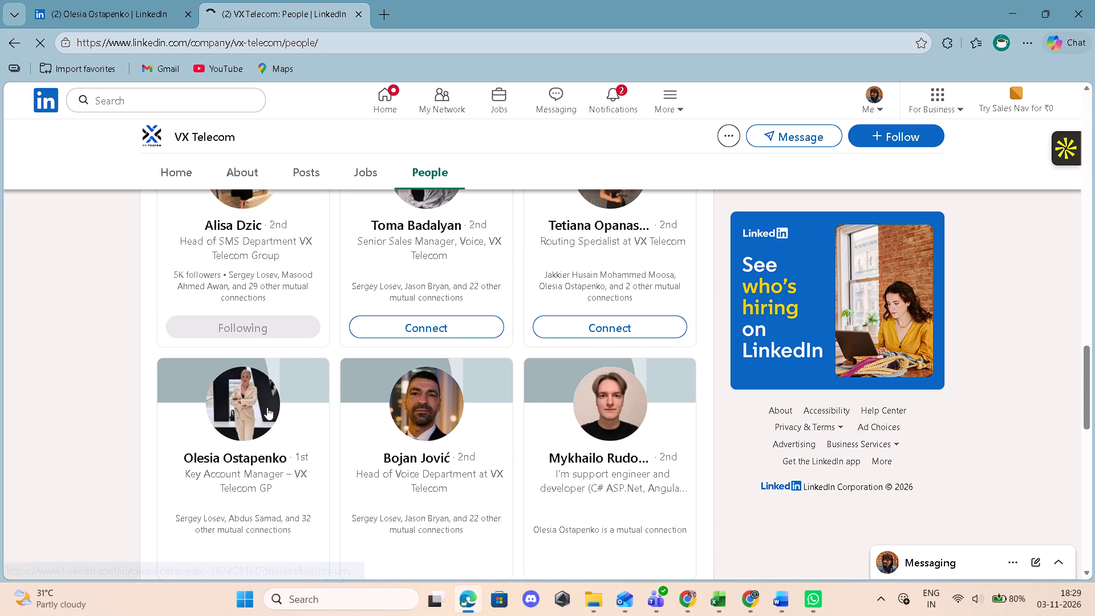
Open the profile of VX Telecom's Head of SMS Department in a new tab and switch to it.
scroll(267, 407, up, 1)
right_click(226, 335)
click(311, 70)
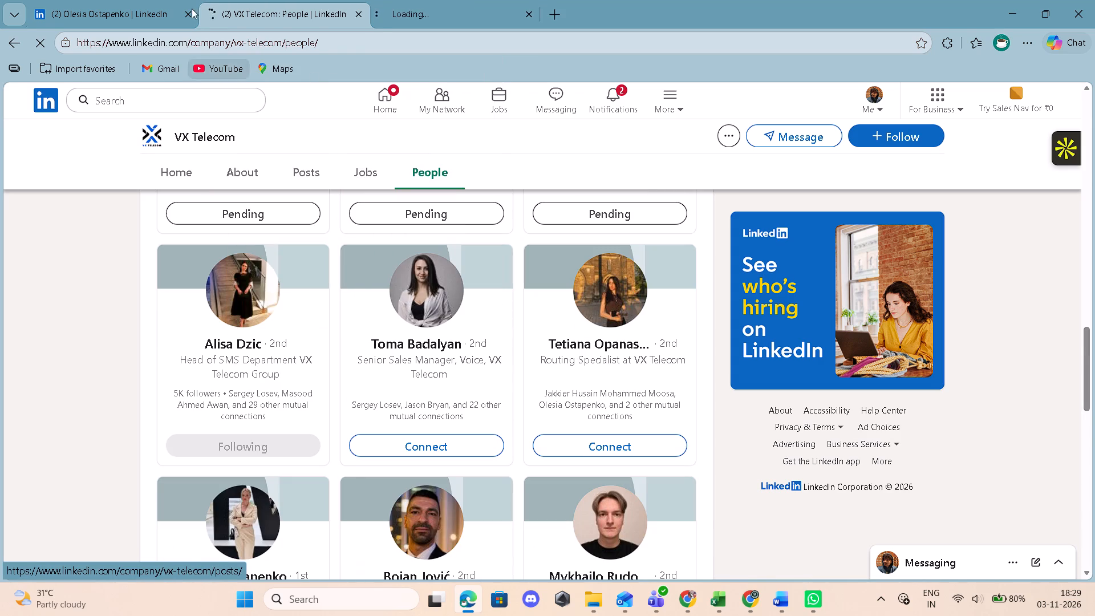
click(137, 0)
click(286, 0)
click(484, 0)
click(163, 0)
click(290, 0)
click(439, 0)
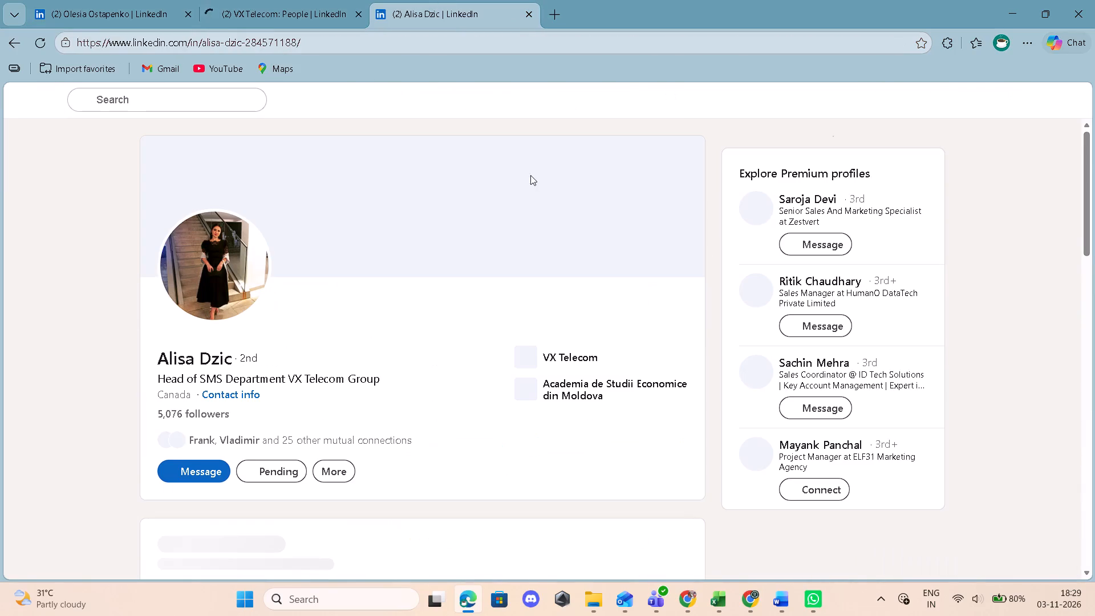
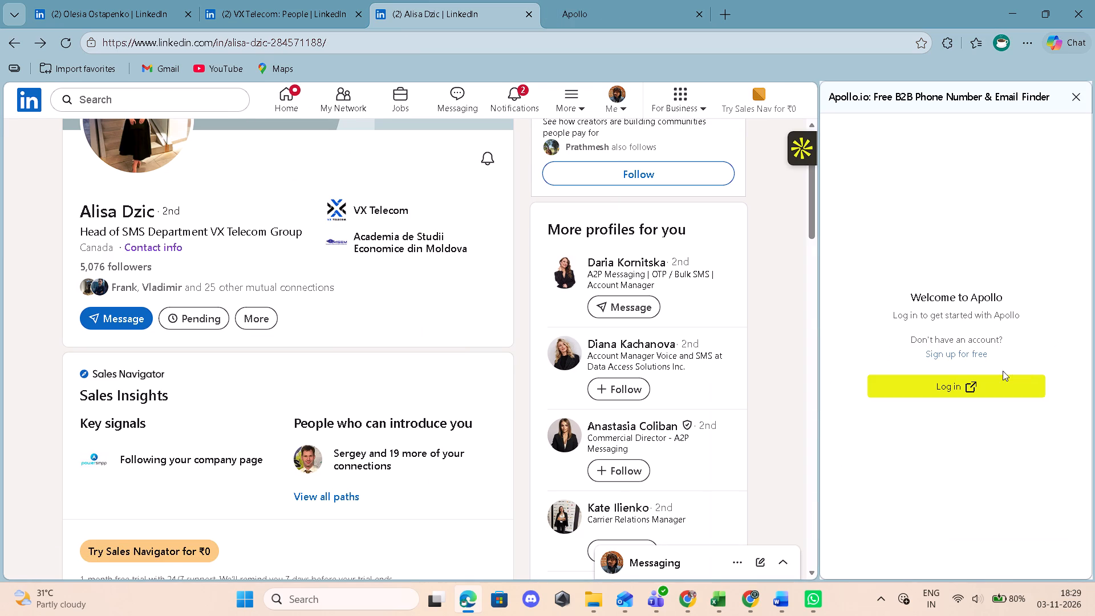
Close the Apollo side panel and reload the profile of VX Telecom's Head of SMS Department.
click(1078, 96)
click(72, 43)
click(233, 0)
click(404, 0)
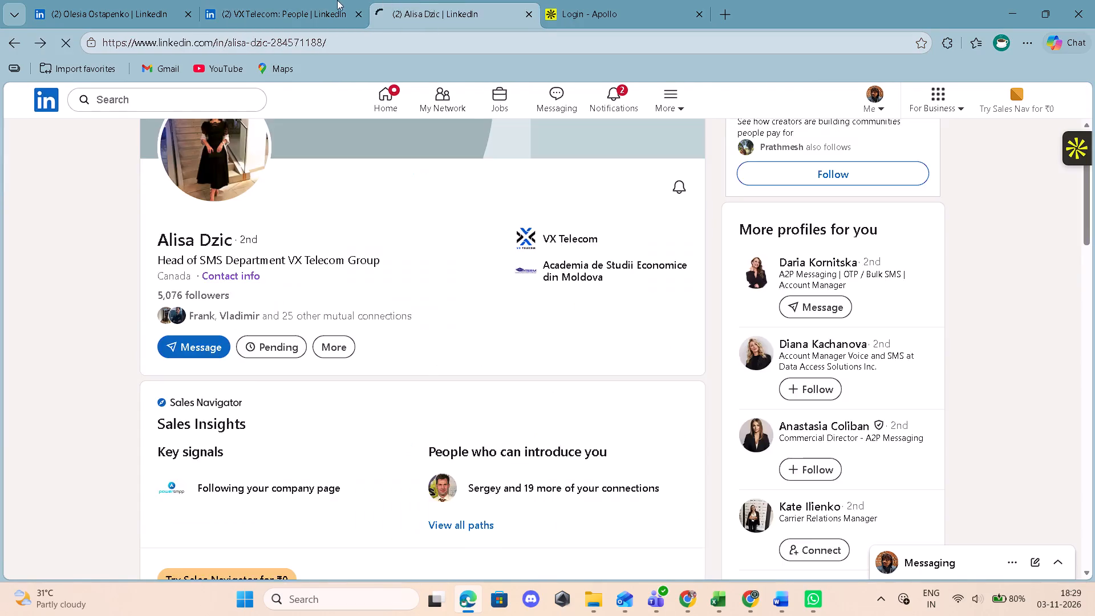
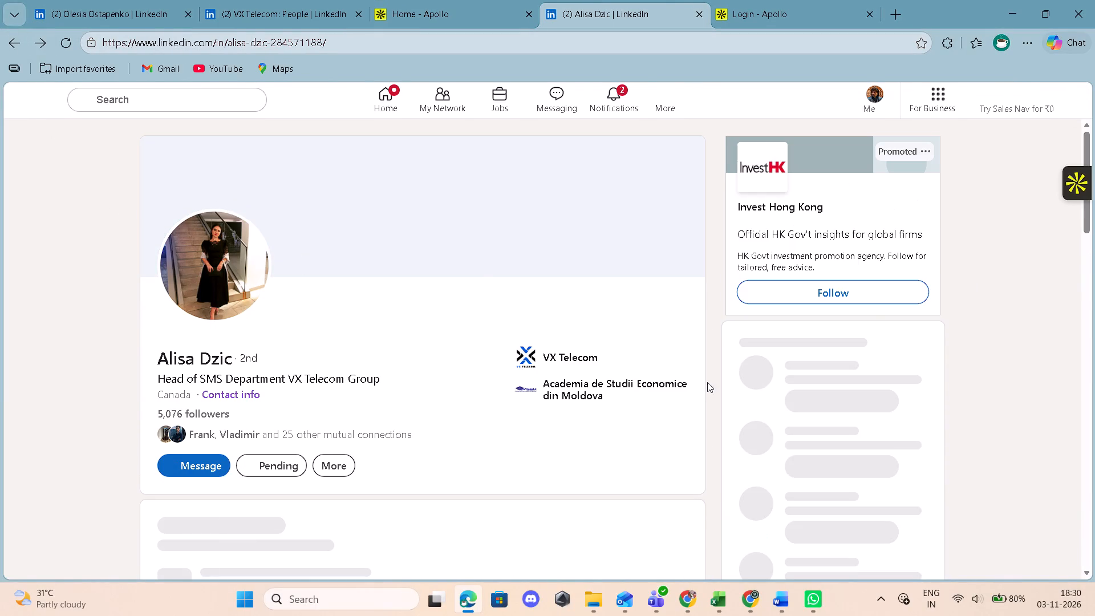
Show Apollo's contact data for VX Telecom's Head of SMS Department and copy her work email address.
click(1066, 188)
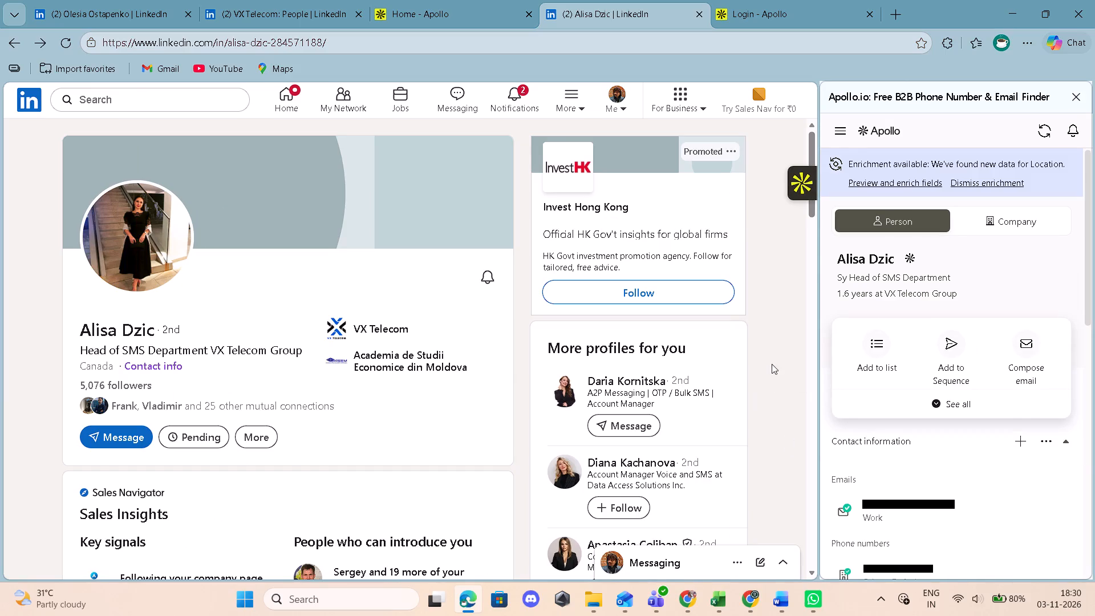
scroll(772, 364, down, 1)
click(970, 513)
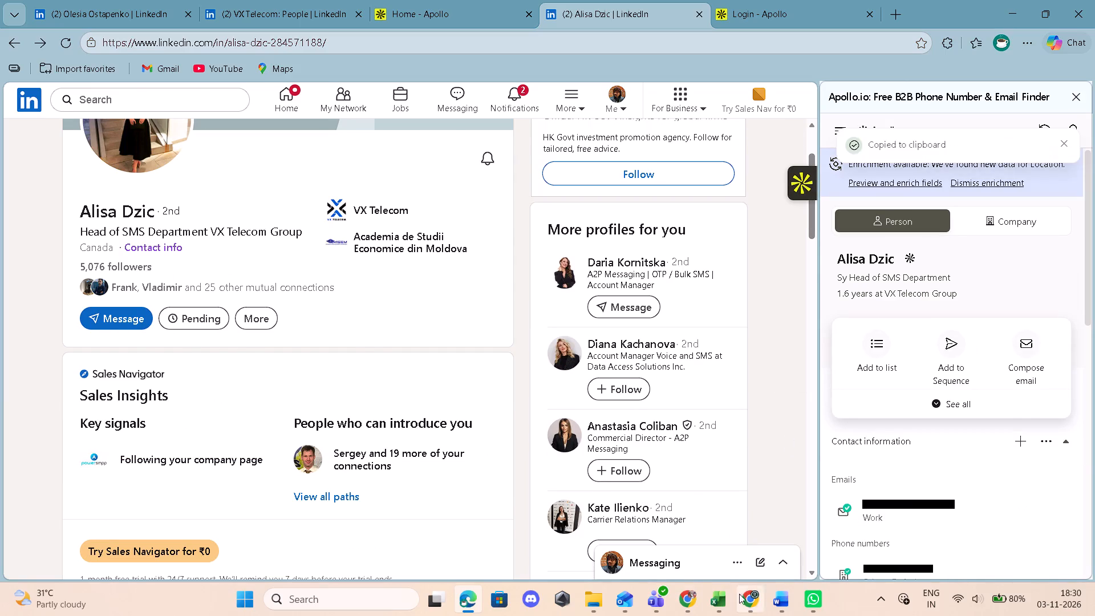
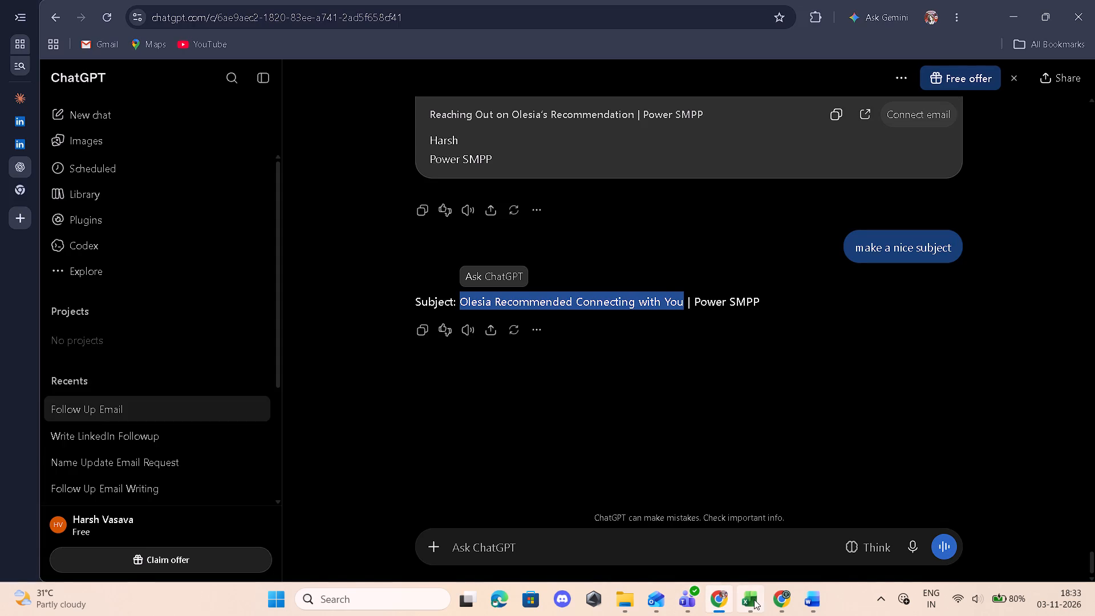
Switch to the Outbound Efforts workbook in Excel and review the Harsh Brazil rows around row 45 for missing contact and follow-up entries.
click(769, 599)
click(750, 601)
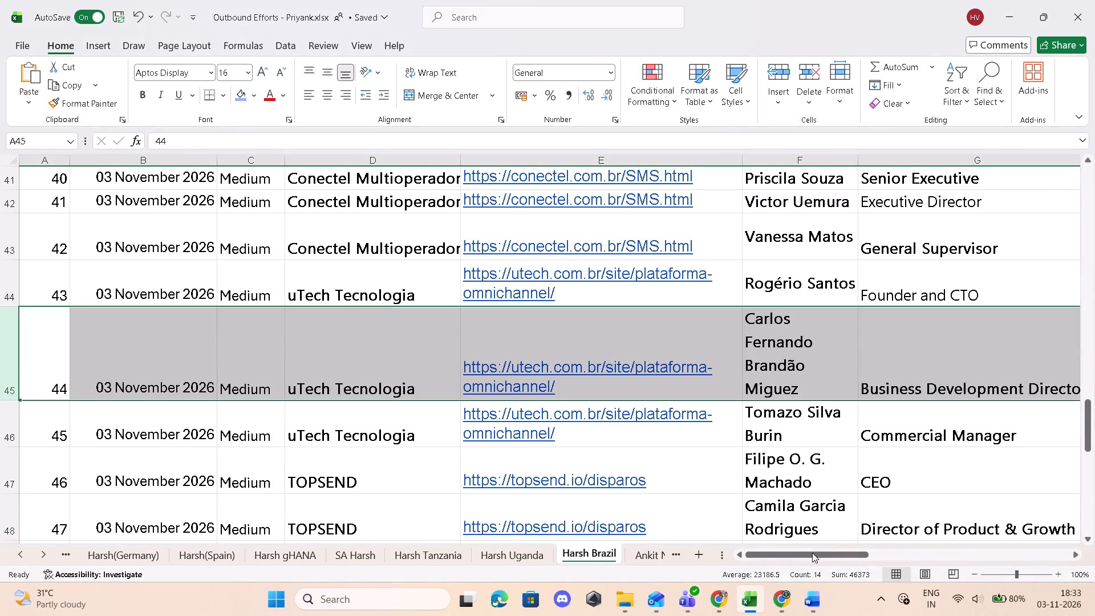
drag(812, 553, 1075, 525)
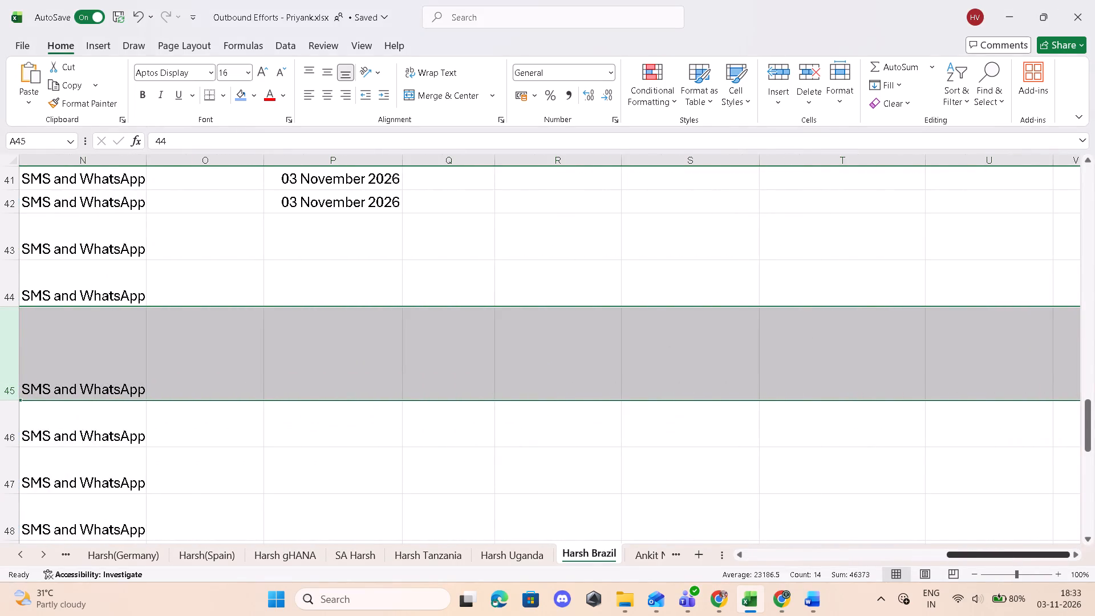
drag(997, 549, 686, 573)
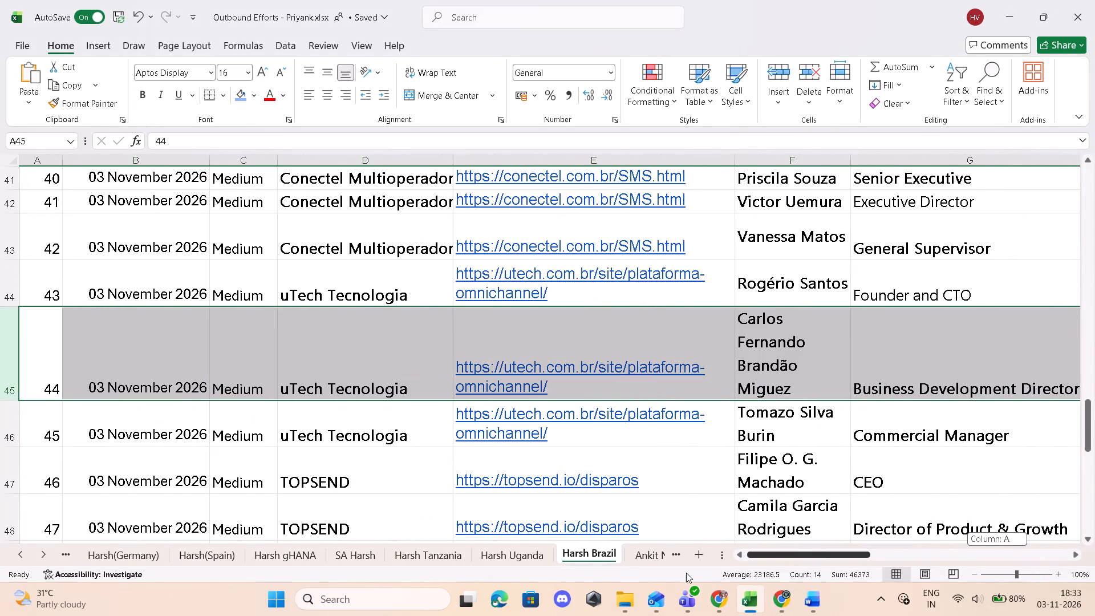
drag(686, 573, 659, 574)
click(0, 355)
drag(785, 549, 797, 550)
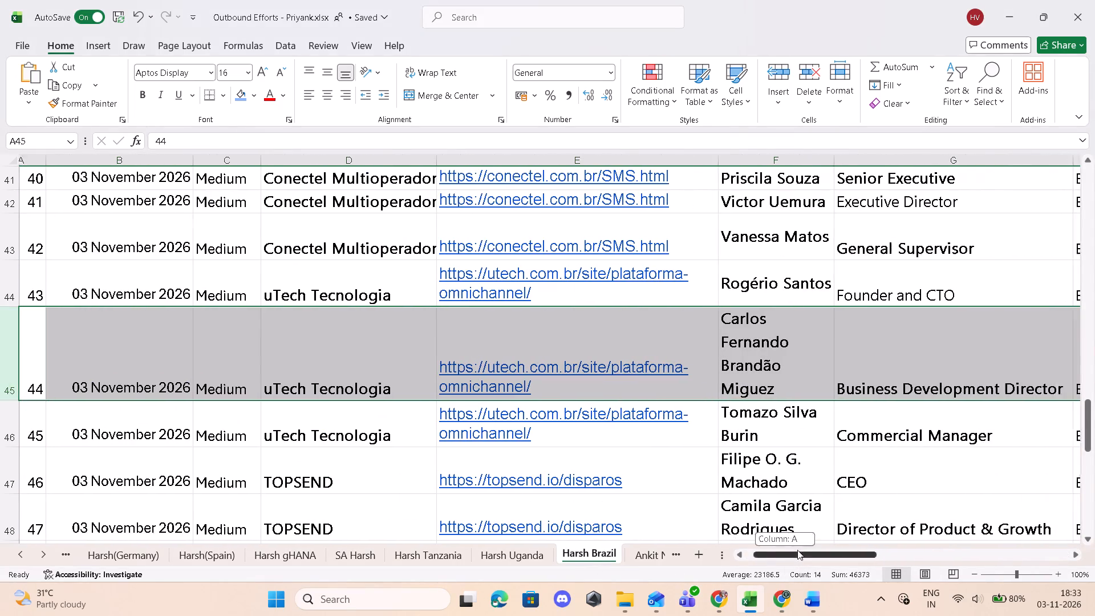
drag(797, 550, 892, 547)
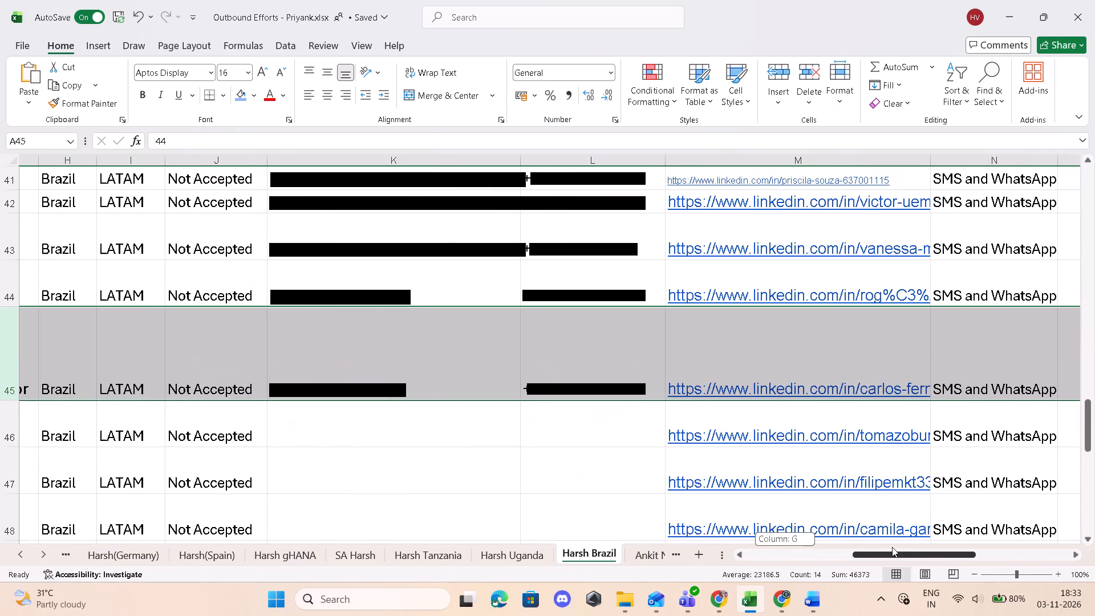
drag(892, 547, 958, 546)
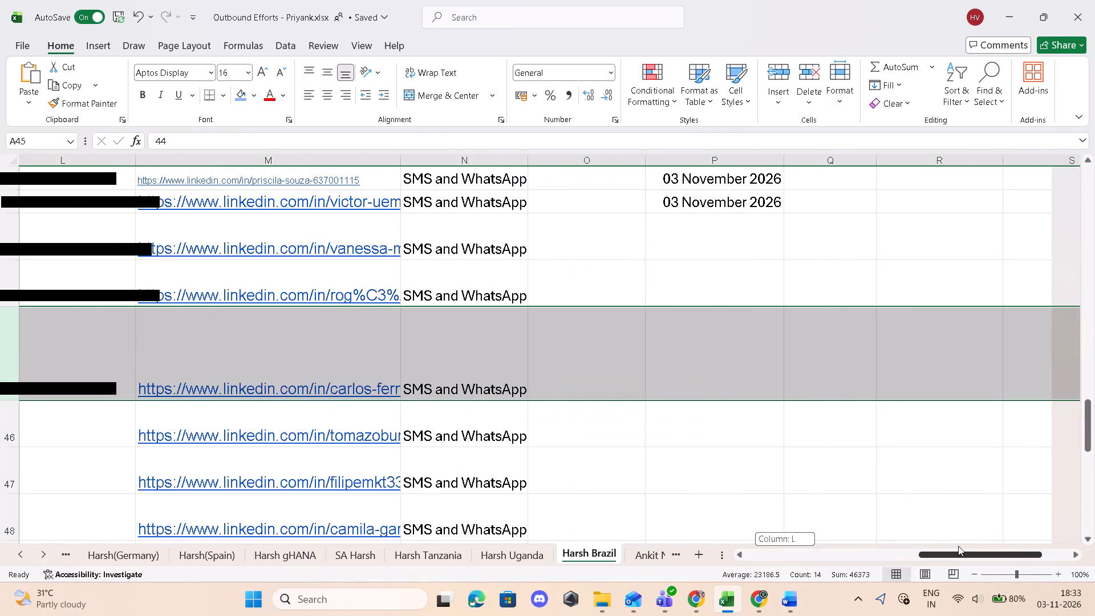
drag(958, 546, 727, 547)
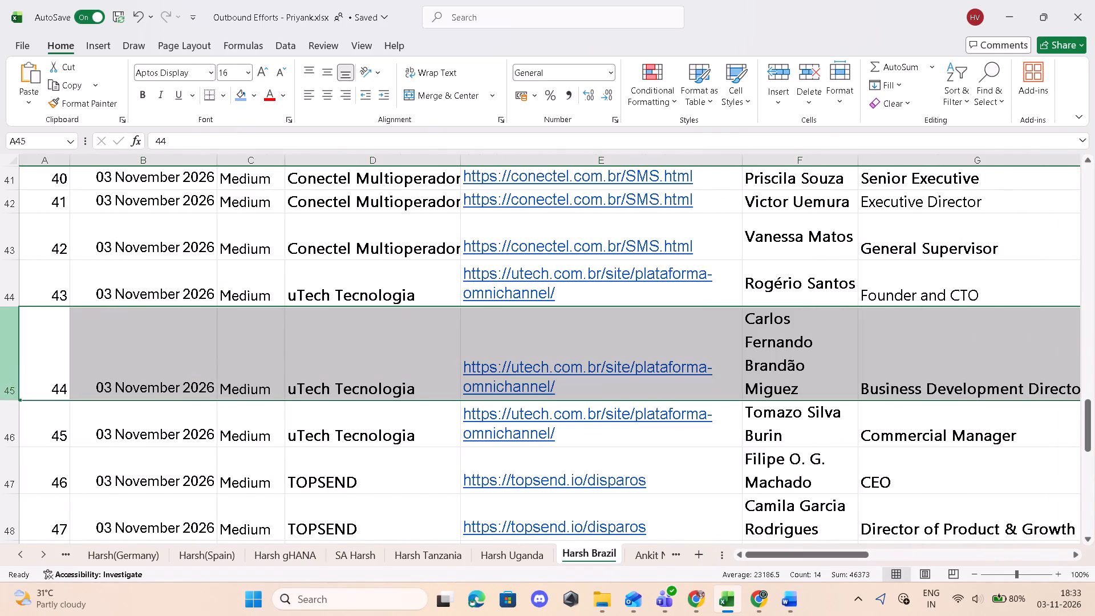
click(0, 344)
scroll(409, 443, down, 3)
scroll(472, 475, up, 3)
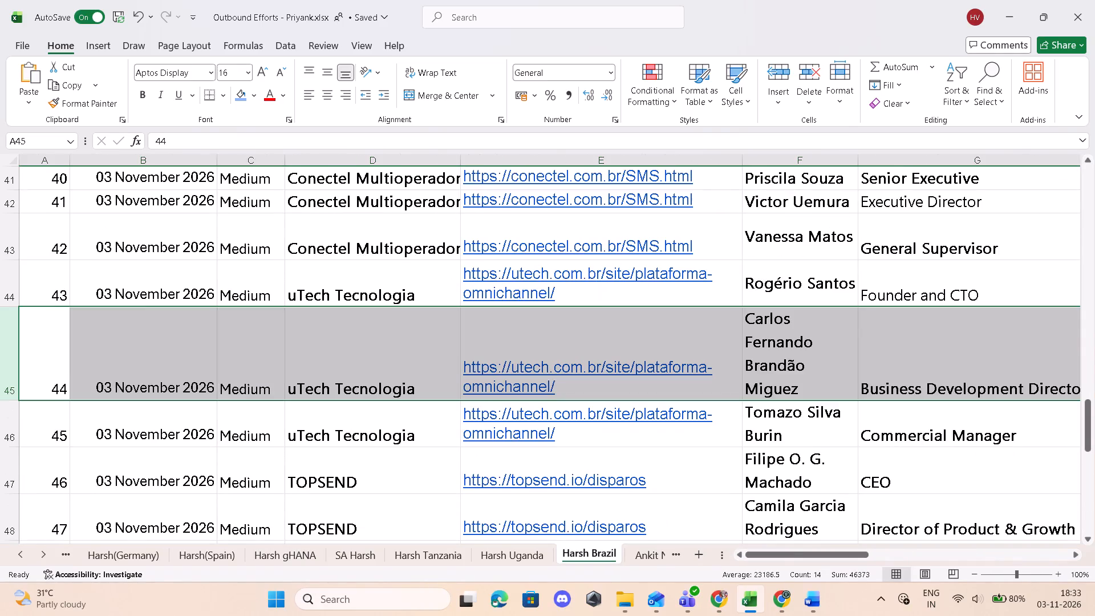
drag(779, 553, 925, 533)
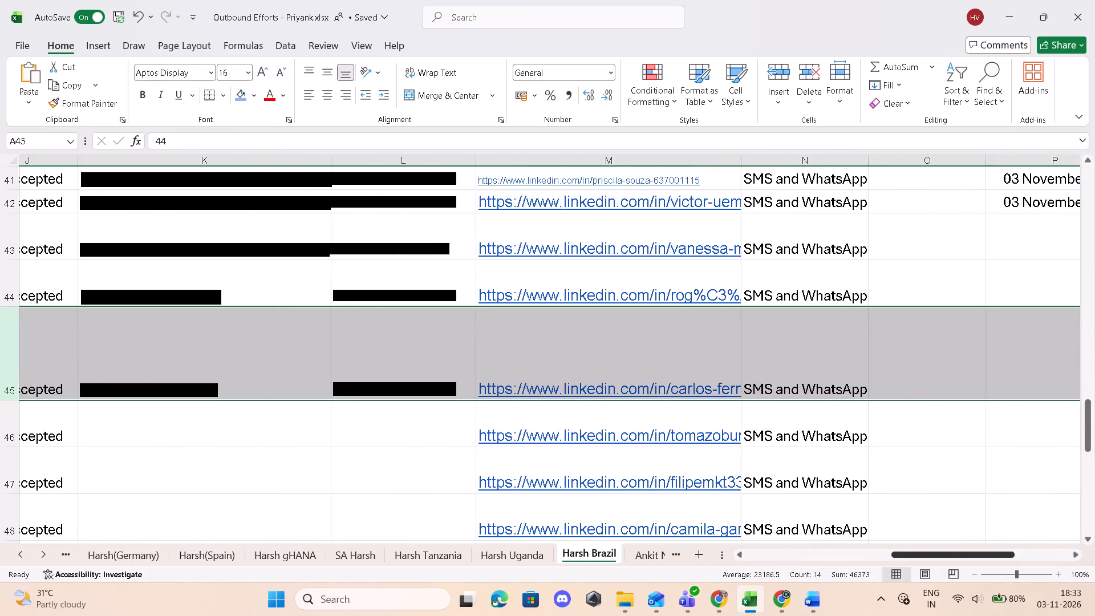
scroll(416, 413, up, 1)
drag(938, 555, 726, 556)
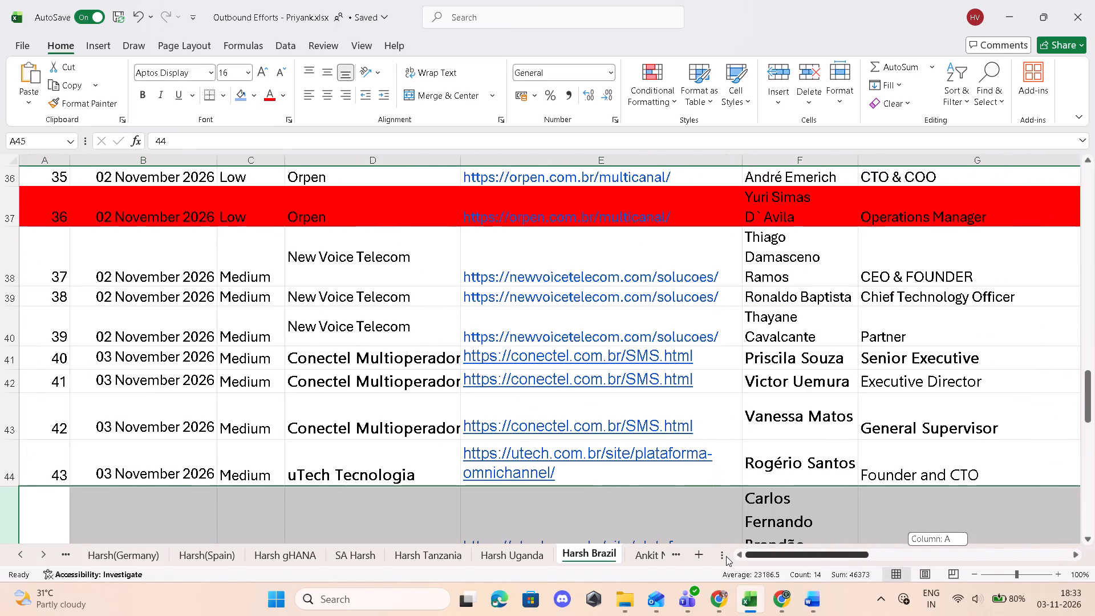
drag(726, 556, 853, 555)
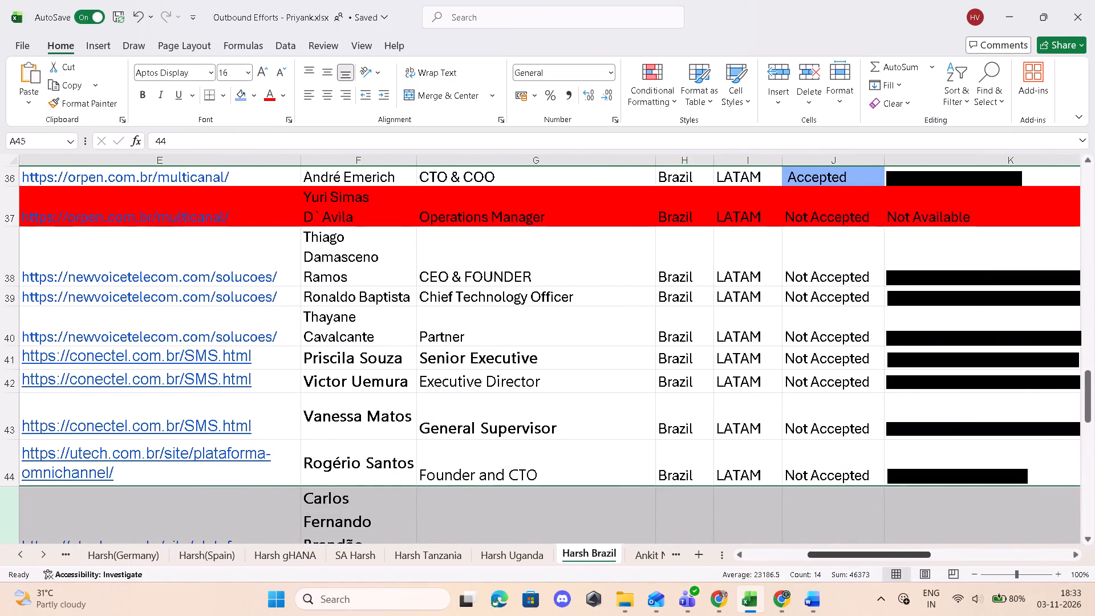
scroll(490, 429, down, 1)
click(0, 327)
drag(871, 553, 978, 547)
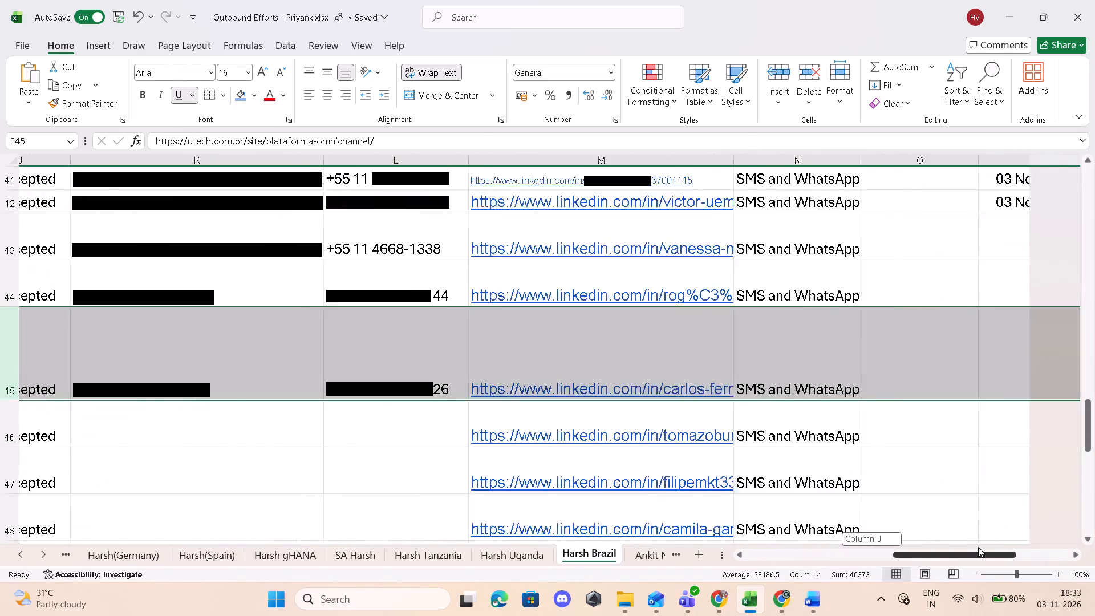
drag(978, 547, 921, 550)
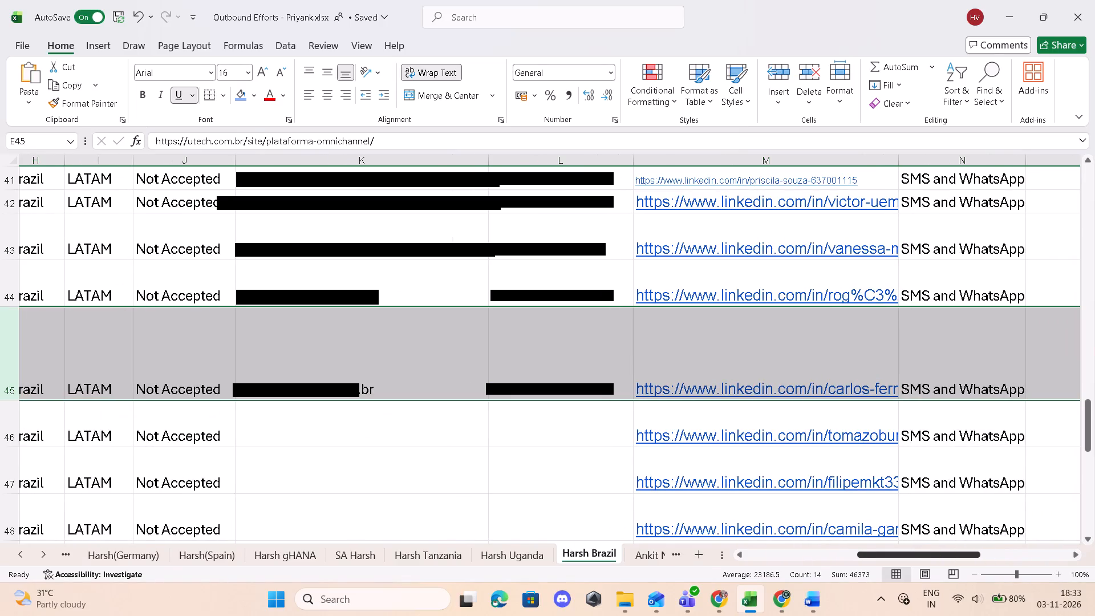
Open the LinkedIn profile of uTech Tecnologia's Commercial Manager from row 46 and reveal the contact information in Apollo.
click(0, 435)
click(944, 422)
click(859, 439)
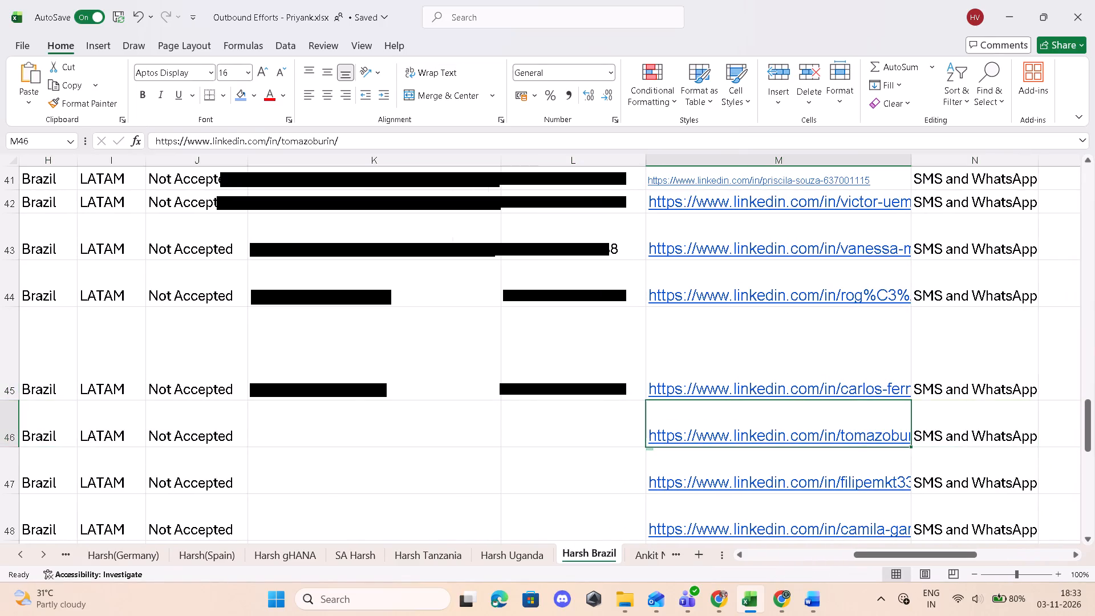
click(908, 9)
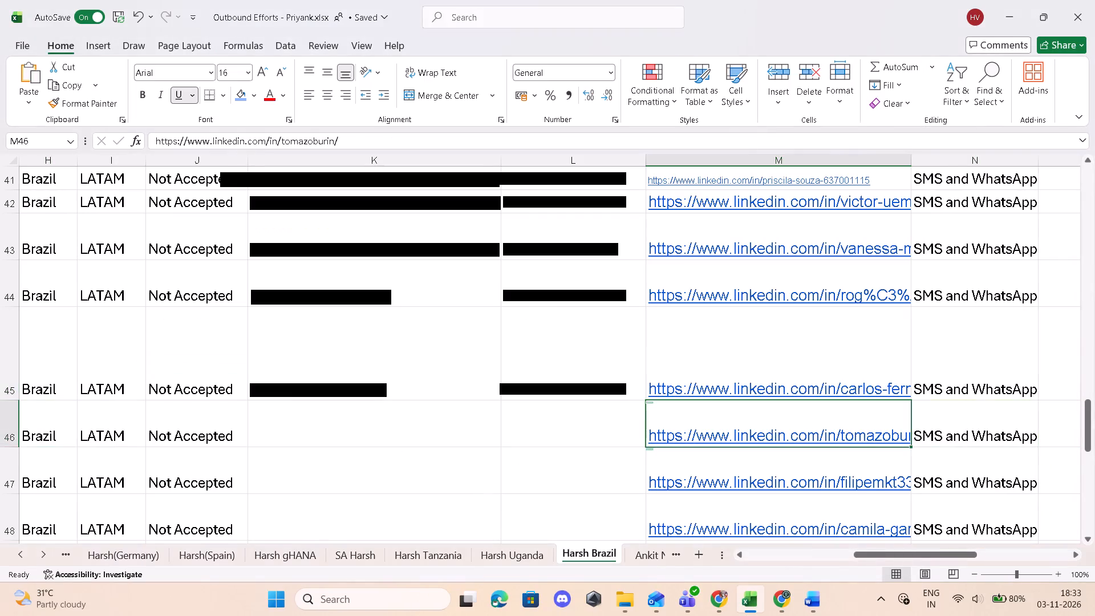
click(855, 437)
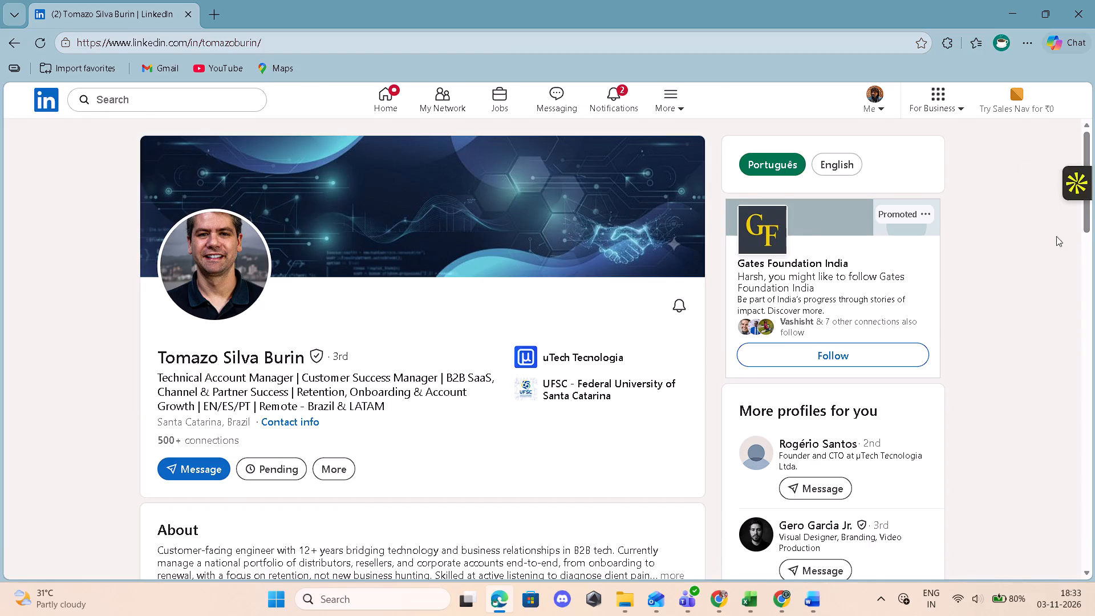
click(1072, 177)
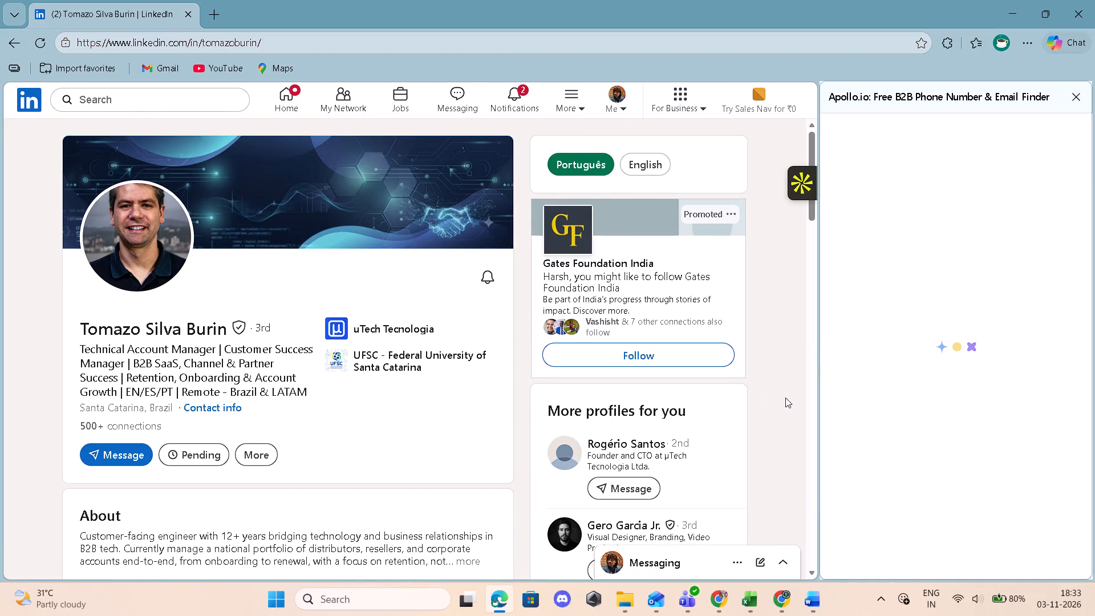
click(870, 463)
click(887, 511)
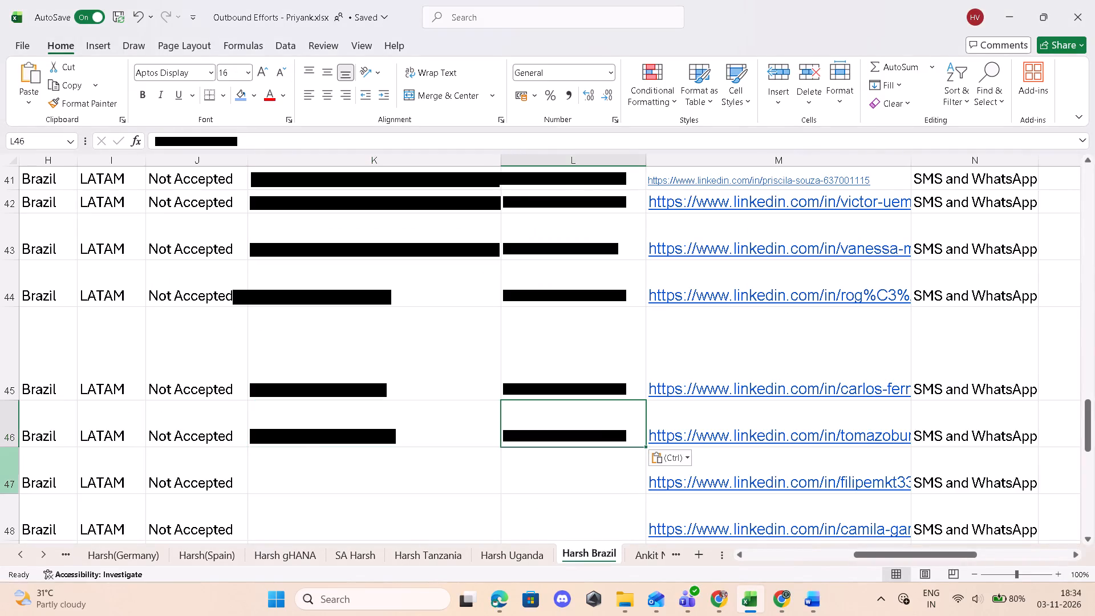
Select row 47, TOPSEND's CEO, on the Harsh Brazil sheet to work on its contact details.
click(0, 467)
drag(916, 553, 948, 569)
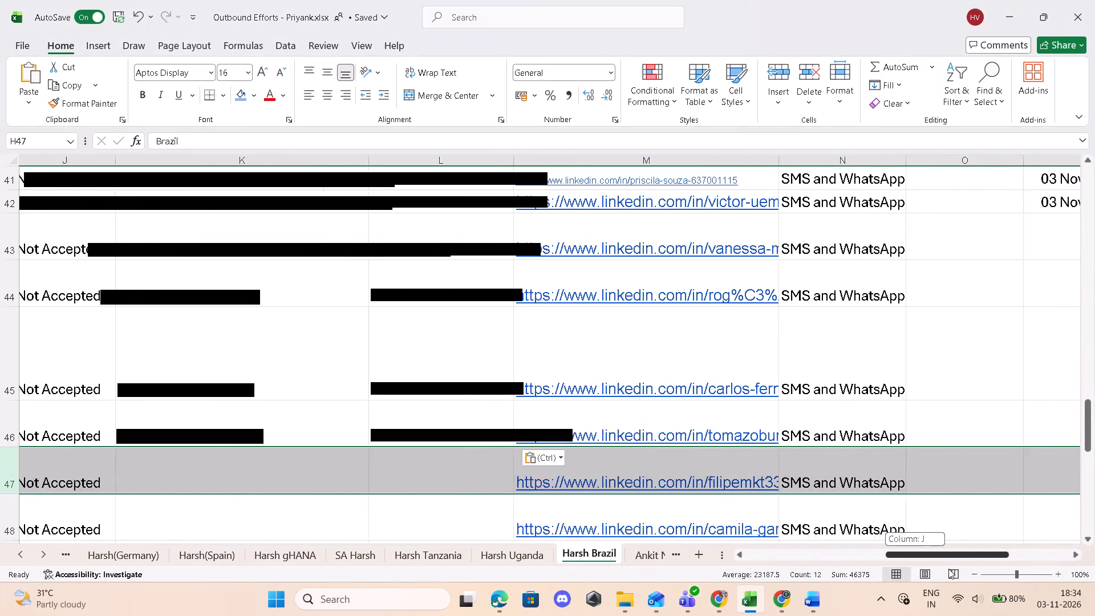
Open the LinkedIn profile of TOPSEND's CEO from row 47, close the previous contact's profile, and bring up Apollo for the CEO.
drag(948, 569, 961, 564)
click(845, 478)
click(746, 475)
click(613, 483)
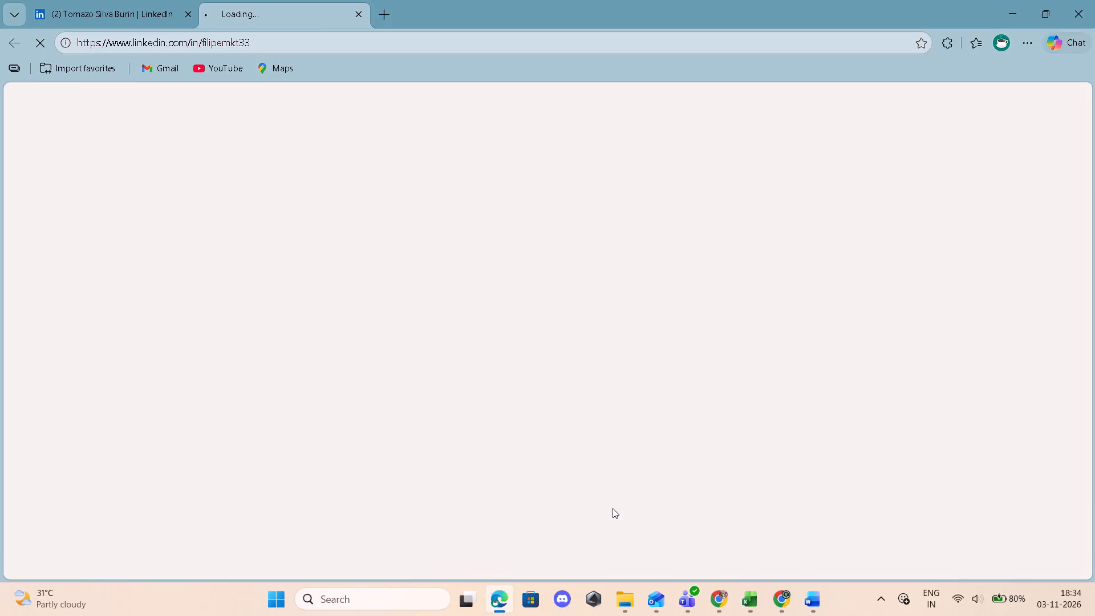
click(187, 3)
click(187, 15)
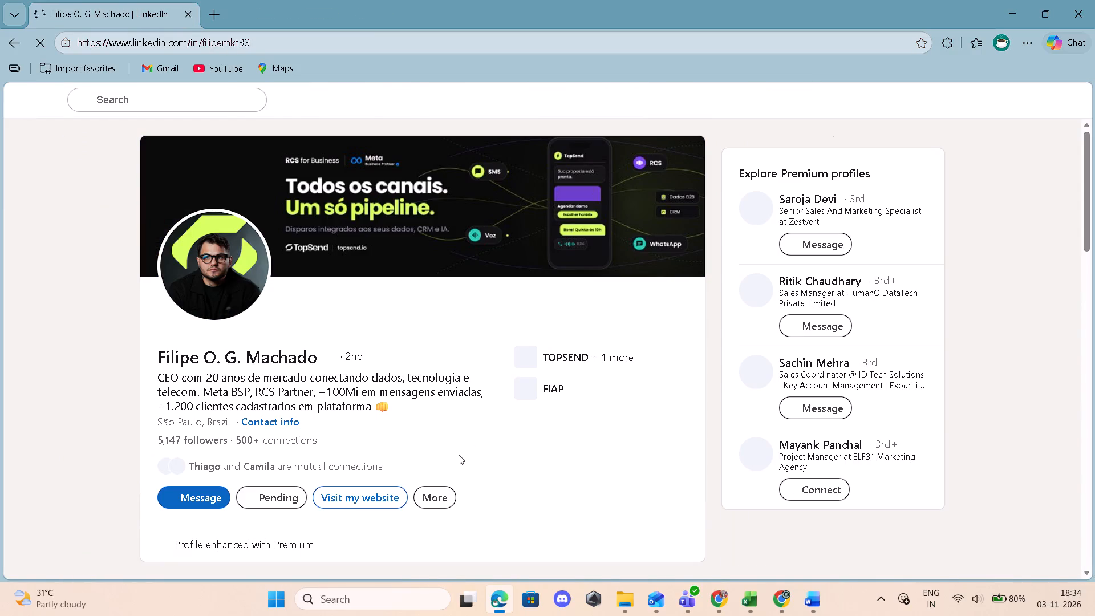
click(1068, 181)
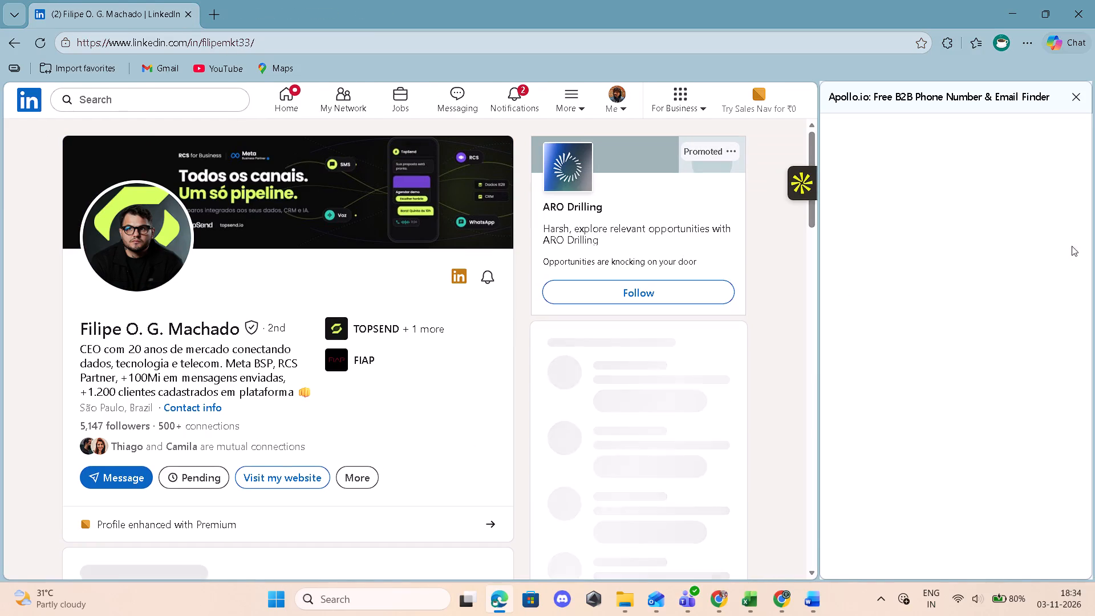
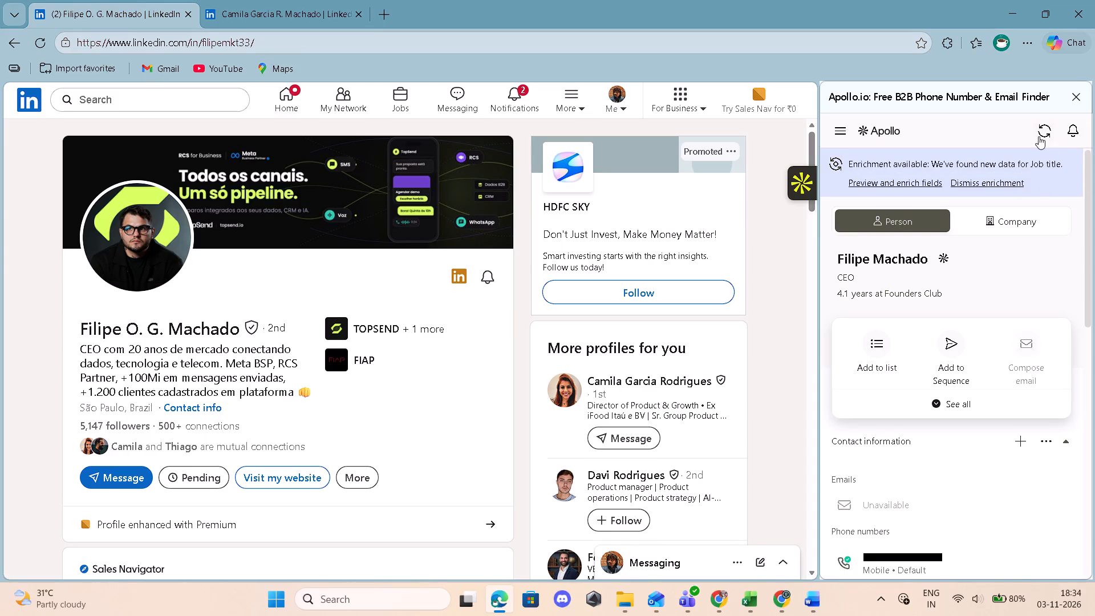
click(1039, 136)
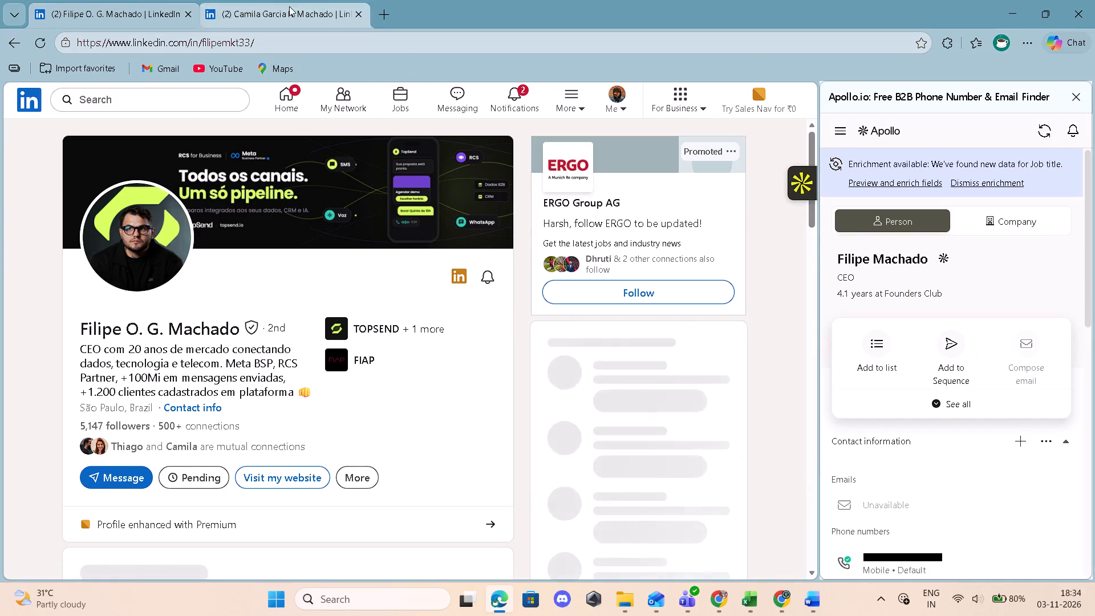
click(289, 6)
click(804, 151)
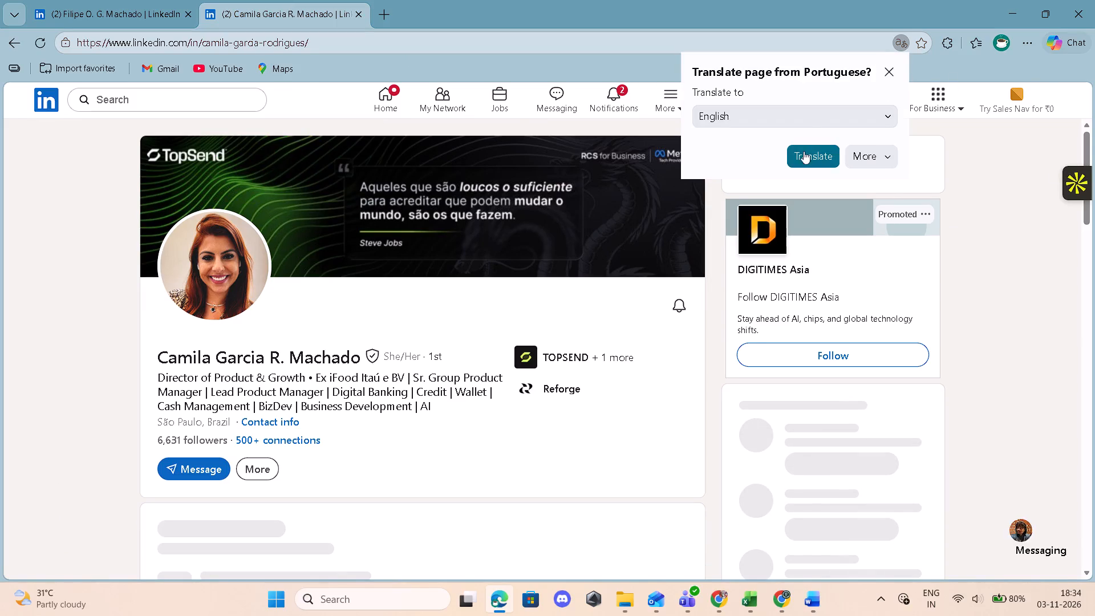
Open Apollo for TOPSEND's Director of Product & Growth and copy the mobile number into cell L48 of the Harsh Brazil sheet in Excel.
click(1068, 184)
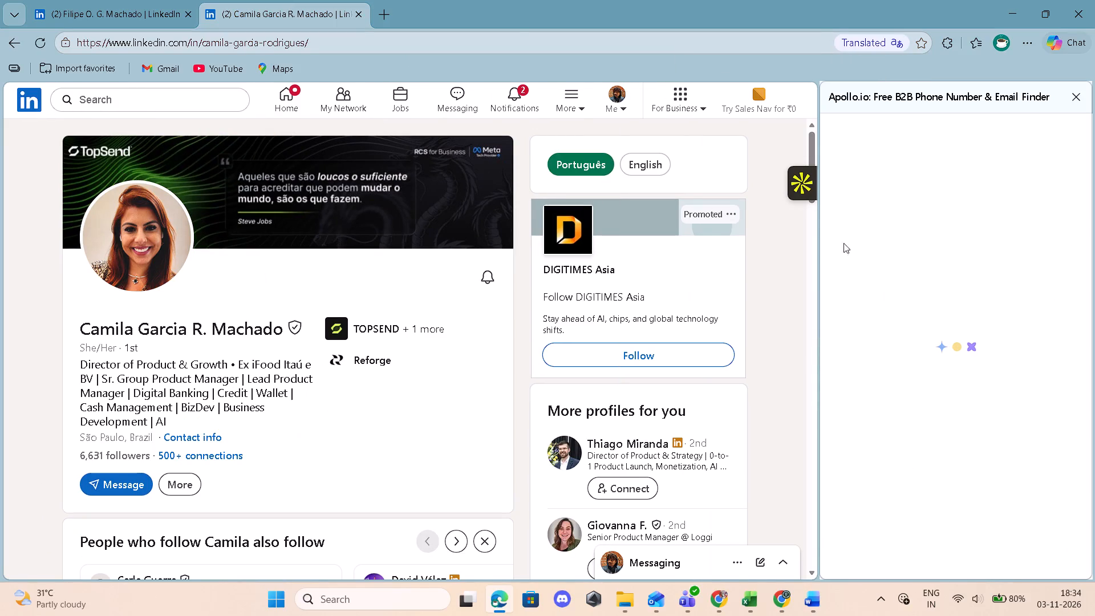
click(1041, 143)
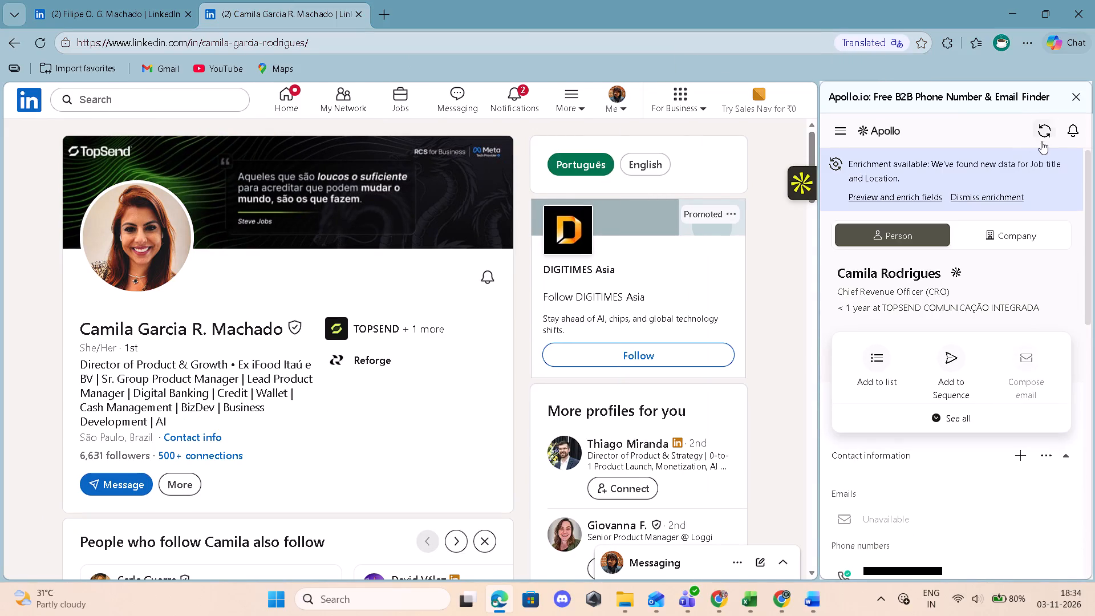
click(1041, 141)
click(188, 0)
click(240, 0)
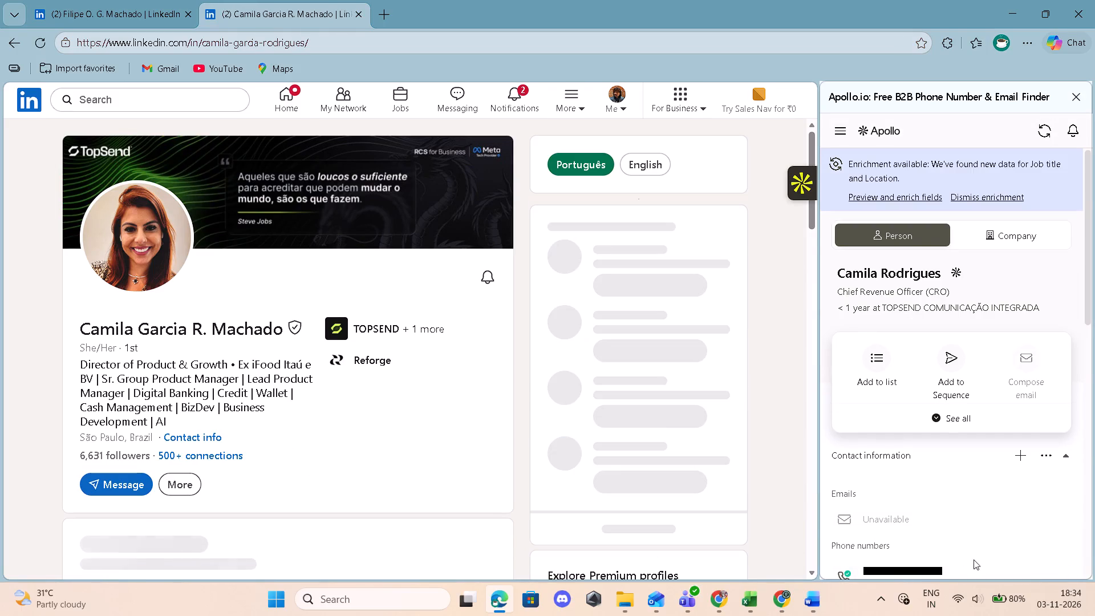
scroll(971, 529, down, 1)
click(974, 462)
click(761, 601)
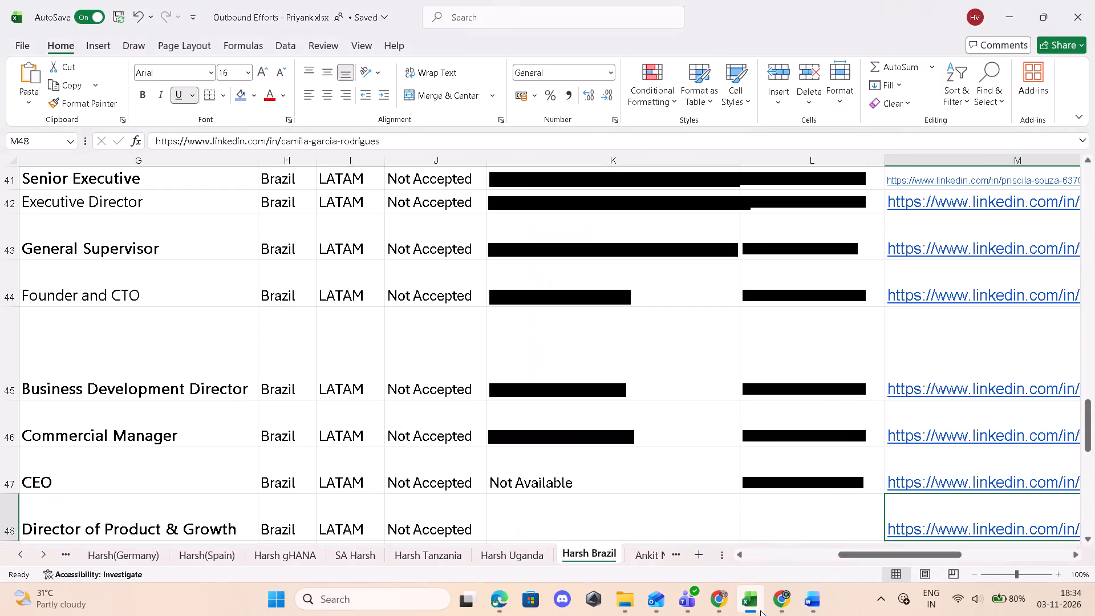
click(799, 512)
key(ctrl+v)
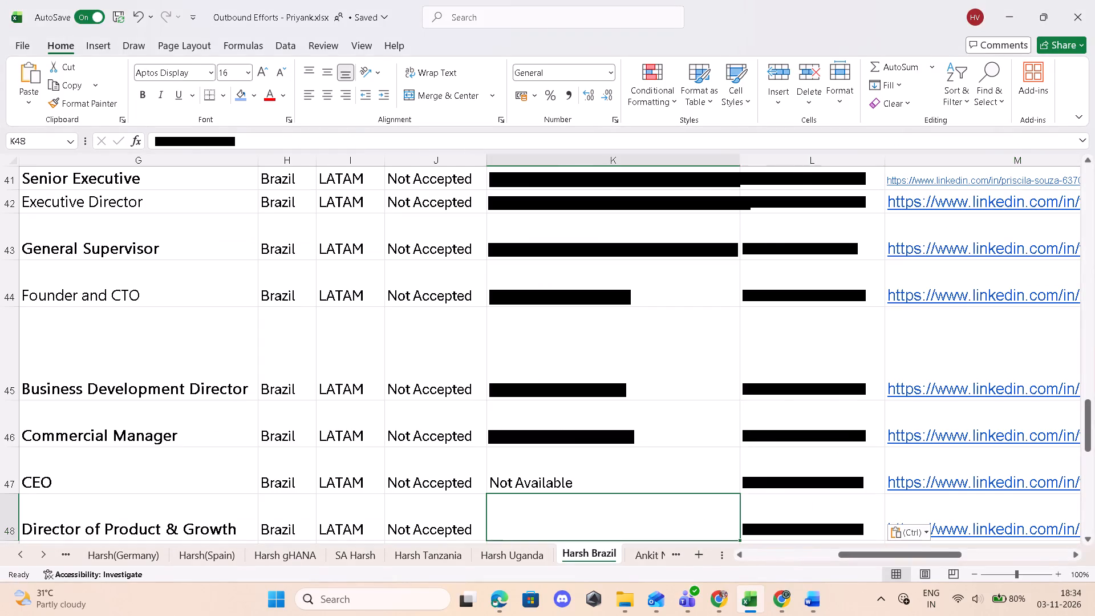
click(528, 500)
click(541, 460)
key(ctrl+c)
click(562, 512)
key(ctrl+v)
Open the LinkedIn profile of row 49's Director of Sales Enablement and close the two earlier profile tabs in Edge.
ctrl+scroll(575, 468, down, 1)
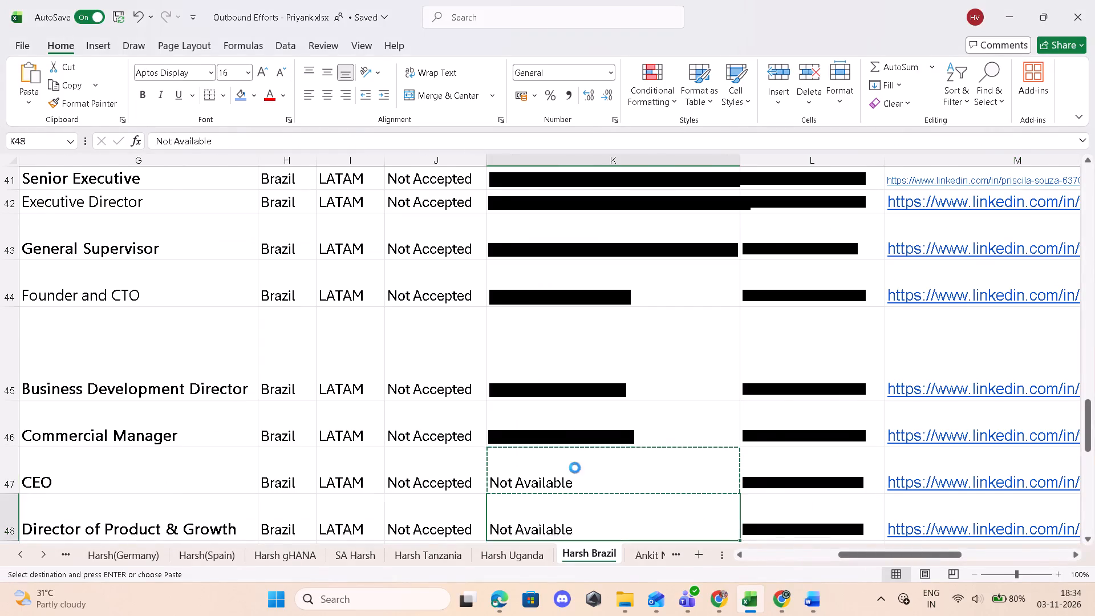
scroll(619, 428, down, 1)
click(578, 420)
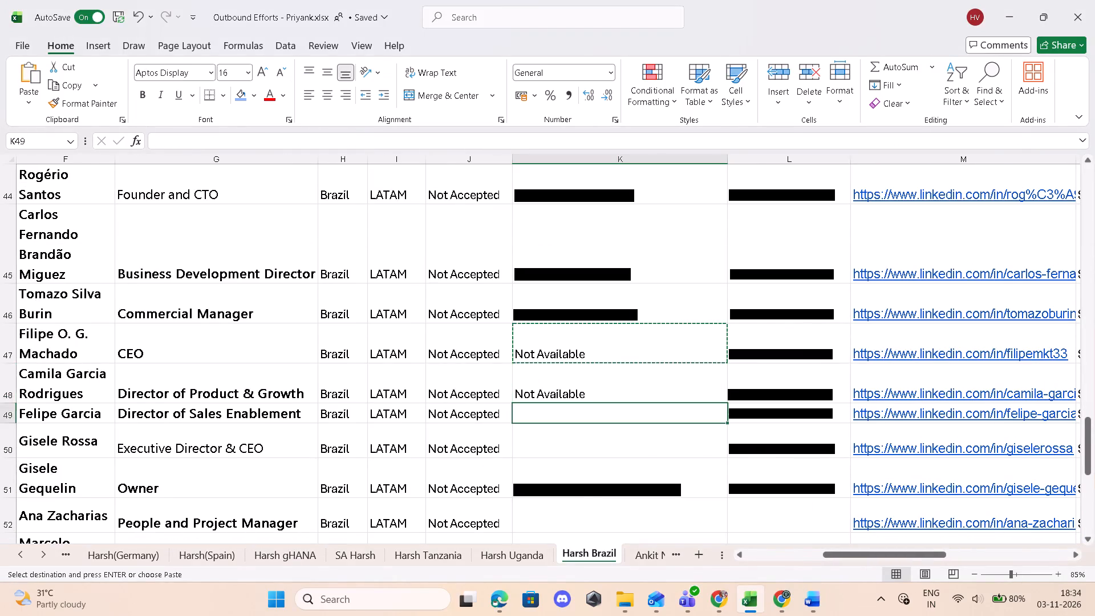
click(0, 413)
click(903, 417)
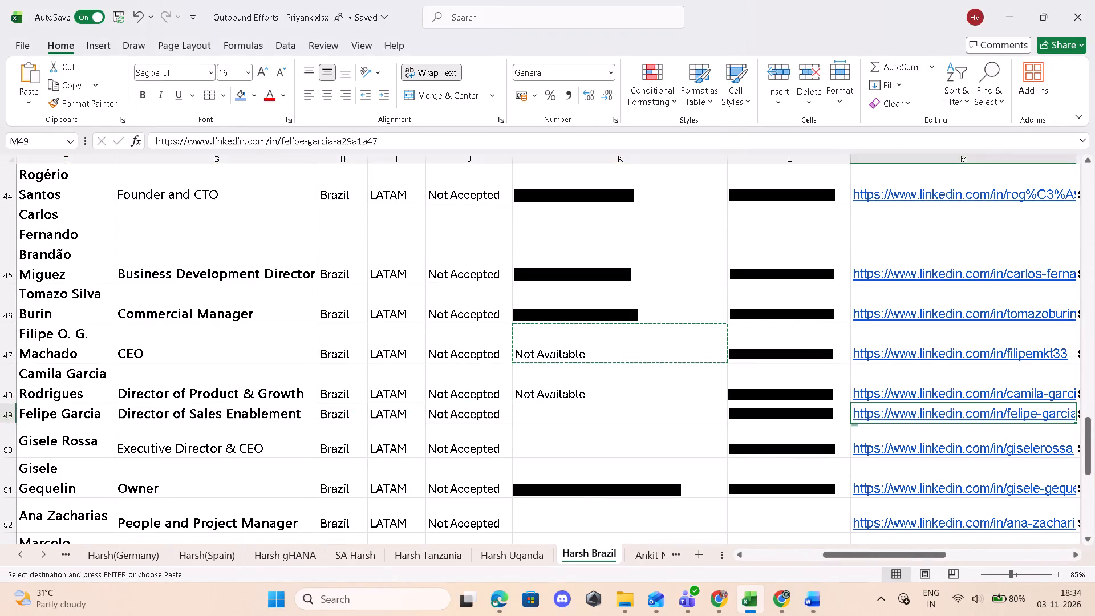
click(905, 414)
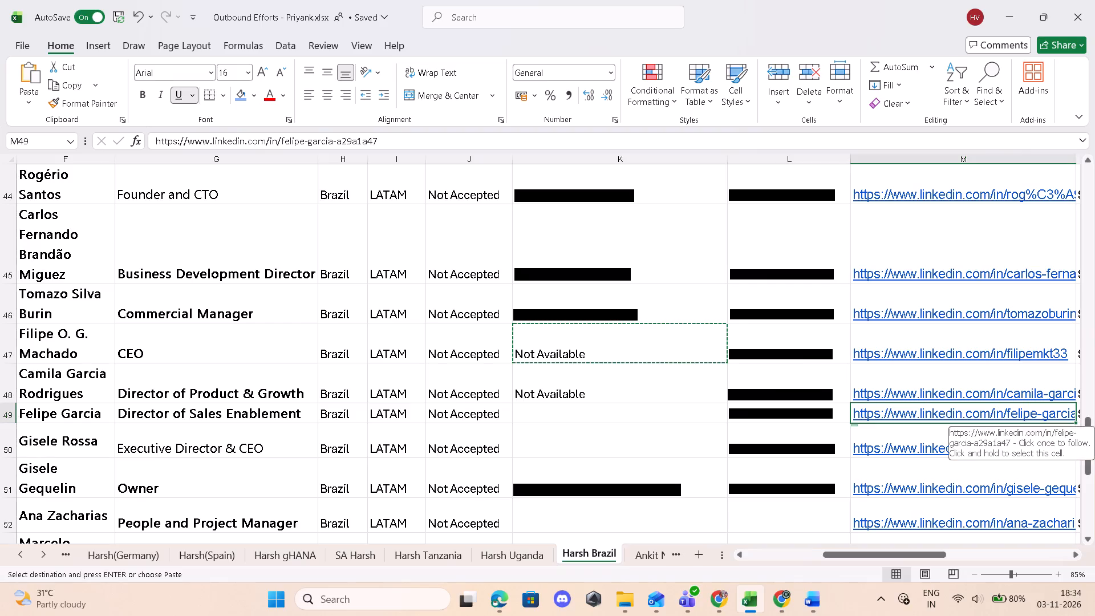
click(223, 0)
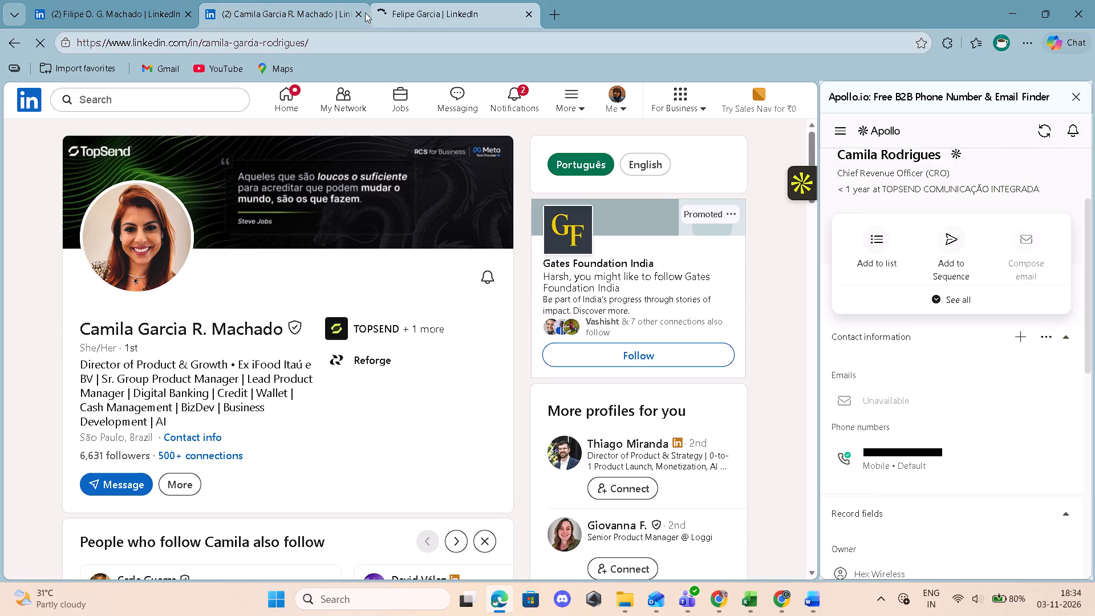
click(365, 13)
click(360, 14)
click(99, 0)
click(190, 18)
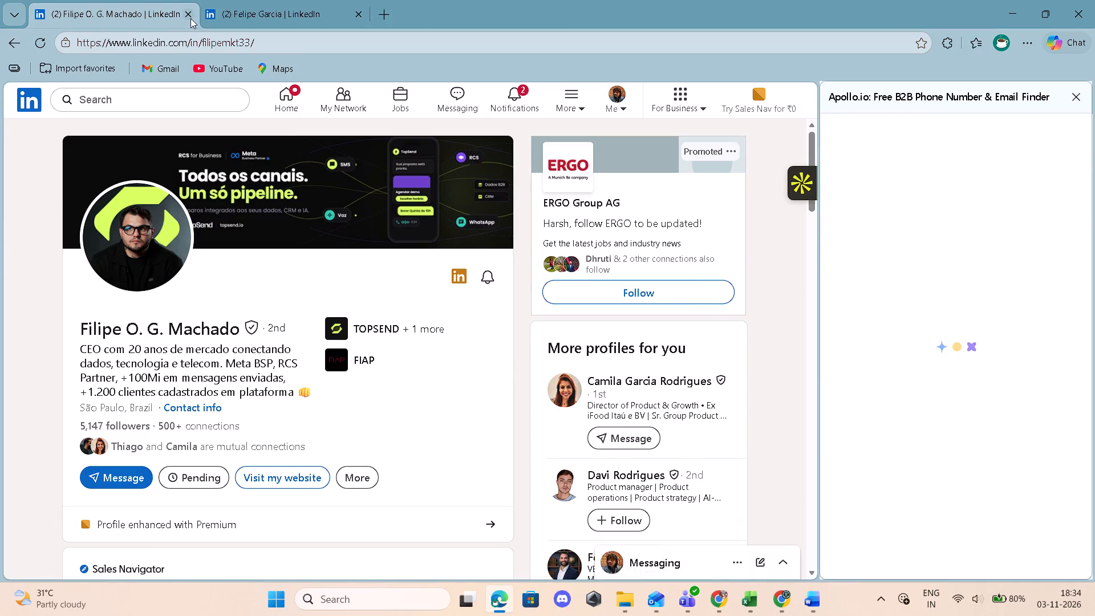
Look up the Director of Sales Enablement's contact information in Apollo and copy the mobile number for checking against row 49.
click(1065, 187)
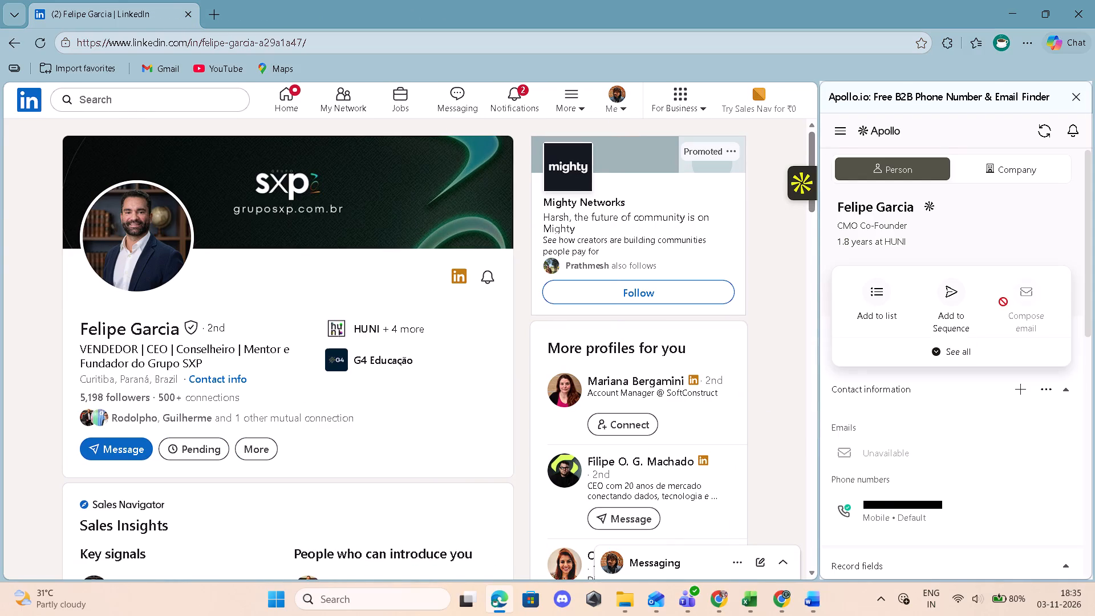
click(1049, 126)
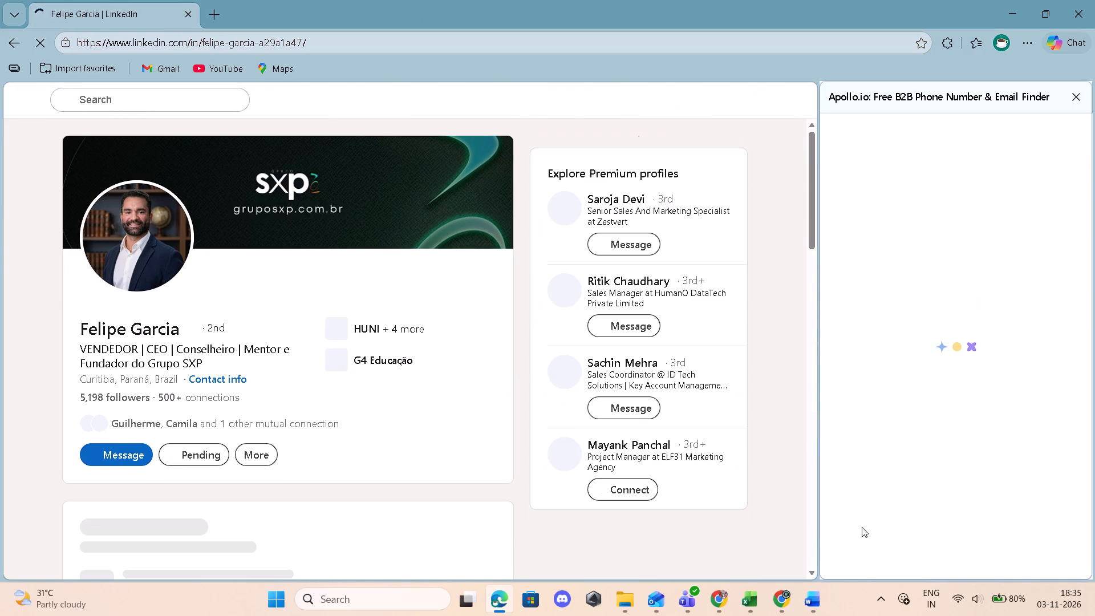
click(976, 510)
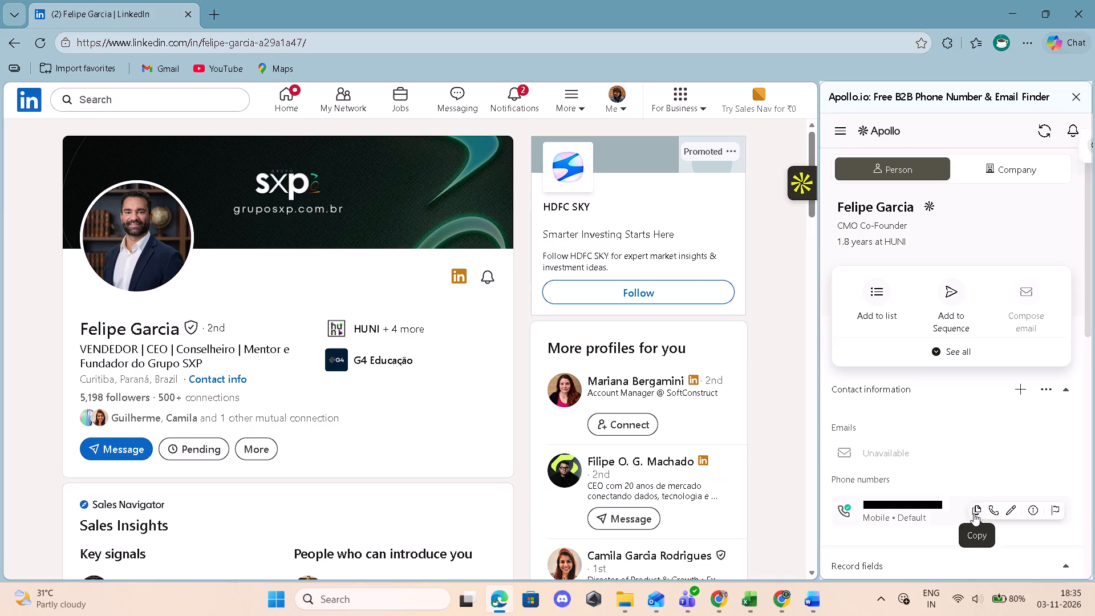
drag(752, 598, 747, 592)
click(747, 594)
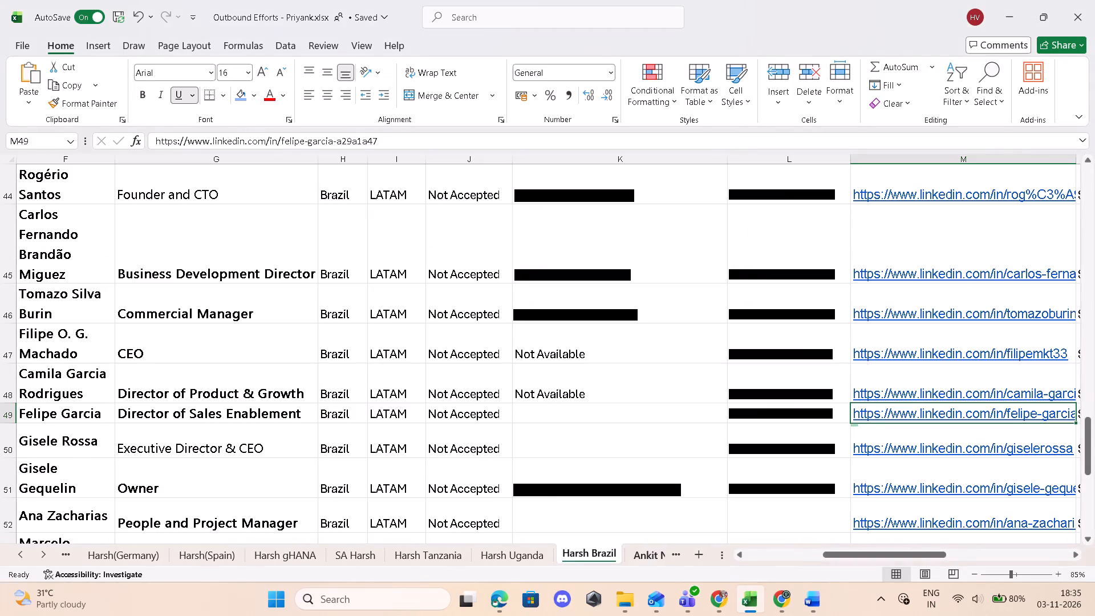
click(0, 409)
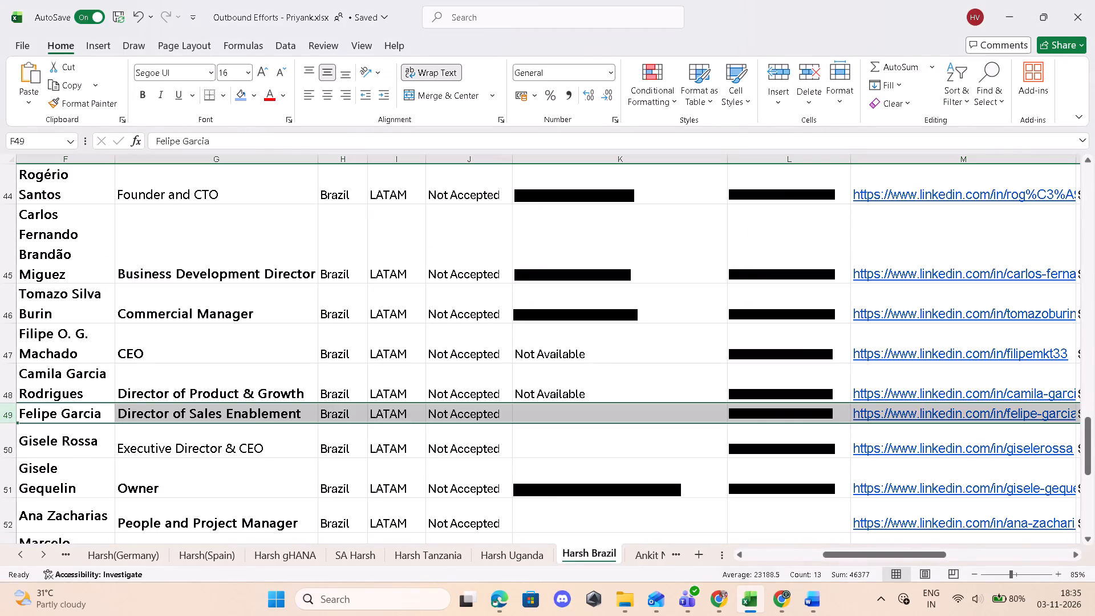
click(778, 609)
click(727, 605)
click(727, 605)
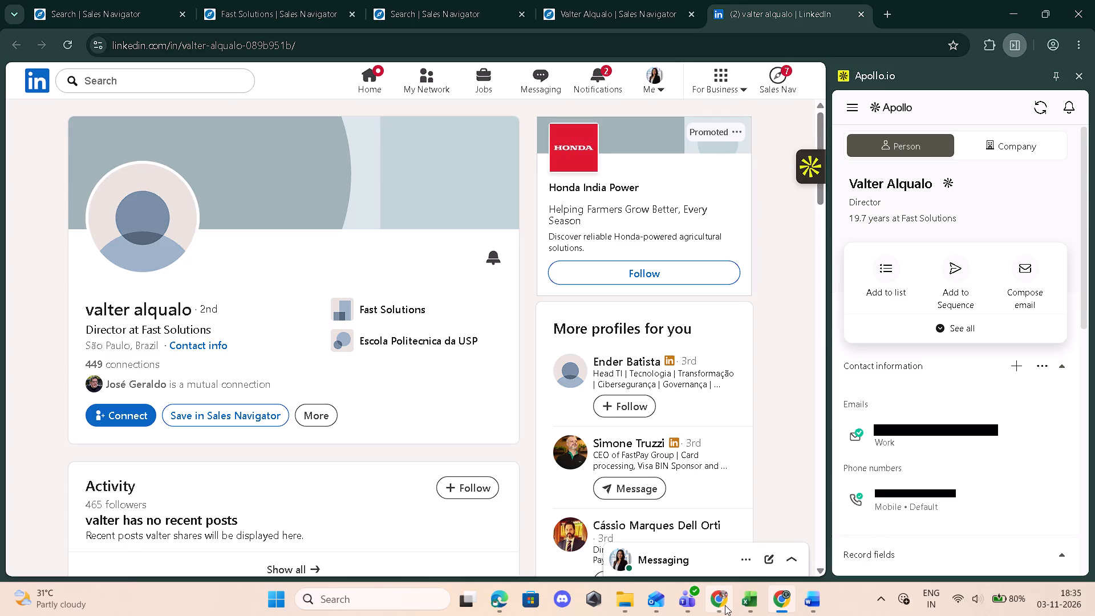
click(512, 615)
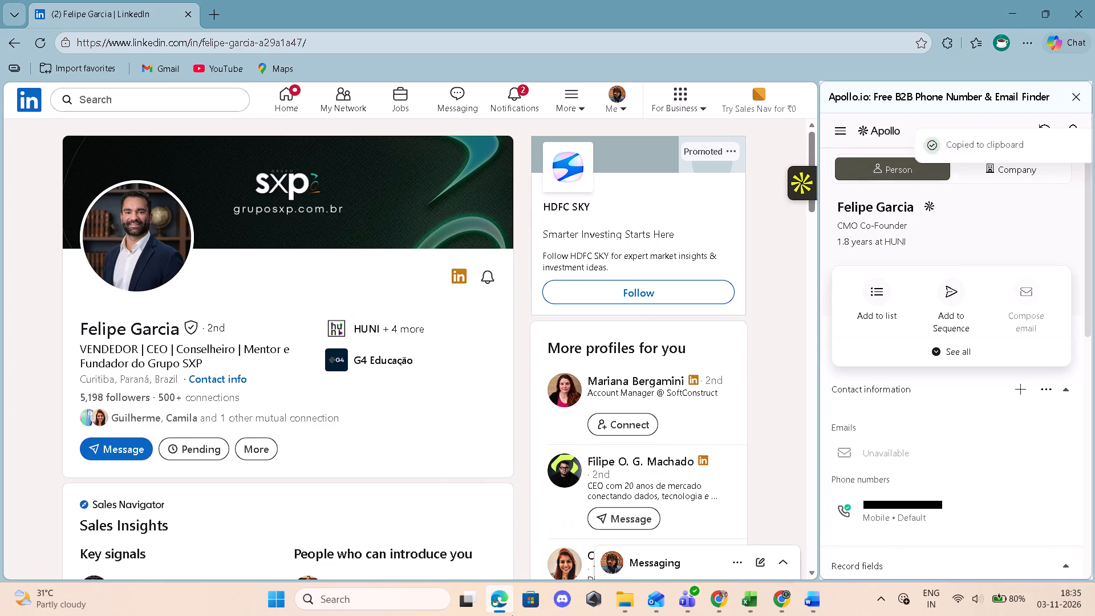
click(753, 611)
click(595, 395)
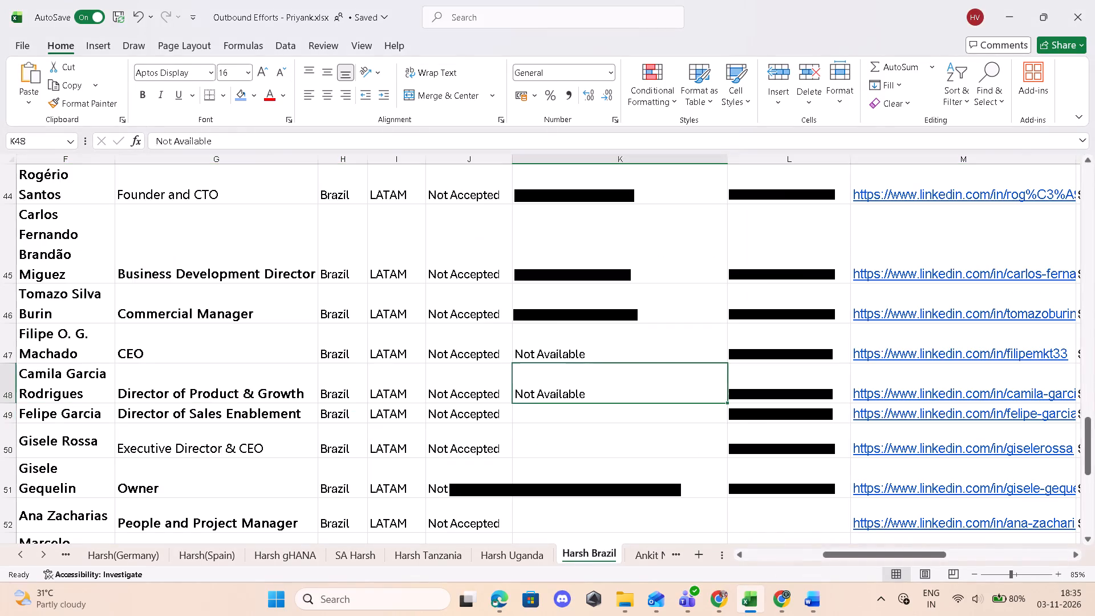
key(ctrl+c)
click(597, 421)
key(ctrl+v)
Open the LinkedIn profile of row 50's Executive Director & CEO in Edge and look up the contact information in Apollo.
click(602, 443)
click(0, 442)
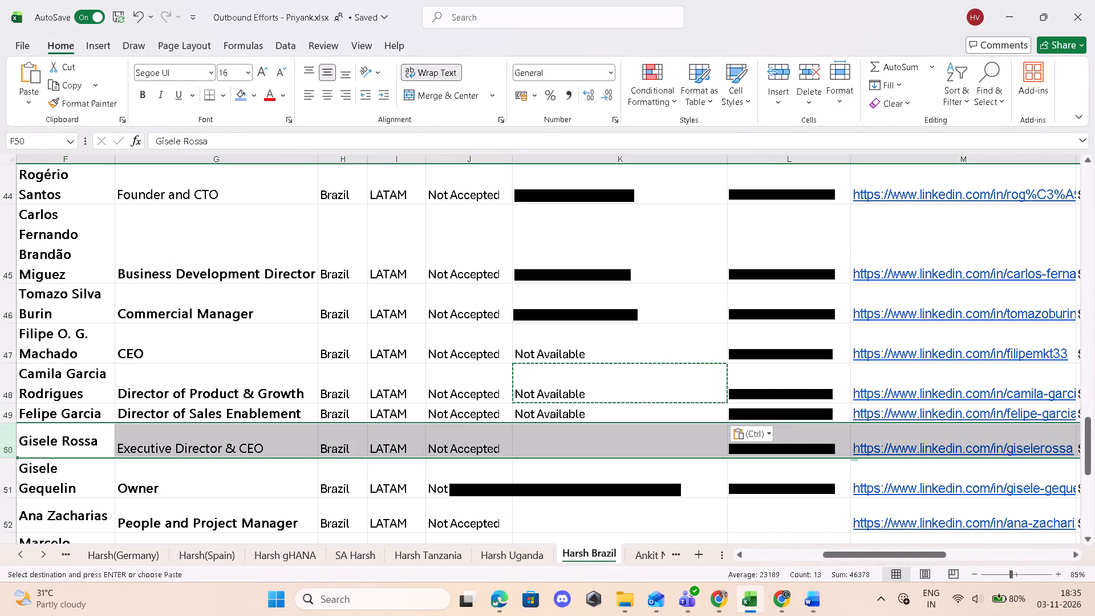
click(978, 451)
click(73, 0)
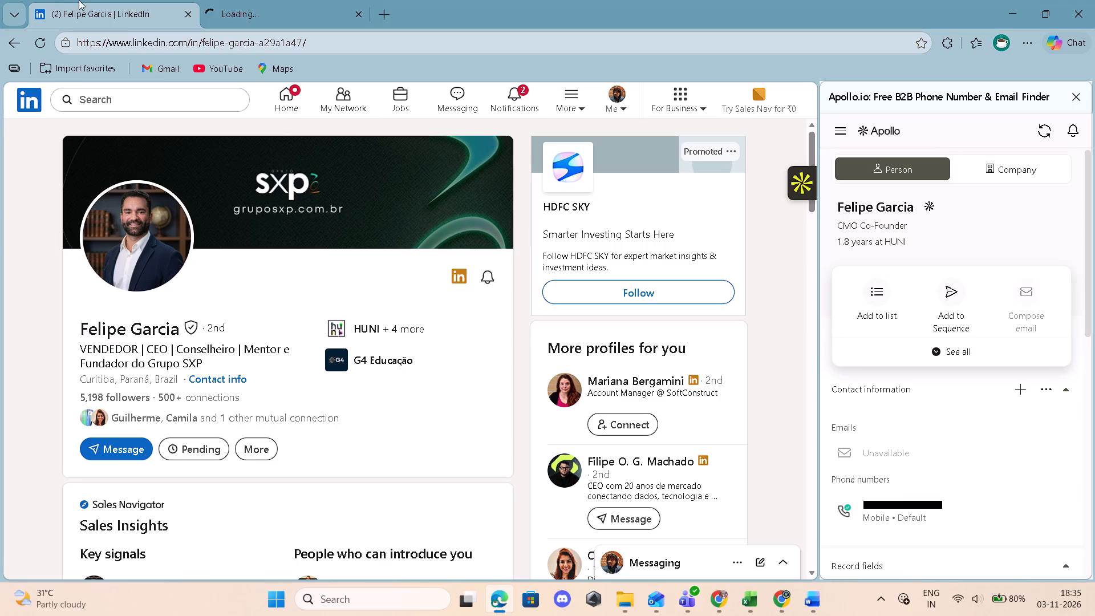
click(188, 14)
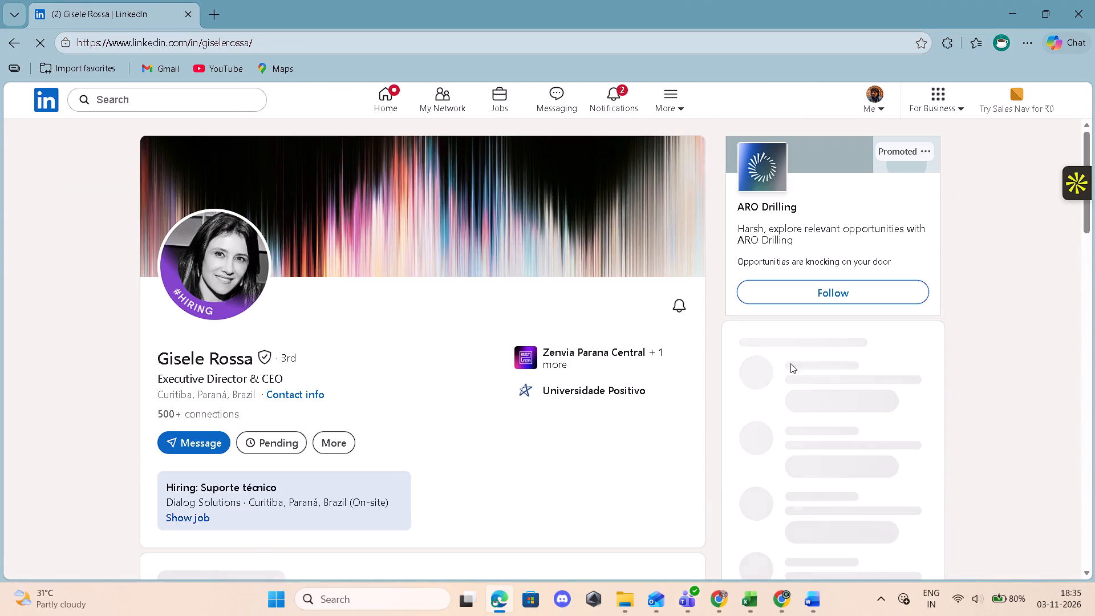
click(1062, 184)
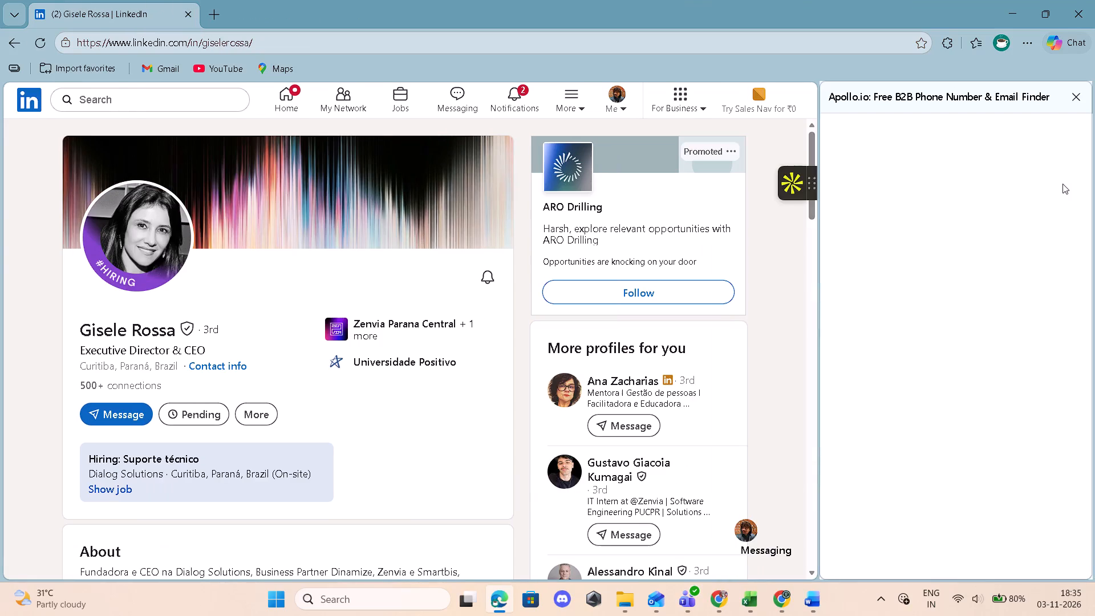
scroll(926, 520, down, 2)
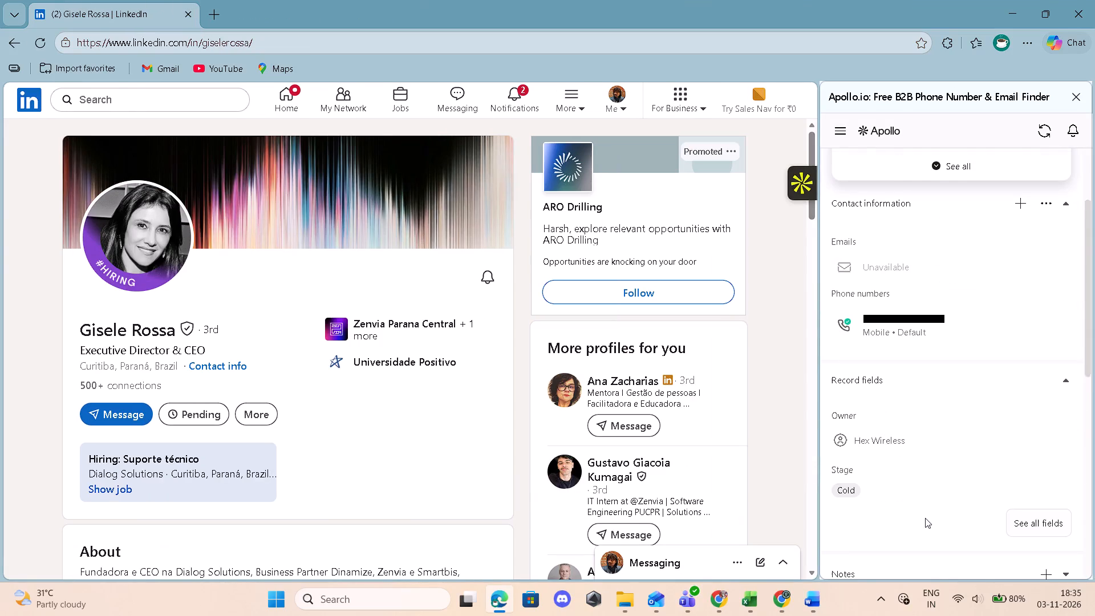
click(978, 325)
click(760, 594)
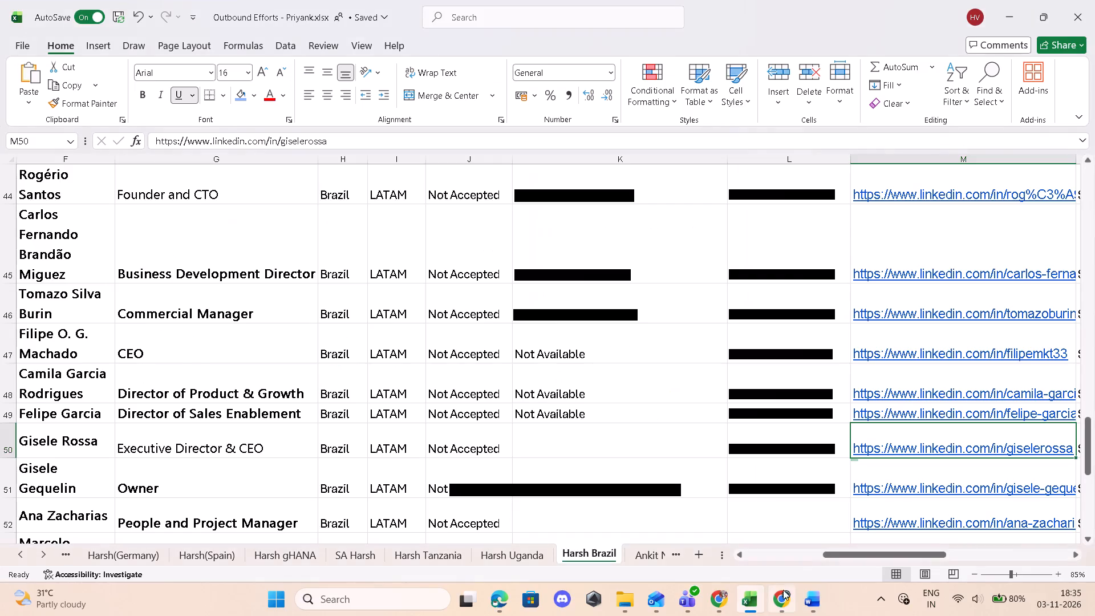
Copy "Not Available" from cell K49 into cell K50 as the Executive Director & CEO's email entry.
click(0, 431)
click(546, 416)
key(ctrl+c)
click(561, 438)
key(ctrl+v)
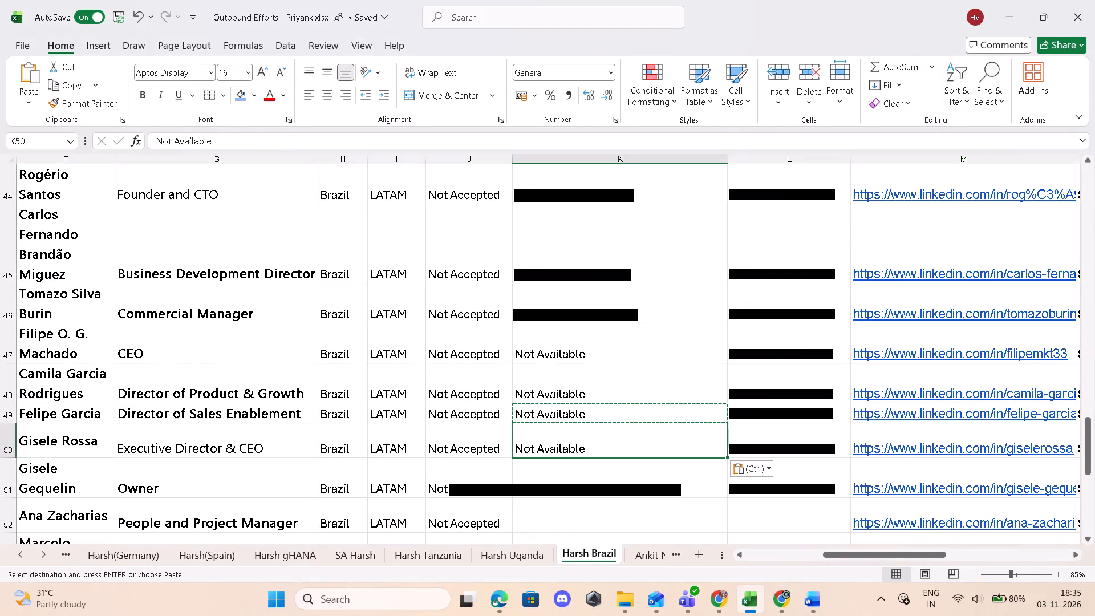
Open the LinkedIn profile of Dialog Solutions' People and Project Manager from row 52 and reveal the email and phone number in Apollo.
click(0, 446)
click(7, 467)
scroll(590, 476, down, 1)
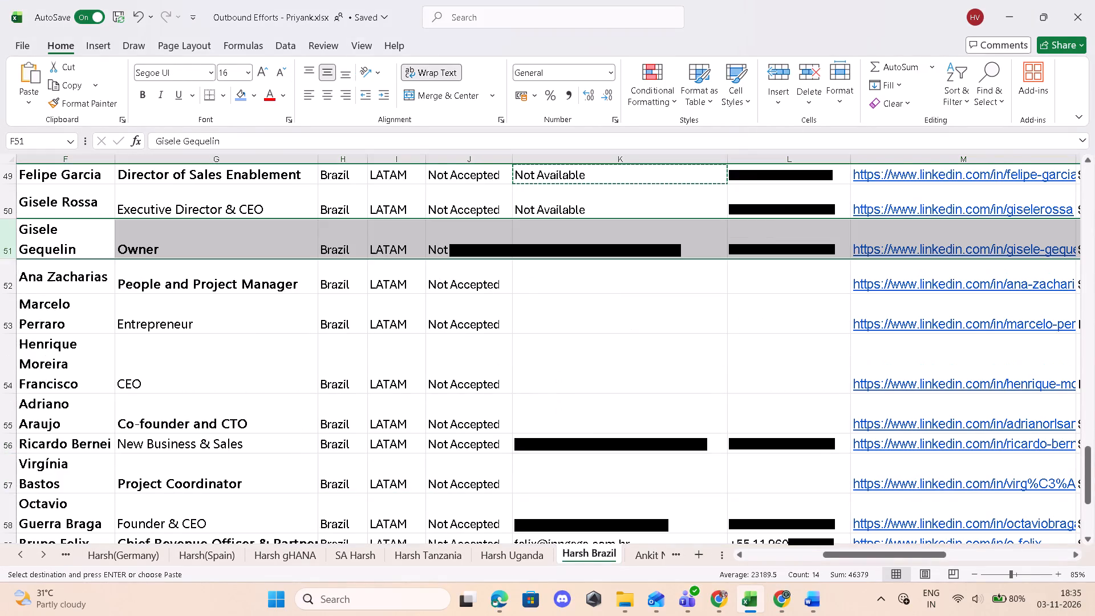
click(602, 292)
click(1, 274)
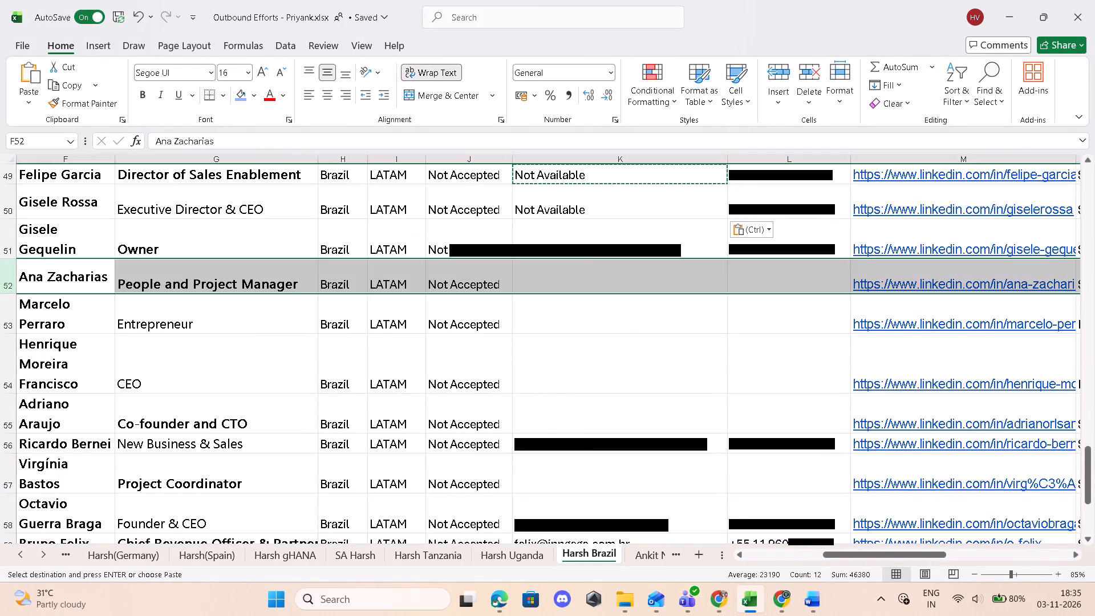
click(821, 275)
click(898, 289)
click(137, 0)
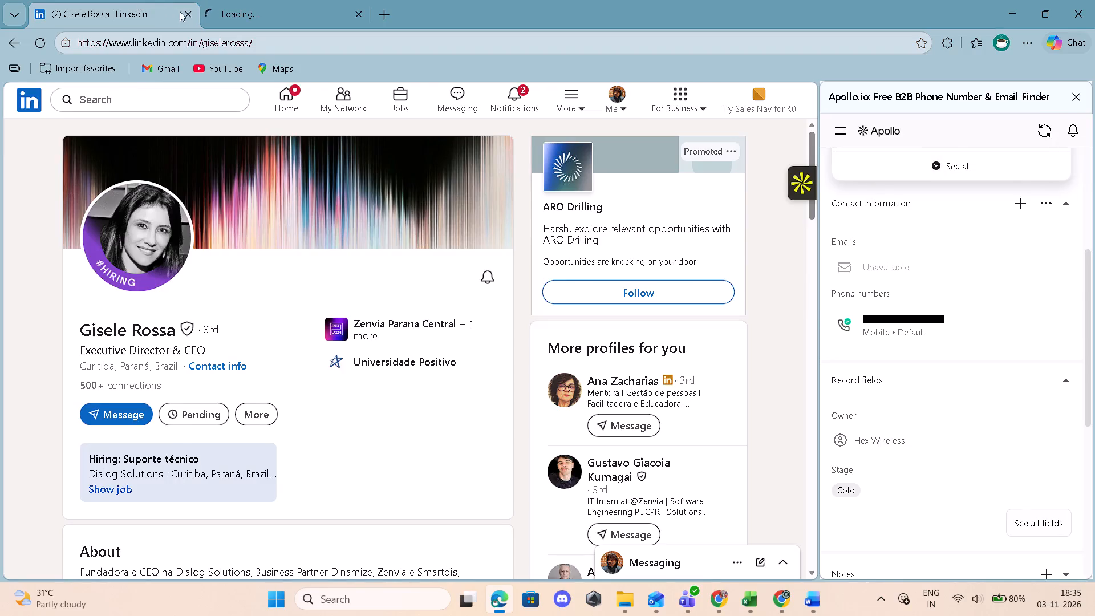
click(183, 13)
click(1069, 185)
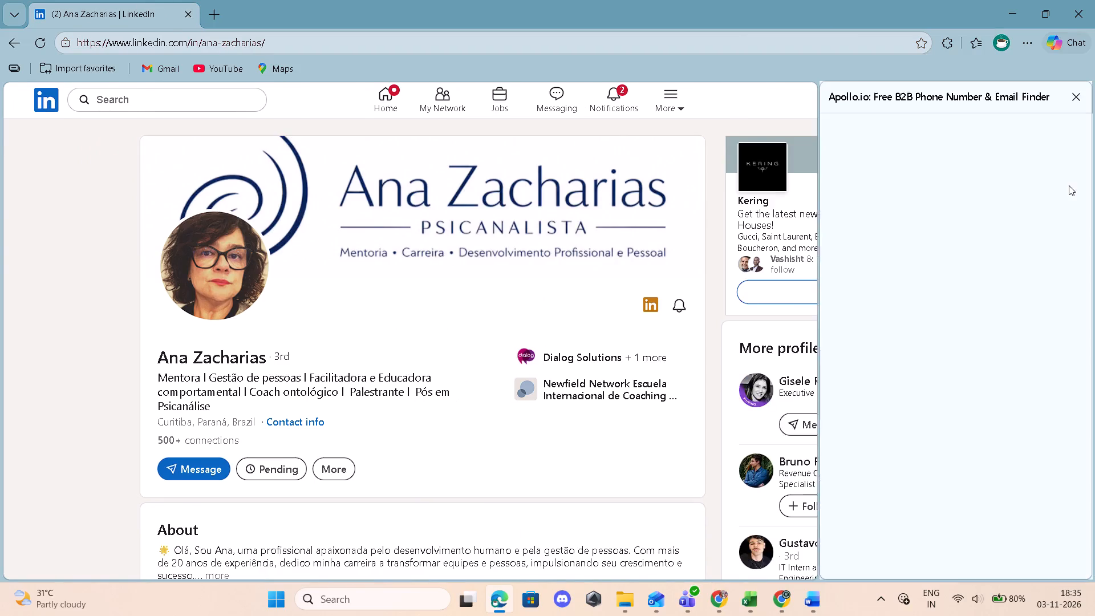
click(847, 453)
click(882, 506)
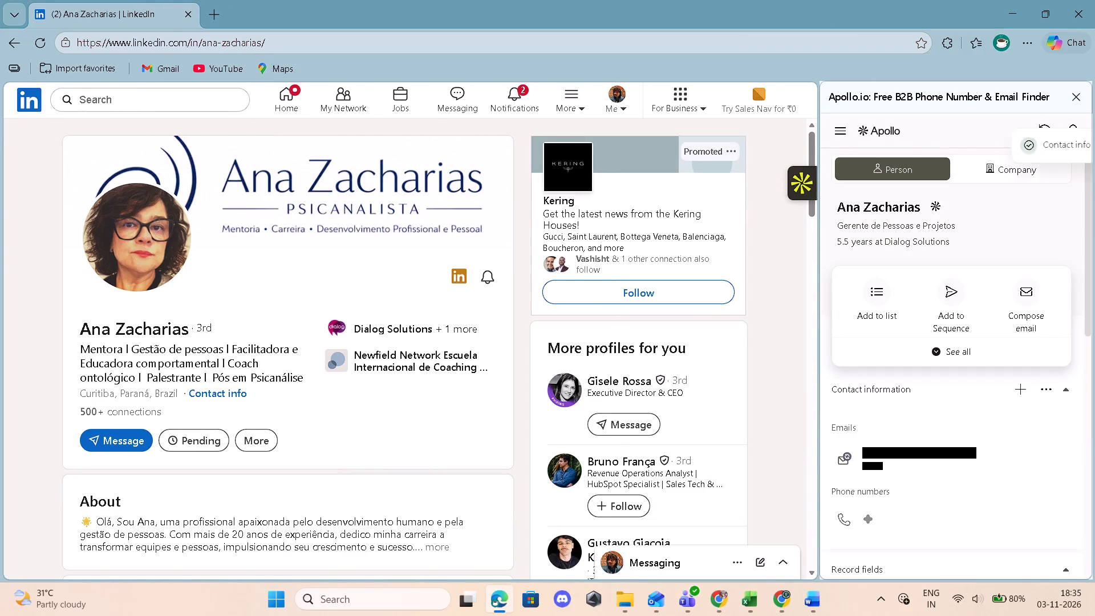
click(979, 454)
click(740, 615)
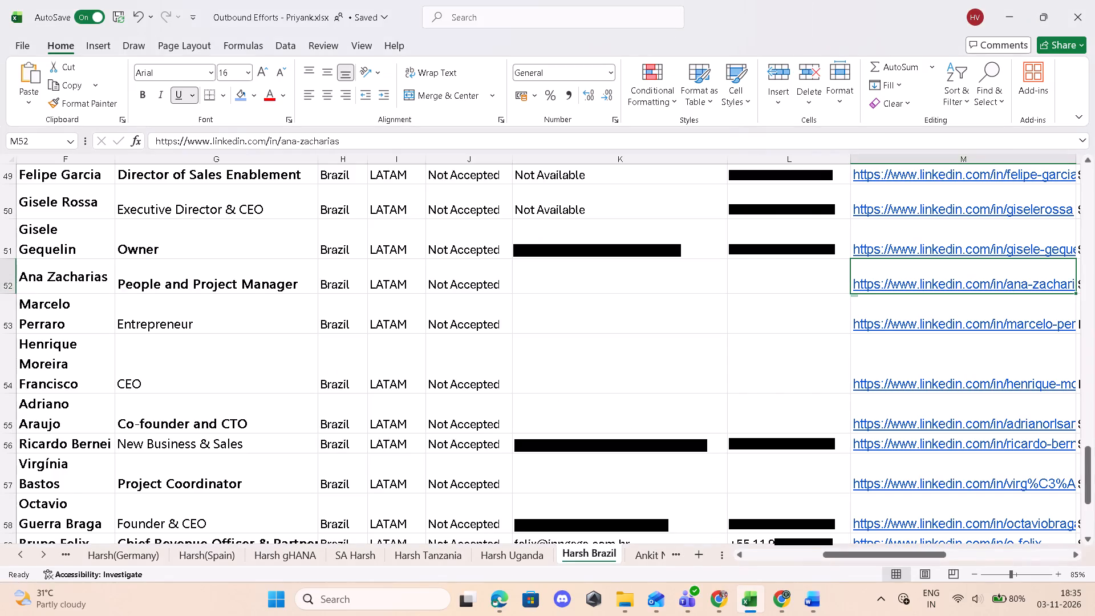
click(541, 267)
key(ctrl+v)
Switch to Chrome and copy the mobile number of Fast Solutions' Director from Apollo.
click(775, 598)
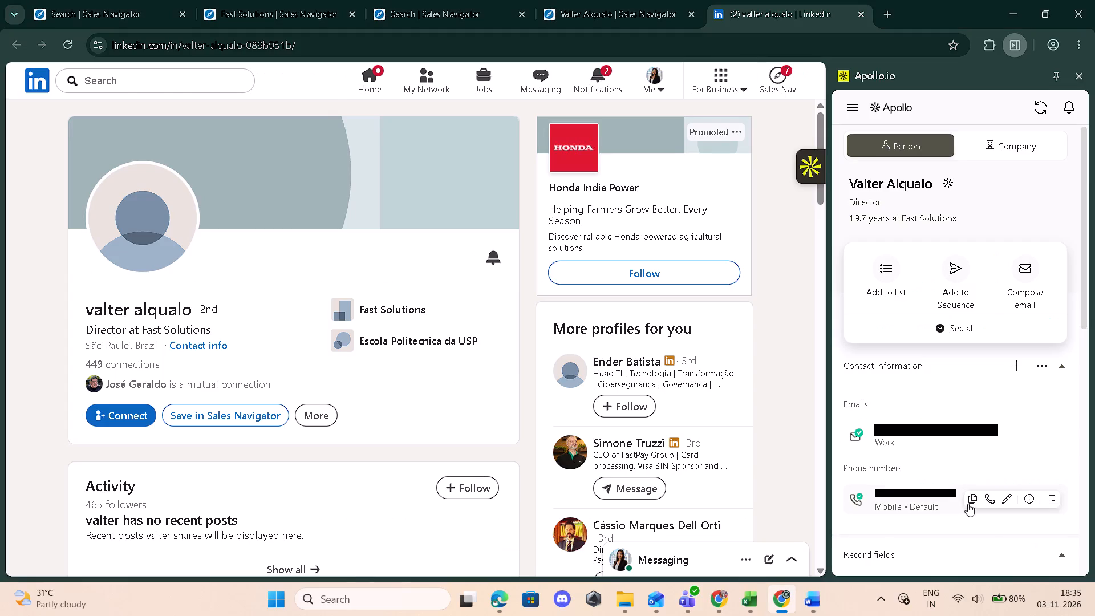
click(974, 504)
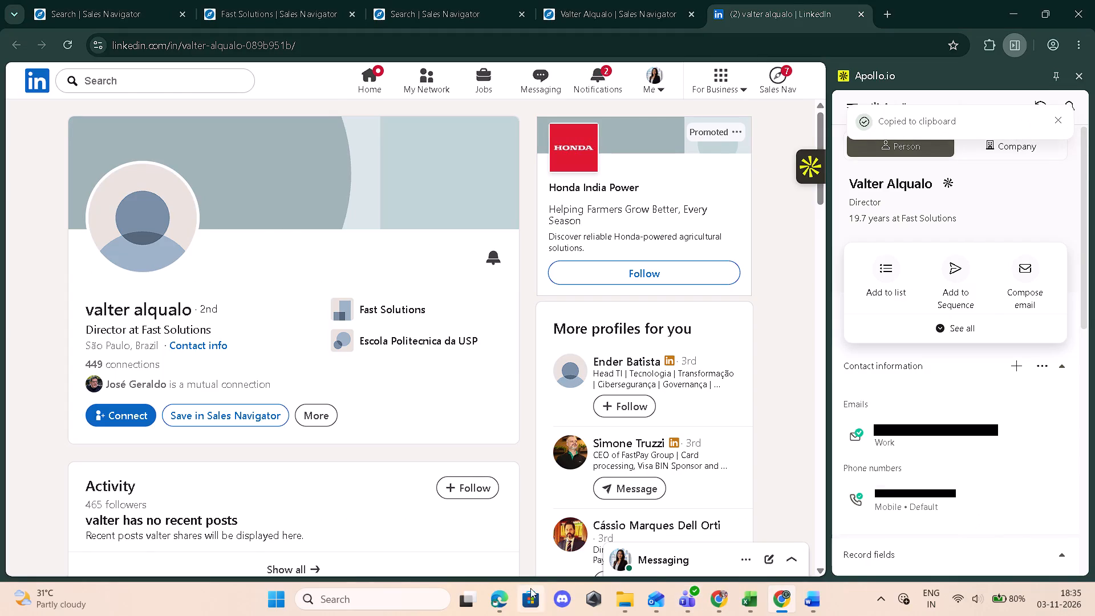
Switch to Edge, copy the People and Project Manager's work email from Apollo, and paste it into cell K52 in Excel.
click(500, 601)
click(979, 461)
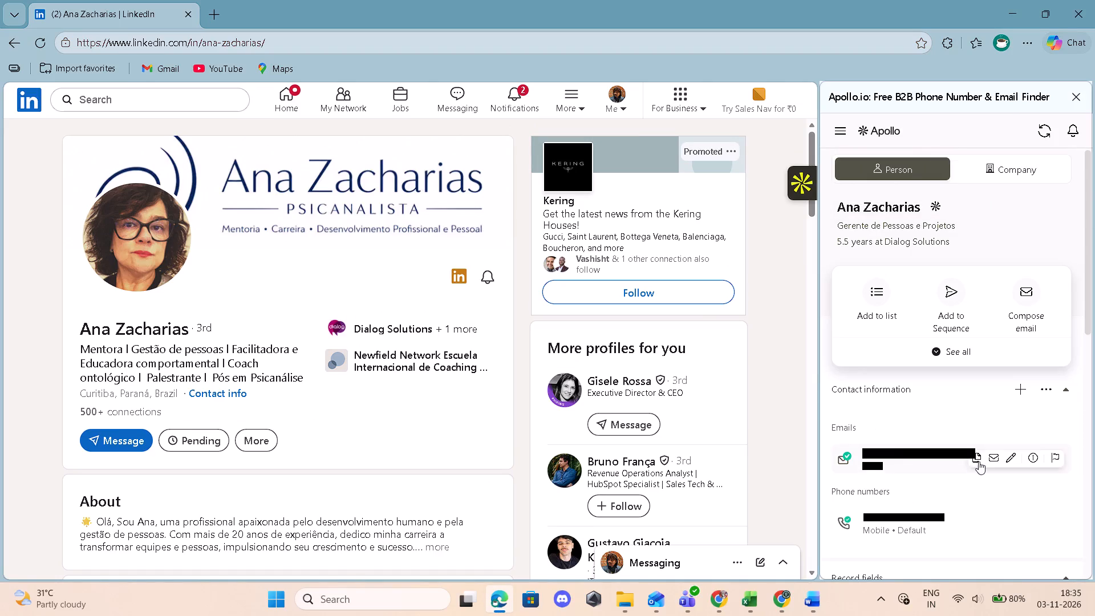
click(757, 613)
click(597, 289)
key(ctrl+v)
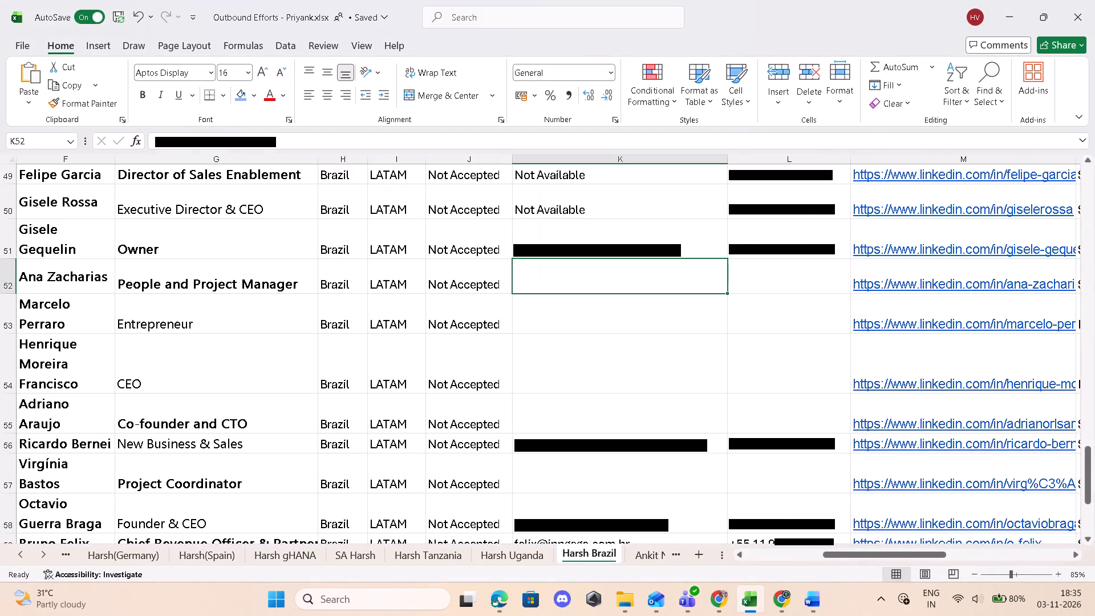
click(510, 606)
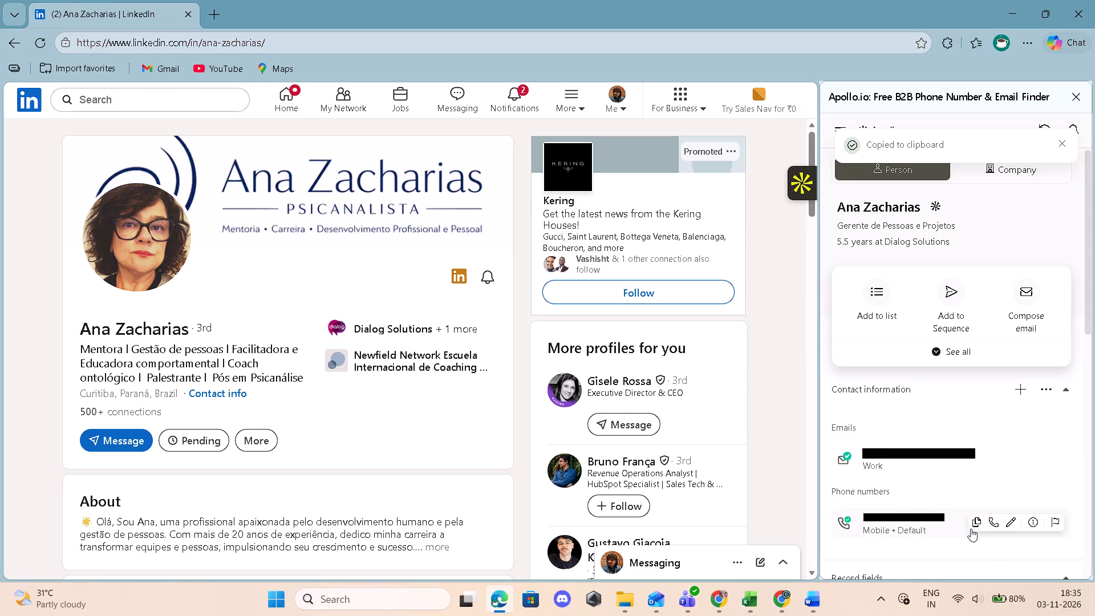
click(974, 524)
click(753, 594)
click(778, 279)
key(ctrl+v)
Open the LinkedIn profile of Allcance SMS's Entrepreneur from row 53, close the previous profile, and reveal the email and phone number in Apollo.
click(753, 318)
click(595, 319)
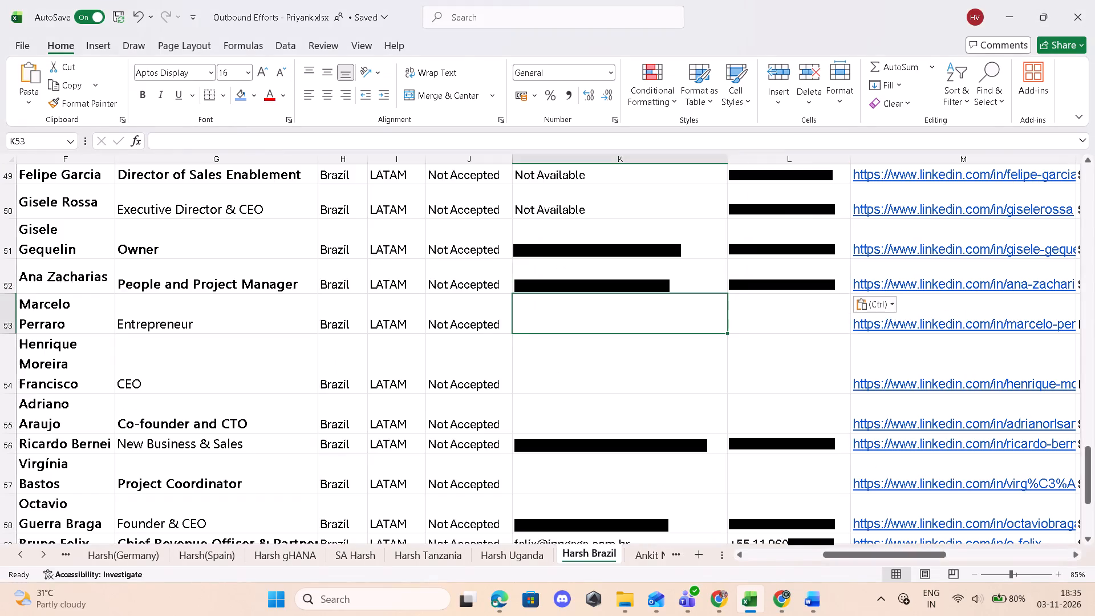
click(0, 314)
click(961, 322)
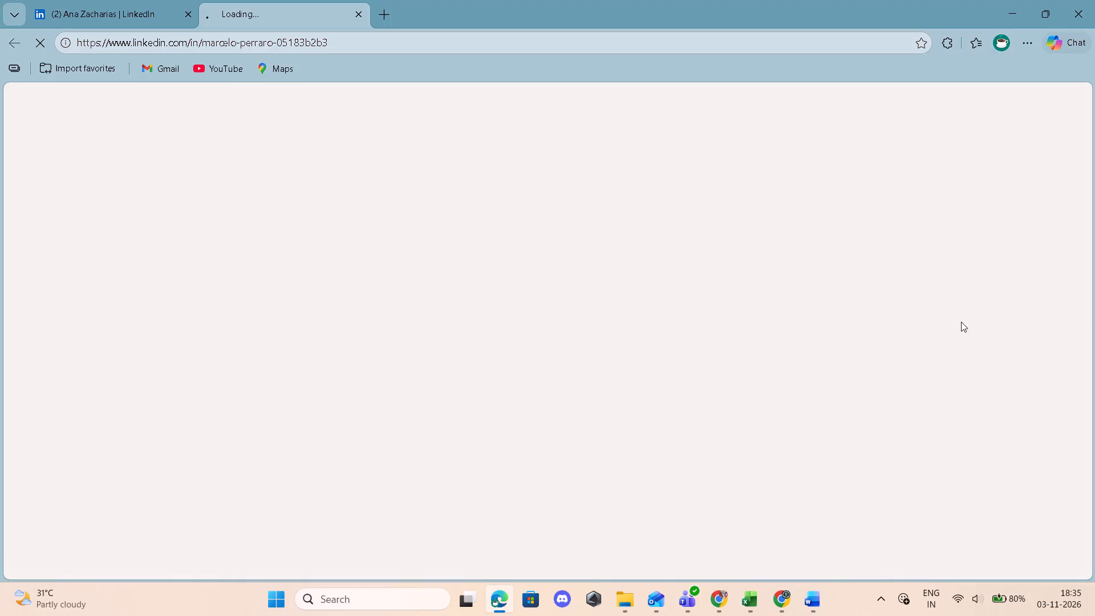
click(88, 1)
click(188, 14)
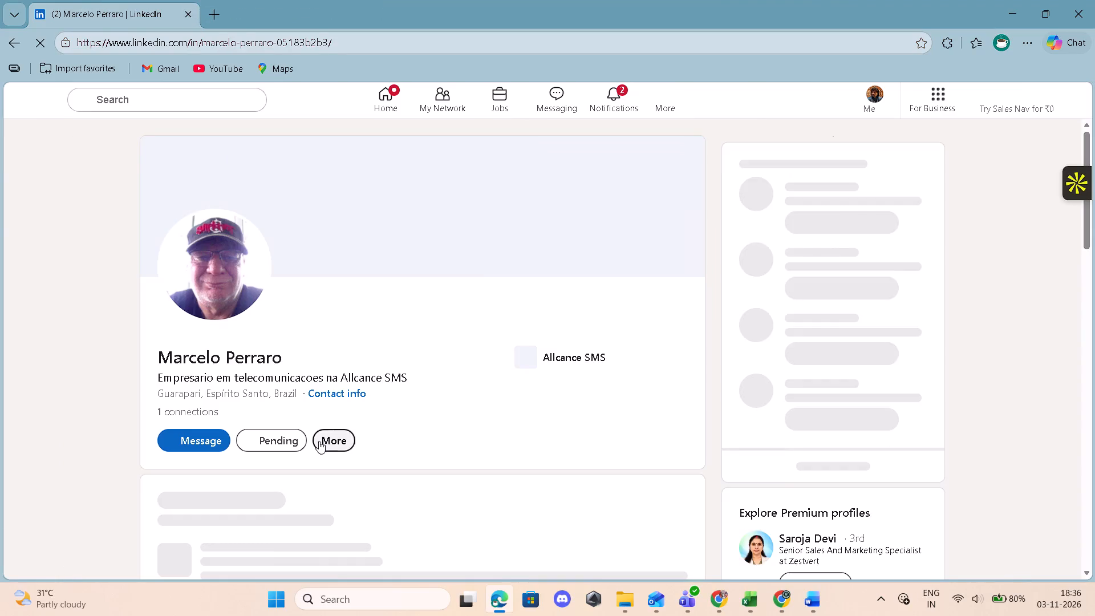
click(1064, 183)
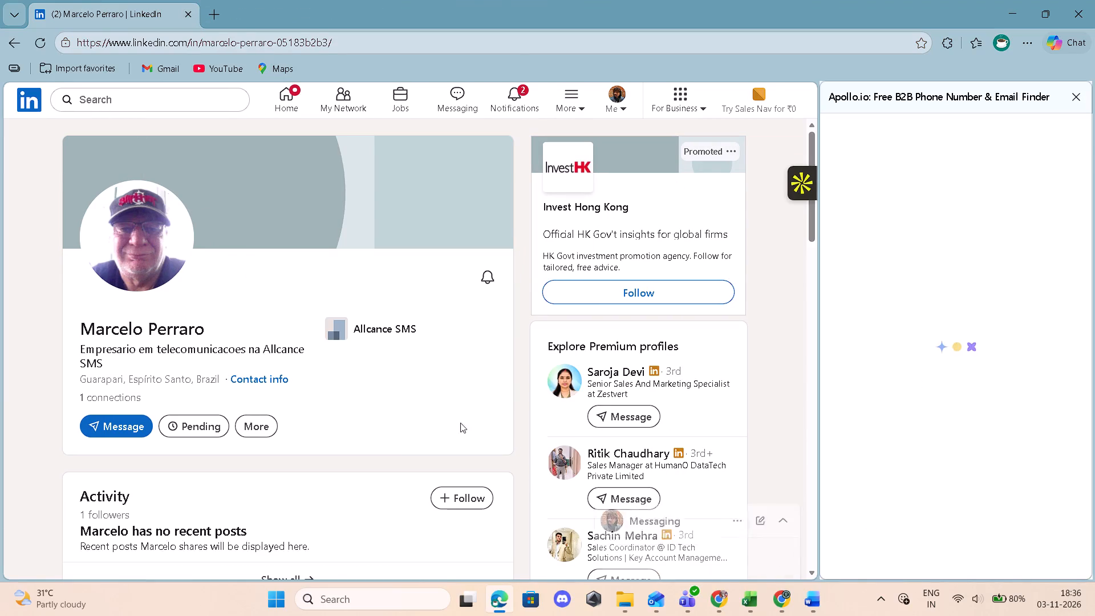
click(893, 465)
click(897, 514)
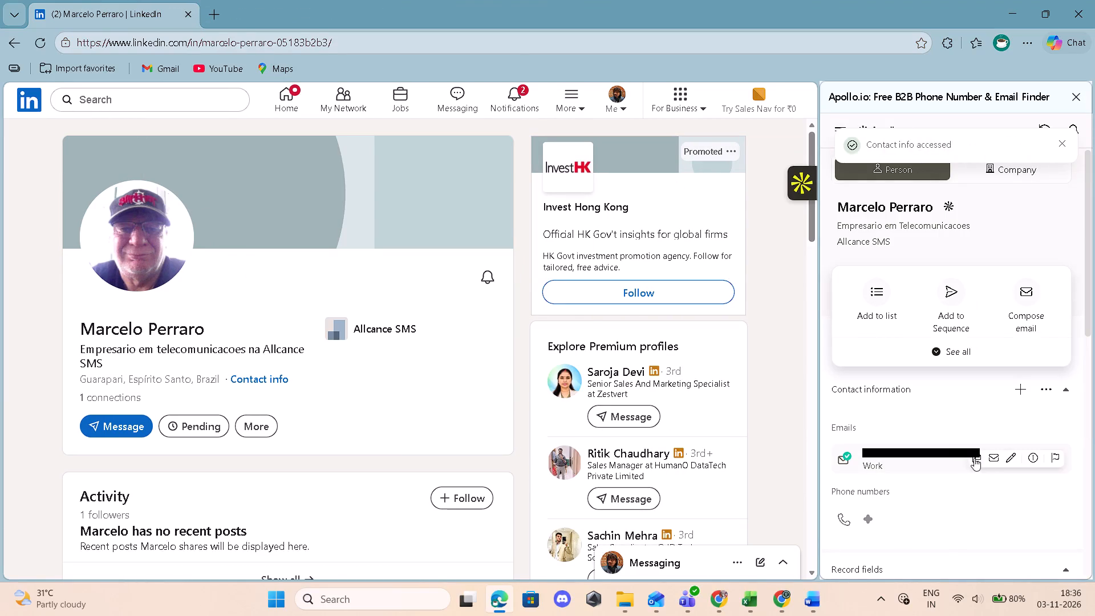
Copy the Entrepreneur's work email from Apollo into cell K53 of the Harsh Brazil sheet in Excel.
click(975, 458)
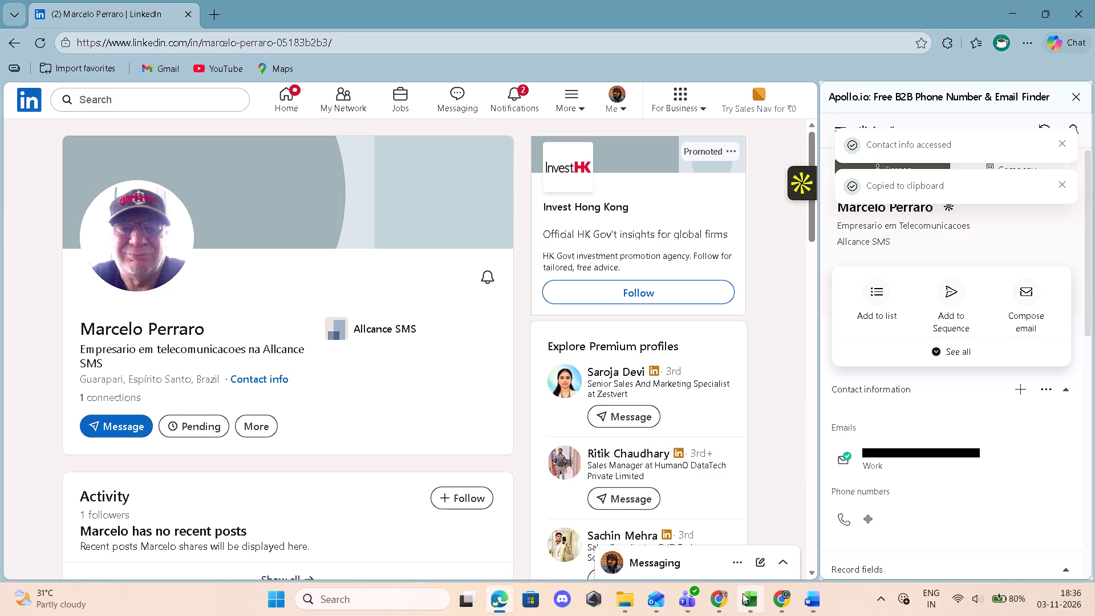
click(759, 601)
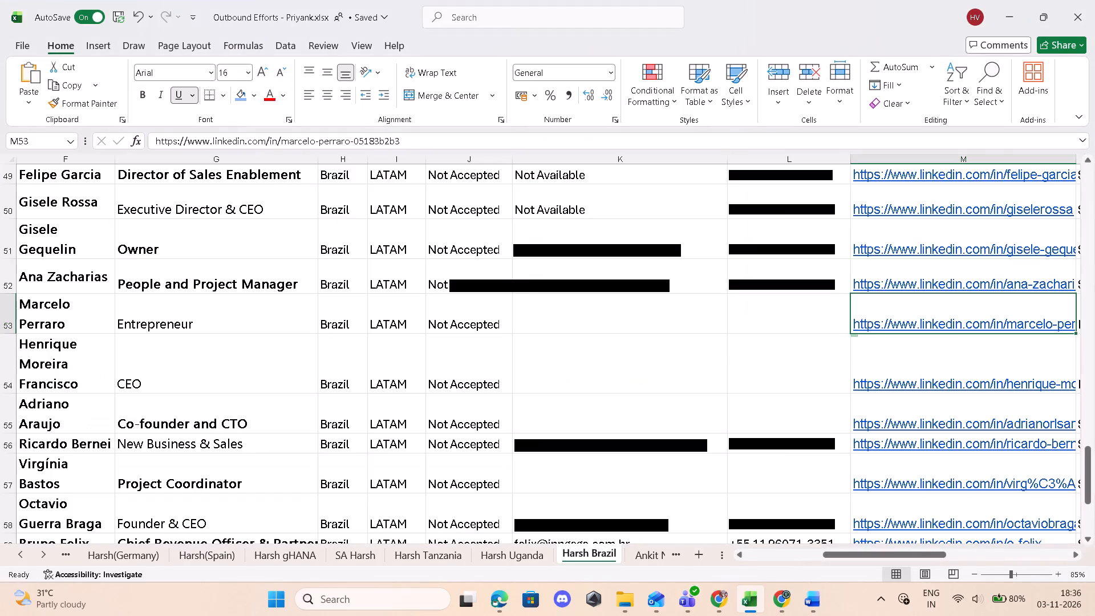
click(594, 302)
key(ctrl+v)
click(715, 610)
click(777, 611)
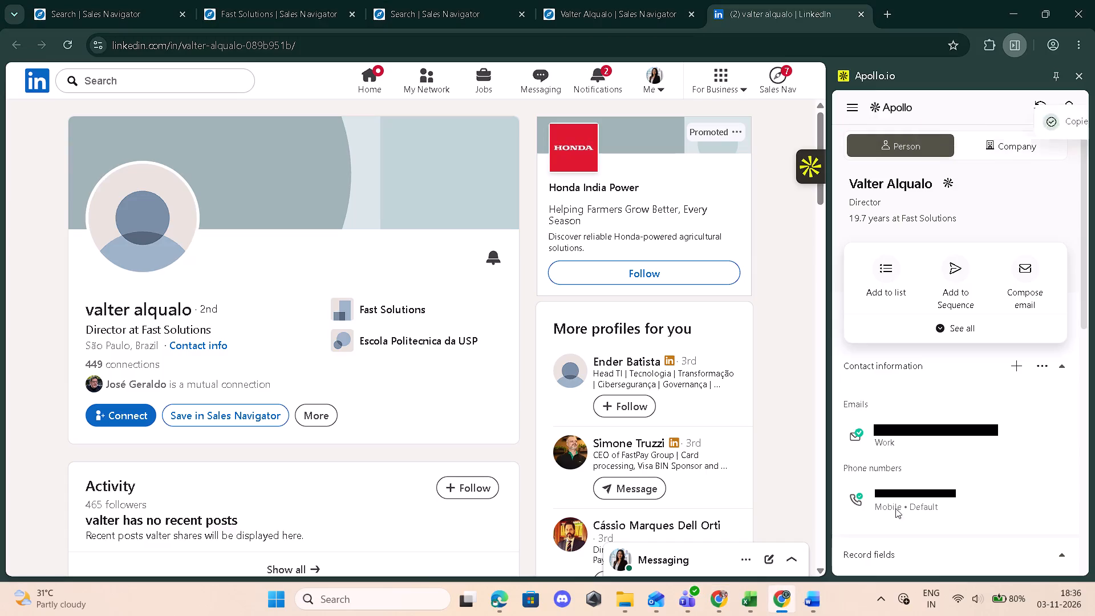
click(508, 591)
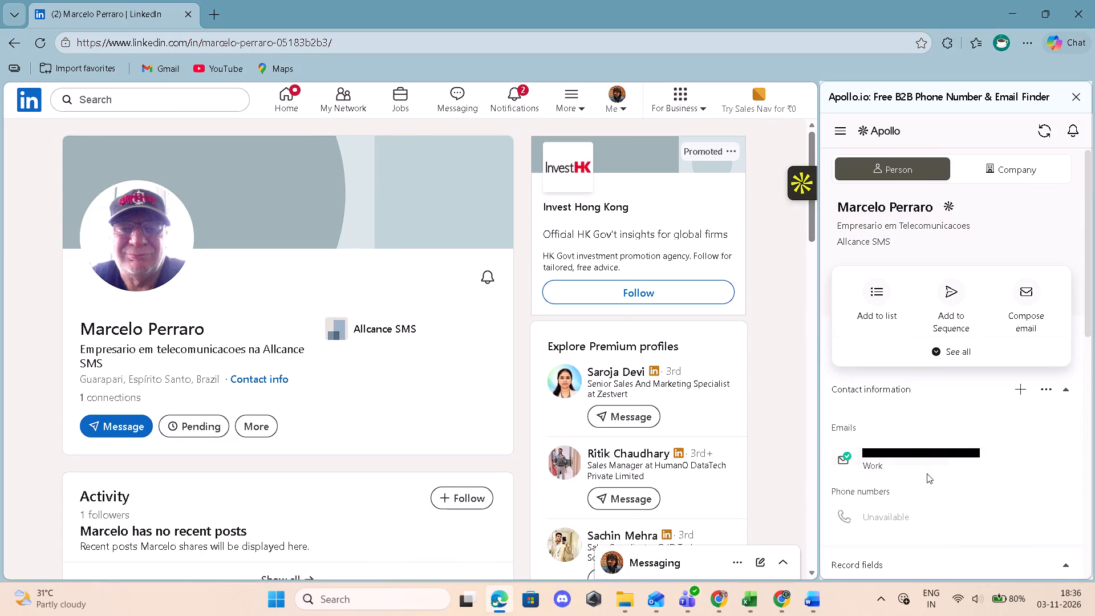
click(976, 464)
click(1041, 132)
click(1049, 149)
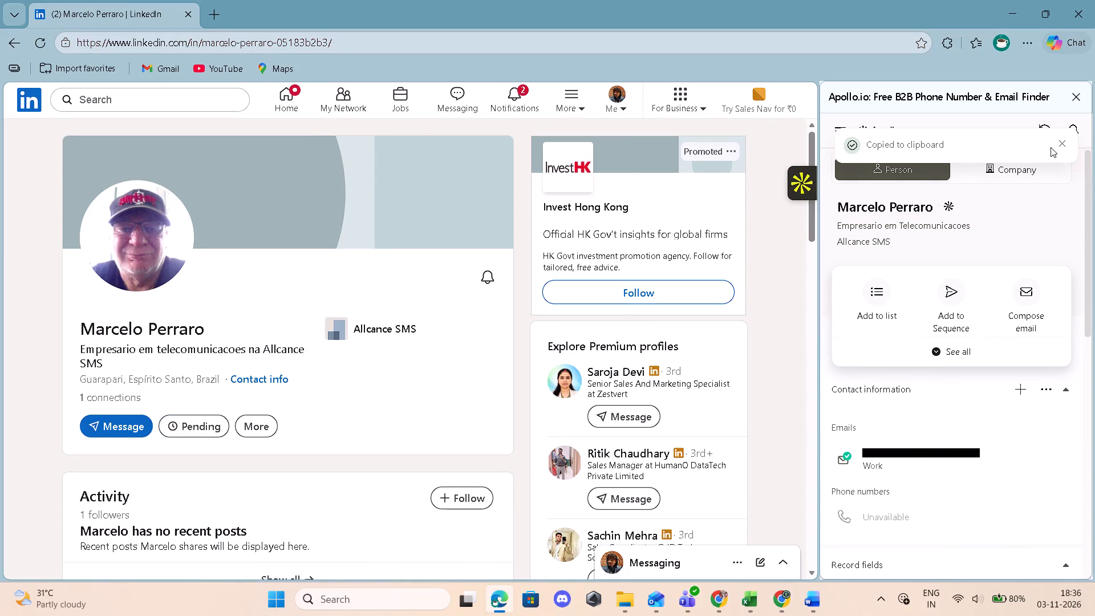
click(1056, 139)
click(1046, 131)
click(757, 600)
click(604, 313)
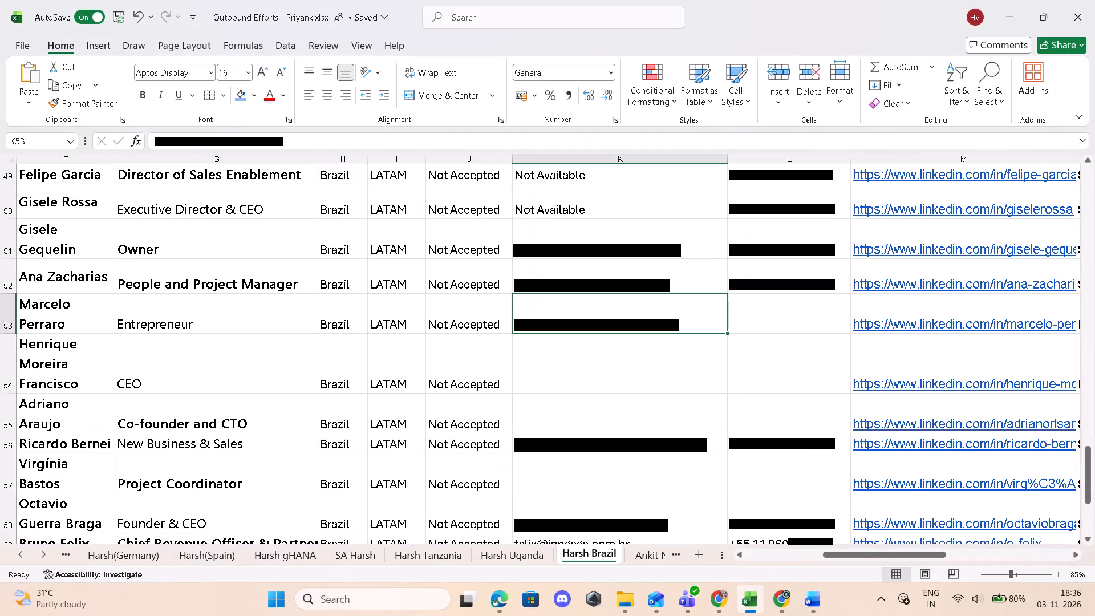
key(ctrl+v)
click(504, 612)
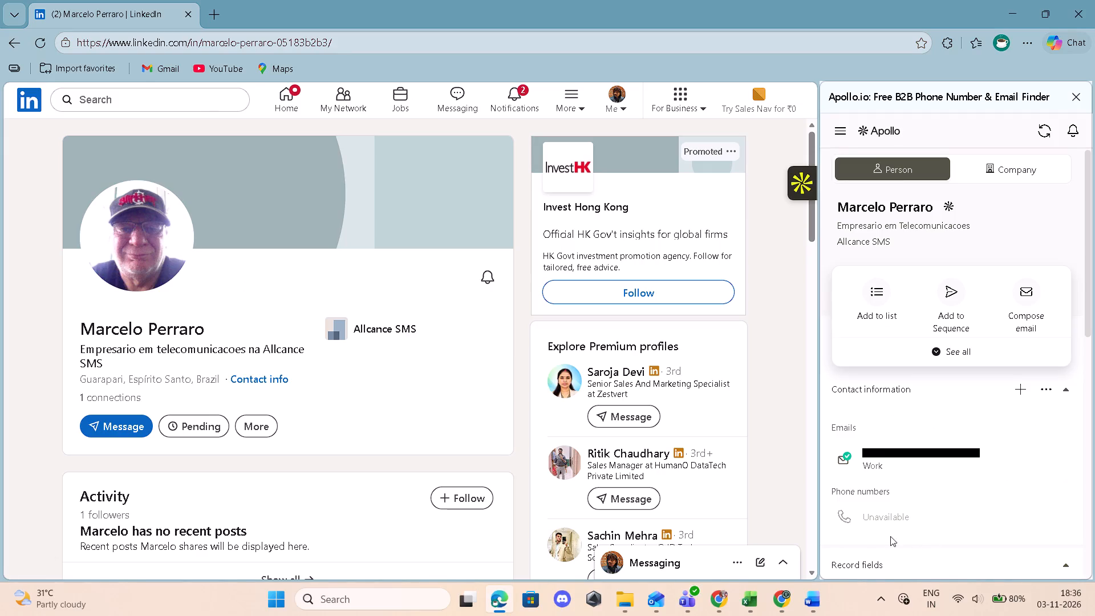
click(753, 607)
click(639, 351)
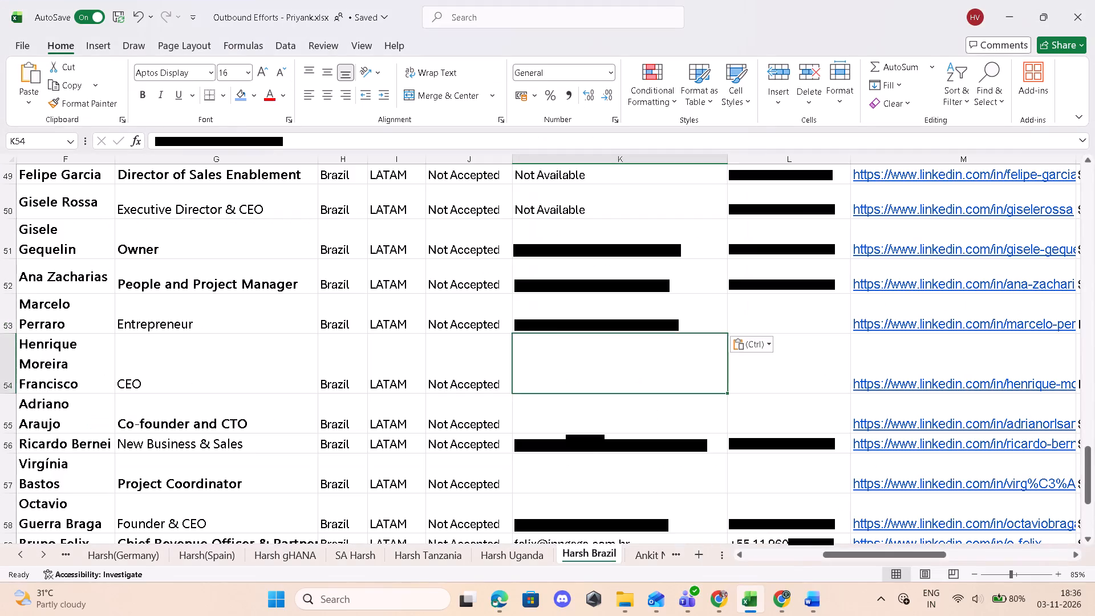
click(796, 291)
click(785, 307)
click(624, 206)
key(ctrl+c)
click(802, 319)
key(ctrl+v)
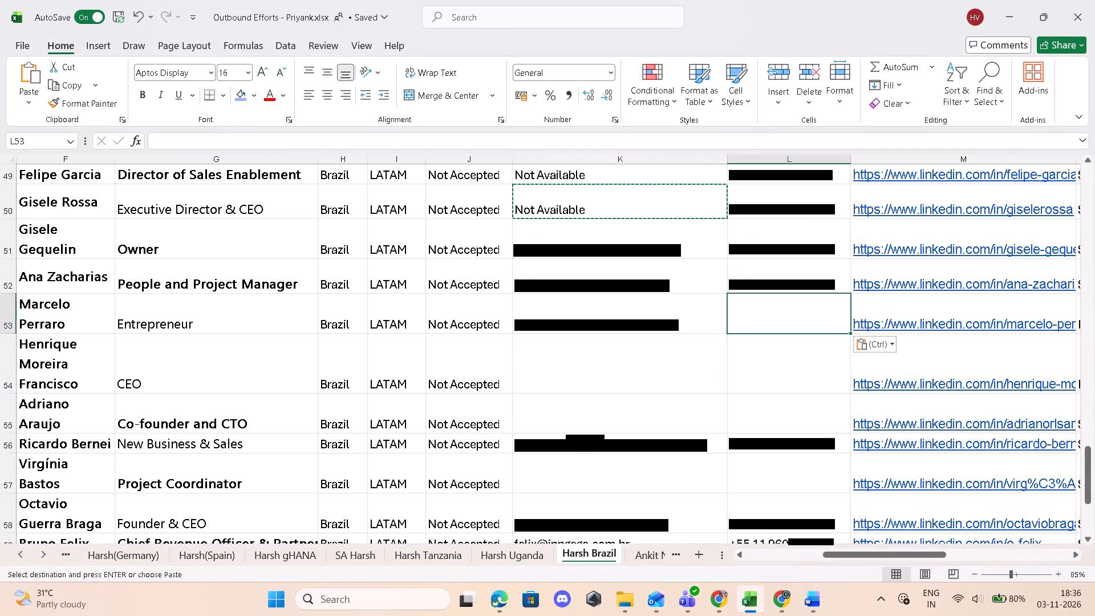
Open the LinkedIn profile of Allcance SMS's CEO from row 54, close the previous profile, and look up the contact in Apollo, refreshing it once.
click(793, 363)
click(592, 372)
click(0, 364)
click(1003, 385)
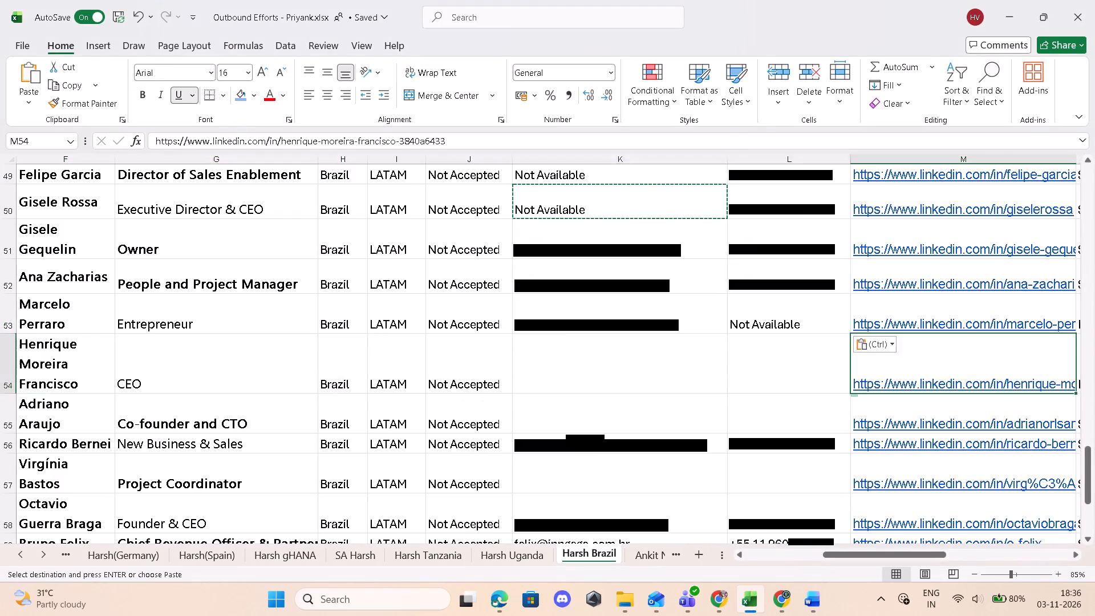
click(75, 0)
click(185, 14)
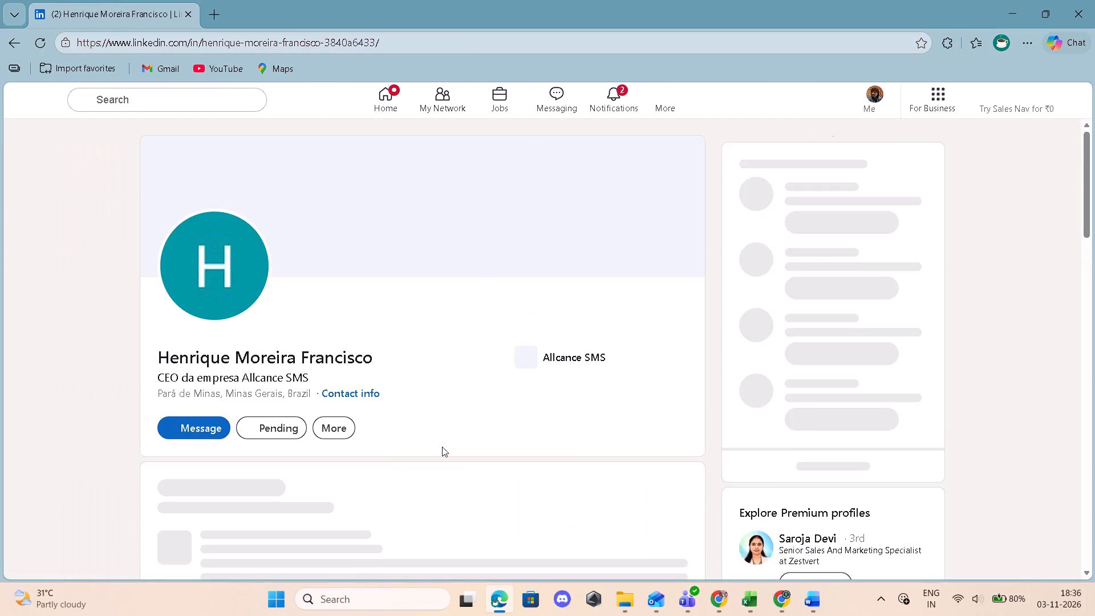
click(1069, 184)
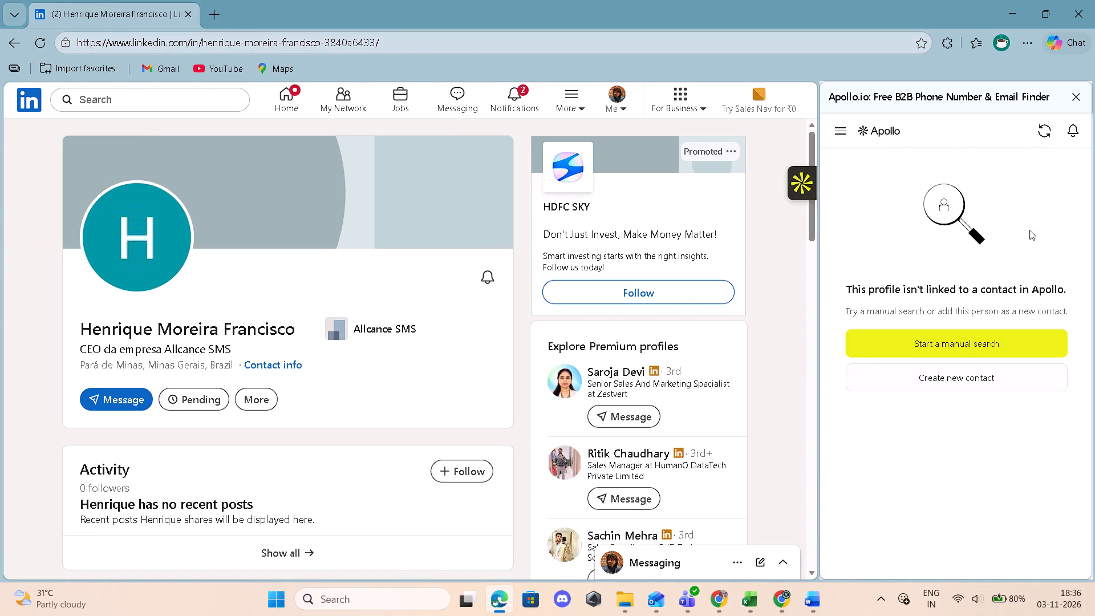
click(1045, 135)
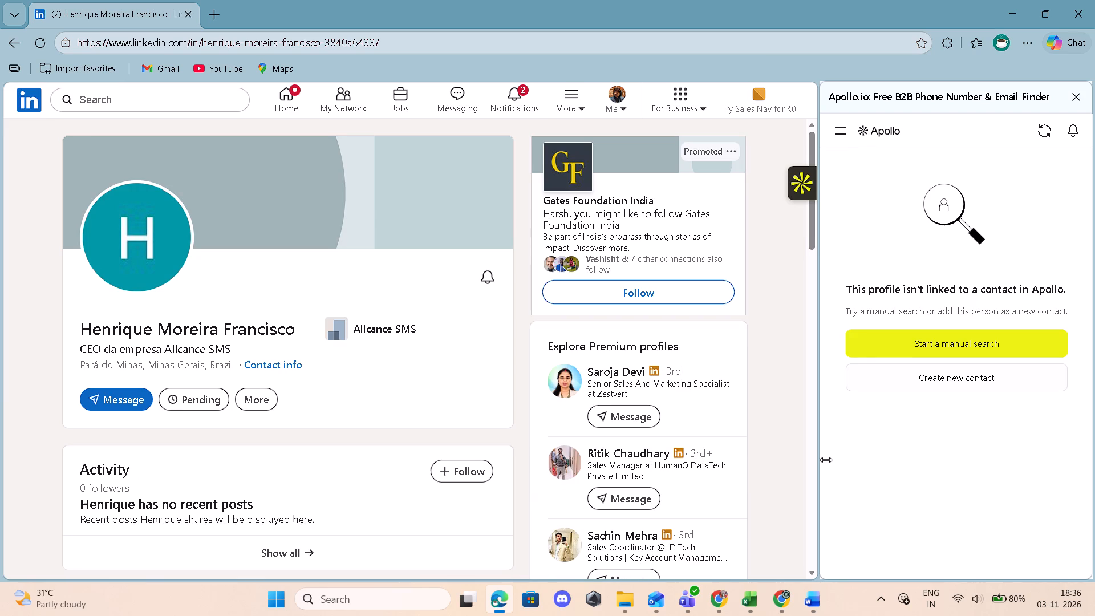
Copy "Not Available" from cell K50 into cells K54 and L54 as the CEO's email and phone entries in Excel.
click(742, 610)
click(598, 215)
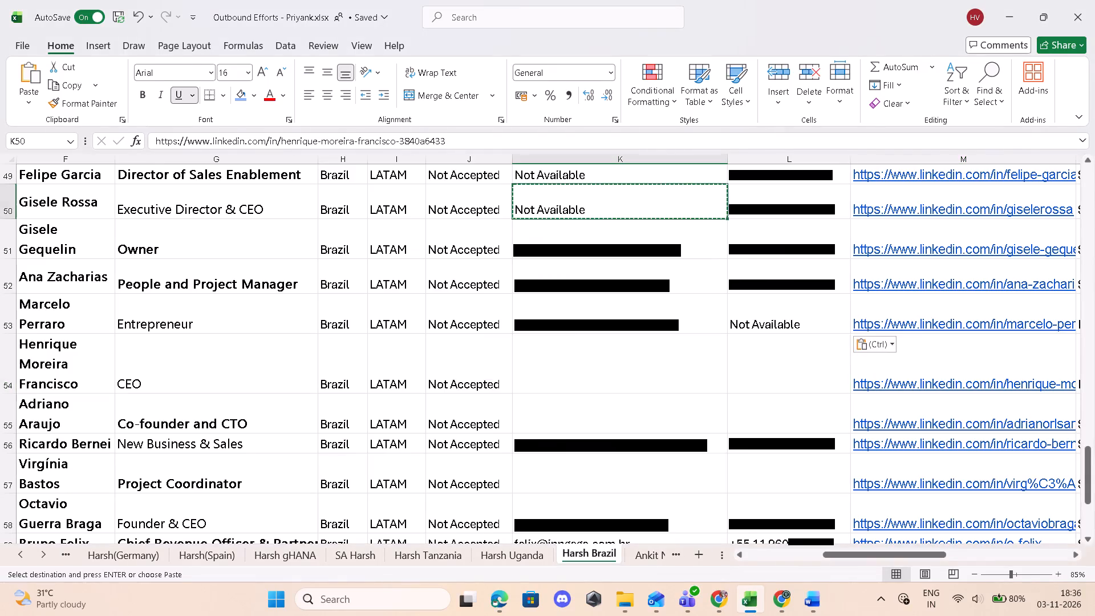
key(ctrl+c)
click(606, 363)
key(ctrl+v)
click(793, 362)
key(ctrl+v)
Open the LinkedIn profile of the Co-founder and CTO from row 55, close the previous profile, and bring up the Apollo contact details.
click(615, 422)
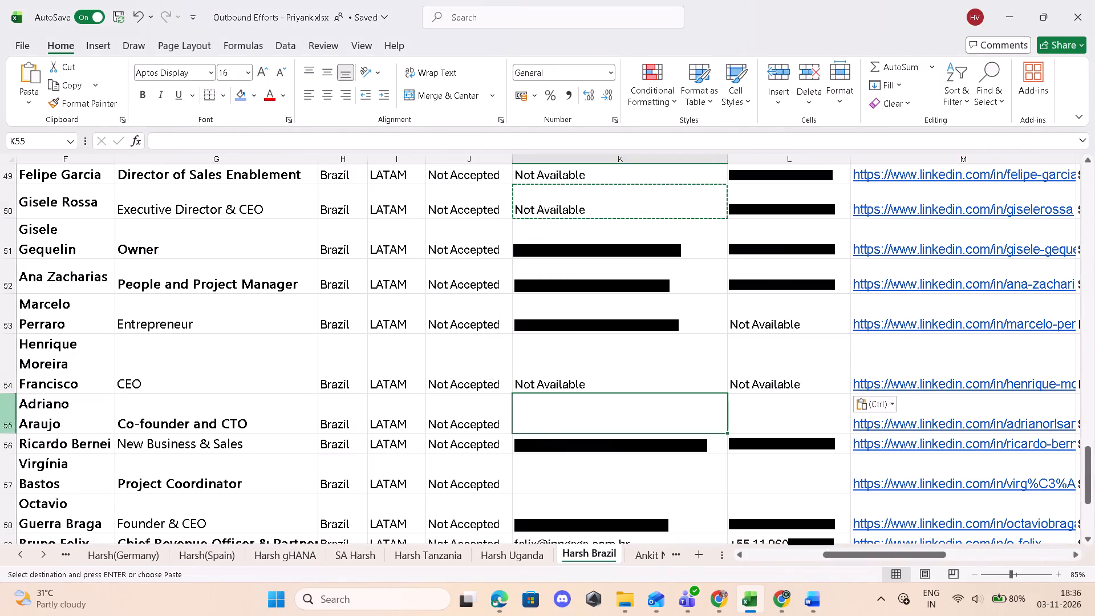
click(1, 423)
click(978, 419)
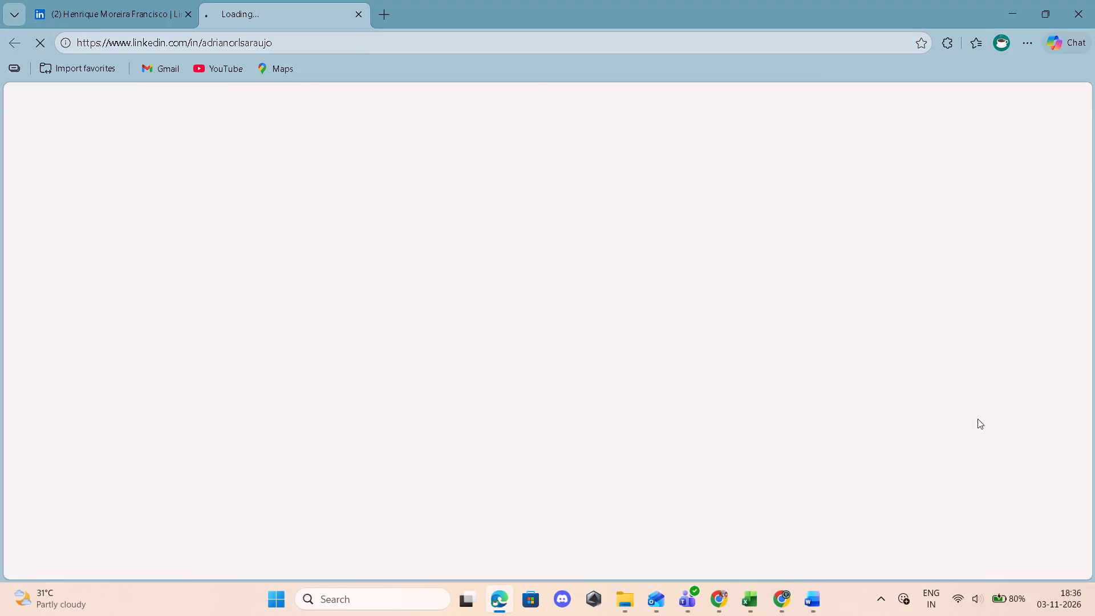
click(132, 0)
click(188, 15)
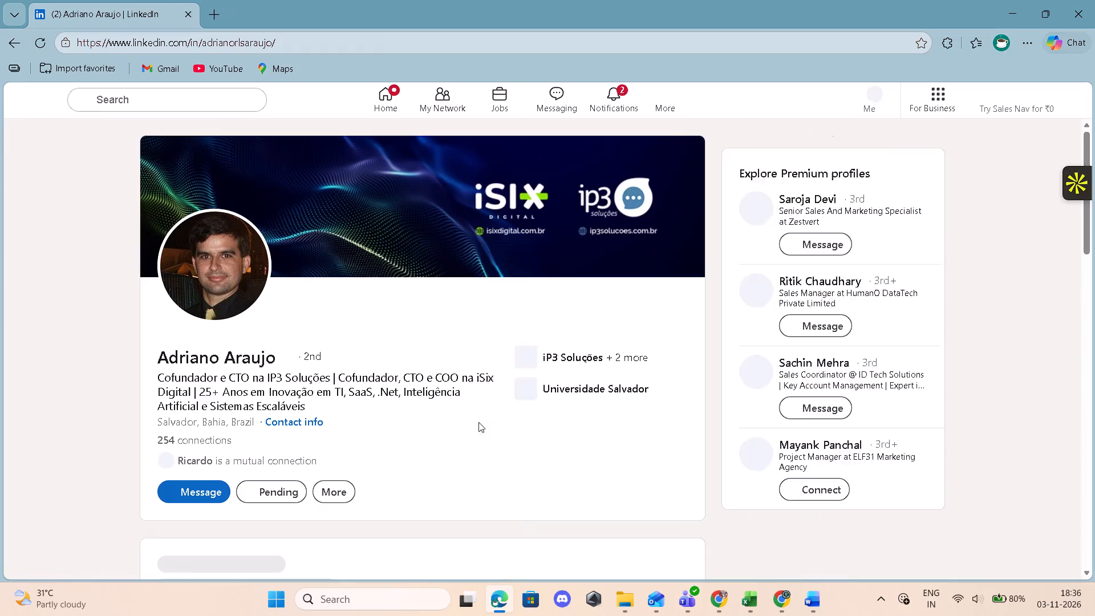
click(1063, 191)
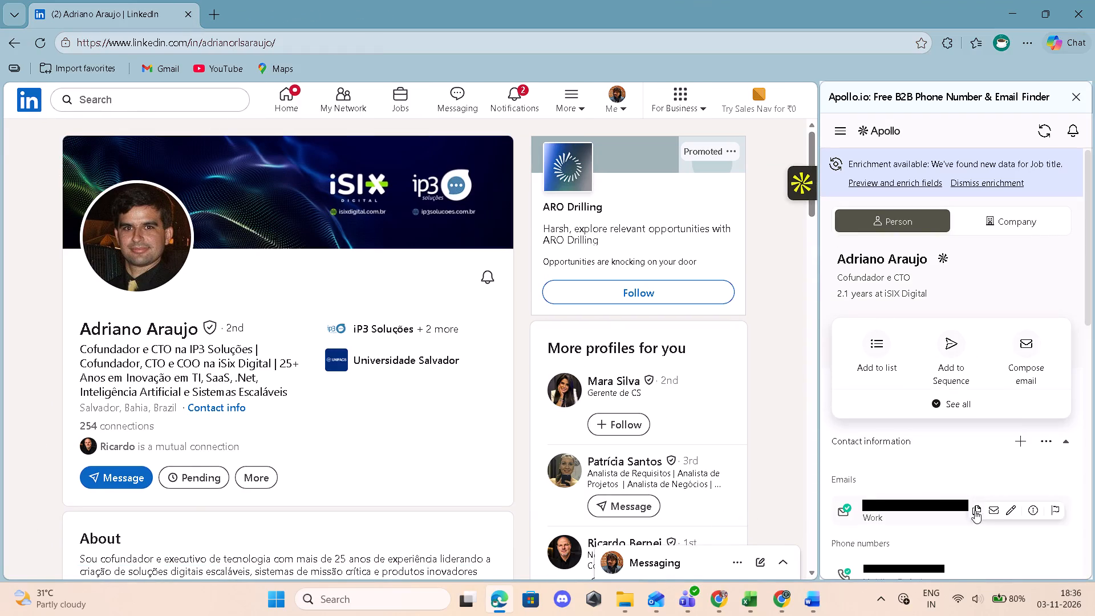
Copy the Co-founder and CTO's work email from Apollo into cell K55 of the Harsh Brazil sheet in Excel.
click(975, 510)
click(742, 598)
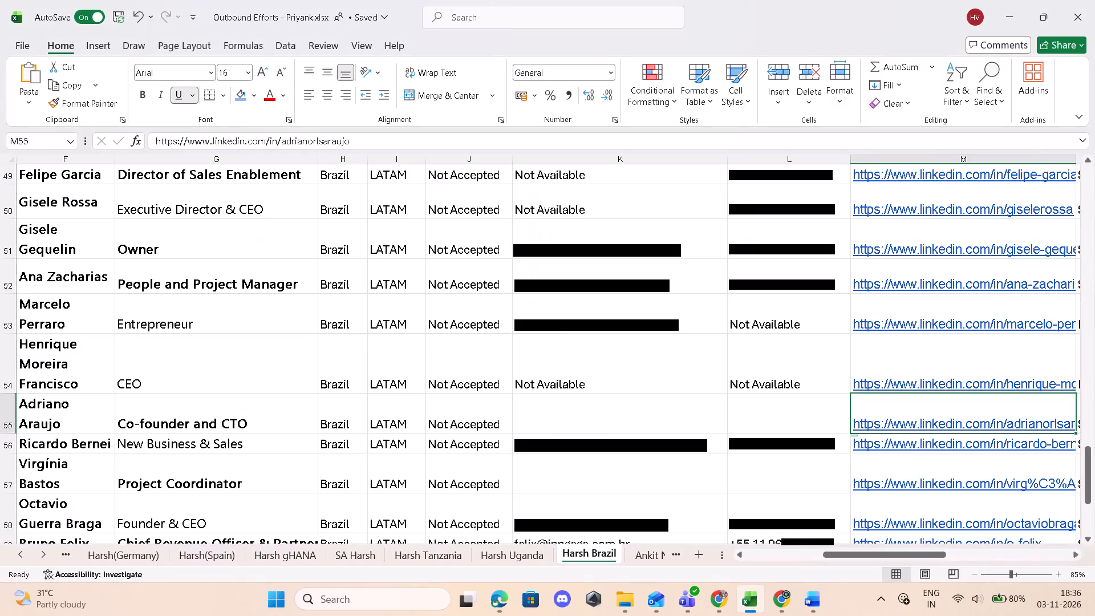
click(566, 423)
key(ctrl+v)
Copy the Co-founder and CTO's phone number from Apollo in Edge into cell L55 of the Harsh Brazil sheet.
click(779, 615)
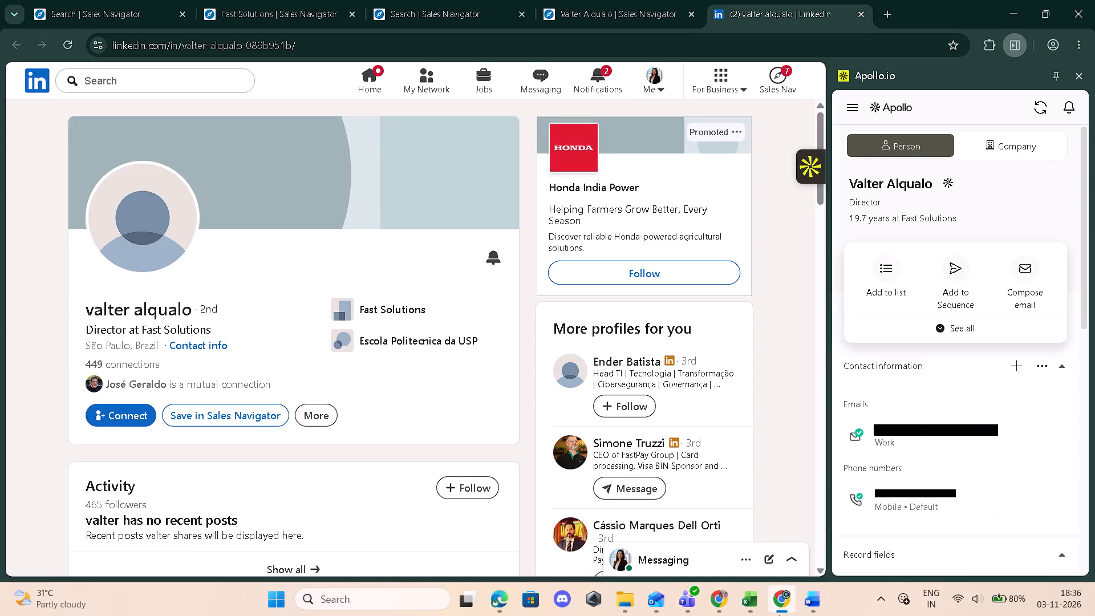
click(496, 605)
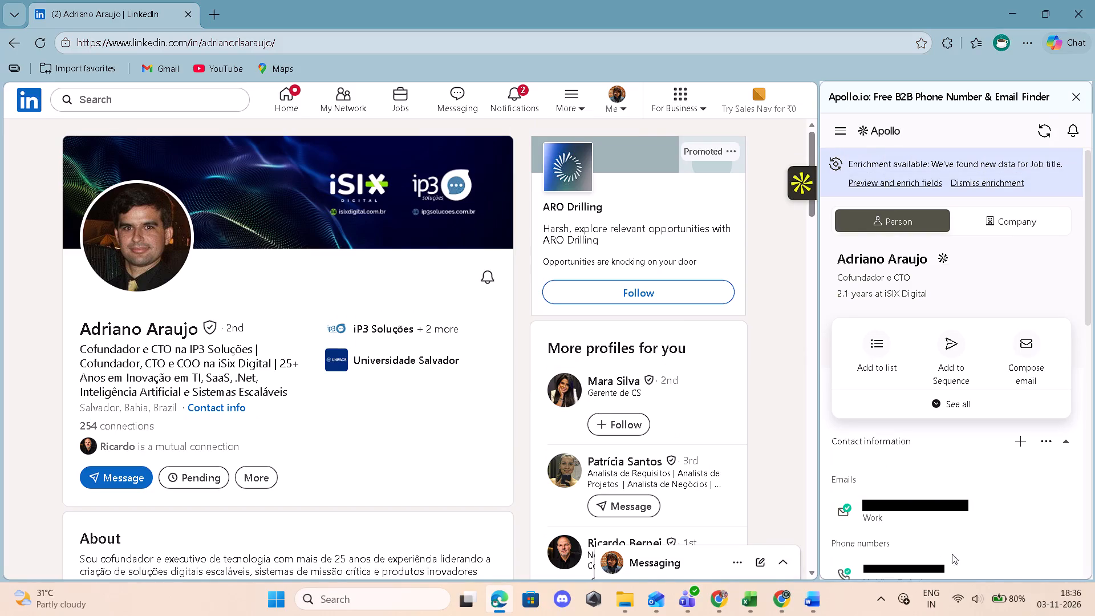
click(972, 576)
click(754, 609)
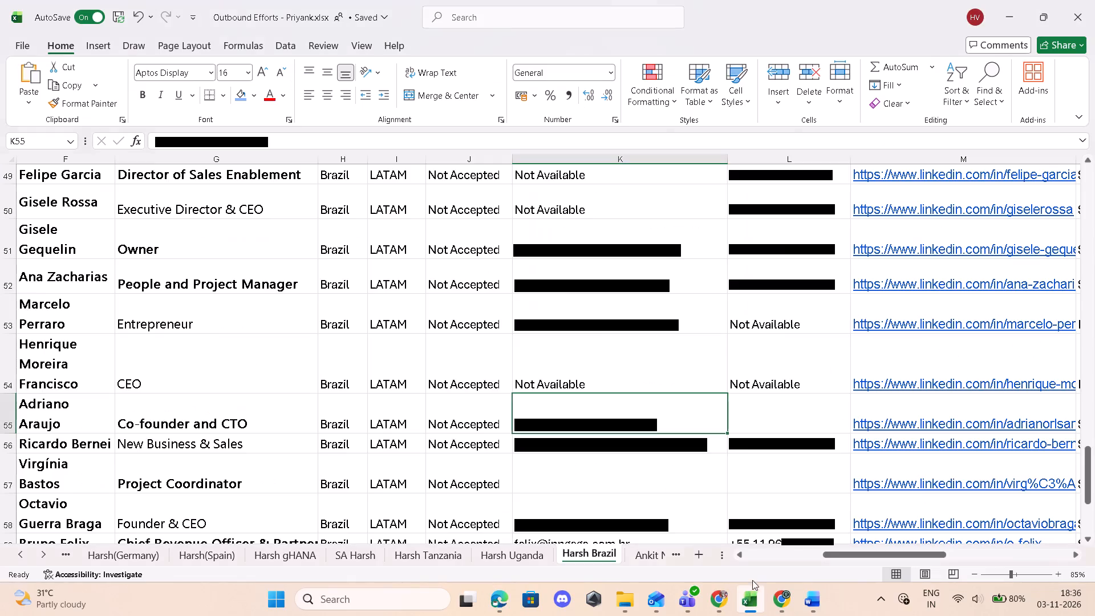
click(808, 412)
key(ctrl+v)
Open the LinkedIn profile of the Project Coordinator from row 57 of the Harsh Brazil sheet and close the previous profile.
click(504, 602)
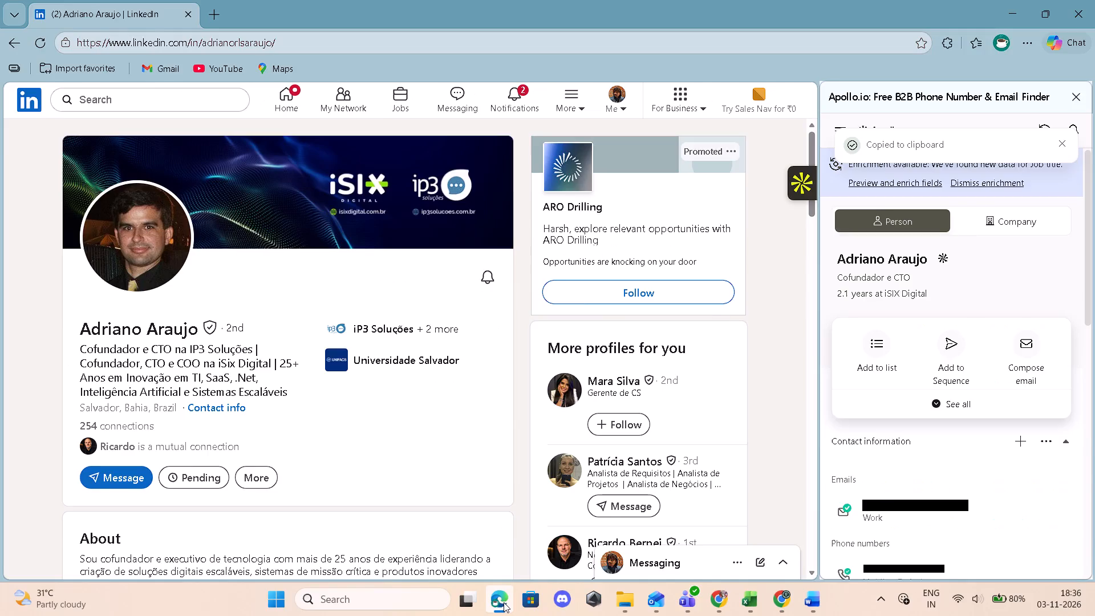
click(504, 602)
click(0, 416)
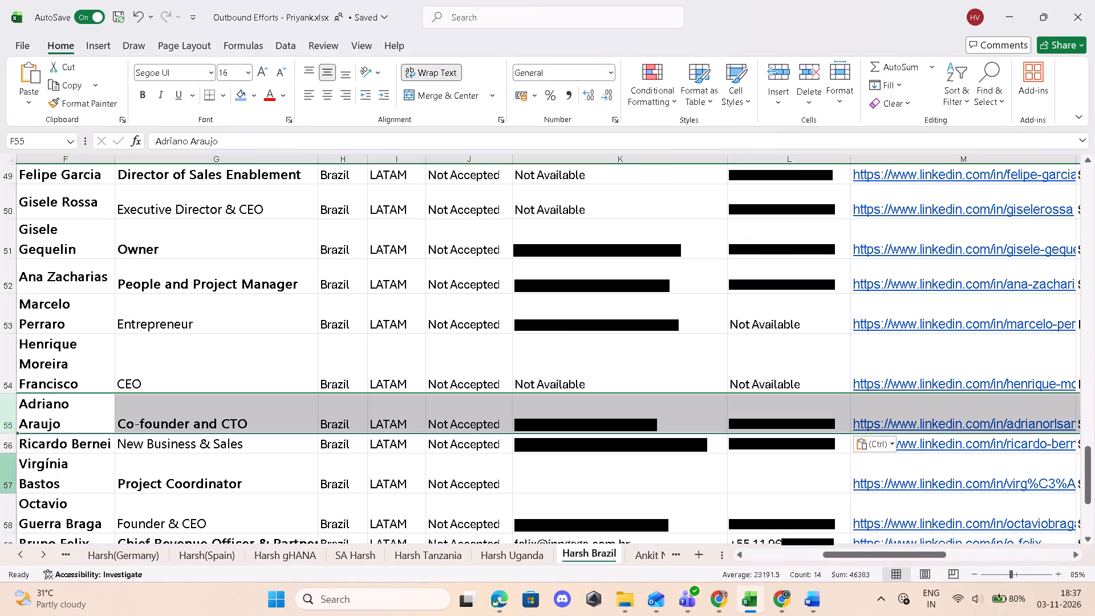
click(0, 483)
drag(891, 560, 966, 557)
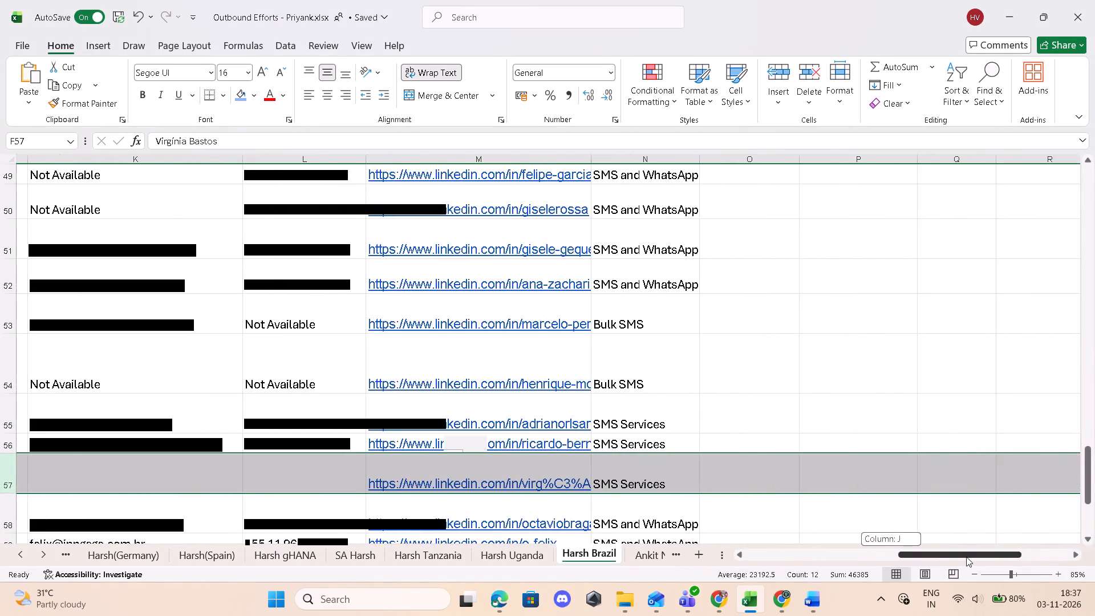
drag(966, 557, 947, 561)
click(776, 468)
click(731, 473)
click(622, 479)
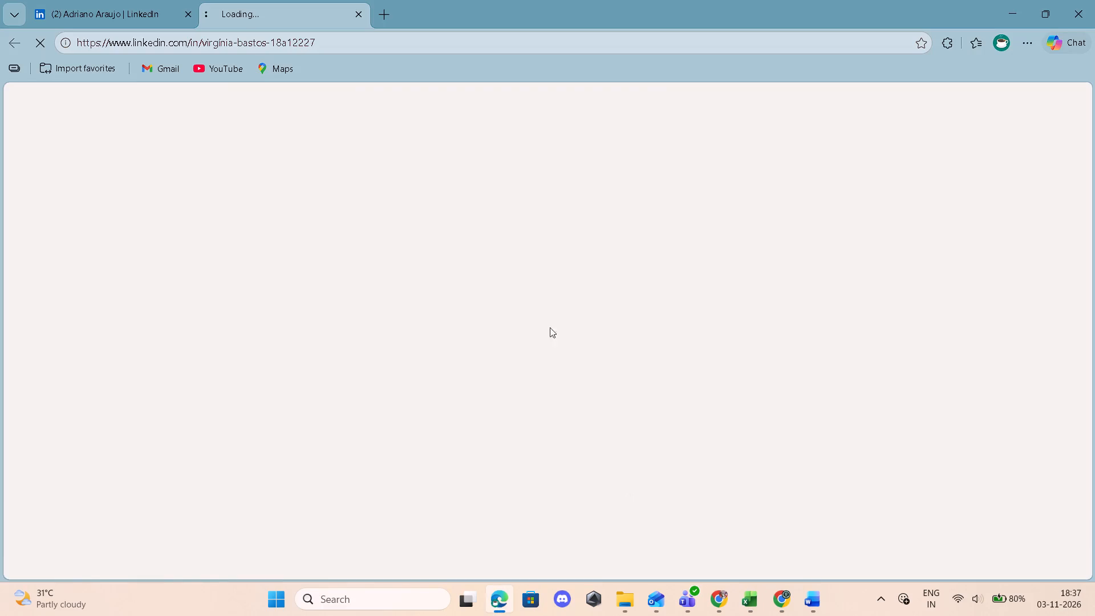
click(64, 0)
click(190, 13)
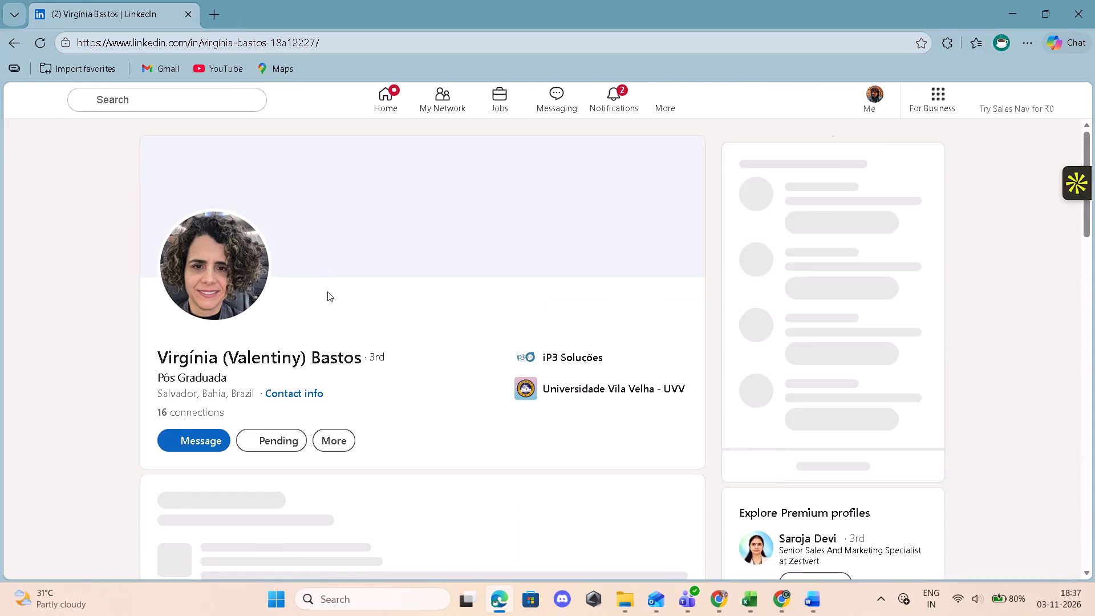
Bring up the Project Coordinator's contact details in Apollo and request access to the email and phone number.
click(1078, 187)
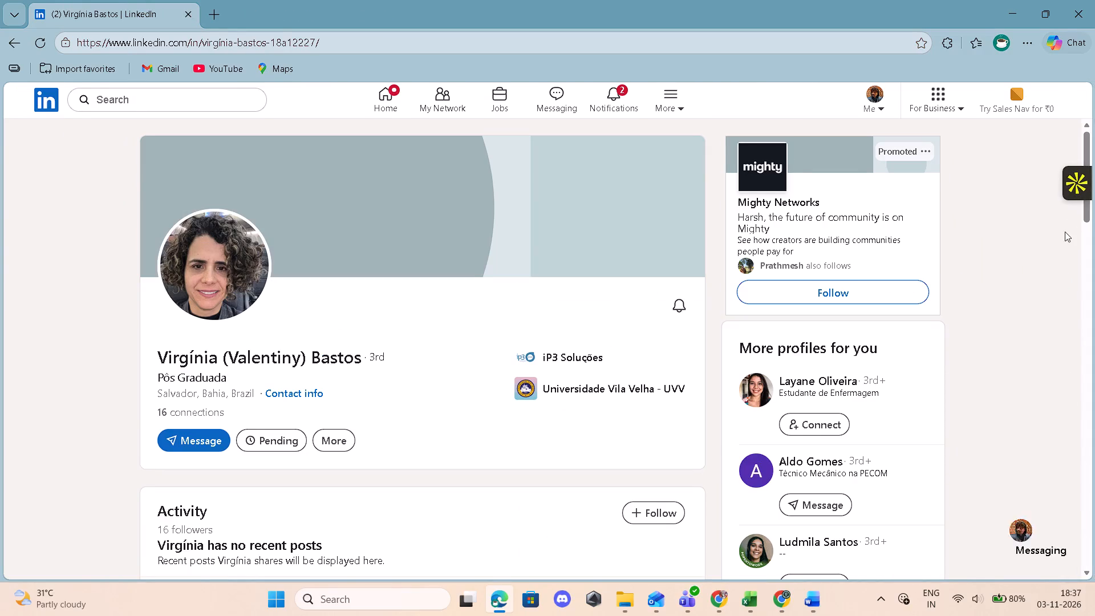
click(1066, 180)
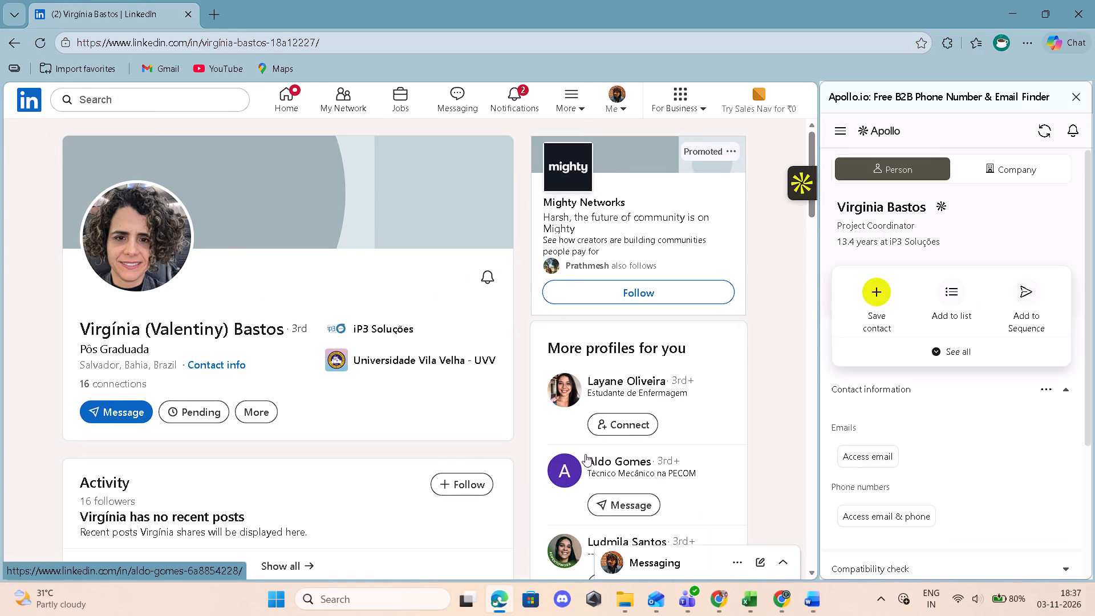
click(838, 469)
click(859, 463)
click(881, 508)
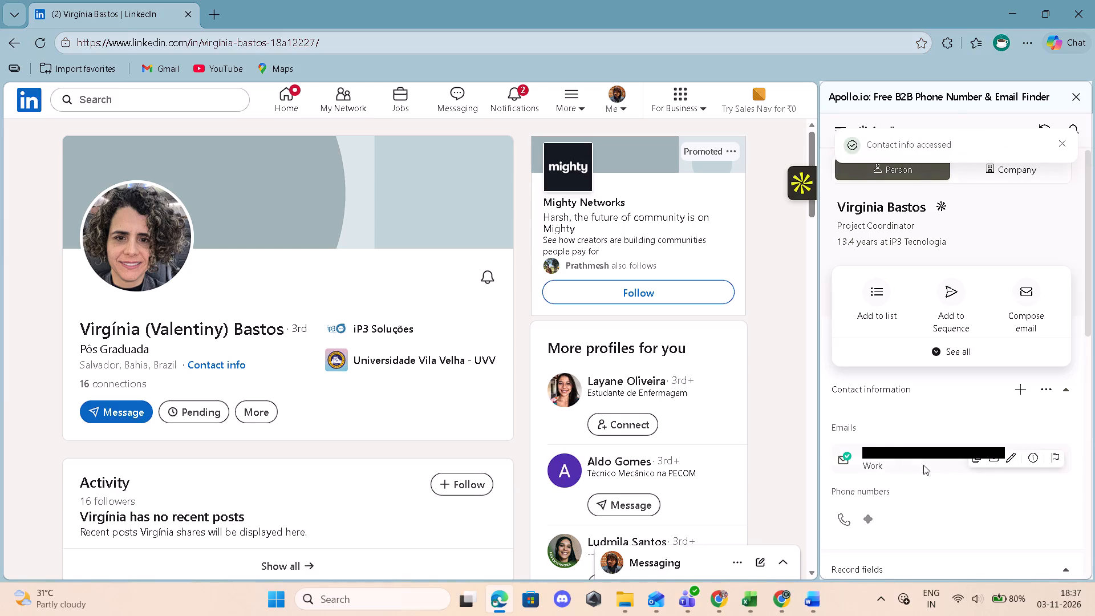
Copy the Project Coordinator's work email from Apollo into cell K57 of the Harsh Brazil sheet in Excel.
click(975, 458)
click(748, 591)
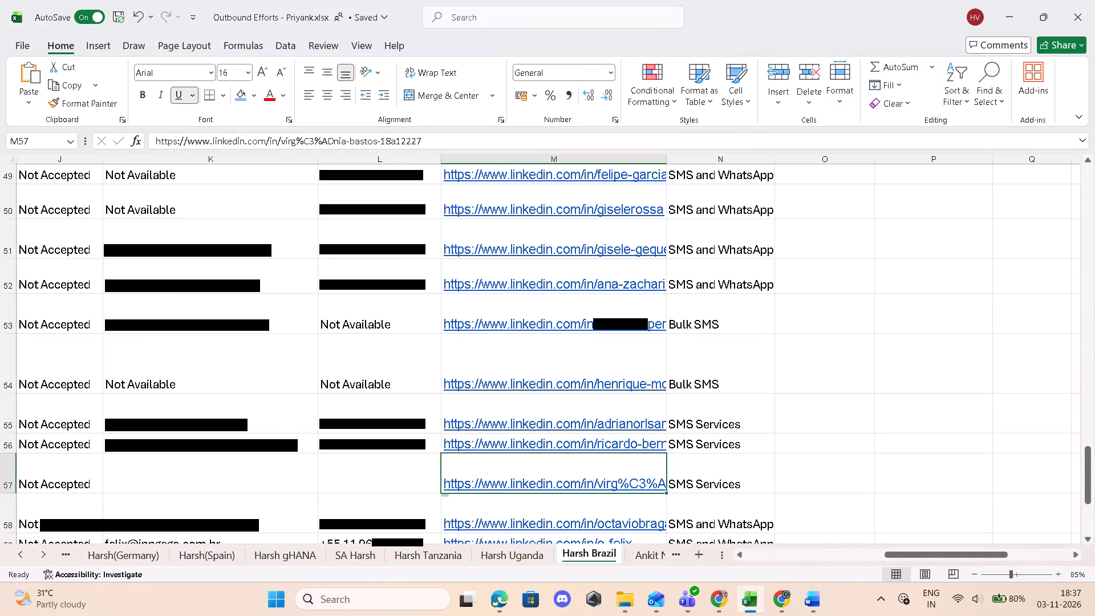
click(0, 471)
drag(960, 562, 898, 561)
drag(941, 552, 758, 560)
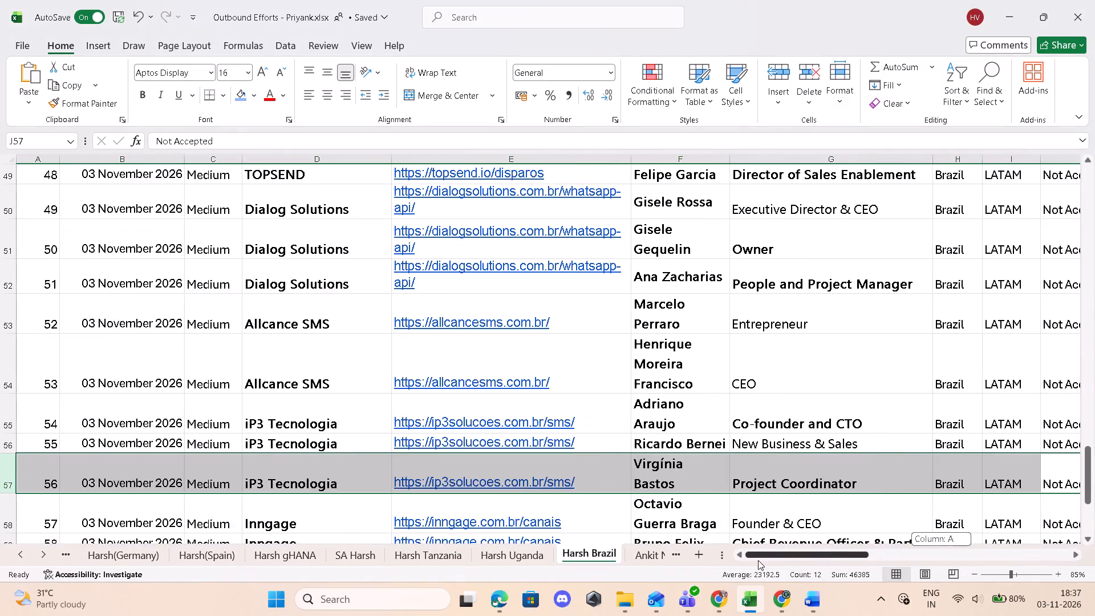
drag(758, 560, 894, 552)
click(499, 479)
key(ctrl+v)
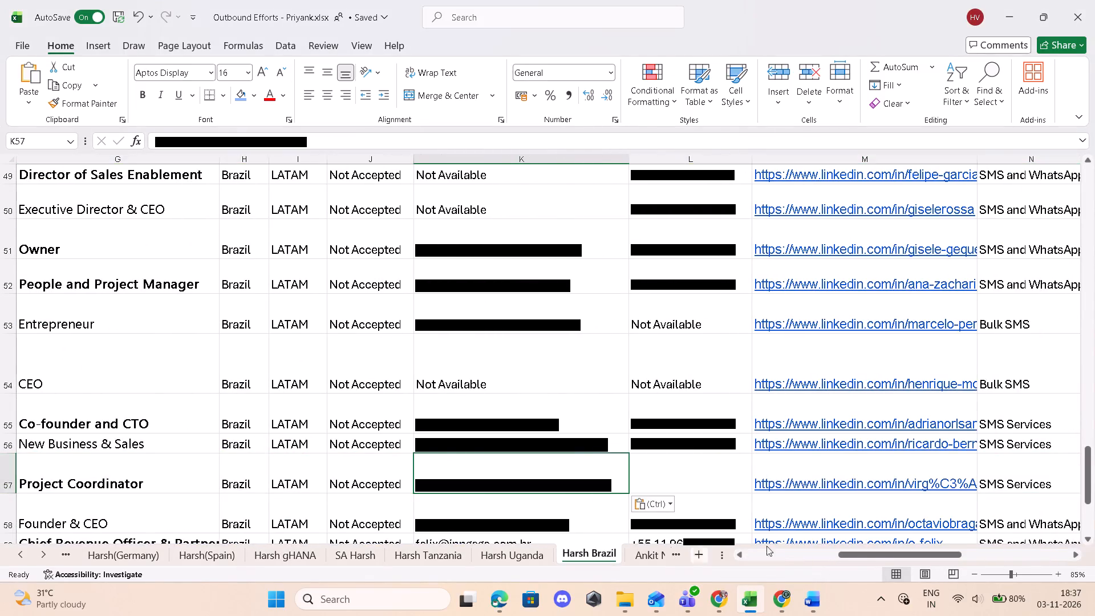
Copy the Project Coordinator's mobile number from Apollo in Edge into cell L57 of the Harsh Brazil sheet.
drag(882, 553, 852, 559)
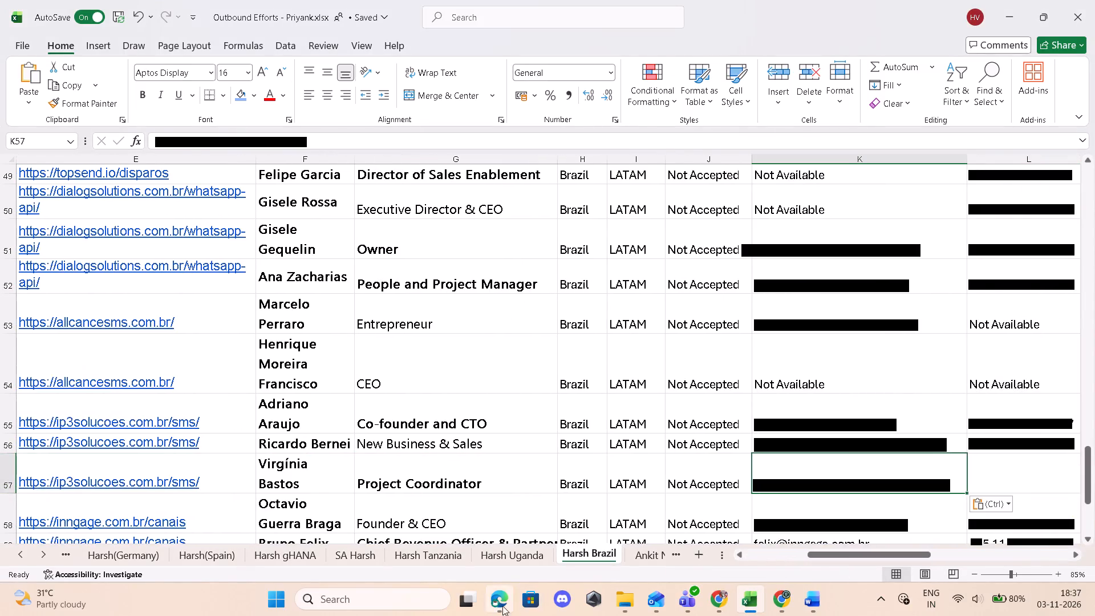
click(484, 607)
scroll(930, 499, down, 1)
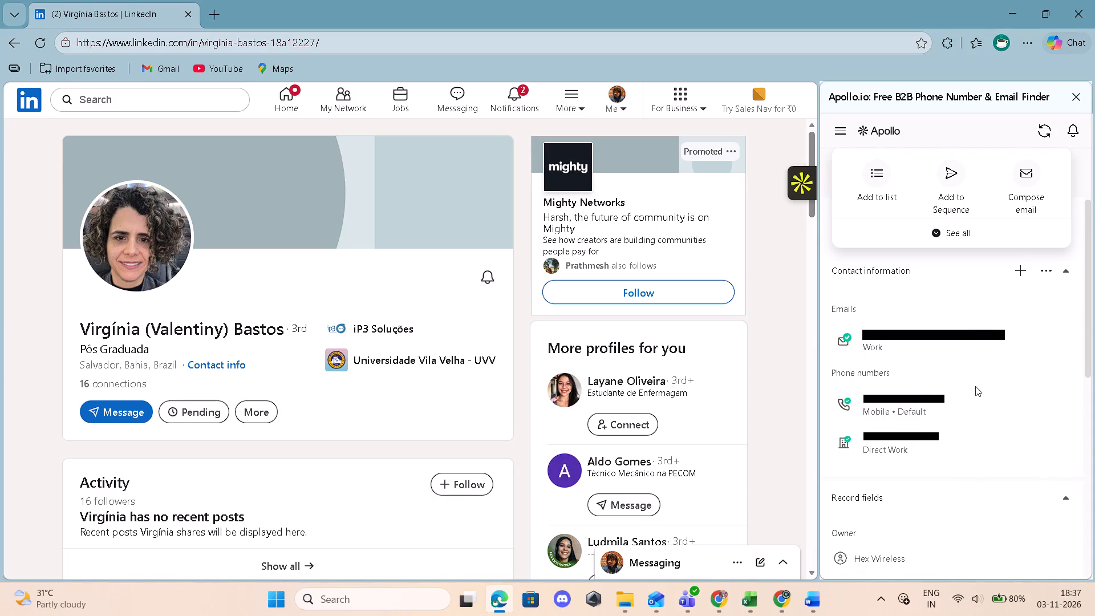
click(976, 401)
click(764, 597)
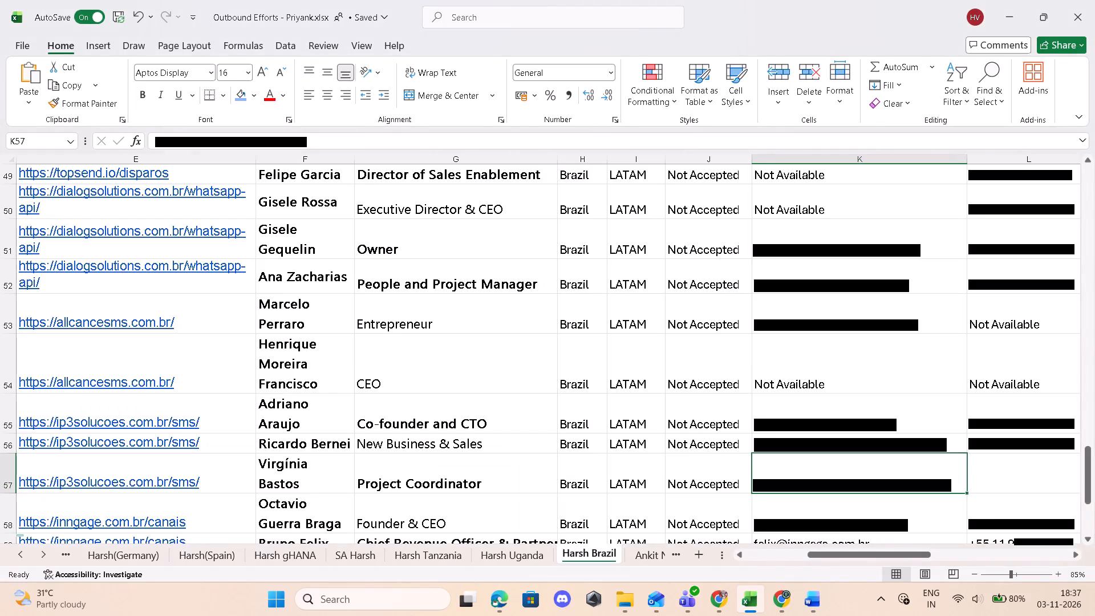
click(0, 471)
drag(860, 558, 882, 555)
click(760, 480)
key(ctrl+v)
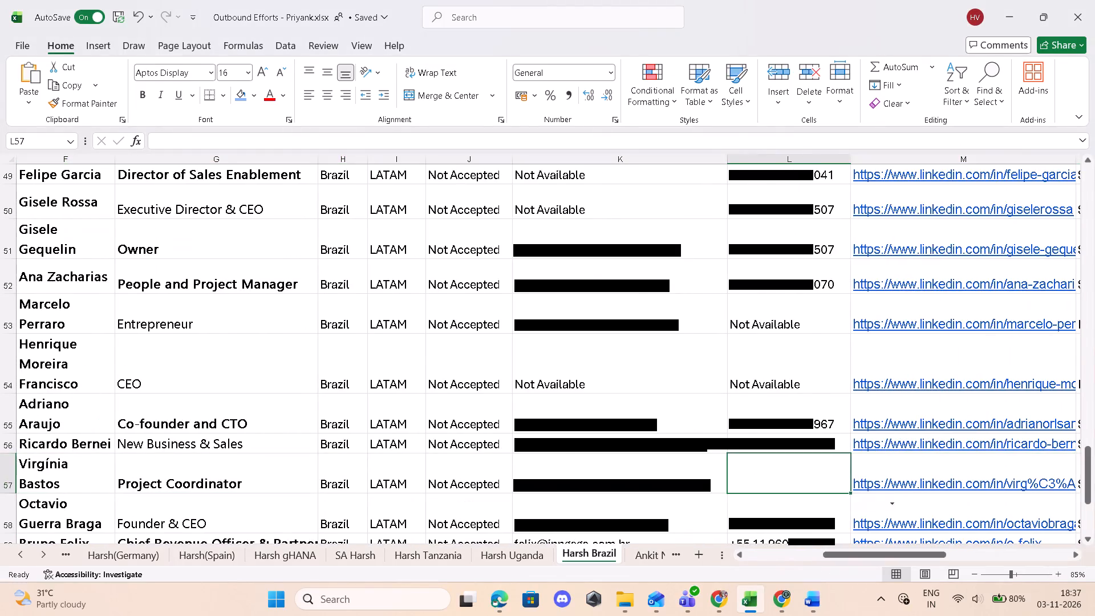
Open the LinkedIn profile of Inngage's Marketing Manager from row 60 of the Harsh Brazil sheet and close the previous profile.
scroll(766, 468, down, 1)
click(566, 386)
click(0, 392)
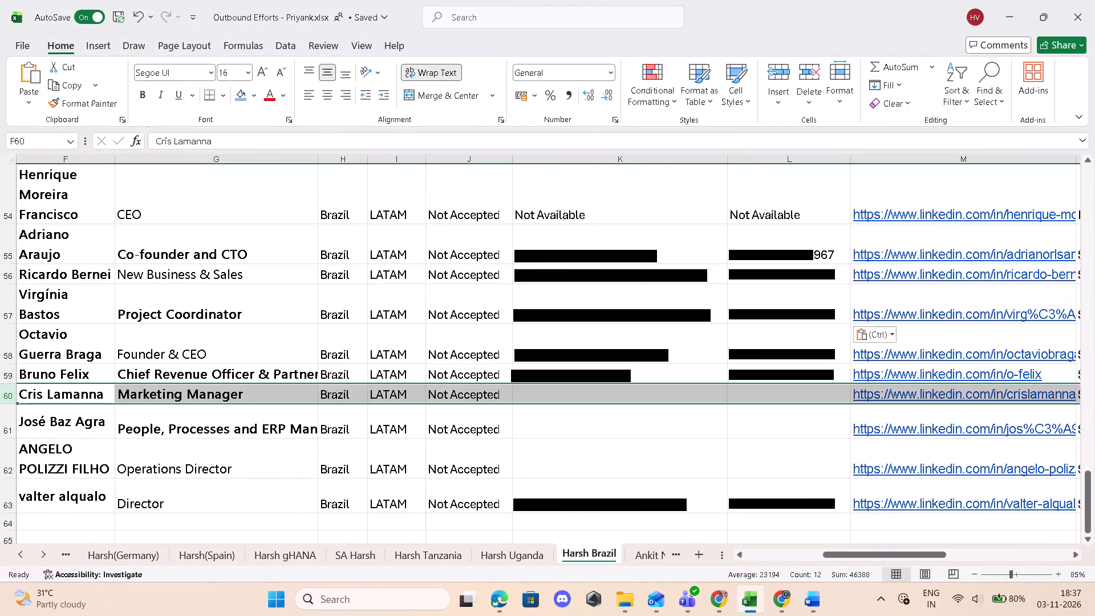
drag(859, 550, 885, 550)
click(895, 394)
click(854, 396)
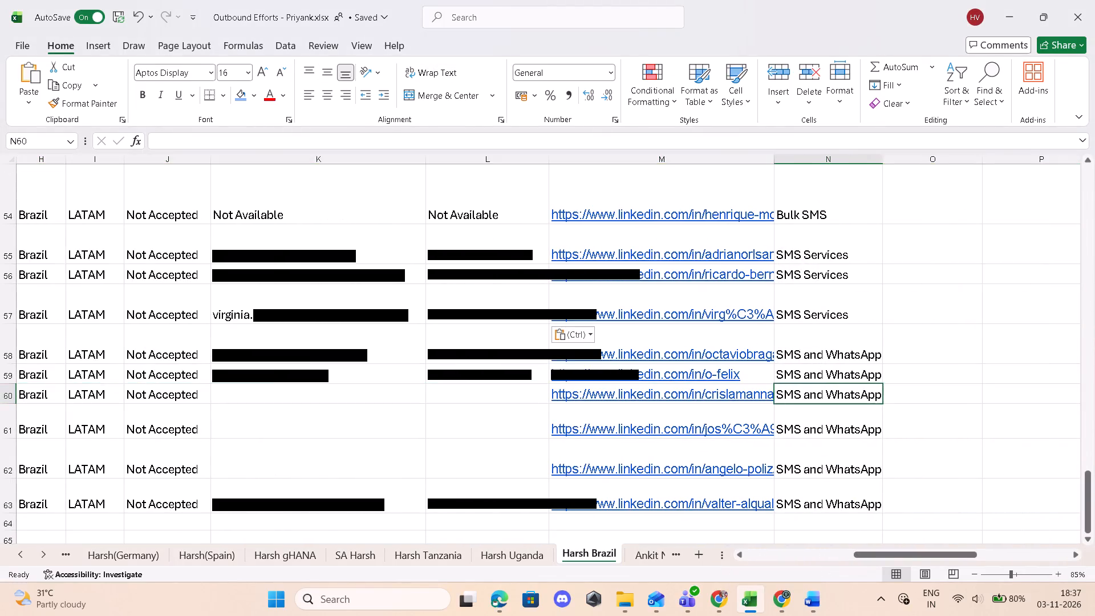
click(715, 400)
click(68, 0)
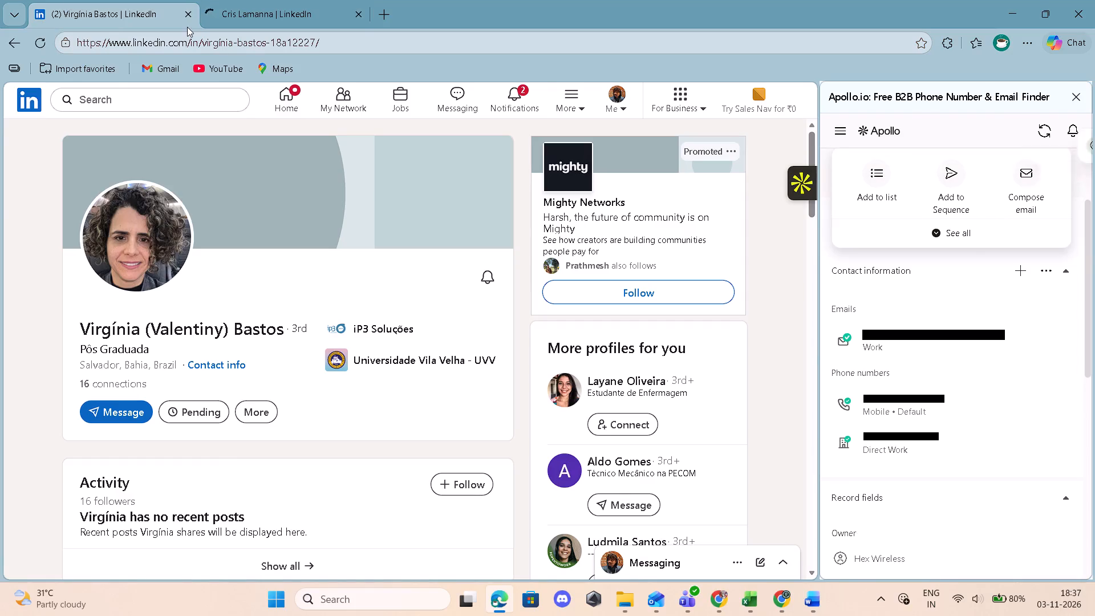
click(185, 15)
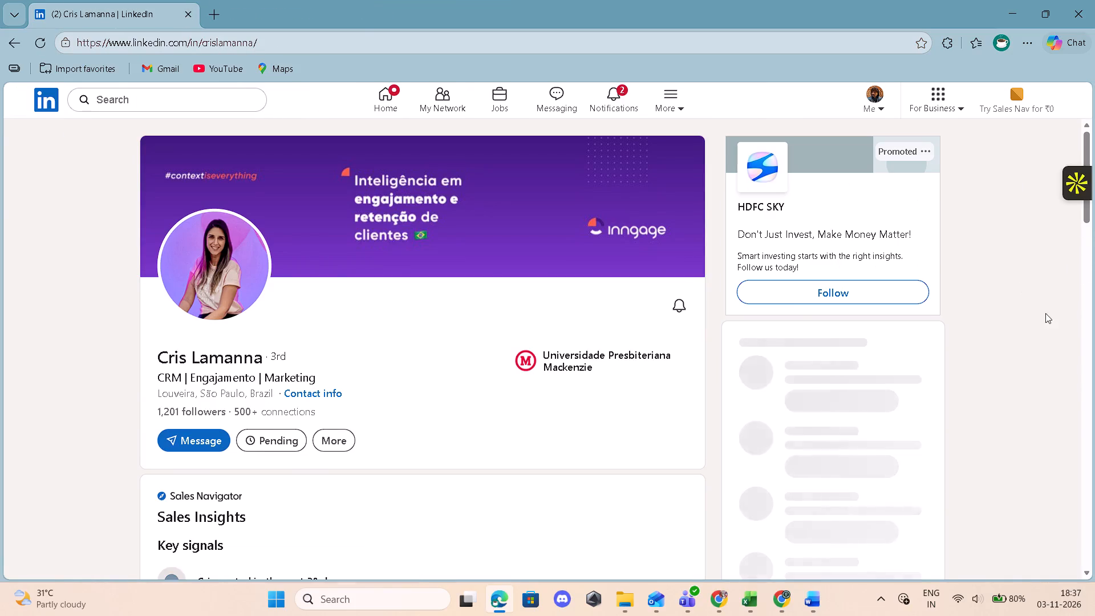
Bring up the Marketing Manager's contact details in Apollo and request access to the email and phone number.
click(1058, 181)
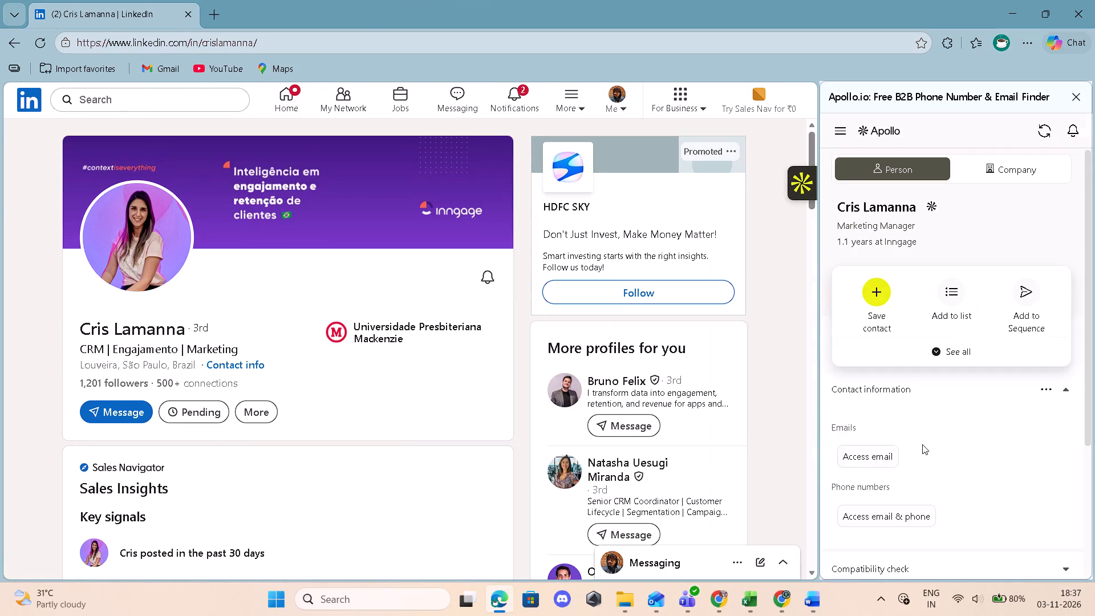
click(881, 457)
click(903, 508)
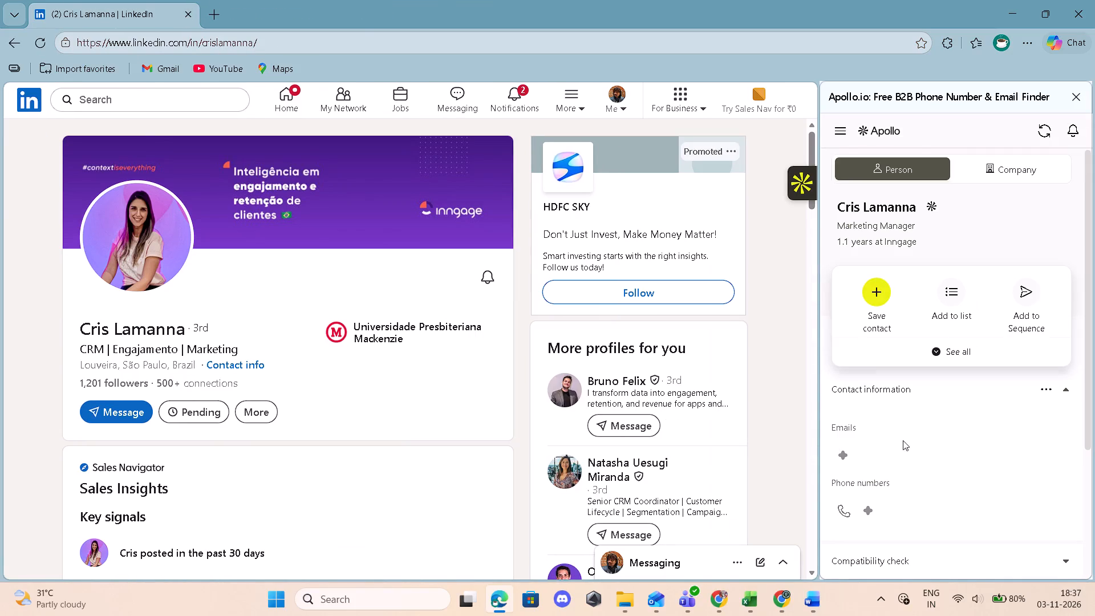
Copy the Marketing Manager's work email from Apollo into cell K60 of the Harsh Brazil sheet in Excel.
click(973, 460)
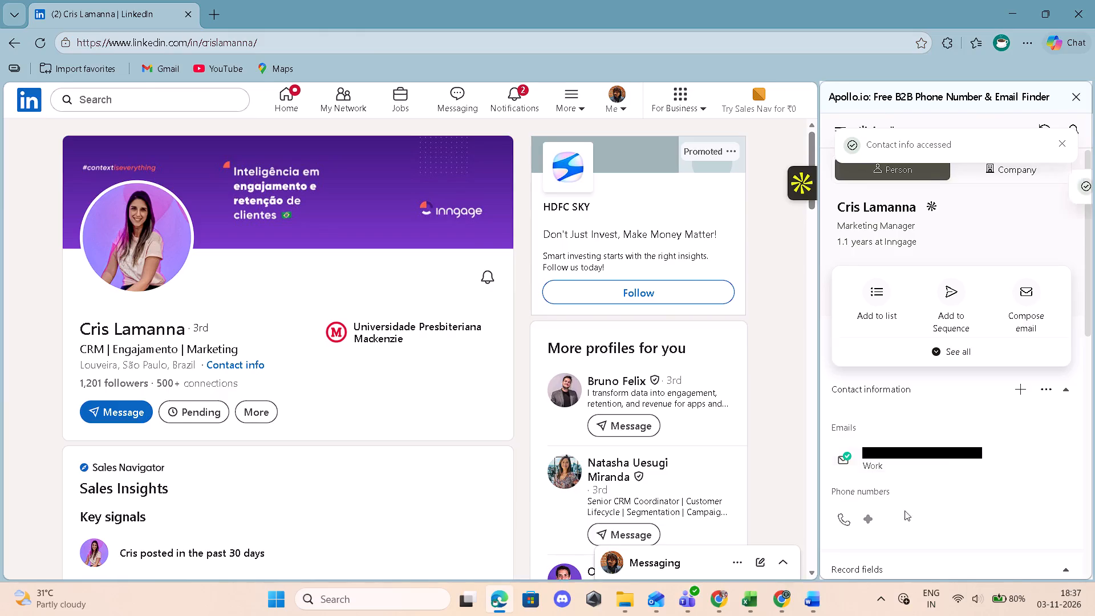
click(753, 601)
click(501, 609)
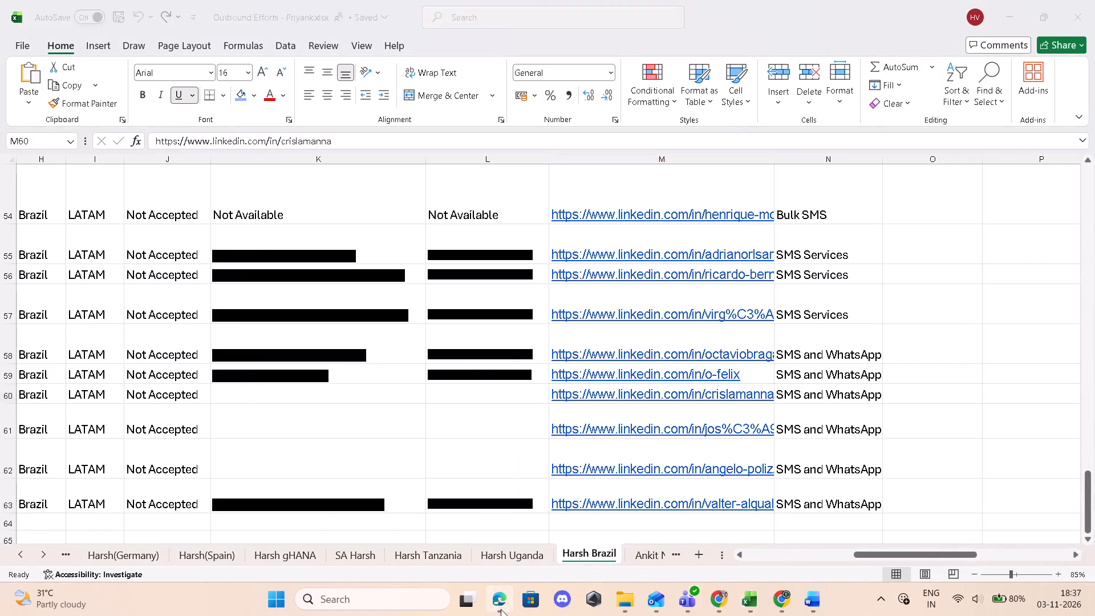
click(978, 460)
click(743, 605)
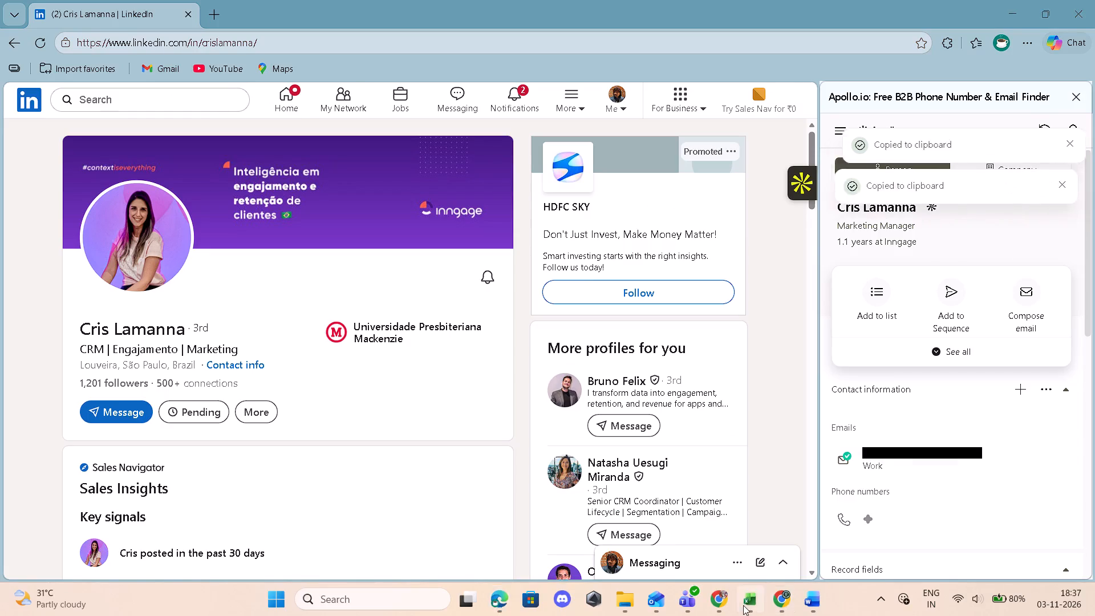
click(321, 395)
key(ctrl+v)
click(0, 391)
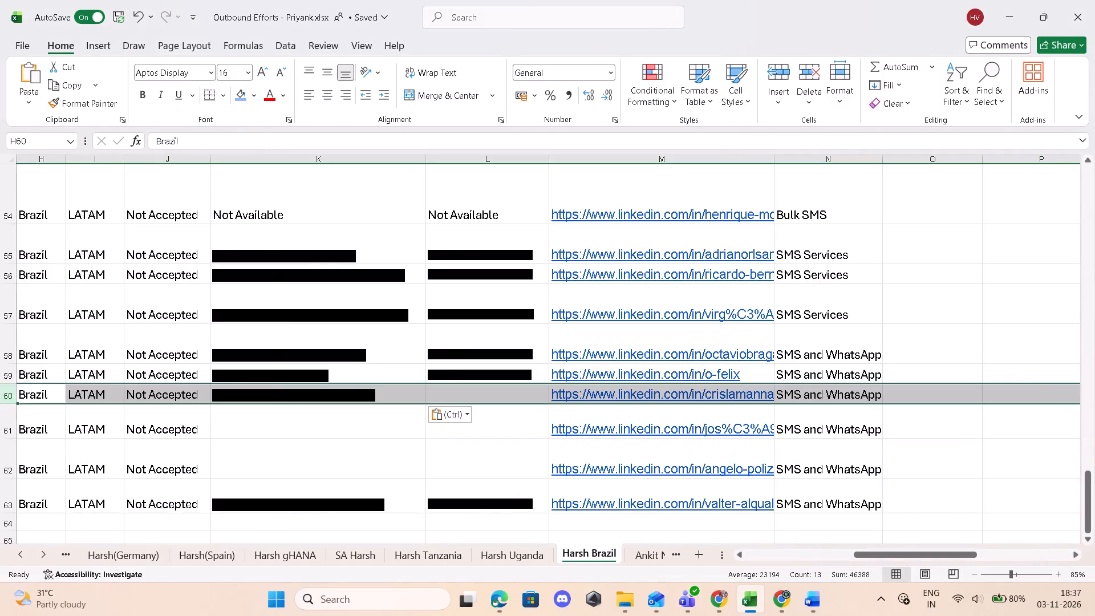
Return to the Marketing Manager's Apollo contact in Edge, refresh it, and request a check for phone numbers.
click(935, 550)
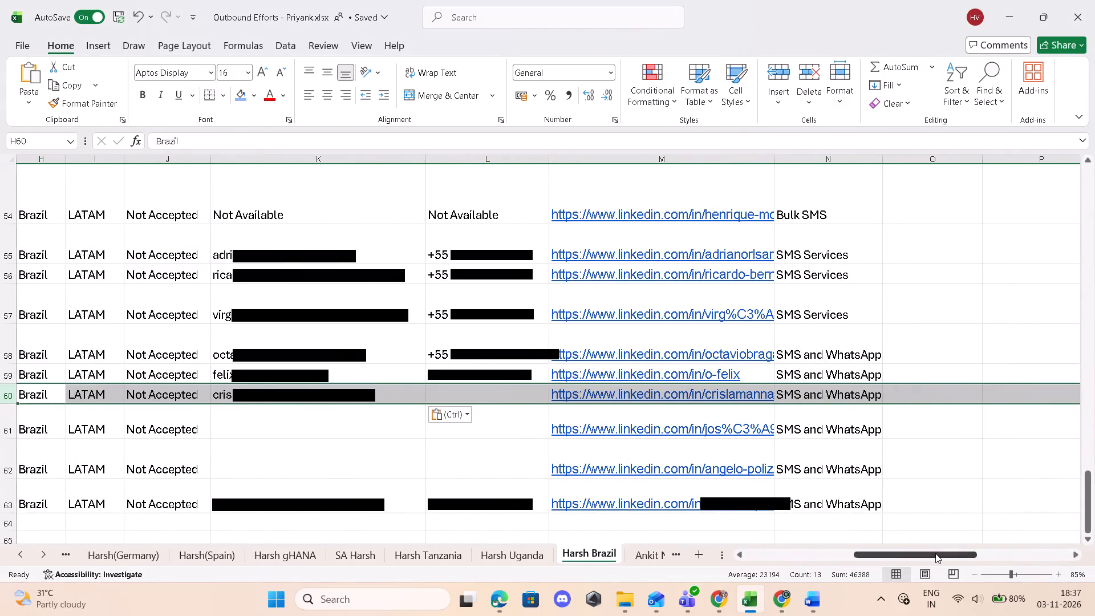
click(513, 601)
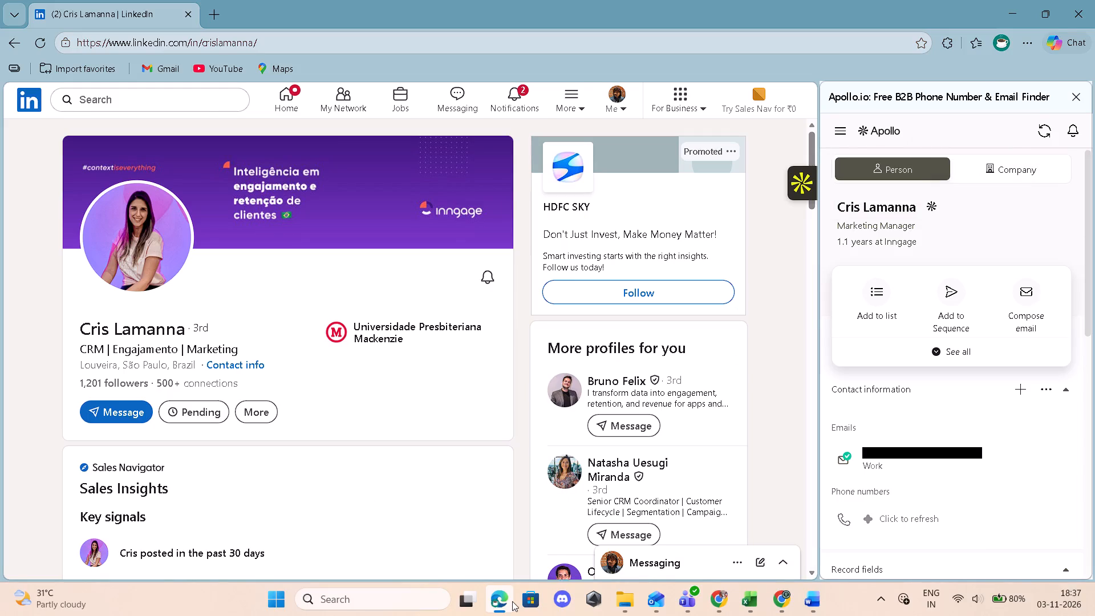
click(512, 601)
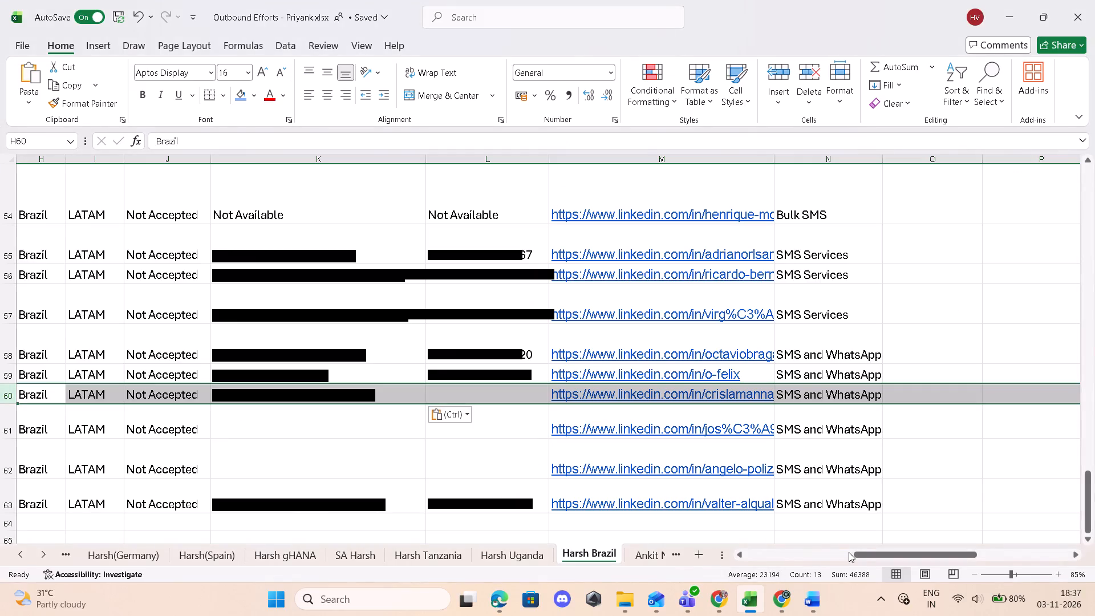
drag(866, 552, 805, 555)
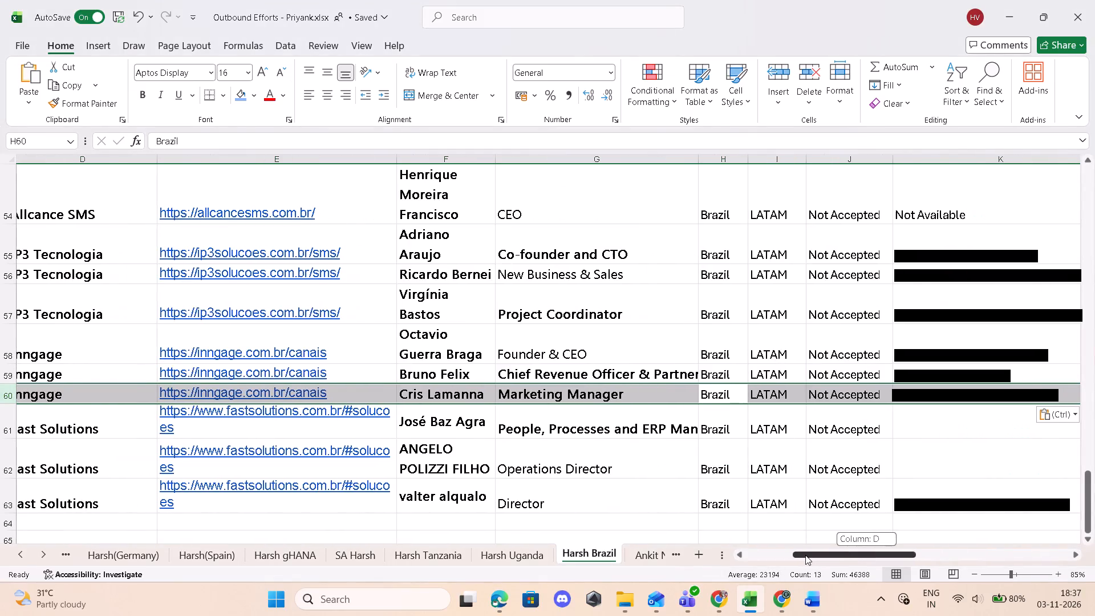
drag(805, 555, 843, 553)
click(502, 598)
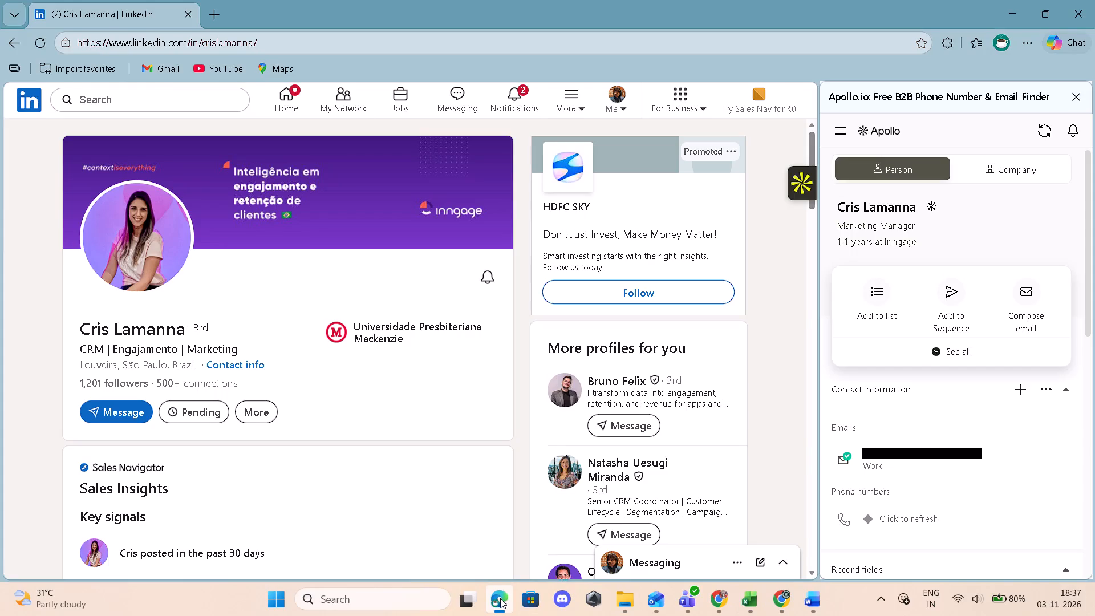
click(500, 598)
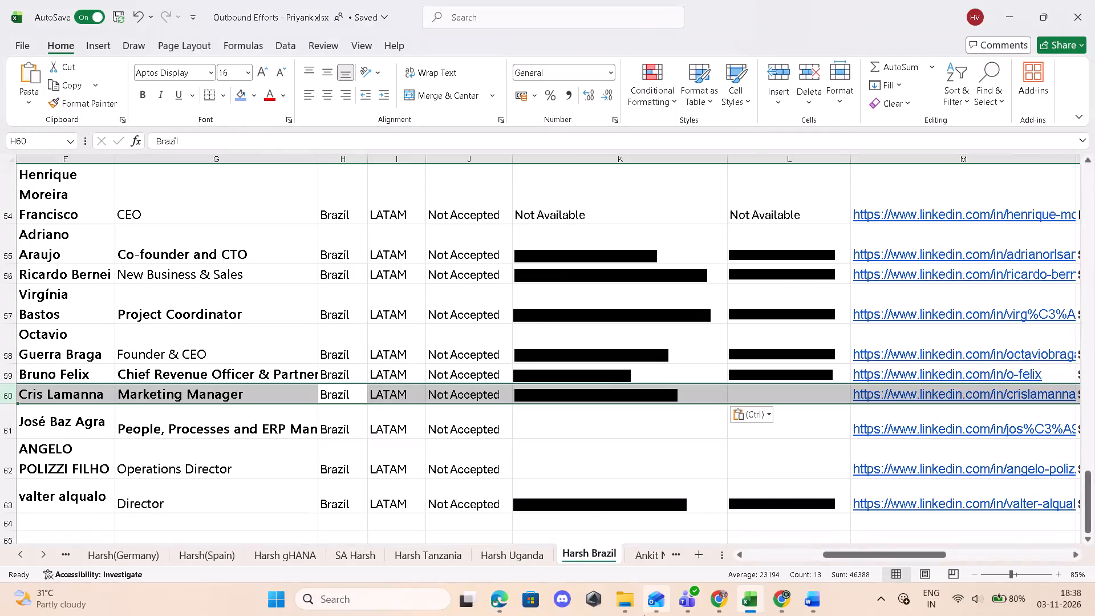
click(505, 612)
click(917, 524)
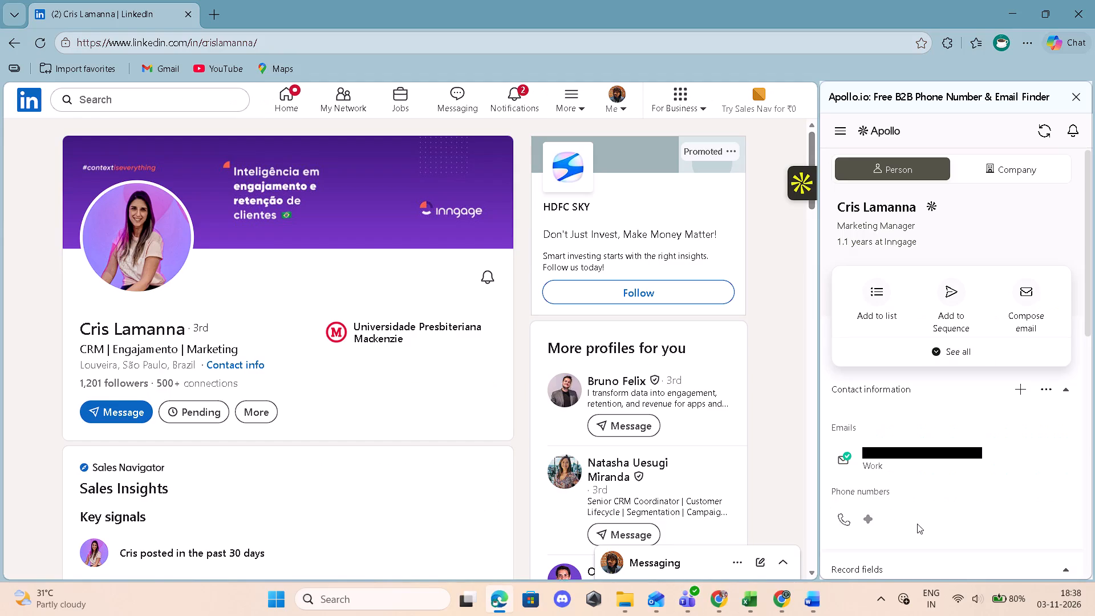
click(1046, 129)
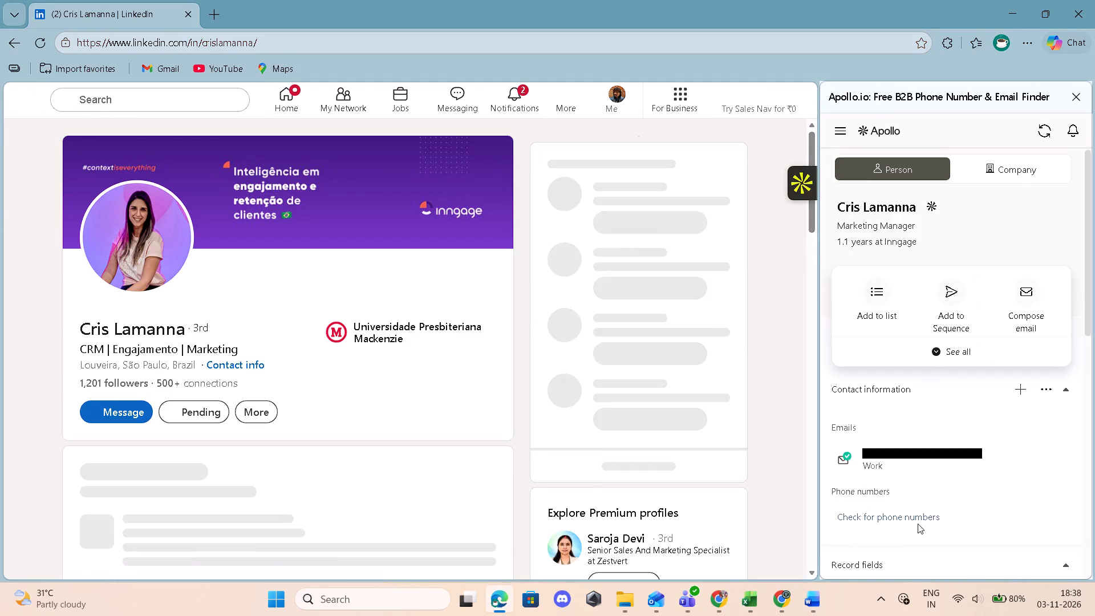
click(918, 545)
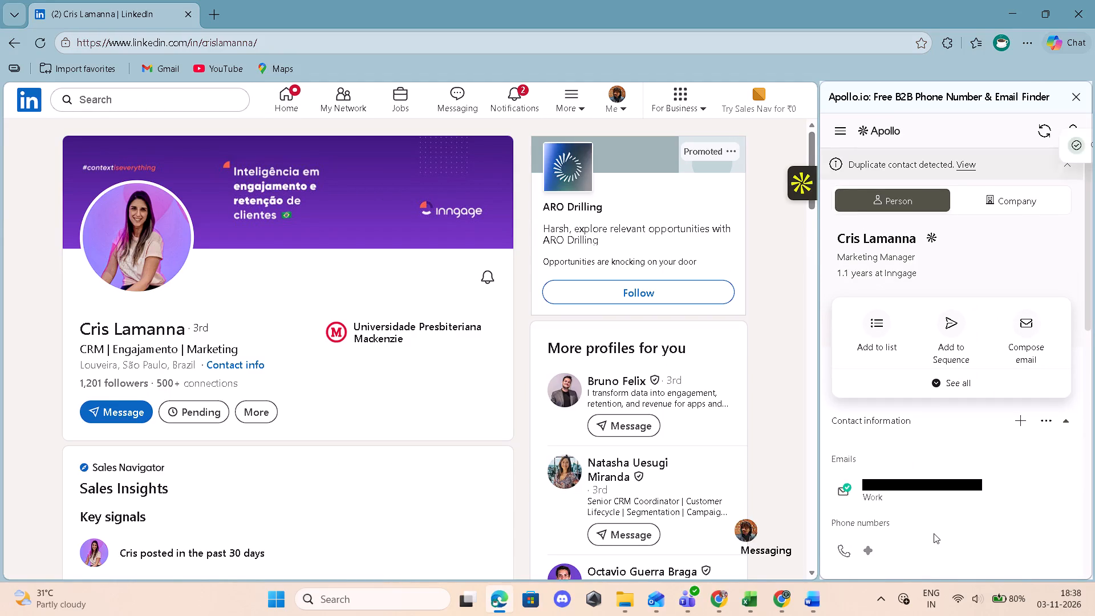
Copy the Marketing Manager's mobile number from Apollo into cell L60 of the Harsh Brazil sheet in Excel.
click(976, 553)
click(763, 604)
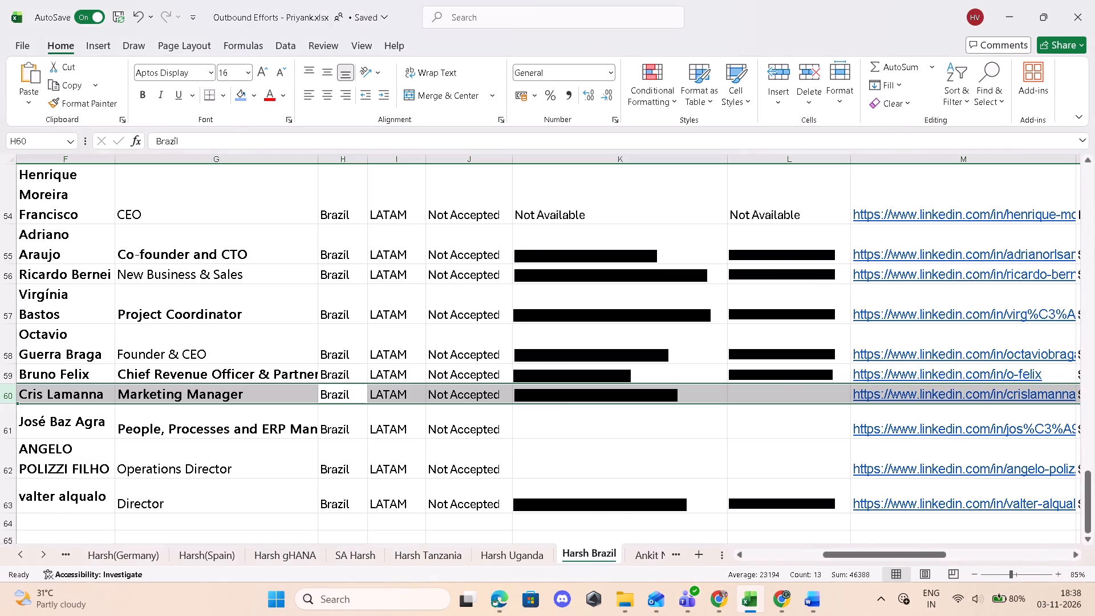
click(780, 385)
key(ctrl+v)
click(642, 327)
click(762, 414)
click(777, 396)
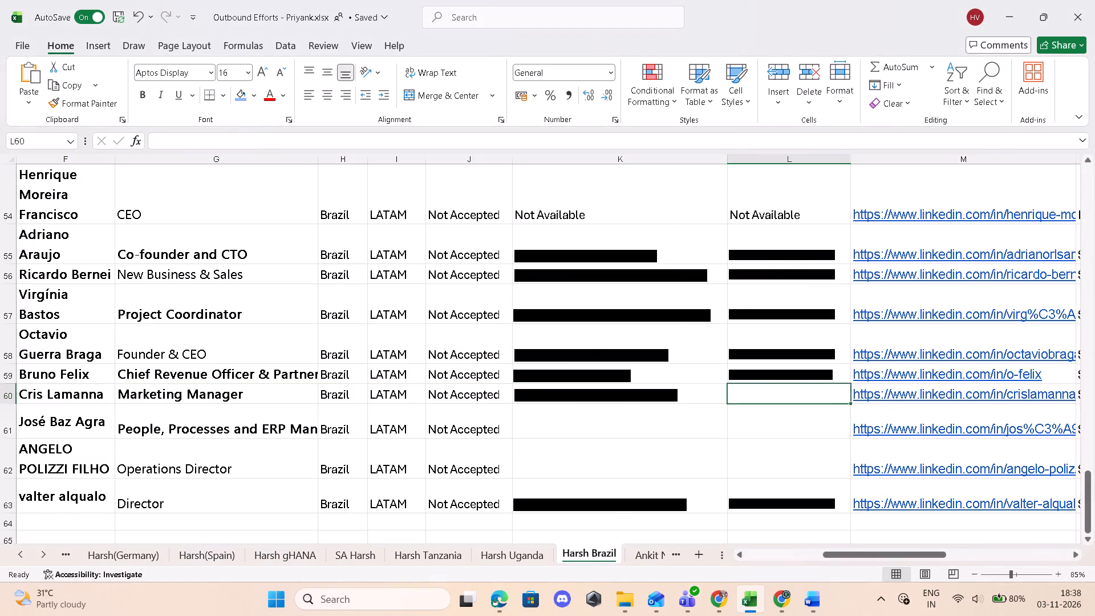
key(ctrl+v)
Open the LinkedIn profile linked in row 61 of the Harsh Brazil sheet and close the previous profile's tab in Edge.
click(8, 391)
click(4, 415)
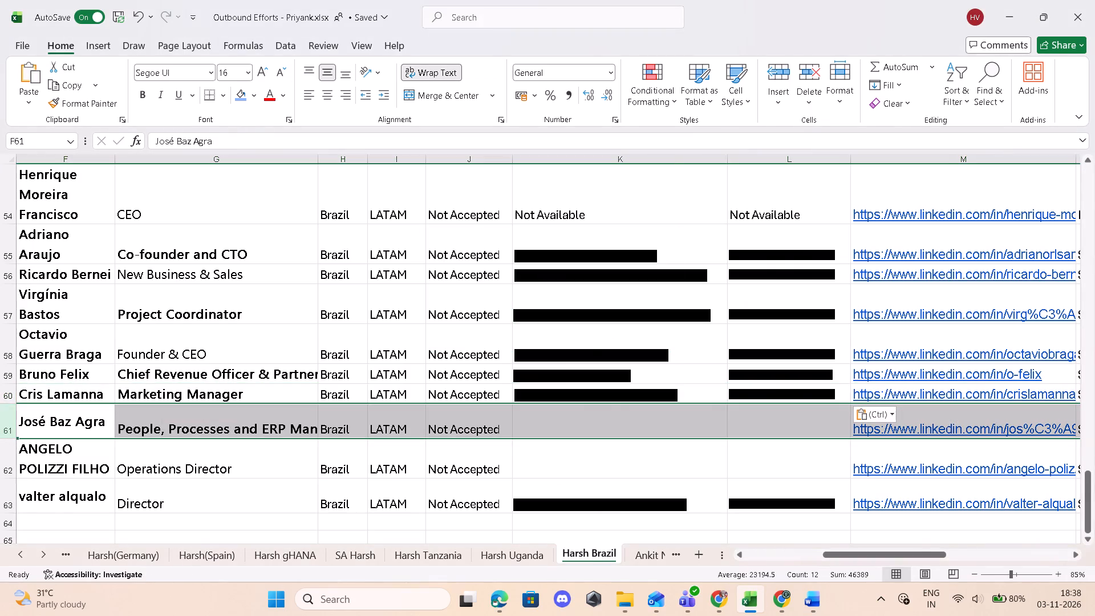
click(496, 594)
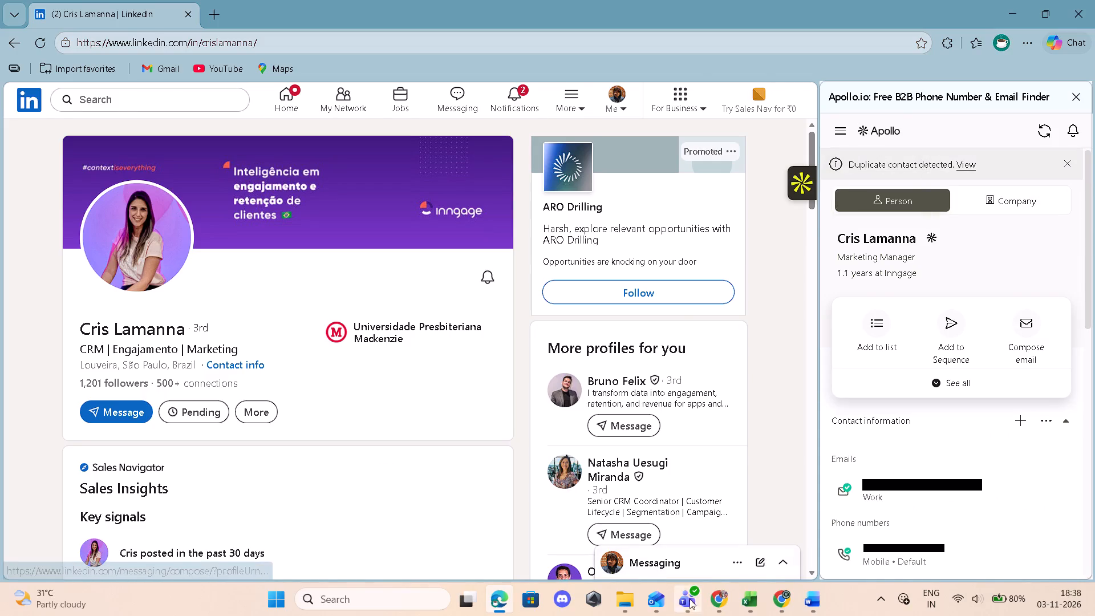
click(737, 605)
click(628, 427)
click(0, 420)
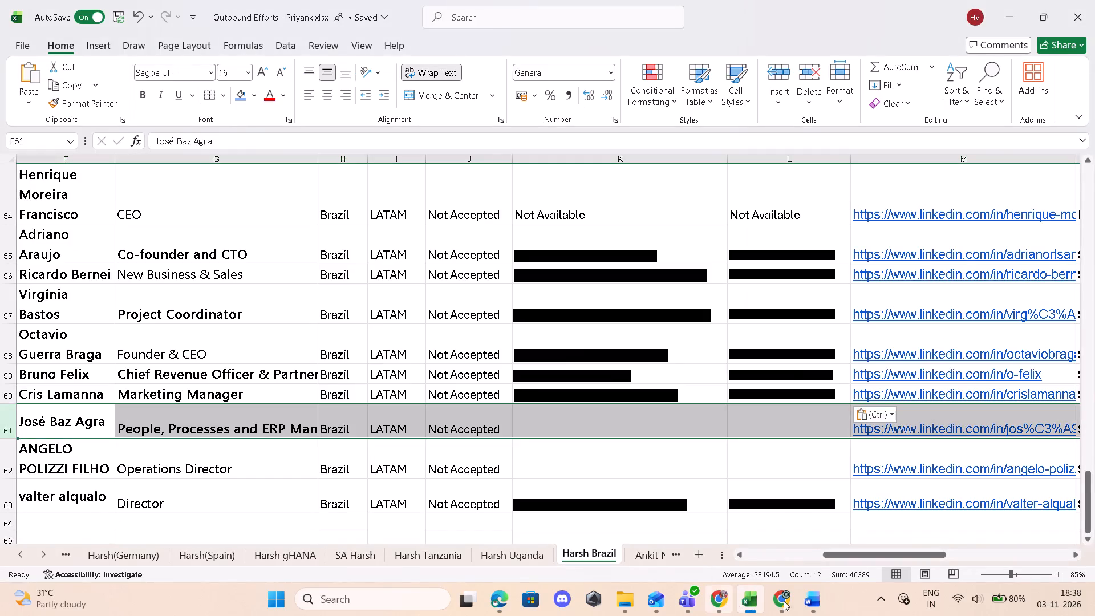
click(500, 611)
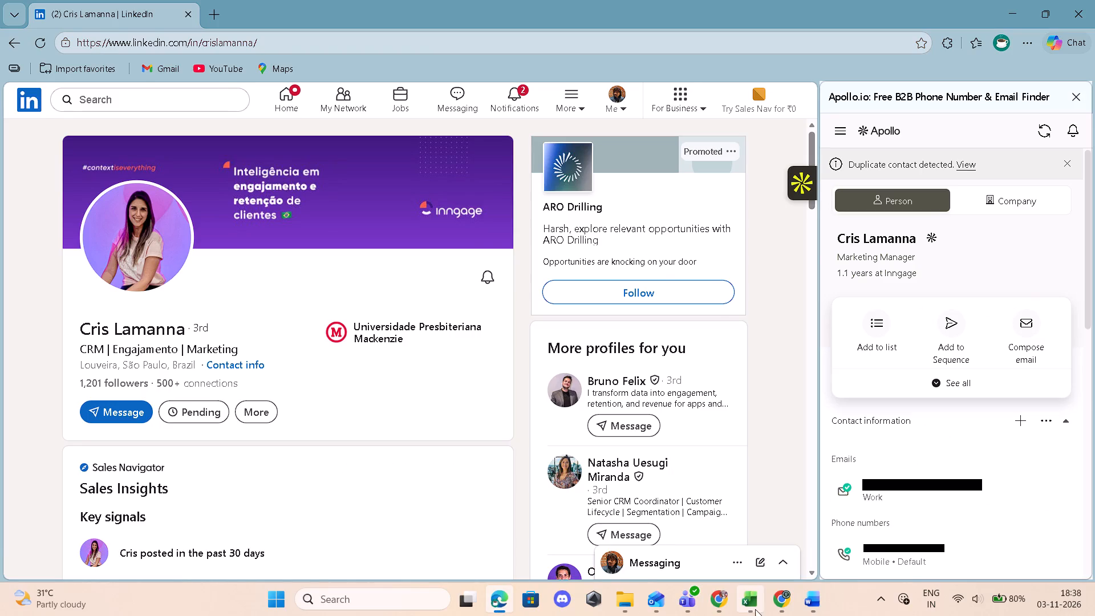
click(505, 602)
click(911, 431)
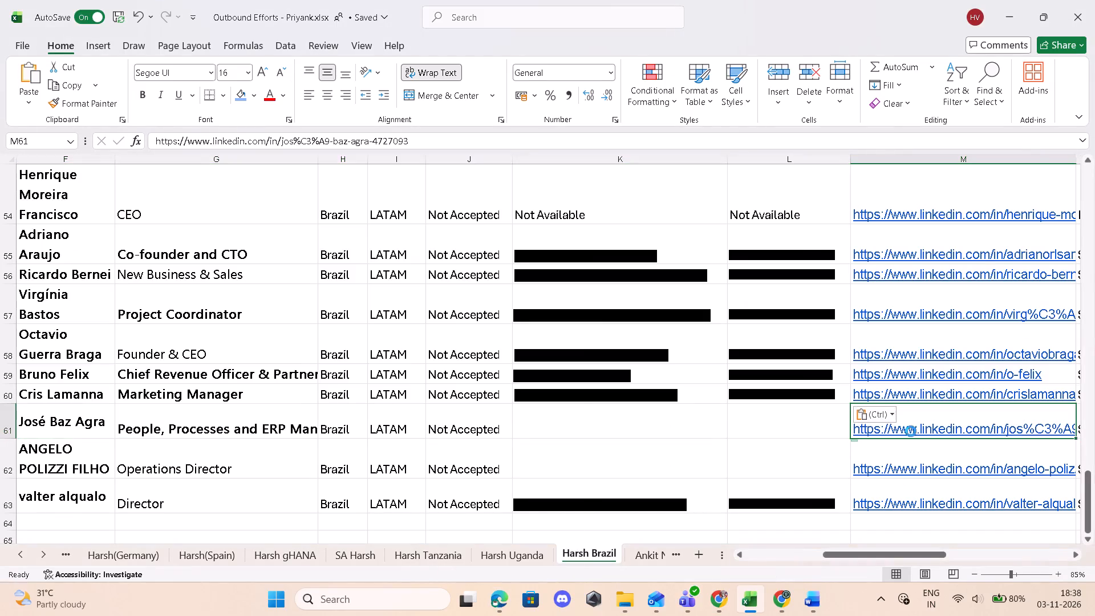
click(131, 0)
click(192, 13)
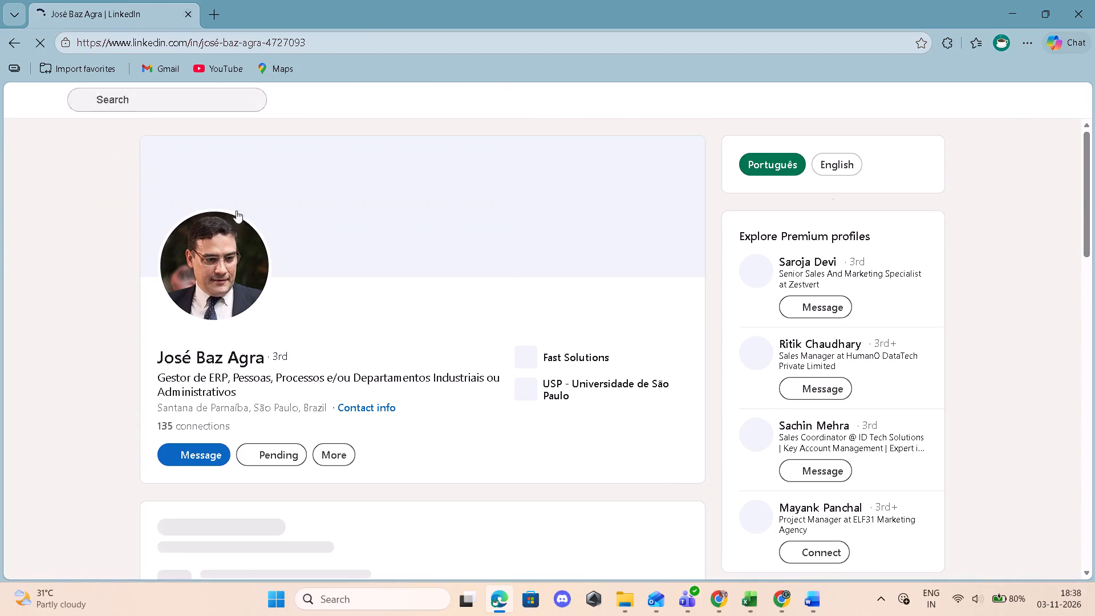
Bring up the row 61 contact's details in Apollo, refresh them, and request access to the email and phone numbers.
click(1070, 185)
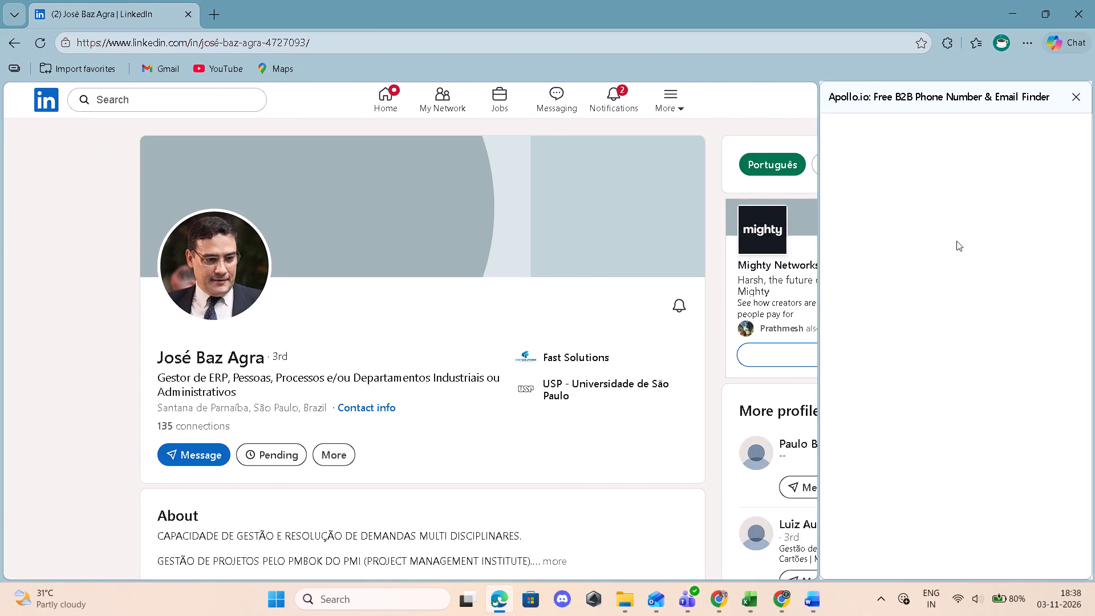
click(868, 509)
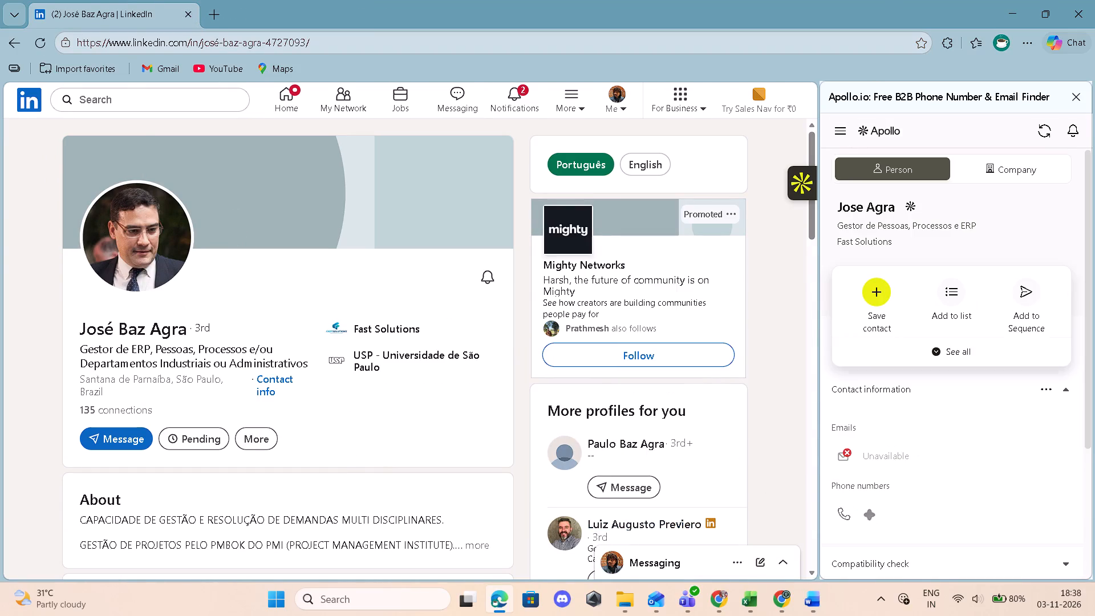
click(1035, 124)
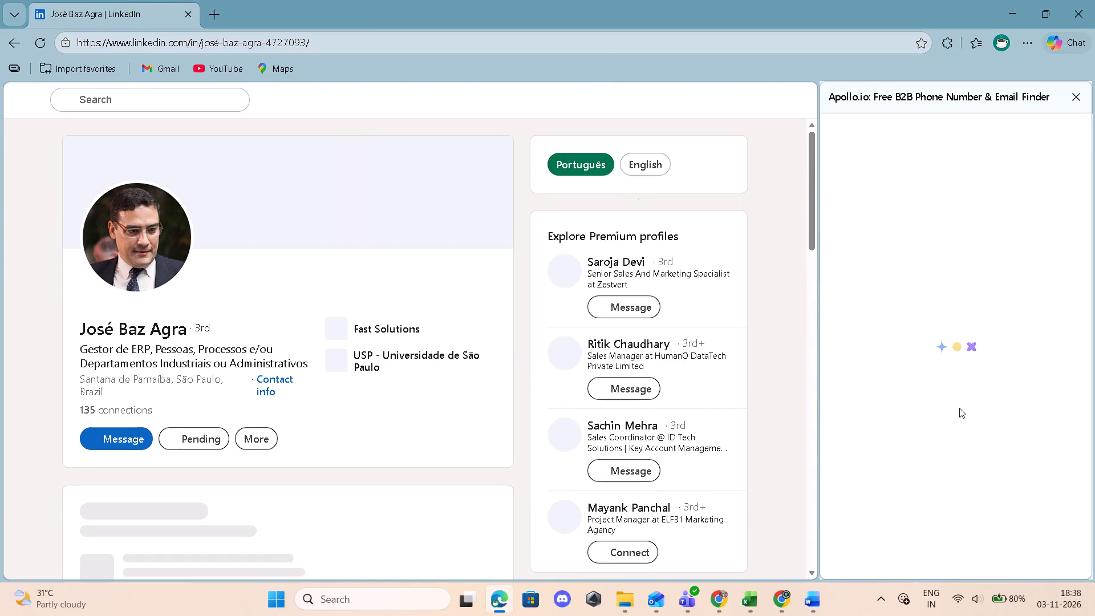
click(925, 517)
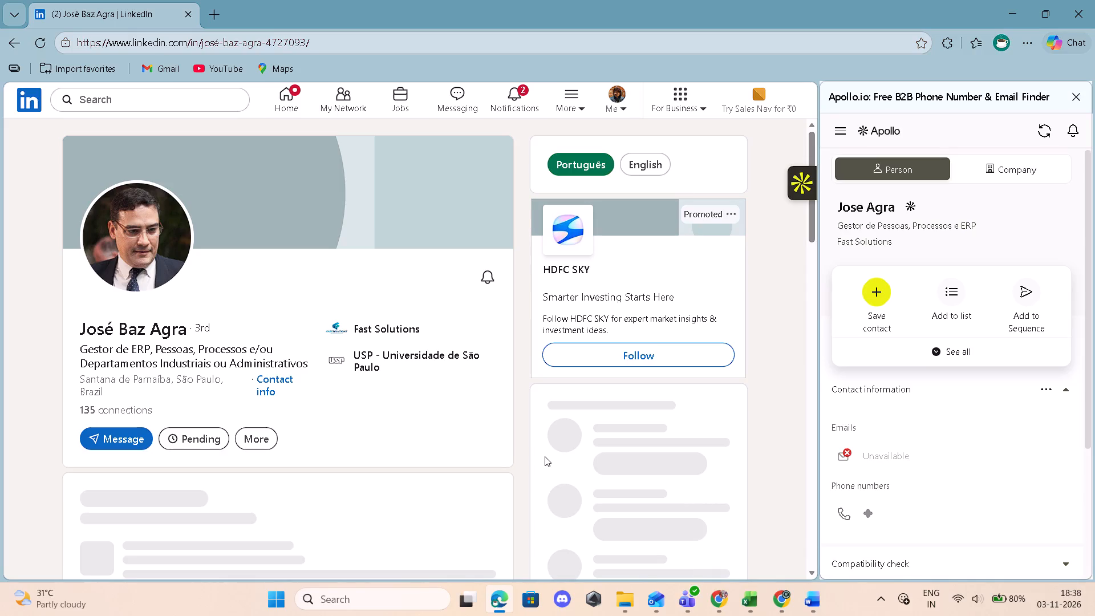
double_click(890, 593)
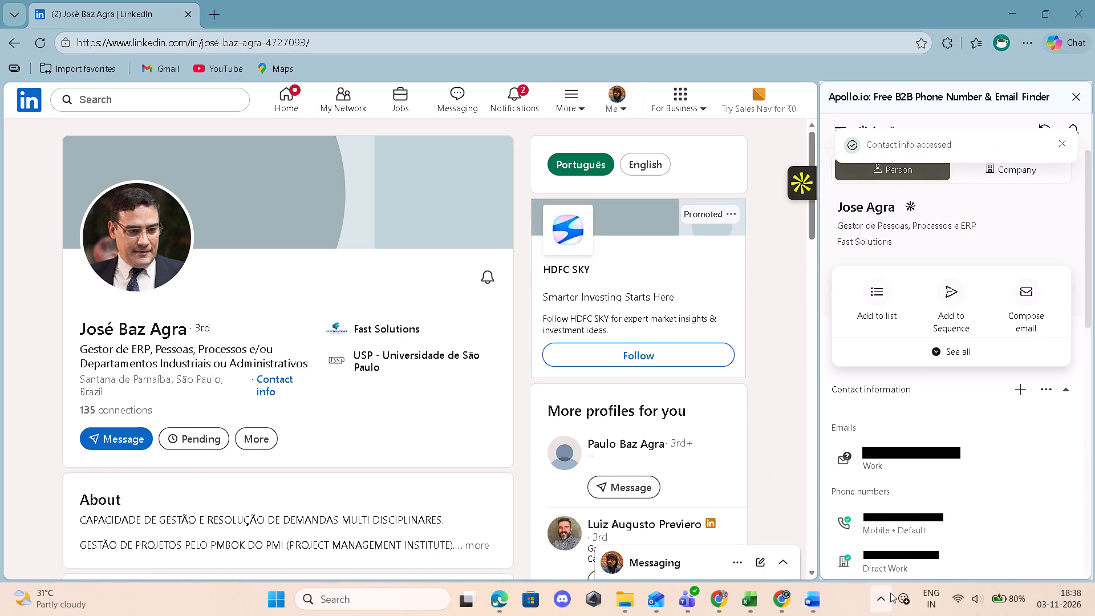
Copy the row 61 contact's work email from Apollo into cell K61 of the Harsh Brazil sheet in Excel.
click(974, 460)
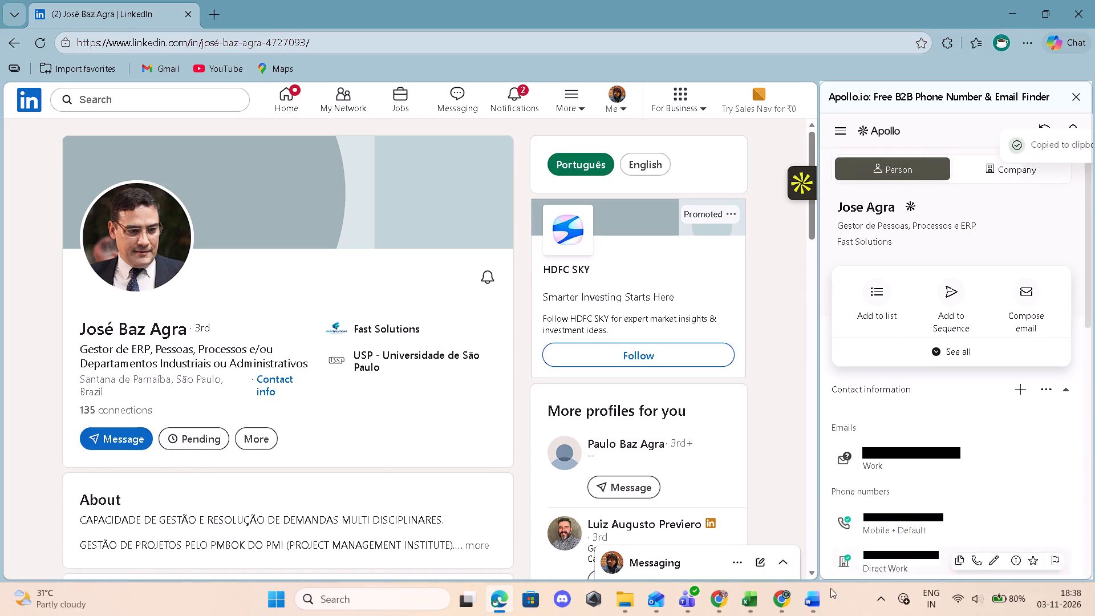
click(739, 604)
click(561, 424)
key(ctrl+v)
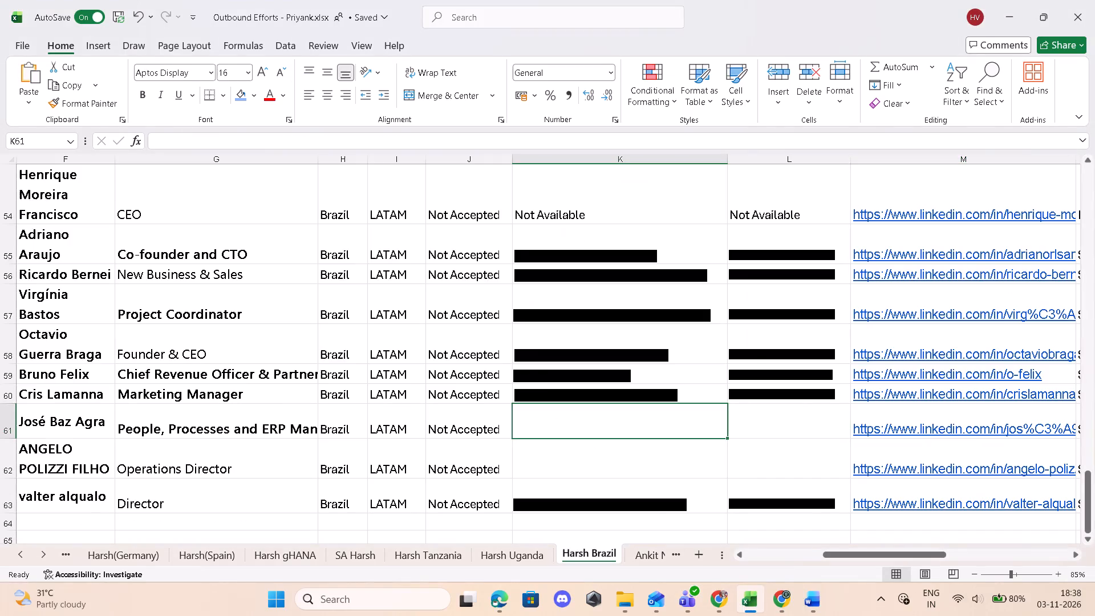
click(0, 406)
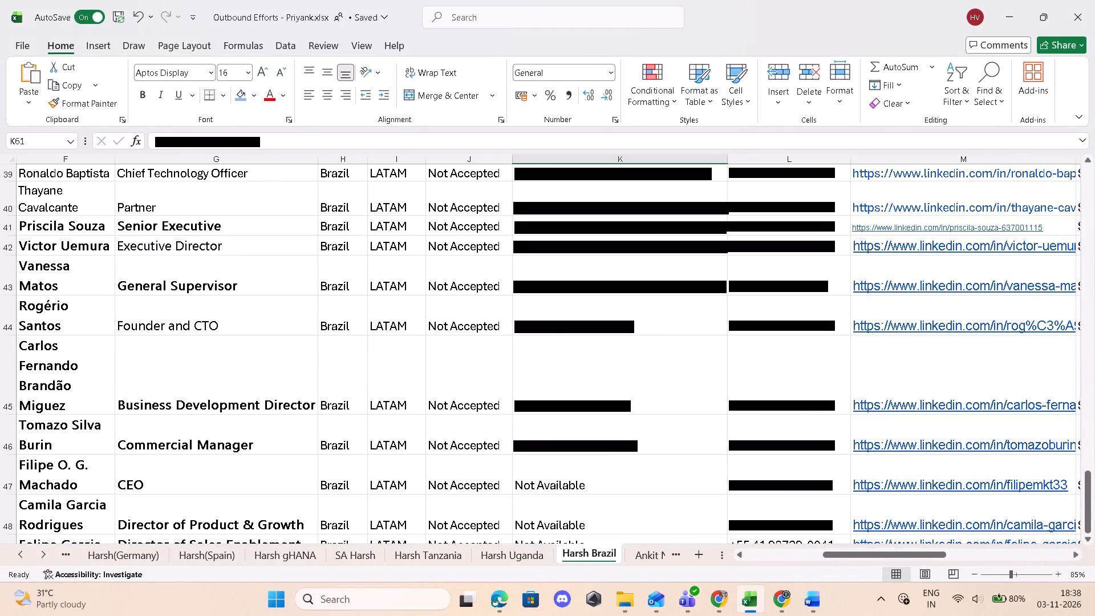
scroll(585, 469, down, 2)
scroll(607, 477, up, 2)
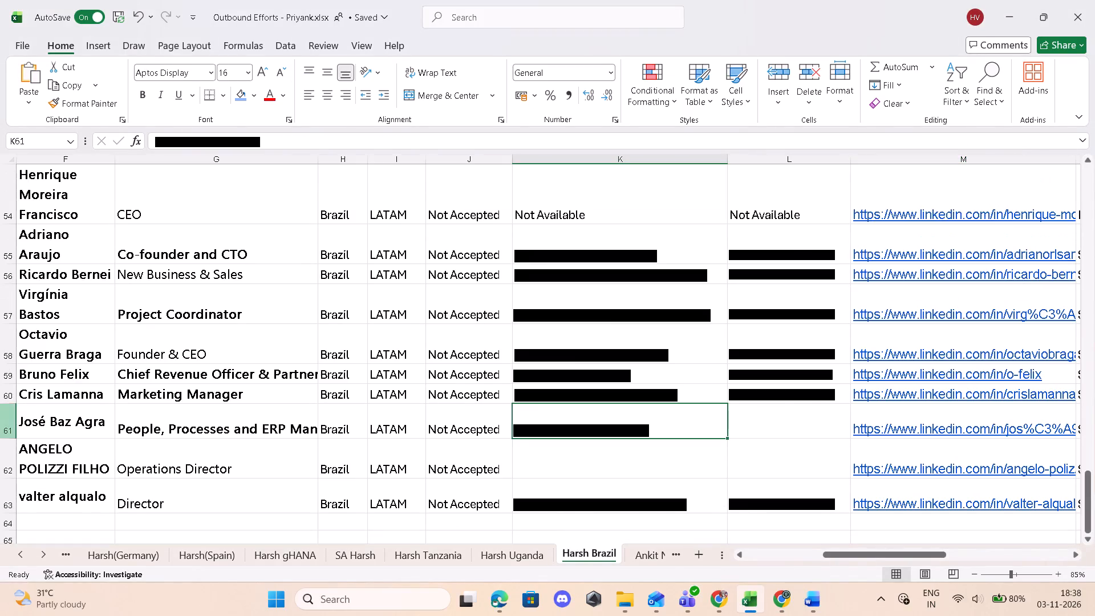
click(0, 415)
Copy the row 61 contact's mobile number from Apollo in Edge into cell L61 of the Harsh Brazil sheet in Excel.
click(497, 599)
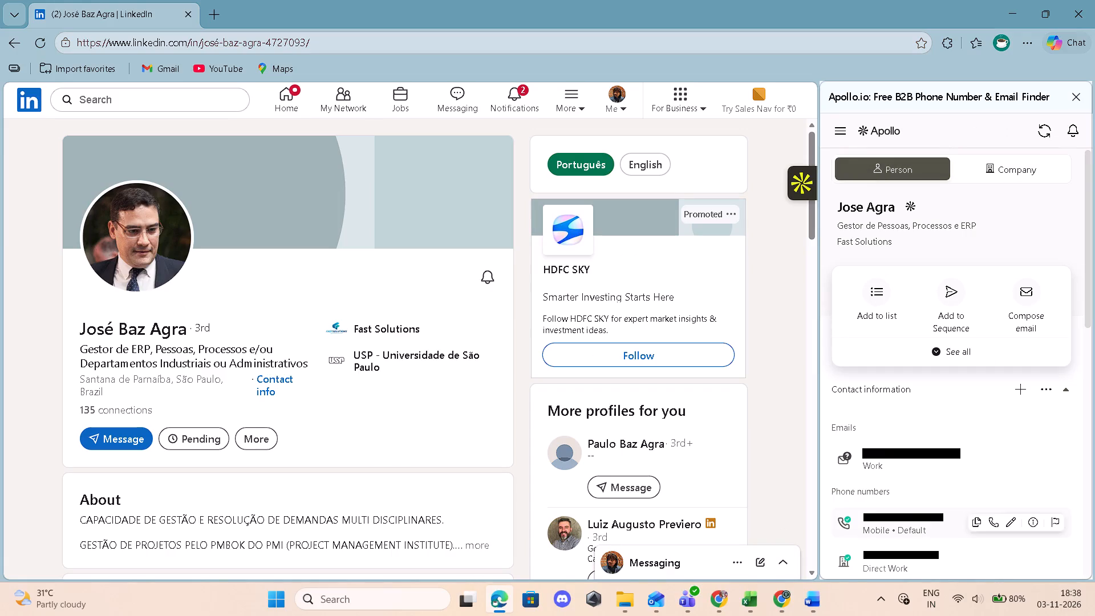
click(974, 525)
click(748, 593)
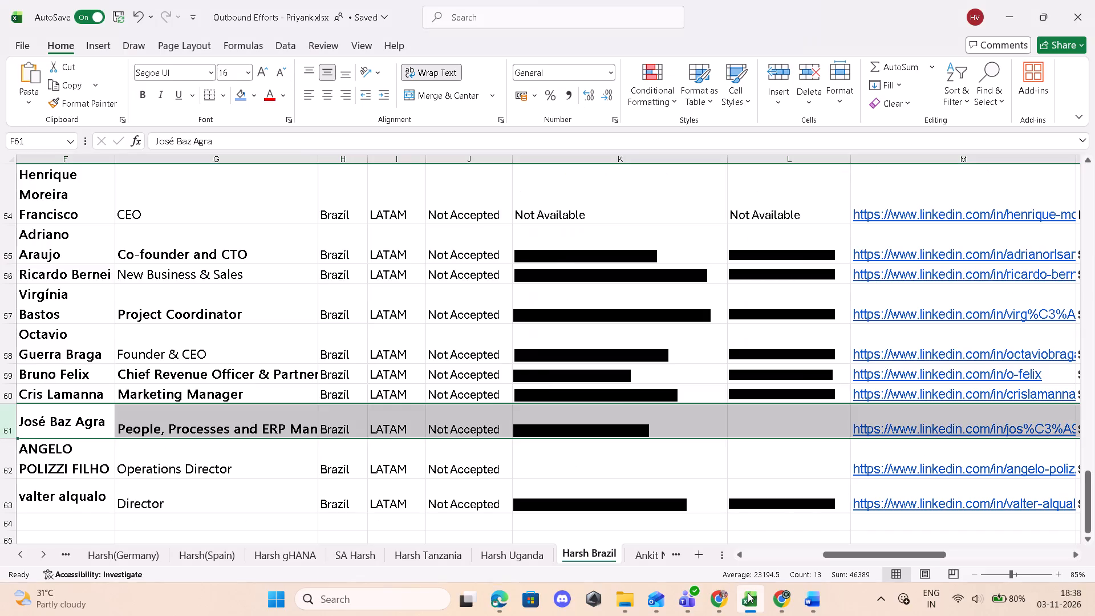
click(787, 422)
key(ctrl+v)
Open the Operations Director's LinkedIn profile from row 62 and close the previous profile's tab in Edge.
click(806, 453)
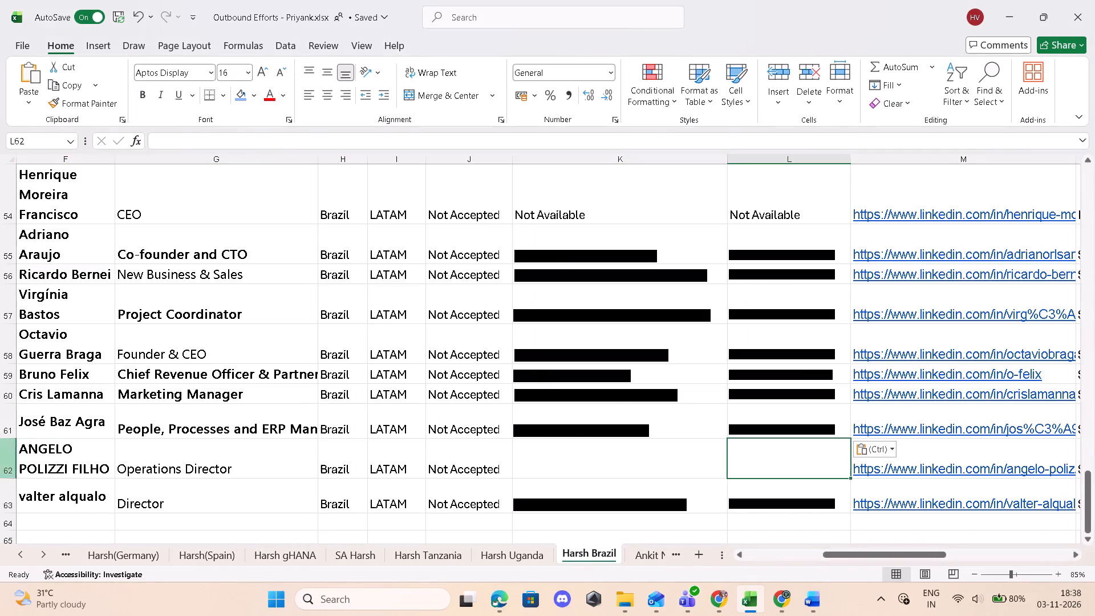
click(0, 458)
click(940, 470)
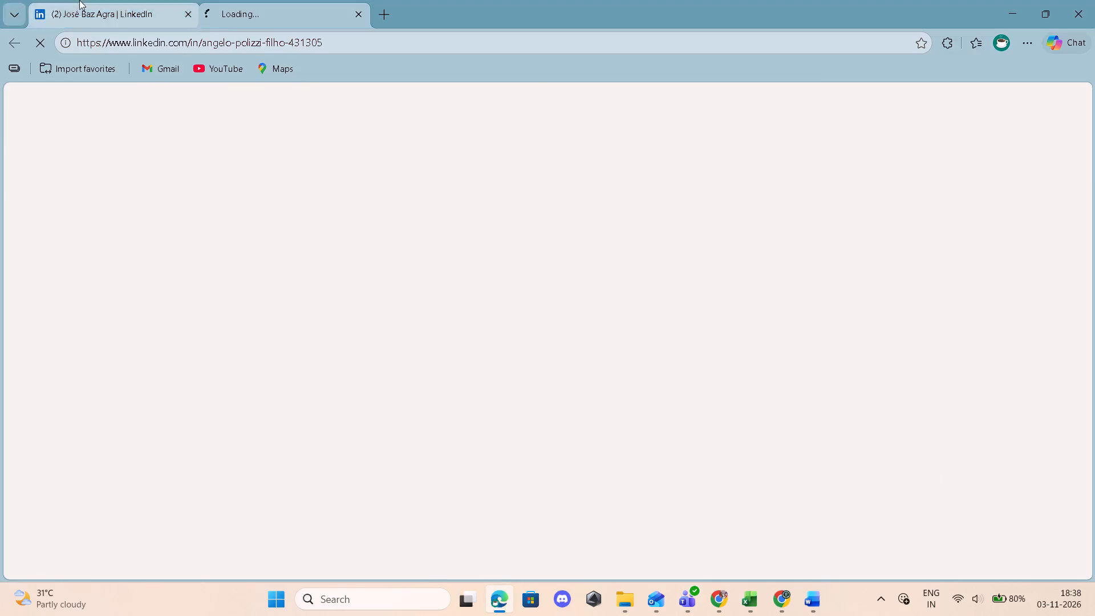
click(79, 0)
click(190, 17)
Bring up the Operations Director's contact in Apollo, request access to the phone number, and refresh the extension.
click(1068, 186)
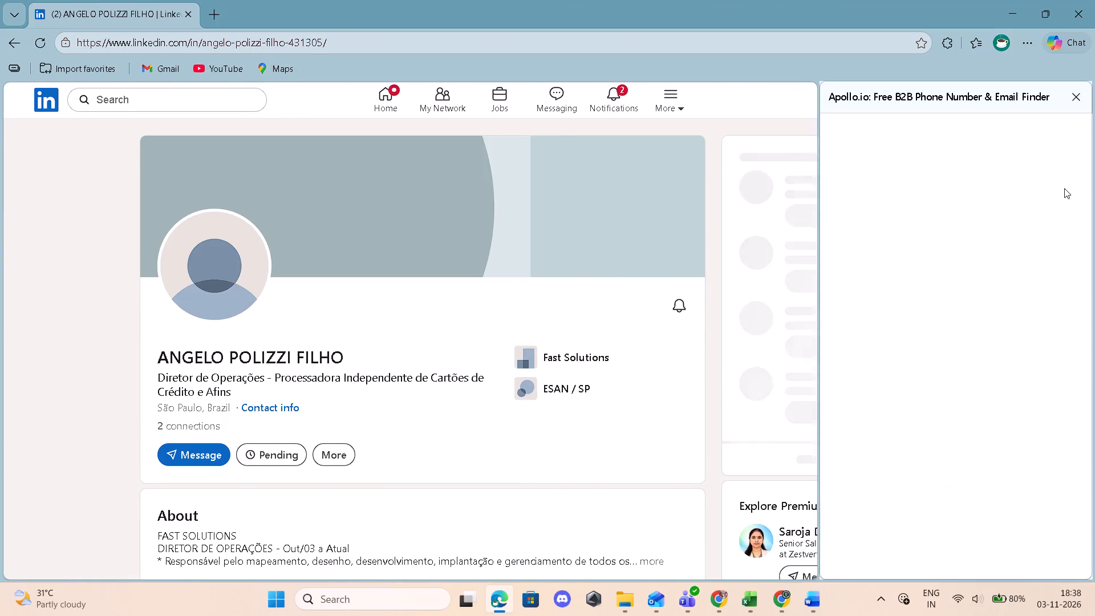
click(890, 495)
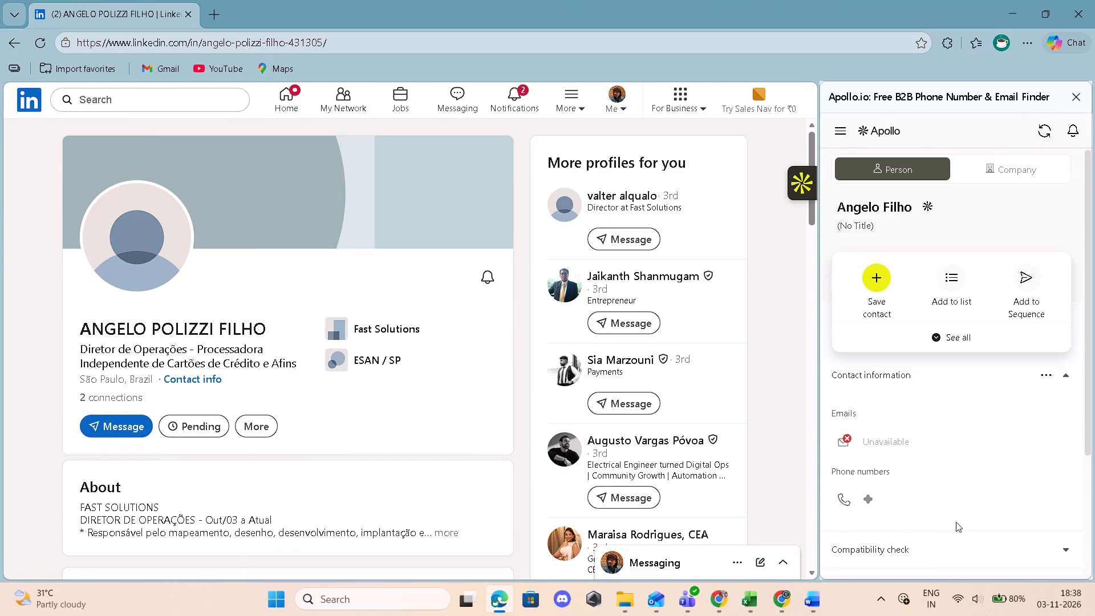
click(1069, 148)
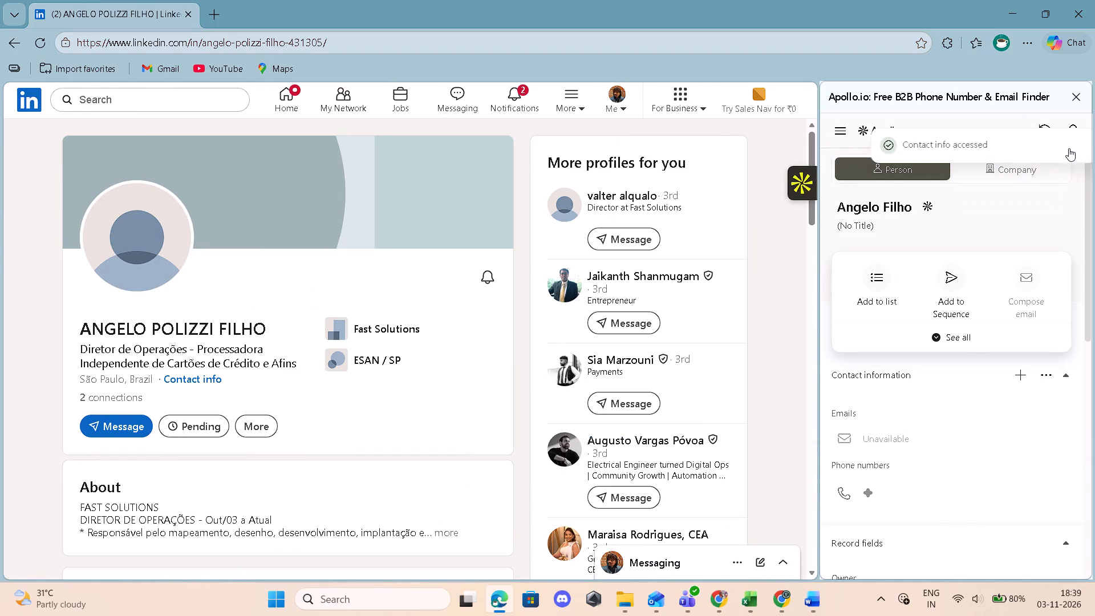
scroll(938, 355, down, 1)
scroll(942, 478, up, 3)
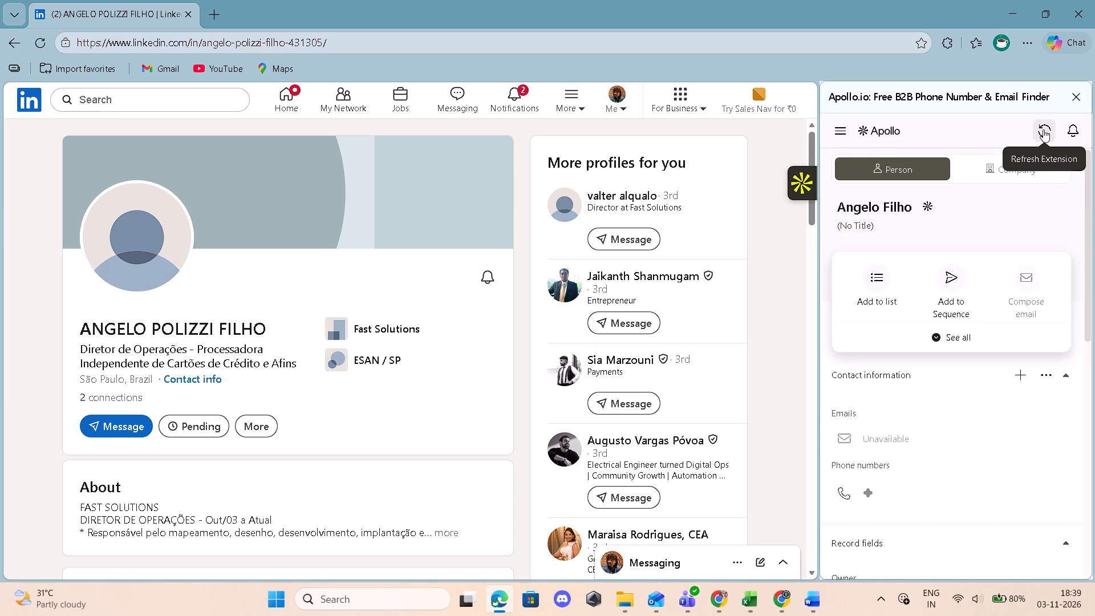
click(1043, 129)
double_click(870, 593)
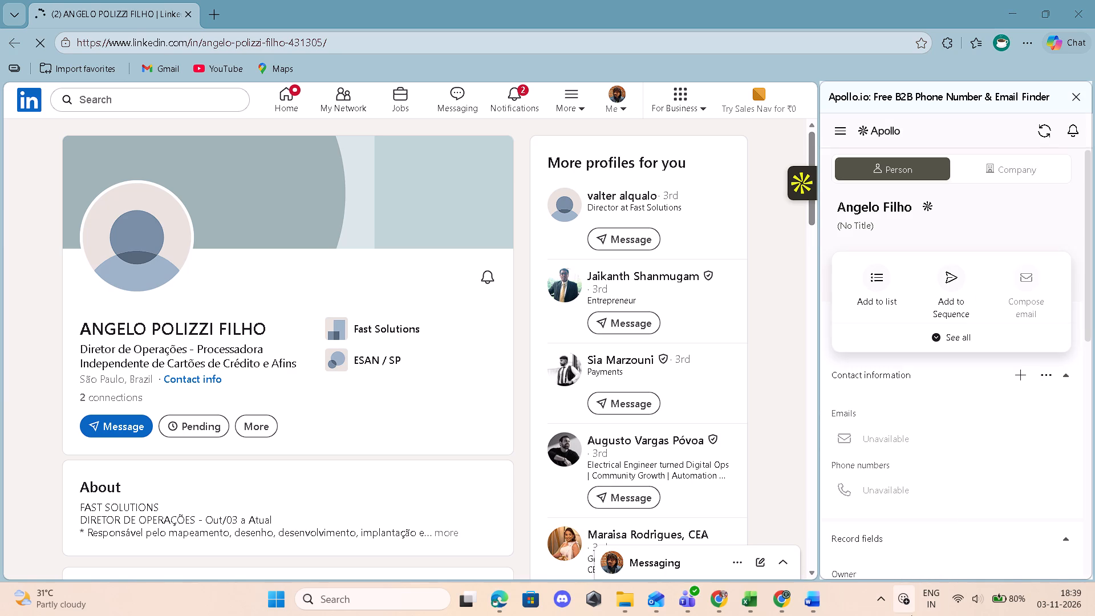
click(879, 615)
right_click(912, 526)
click(940, 516)
click(875, 597)
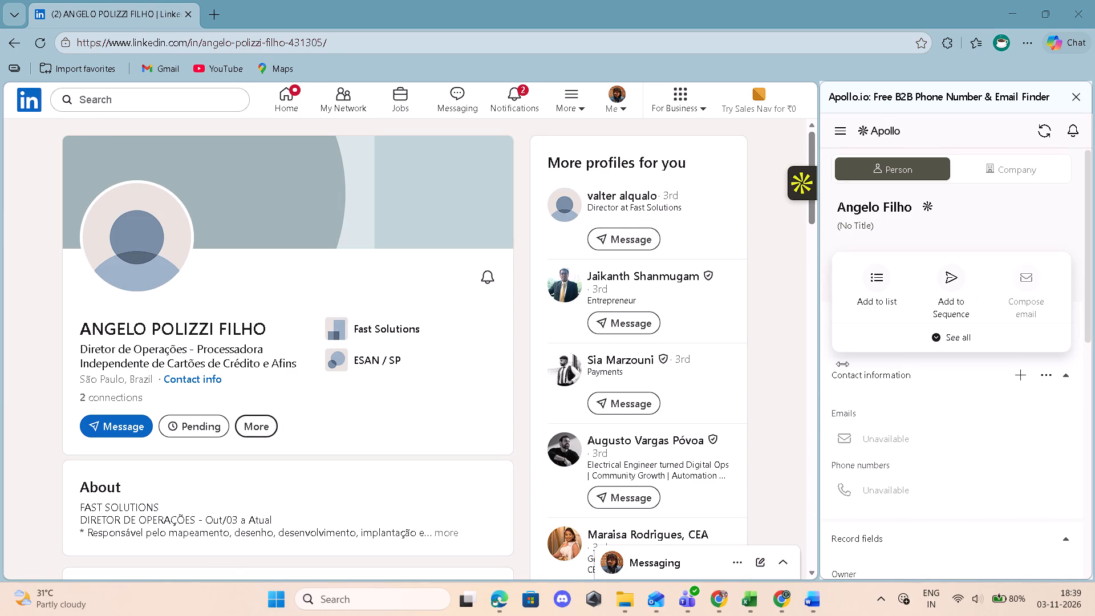
Copy the Not Available entry from K54 in Excel into cells K62 and L62 for the Operations Director.
click(740, 579)
click(748, 586)
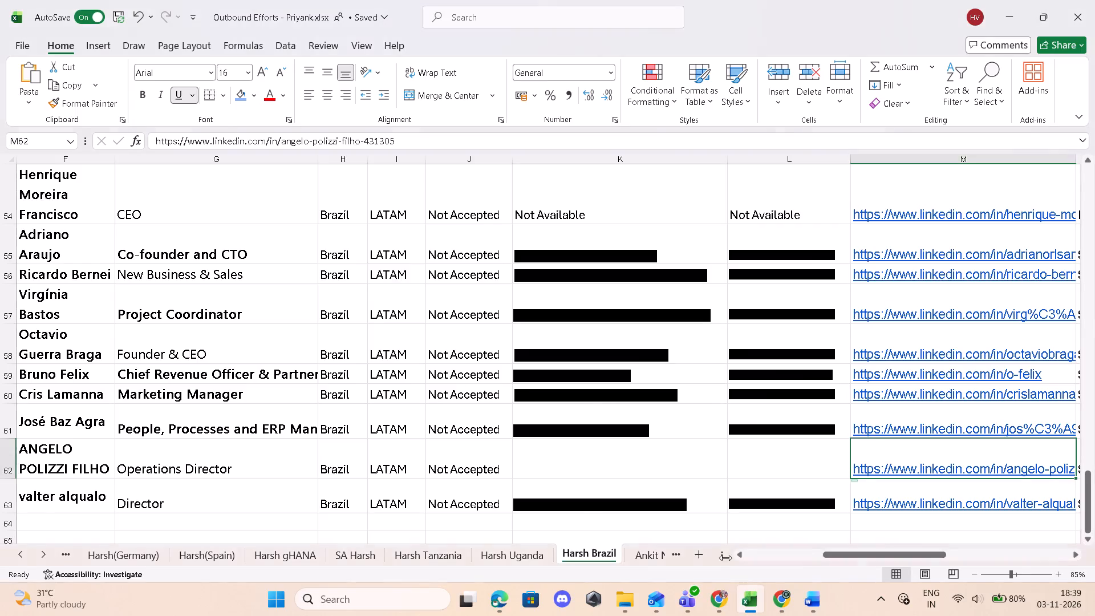
click(594, 204)
key(ctrl+c)
click(625, 469)
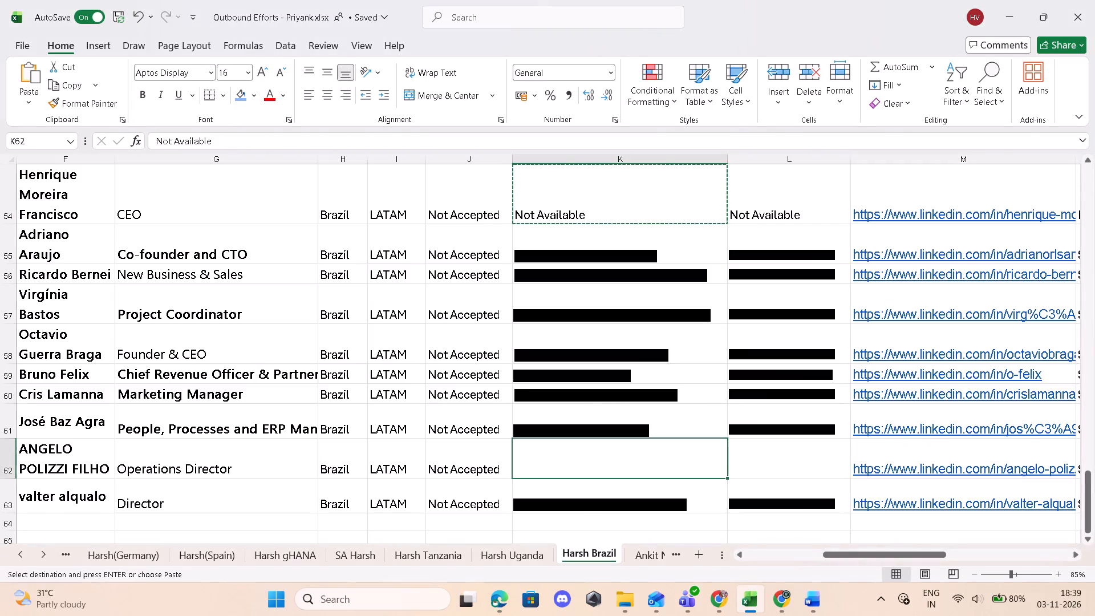
key(ctrl+v)
click(770, 463)
key(ctrl+v)
click(0, 449)
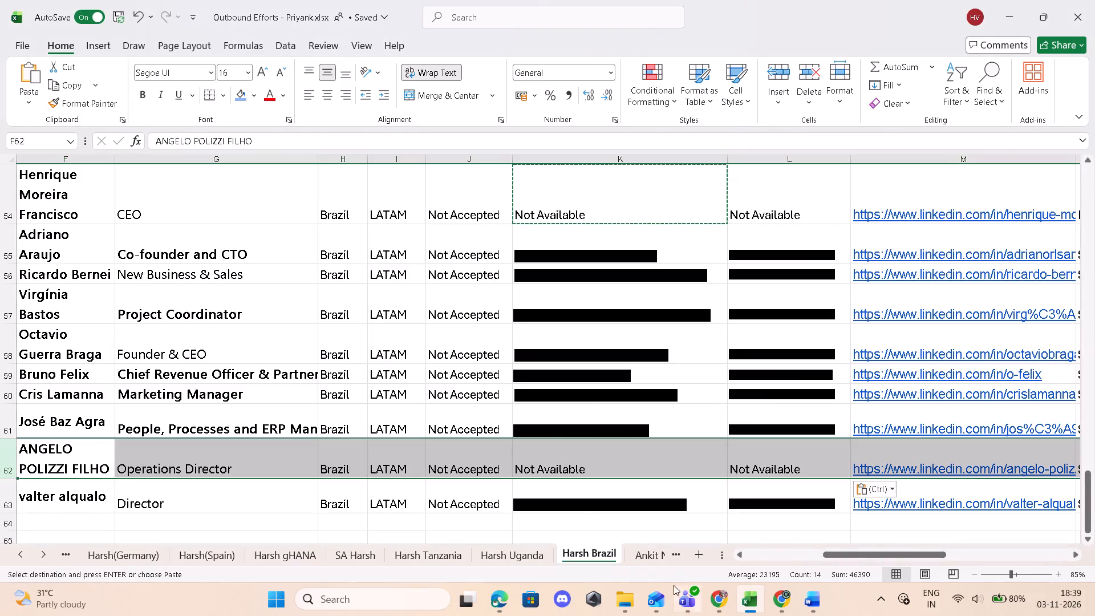
Return to Edge and refresh the Operations Director's Apollo contact to check for contact details again.
click(502, 615)
click(1043, 128)
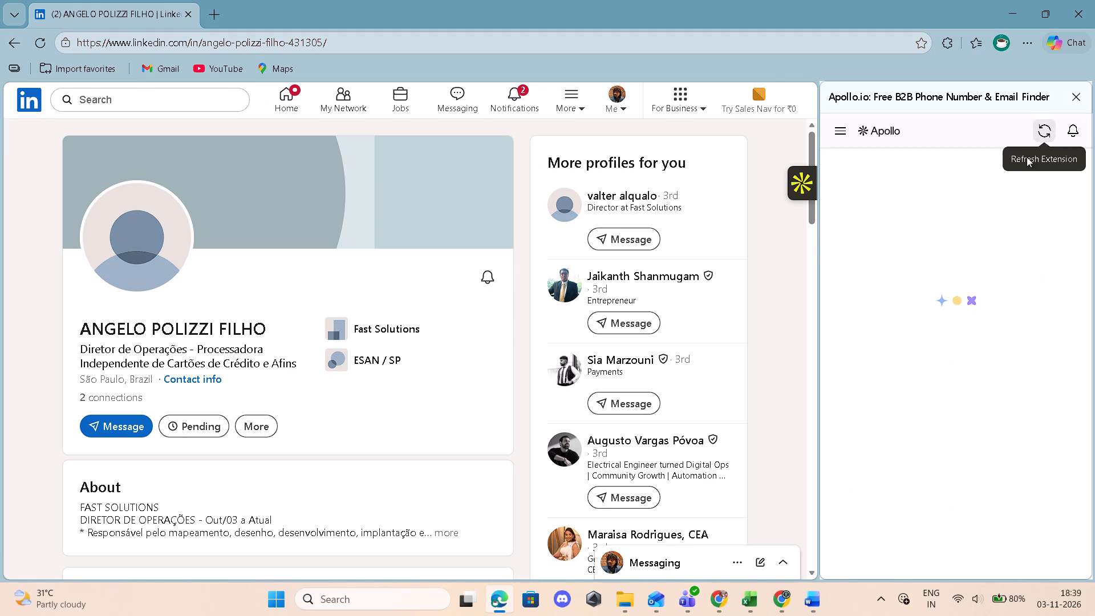
click(753, 615)
Examine the lead rows and the follow-up date columns of the Harsh Brazil sheet in Excel.
scroll(770, 455, down, 1)
scroll(666, 452, up, 19)
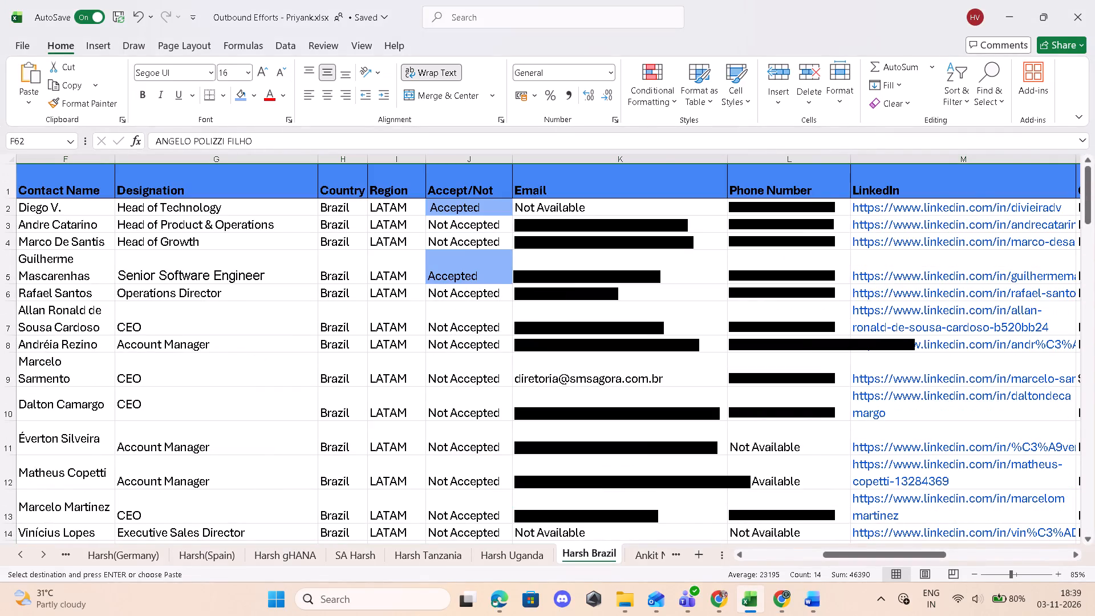
drag(916, 557, 1094, 533)
scroll(804, 360, down, 7)
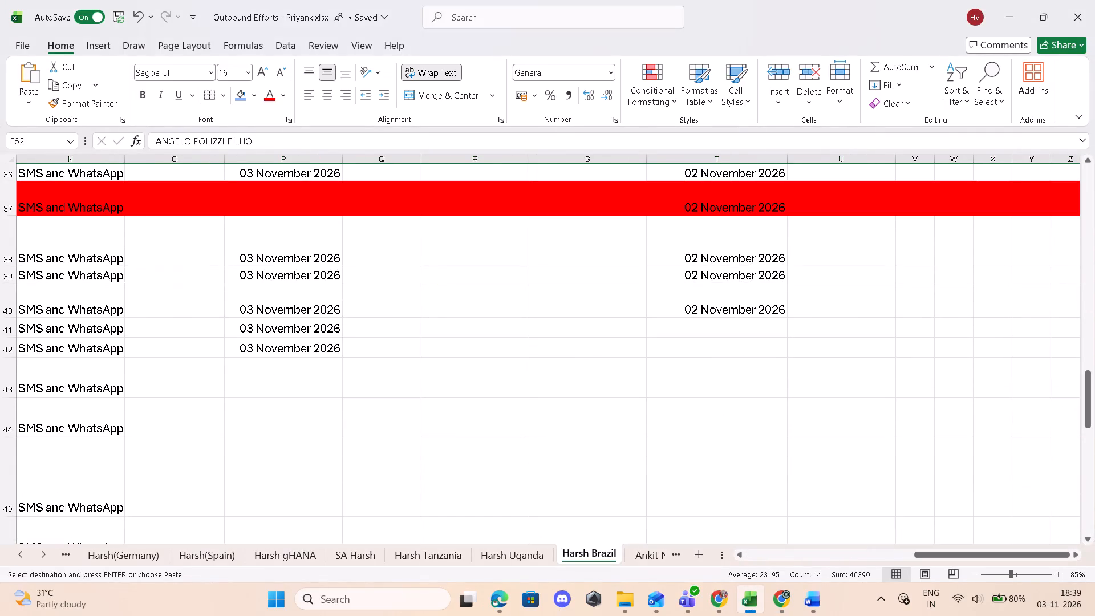
drag(875, 589, 877, 594)
click(878, 598)
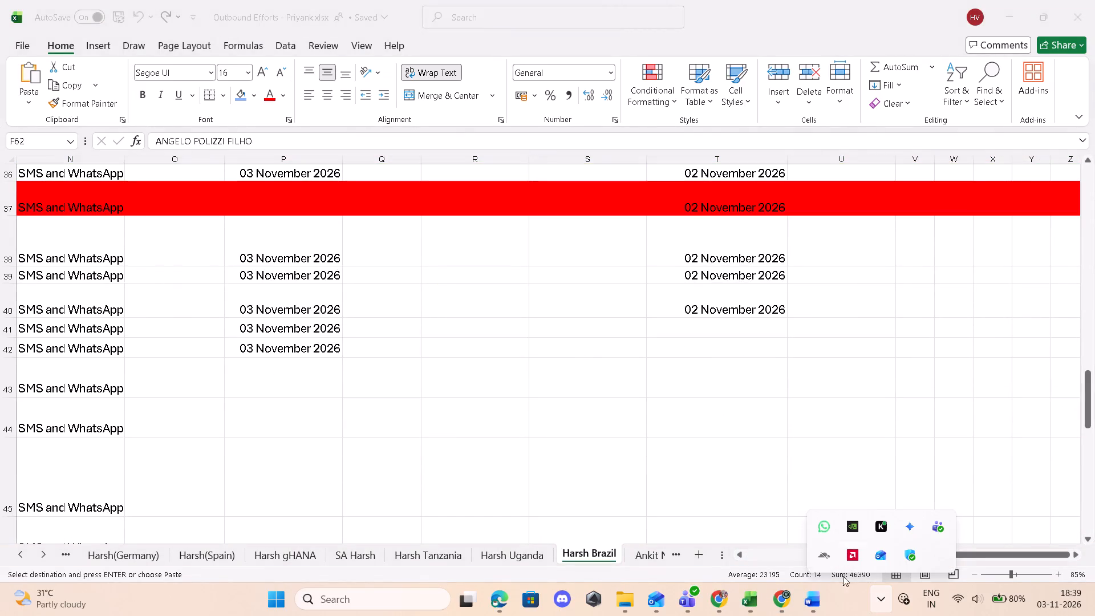
click(871, 605)
click(952, 602)
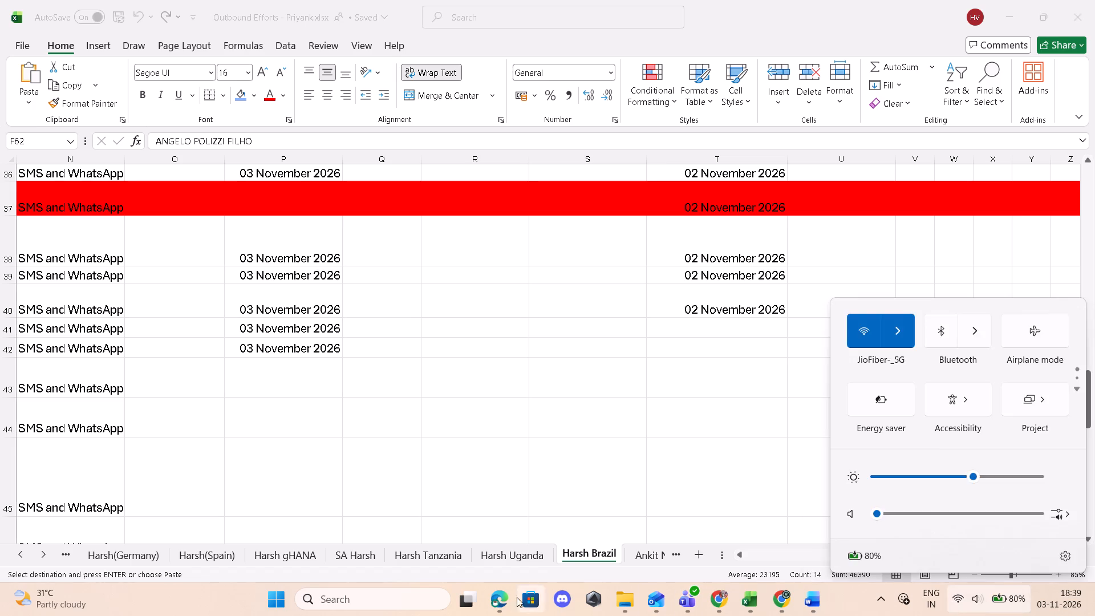
Close the Operations Director's LinkedIn profile tab in Edge.
click(509, 597)
click(185, 13)
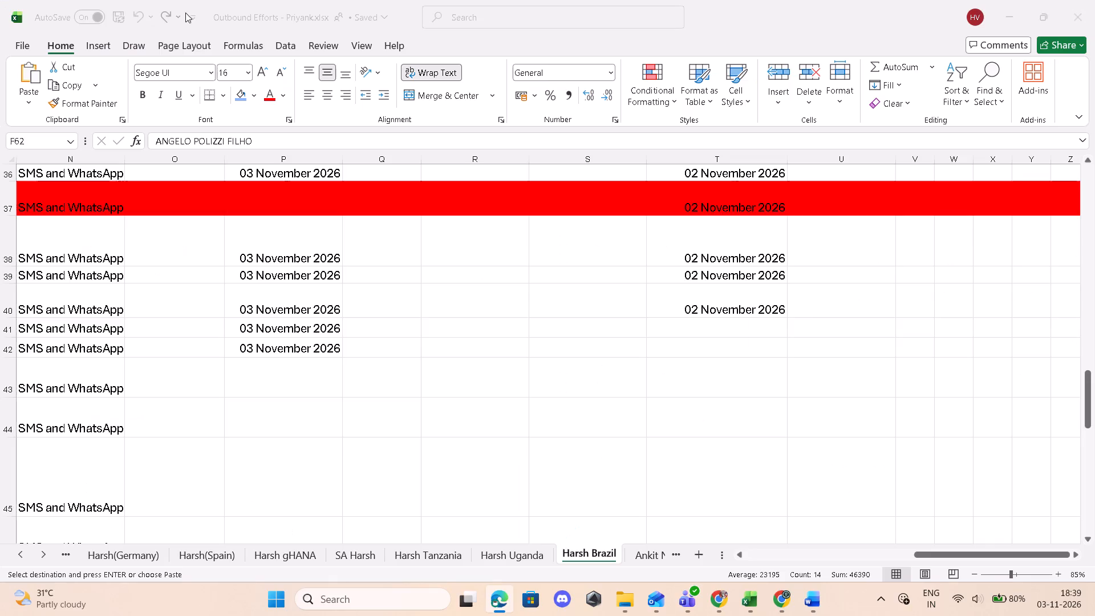
Examine the company and contact columns of the last lead rows in the Harsh Brazil sheet.
drag(983, 557, 959, 555)
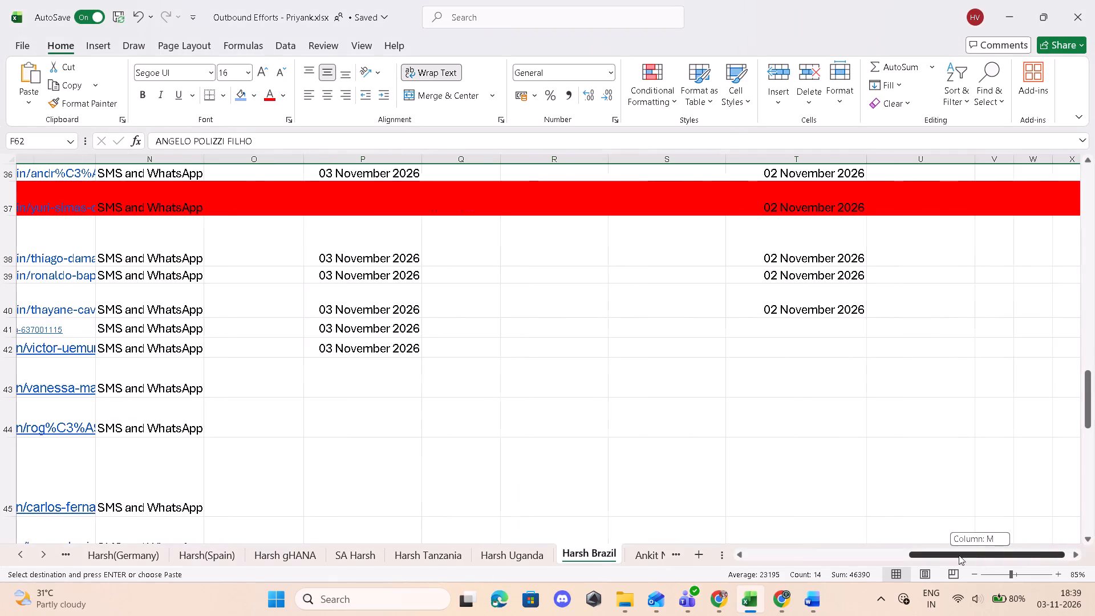
drag(959, 555, 507, 500)
scroll(525, 424, down, 4)
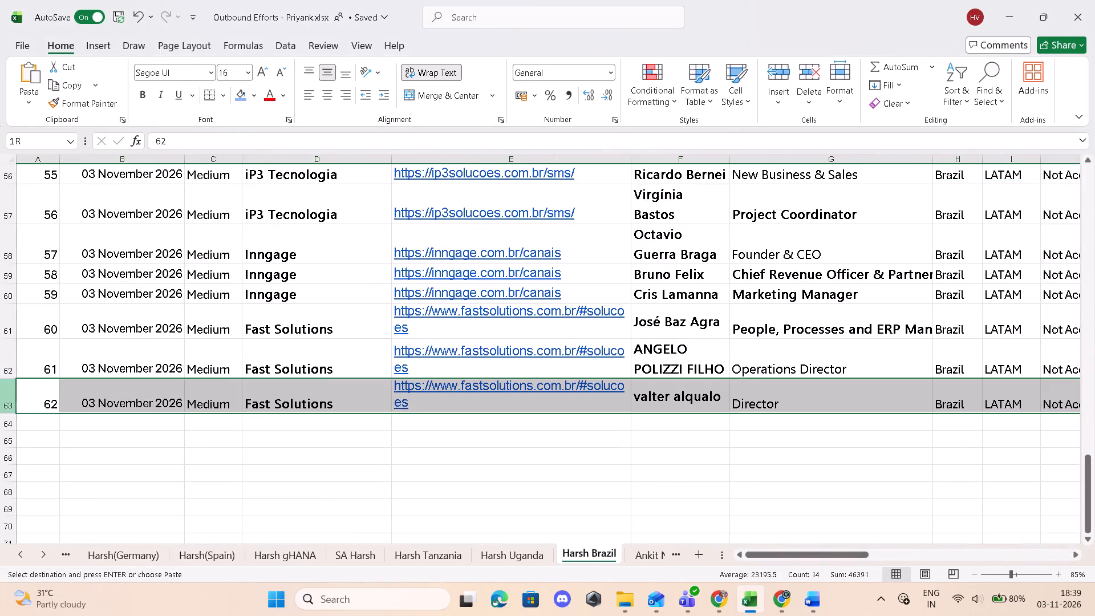
click(0, 391)
click(875, 609)
click(875, 609)
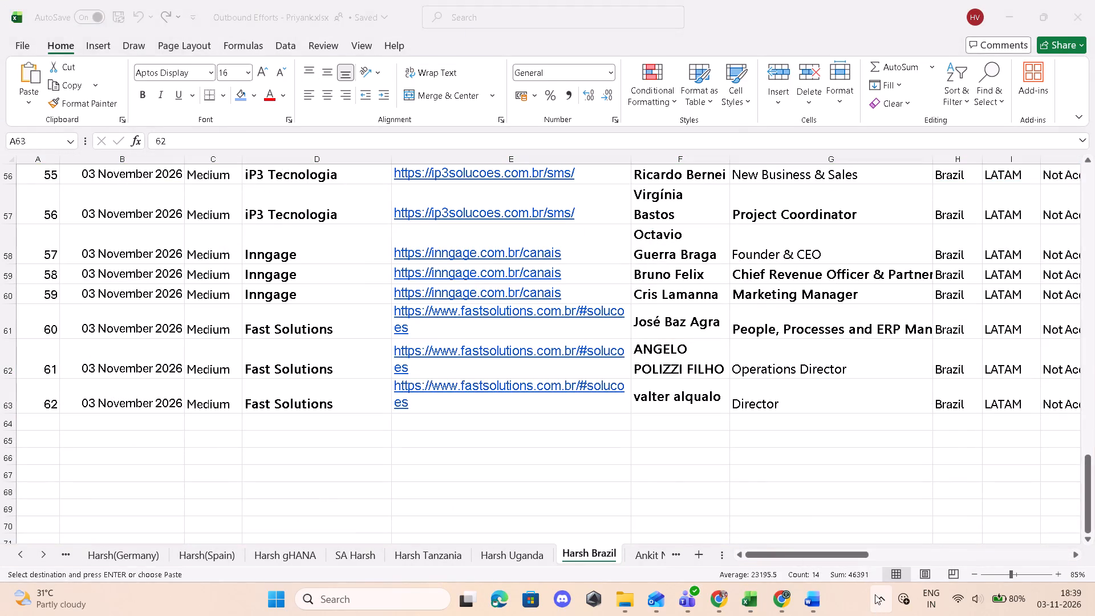
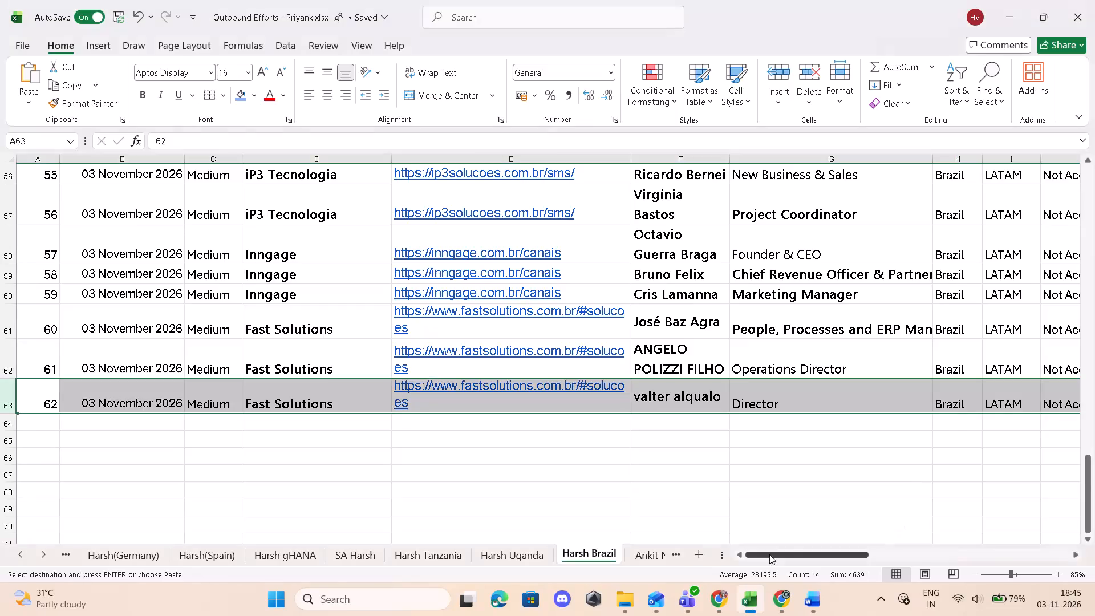
Examine the Harsh Brazil lead rows around the first Conectel entry, across the contact, connection status, LinkedIn and follow-up date columns.
drag(793, 550, 720, 549)
scroll(291, 473, down, 2)
click(259, 444)
scroll(549, 511, up, 3)
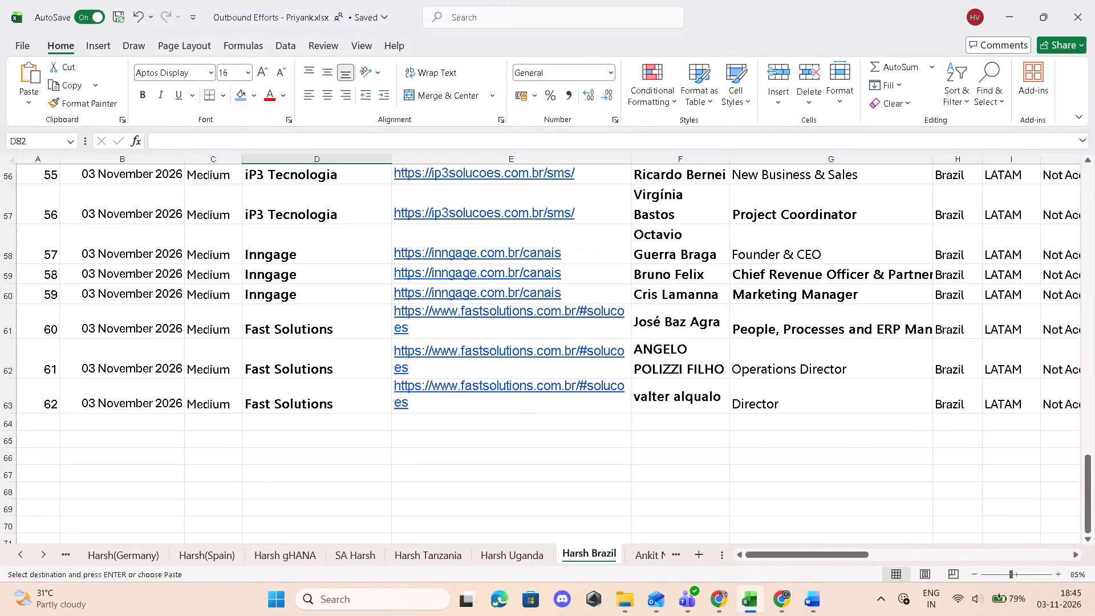
scroll(549, 511, up, 3)
scroll(650, 489, up, 2)
scroll(514, 492, down, 1)
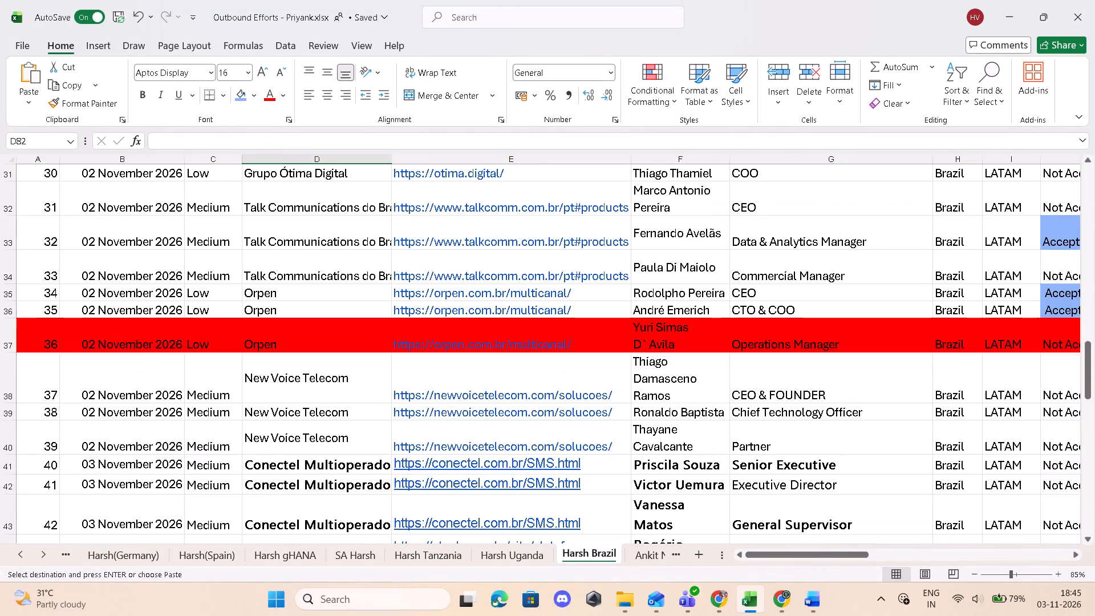
click(0, 464)
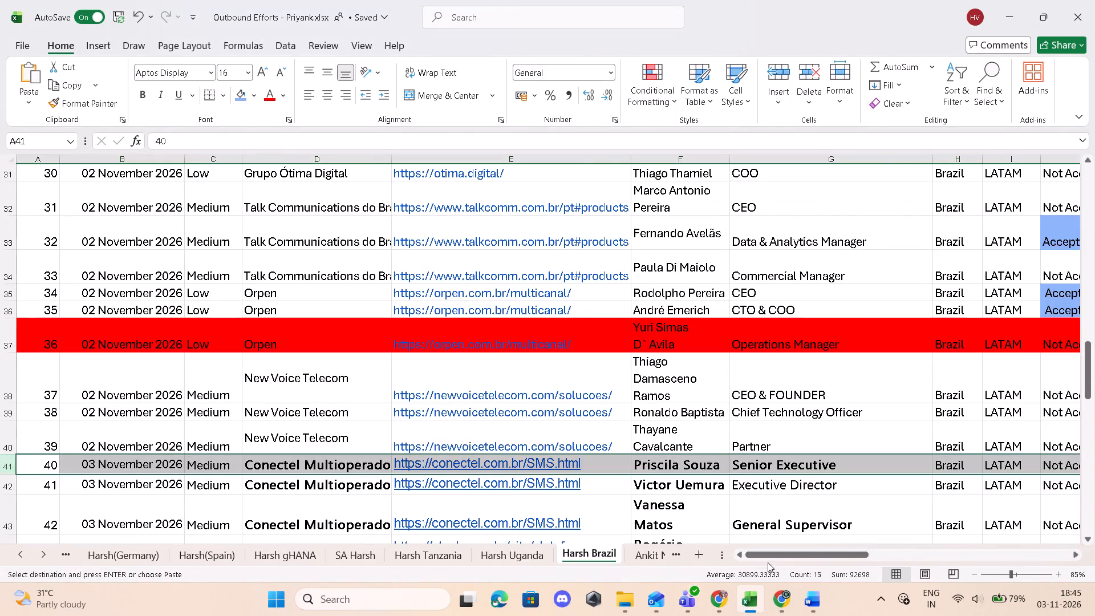
drag(774, 555, 900, 549)
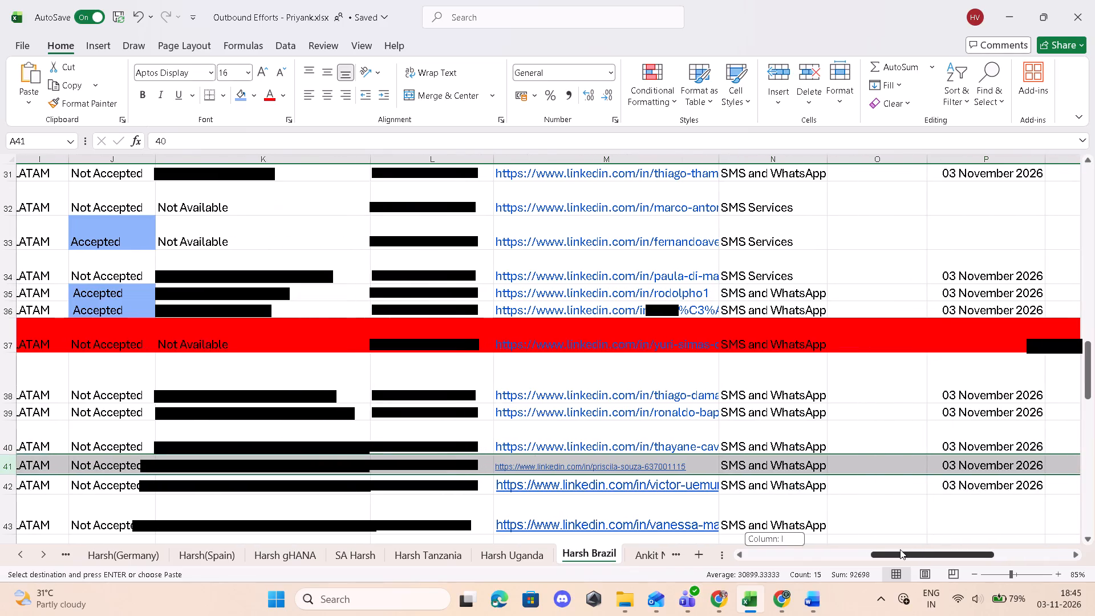
drag(900, 549, 842, 509)
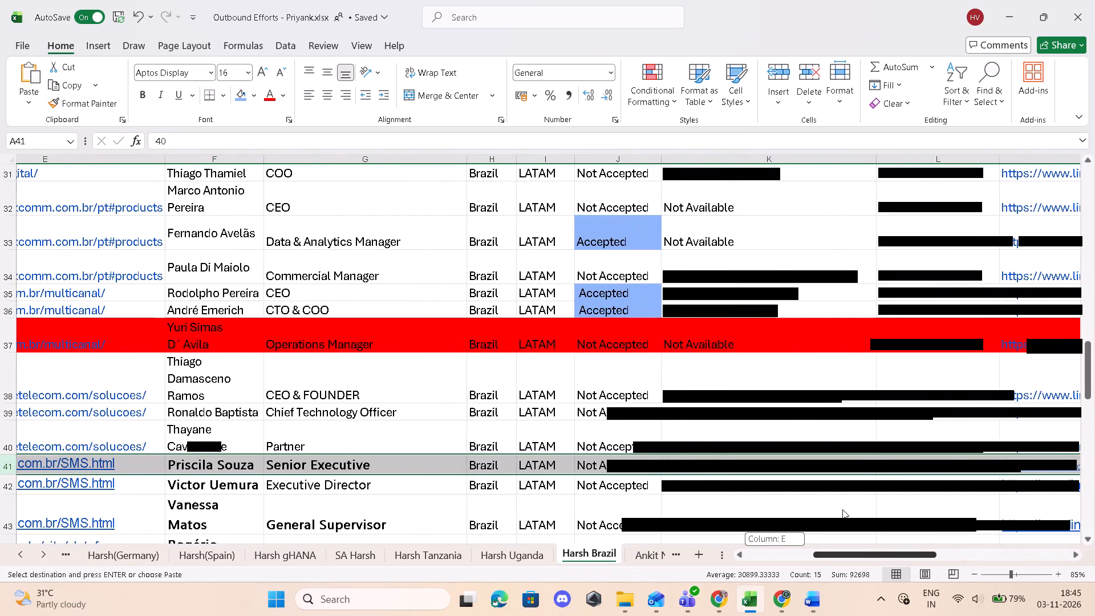
drag(842, 509, 830, 509)
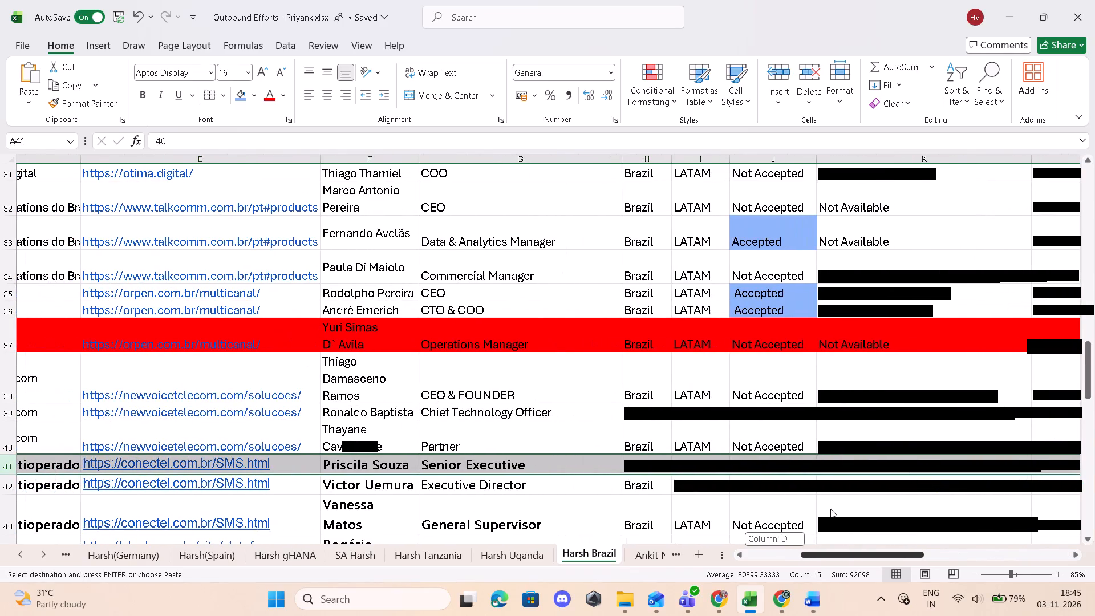
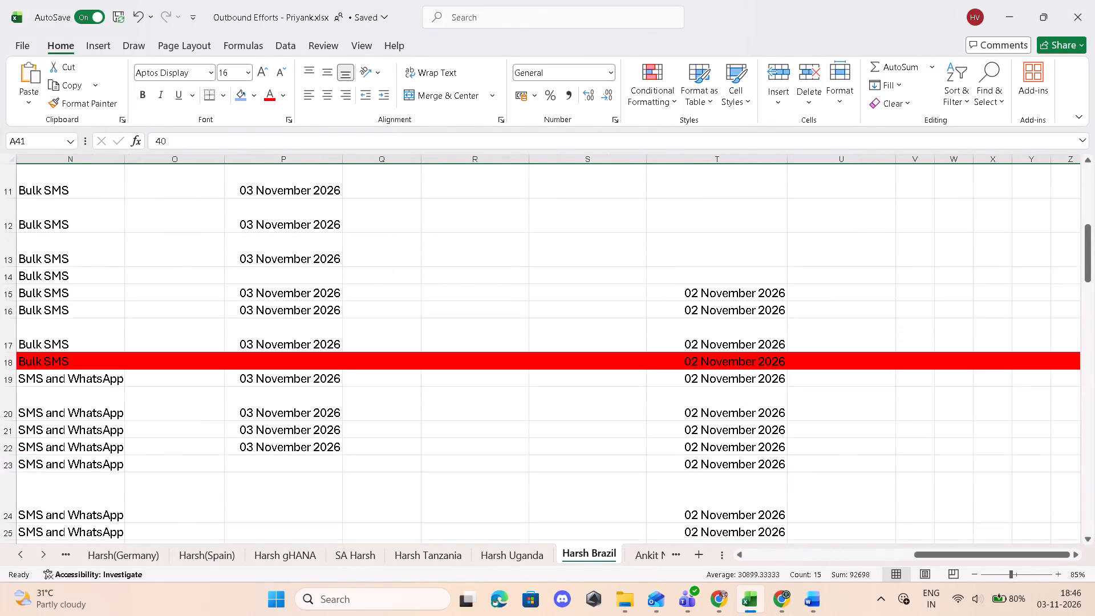
Check the 1st Email(Intro) dates in the Harsh Brazil sheet row by row, from row 2 through the rows after row 42.
scroll(493, 492, up, 7)
click(310, 207)
click(311, 222)
click(311, 238)
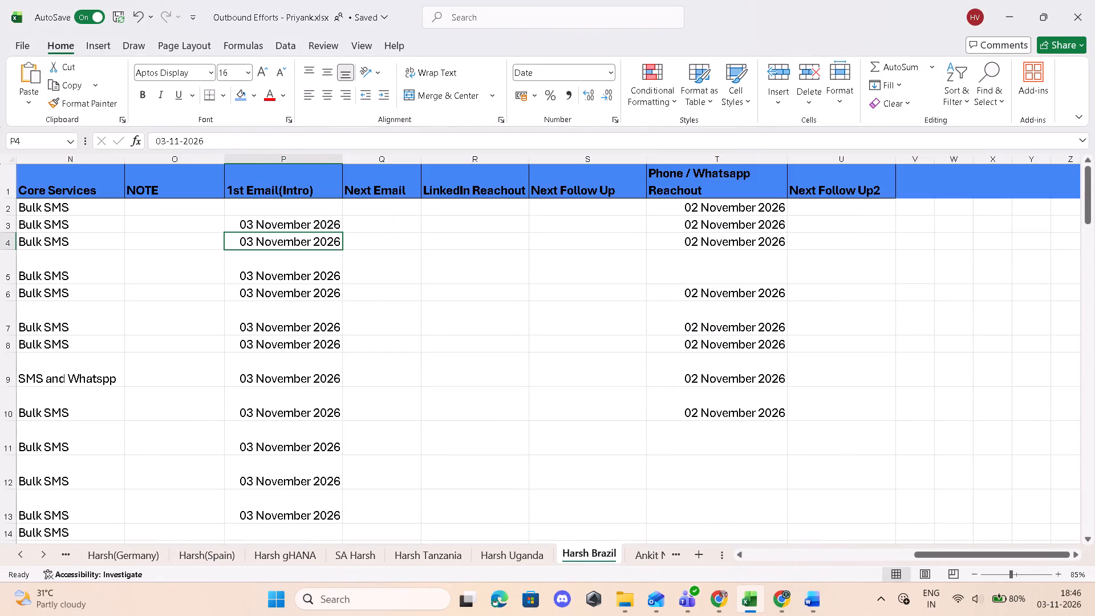
click(321, 267)
click(324, 305)
click(326, 345)
click(321, 368)
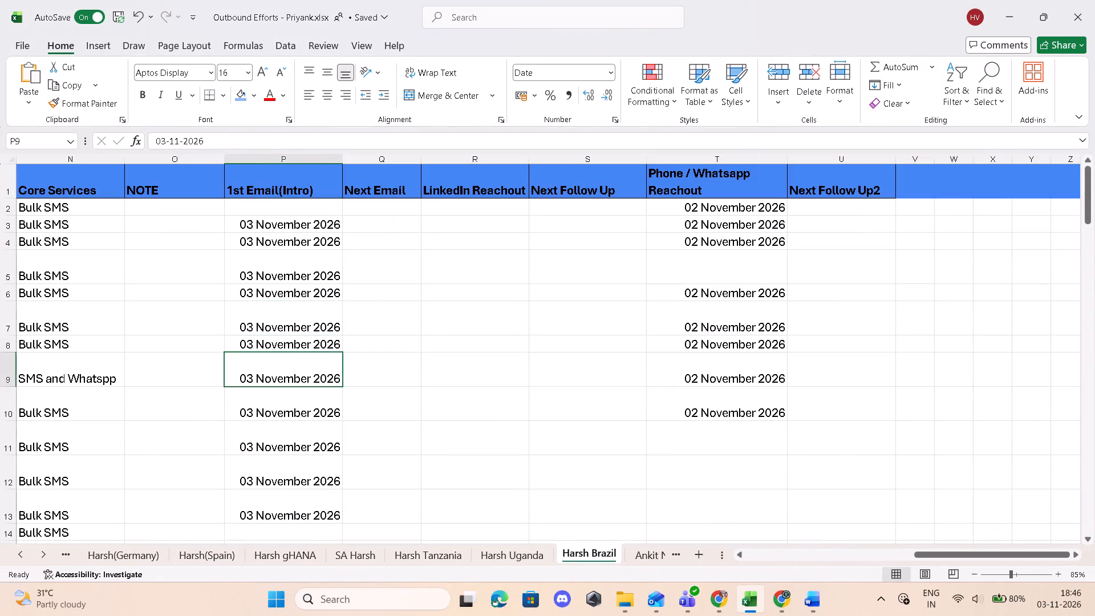
scroll(316, 379, down, 1)
click(303, 290)
click(306, 315)
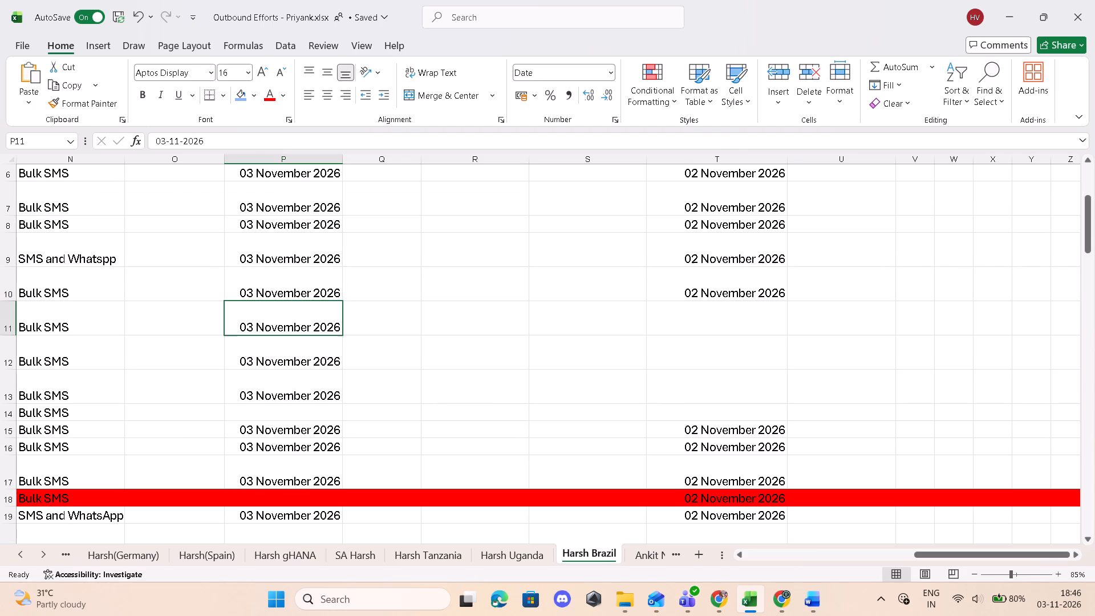
click(303, 350)
click(302, 386)
click(307, 427)
click(307, 442)
click(310, 481)
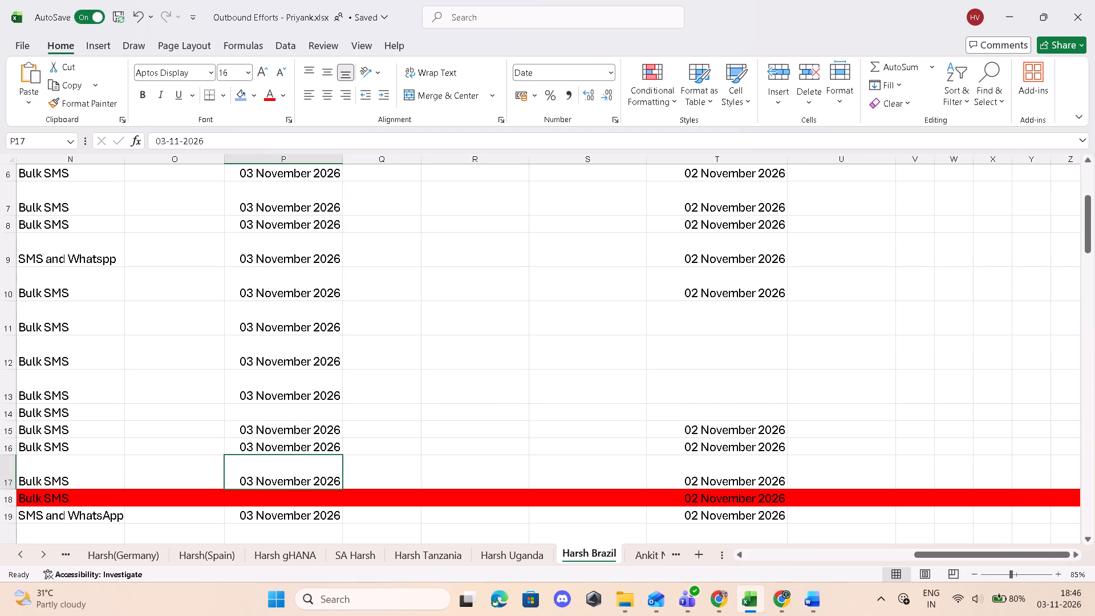
click(304, 505)
click(307, 513)
scroll(327, 361, down, 2)
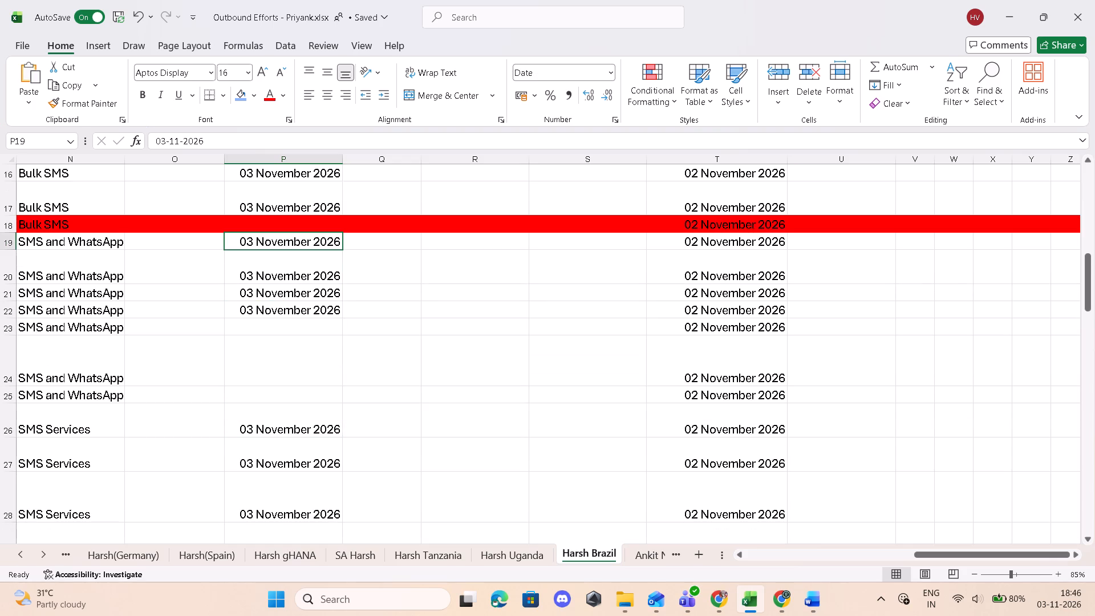
click(307, 275)
click(309, 293)
click(307, 311)
scroll(307, 311, down, 1)
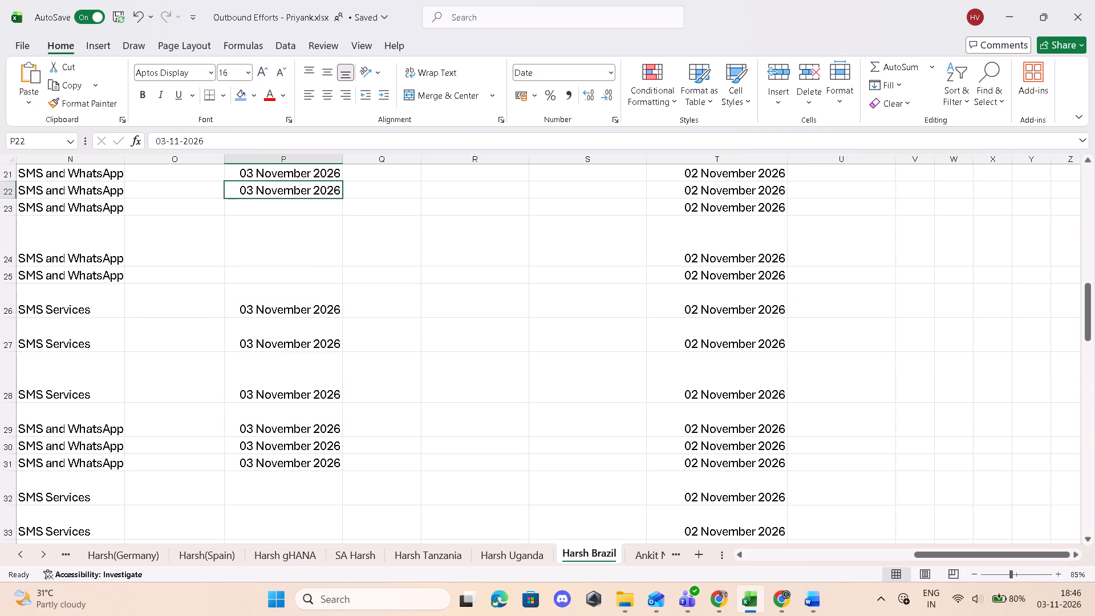
click(306, 308)
click(308, 338)
click(307, 400)
click(305, 437)
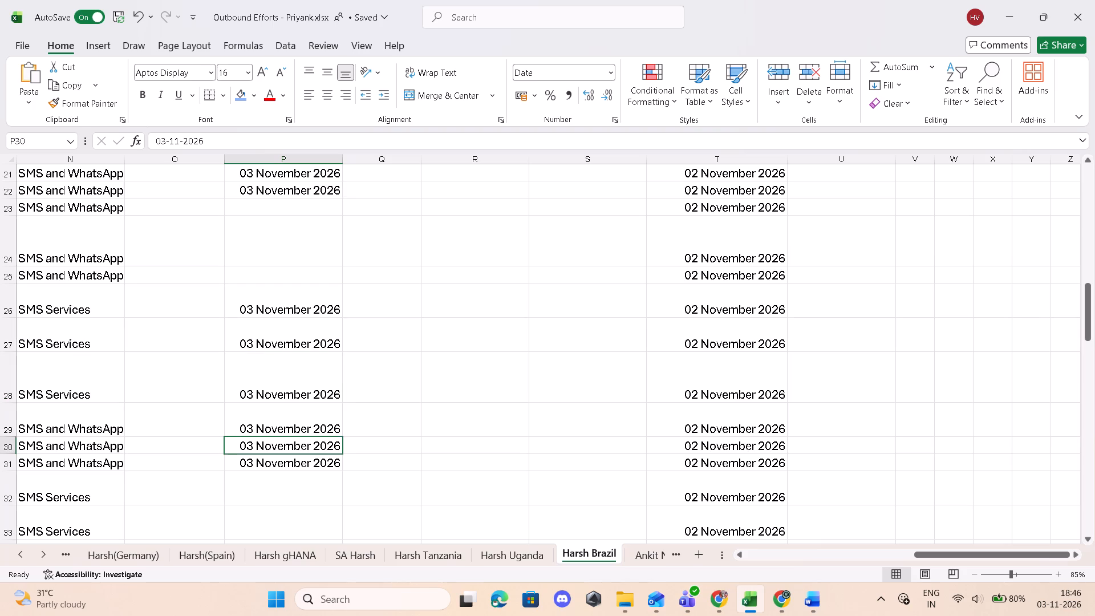
click(302, 461)
scroll(309, 396, down, 1)
click(297, 443)
click(297, 471)
click(299, 479)
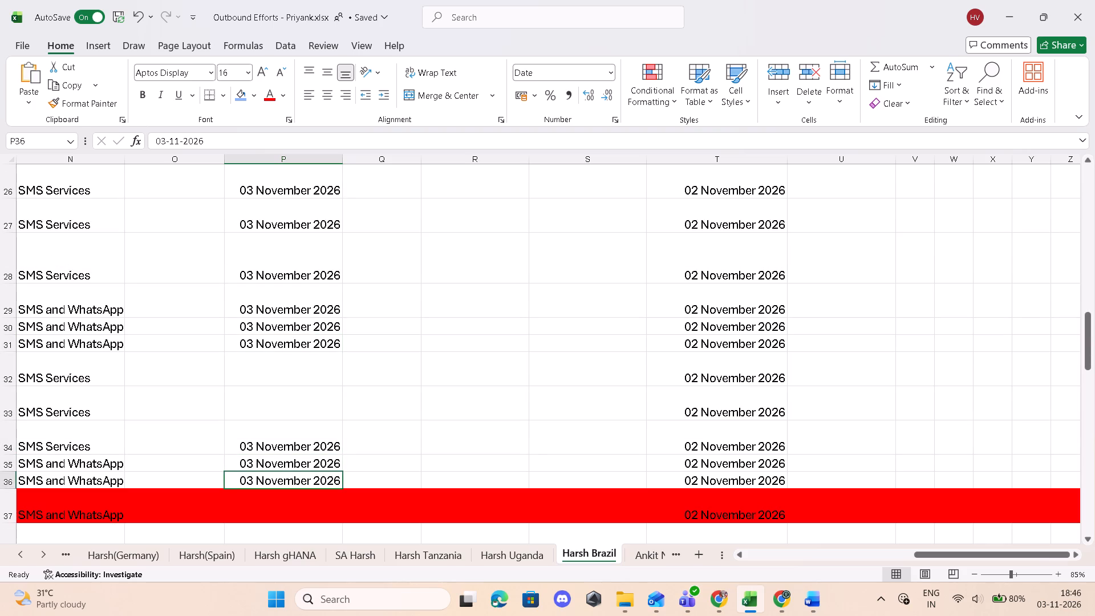
scroll(290, 387, down, 1)
click(293, 394)
click(298, 419)
click(311, 447)
click(310, 460)
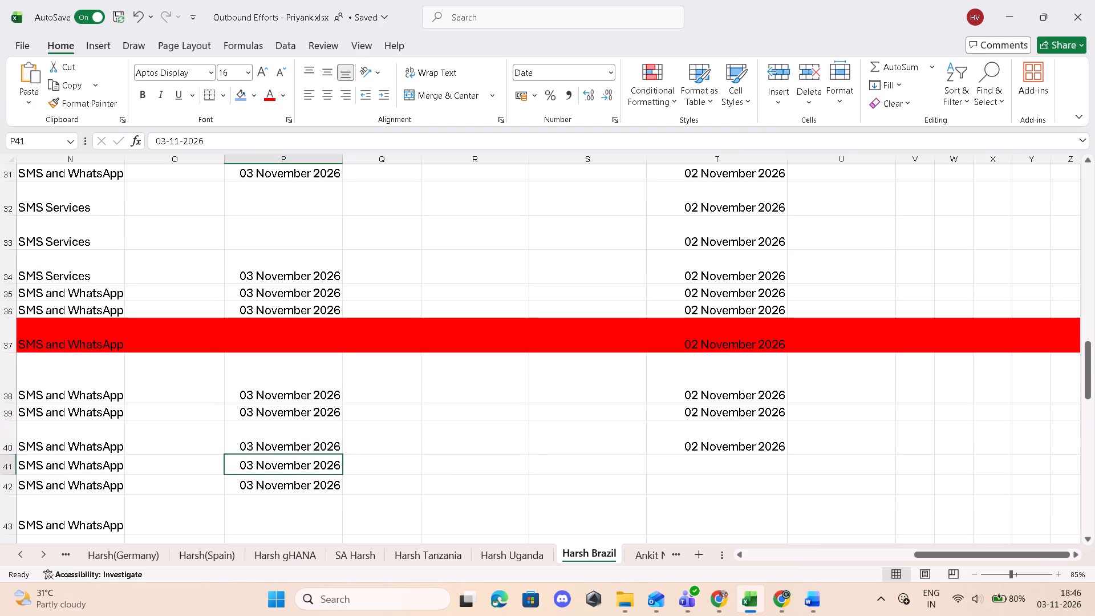
click(314, 480)
scroll(302, 390, down, 2)
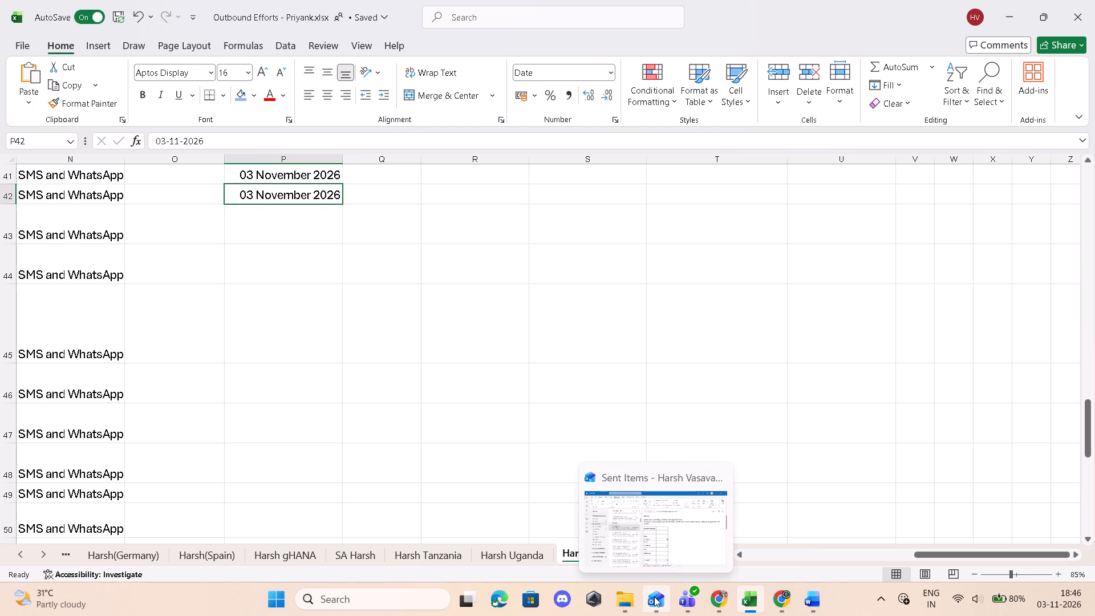
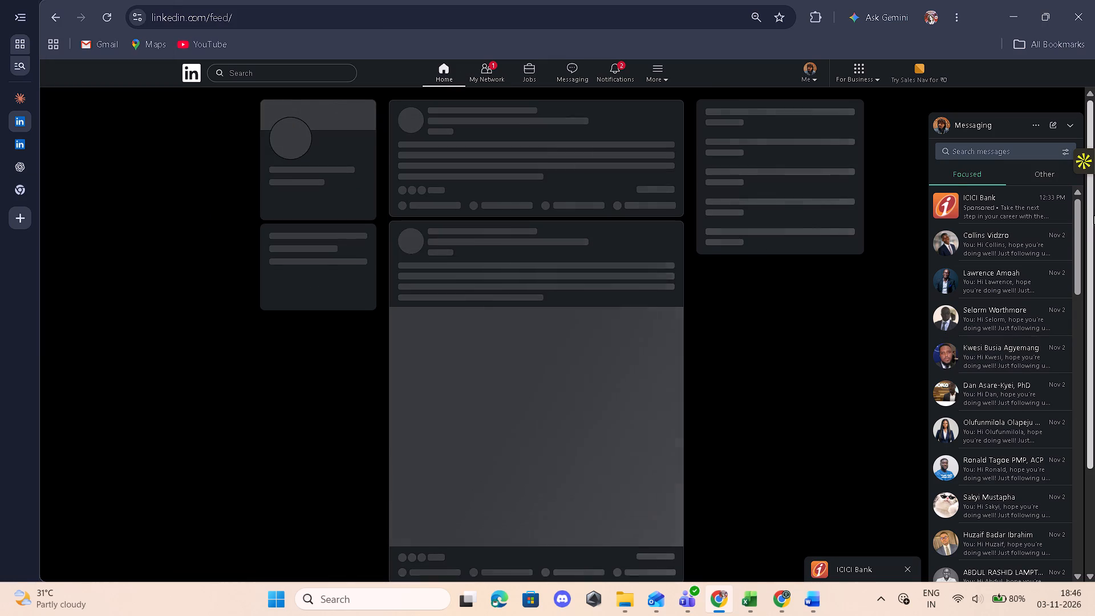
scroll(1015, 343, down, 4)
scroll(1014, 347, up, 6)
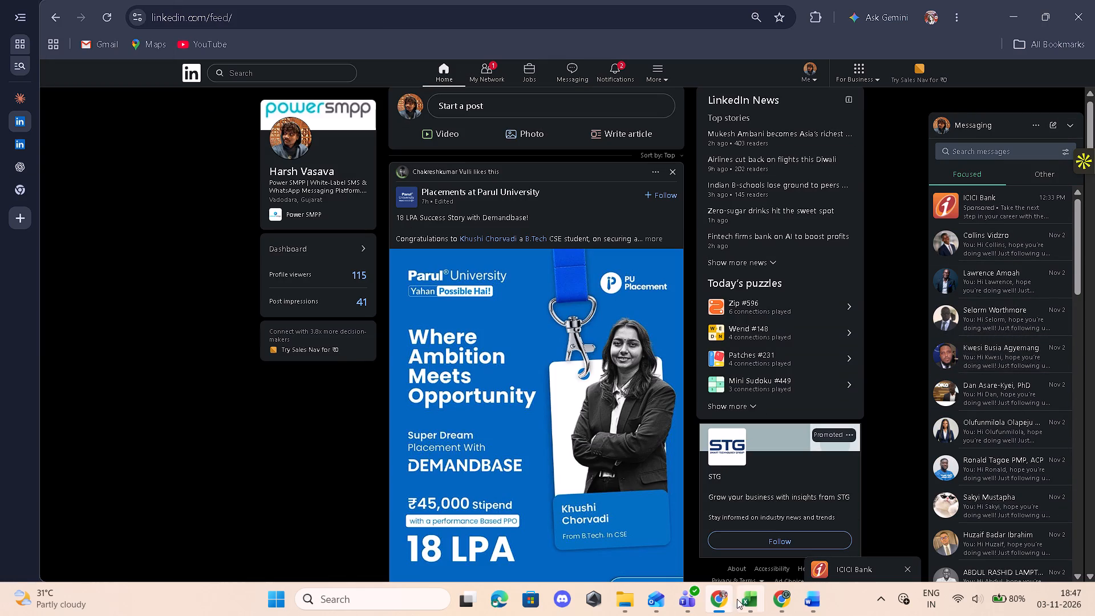
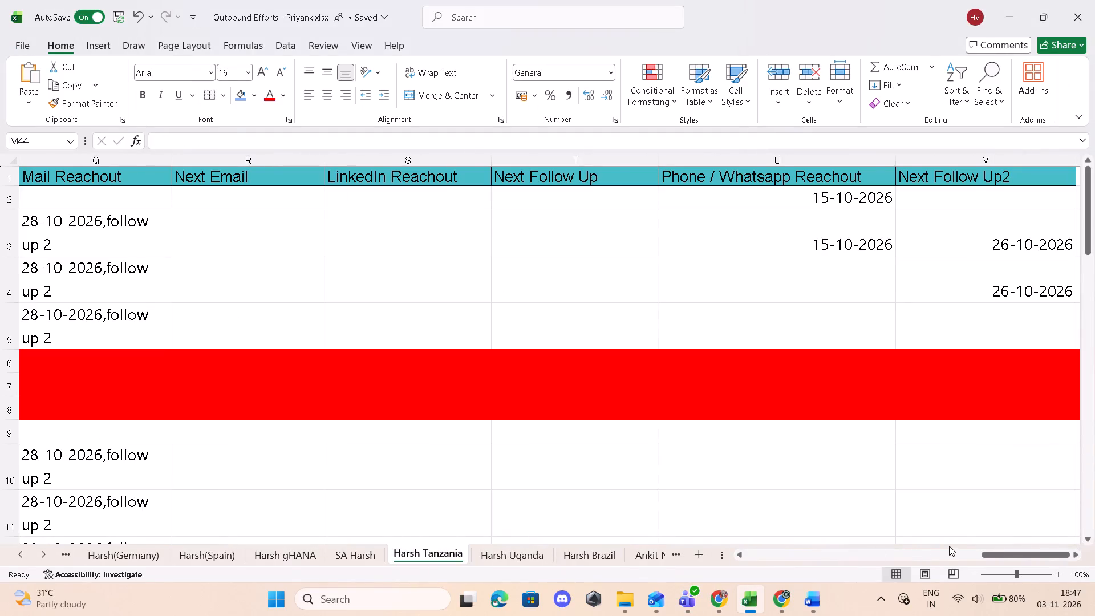
Look through the lead rows and follow-up date columns of the Harsh Tanzania, SA Harsh and Harsh(Spain) sheets.
drag(1000, 551, 567, 584)
click(358, 561)
drag(775, 555, 1036, 534)
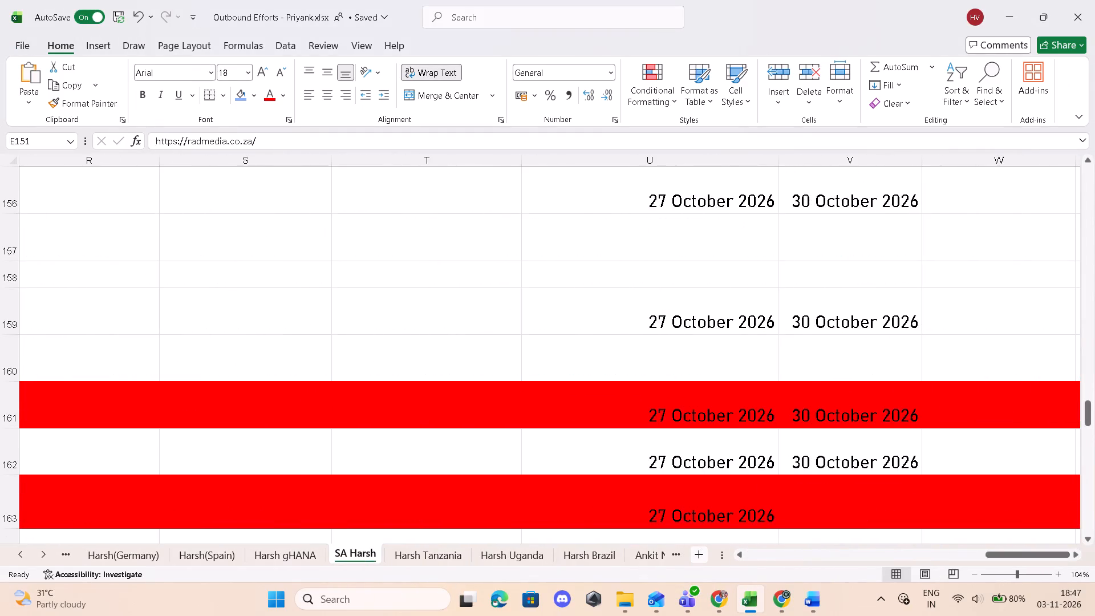
scroll(834, 490, down, 5)
click(296, 567)
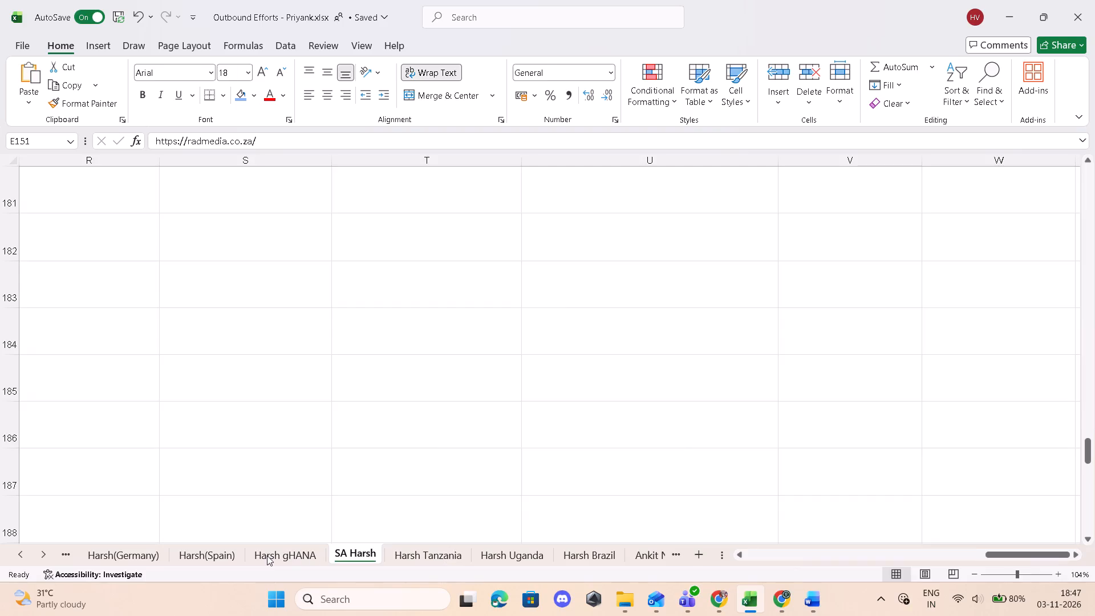
click(216, 556)
drag(962, 549, 310, 574)
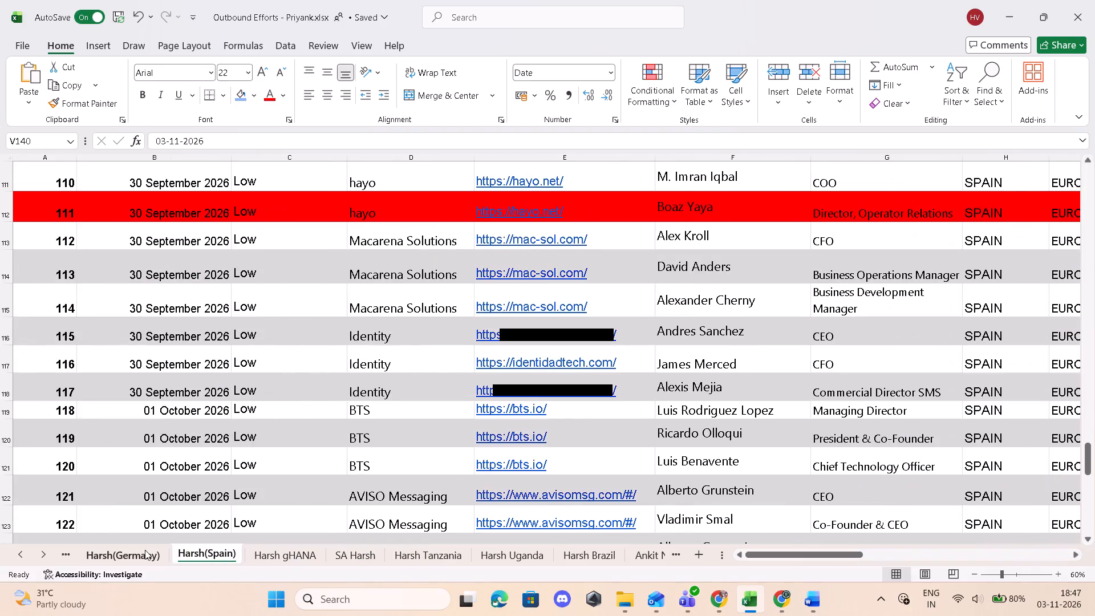
Check the Next Email entries of the filtered leads row by row in the Harsh(Germany) sheet, down to the last lead.
click(143, 550)
click(189, 191)
click(200, 196)
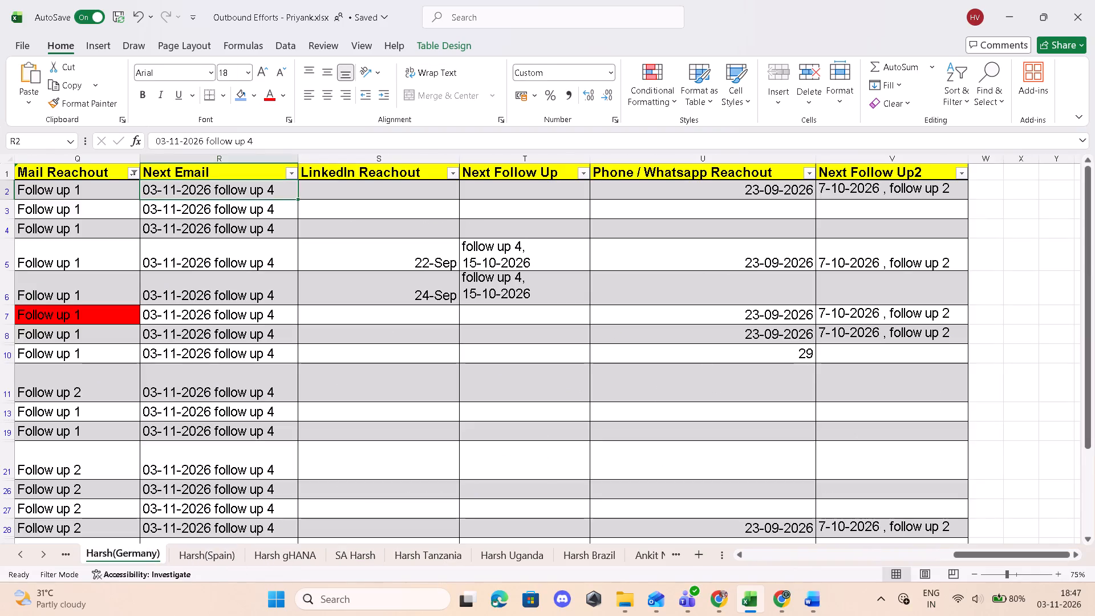
click(226, 194)
click(237, 210)
click(246, 222)
click(268, 262)
click(270, 293)
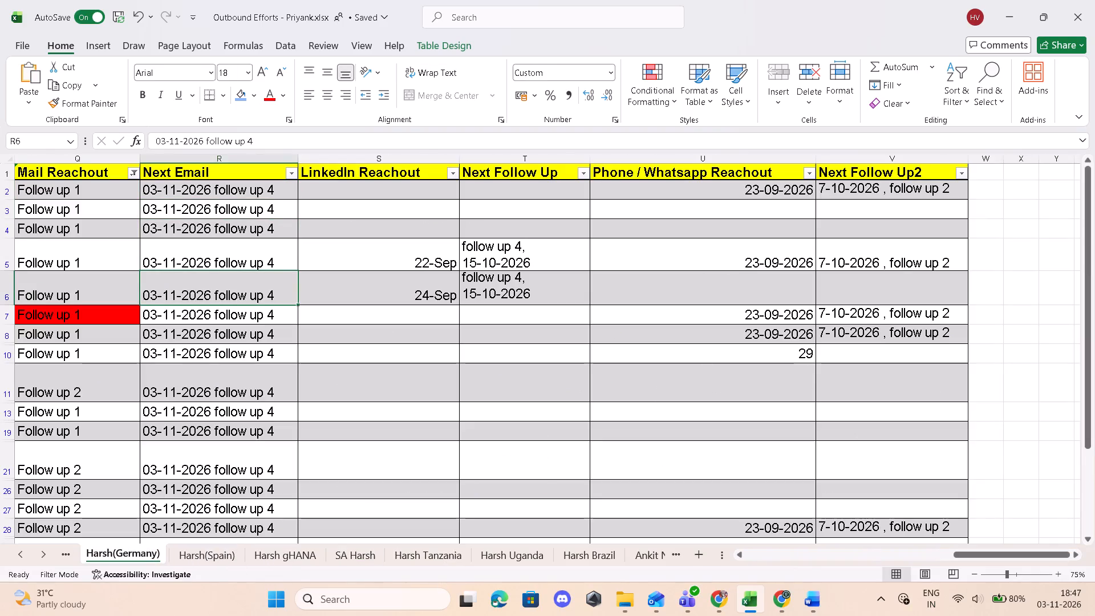
click(273, 310)
click(278, 330)
click(277, 353)
click(234, 405)
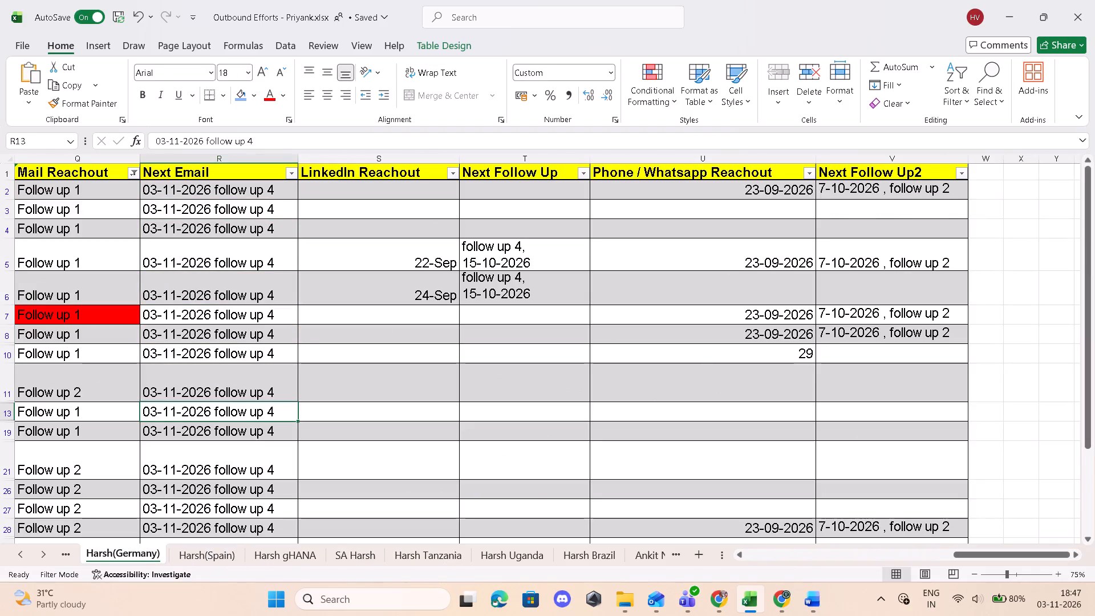
click(236, 431)
scroll(238, 383, down, 1)
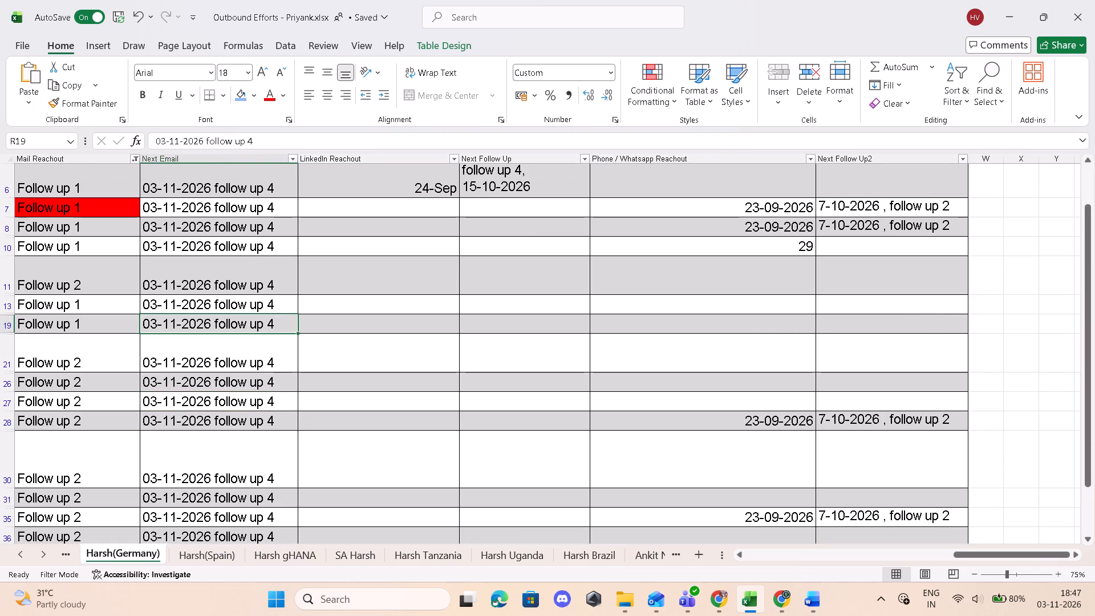
click(221, 359)
click(230, 383)
click(232, 399)
click(234, 418)
click(242, 470)
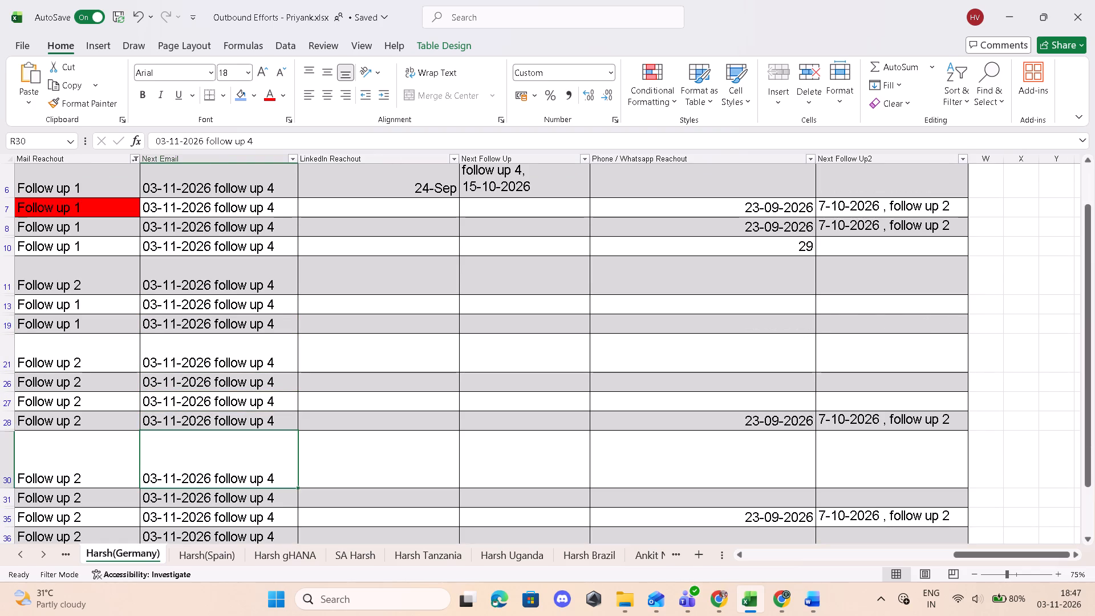
click(236, 496)
scroll(242, 370, down, 1)
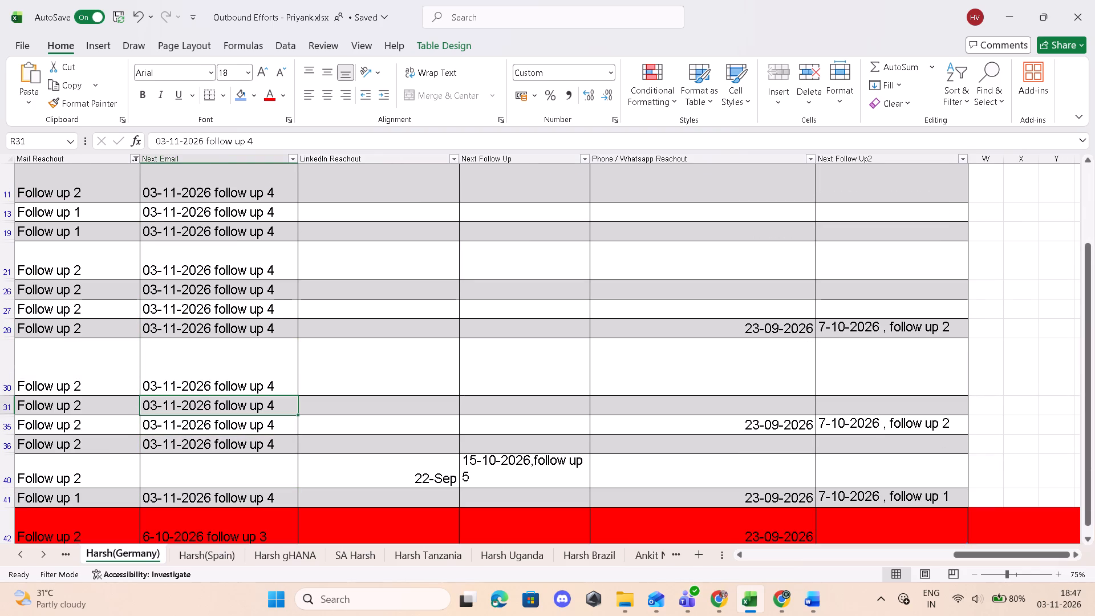
click(249, 427)
click(244, 446)
click(225, 489)
scroll(241, 419, down, 1)
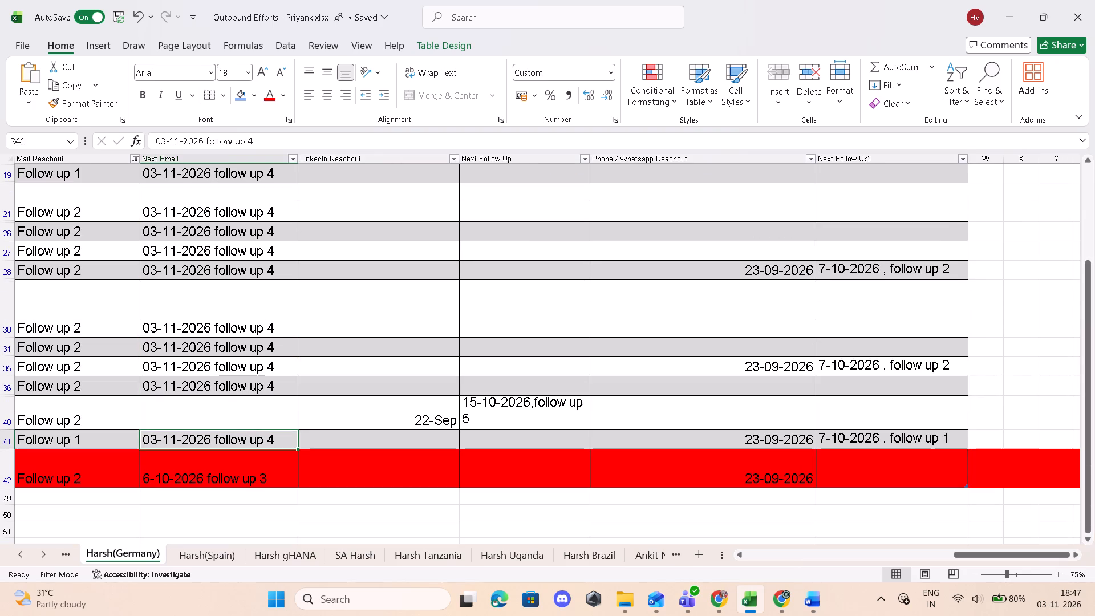
scroll(248, 451, down, 1)
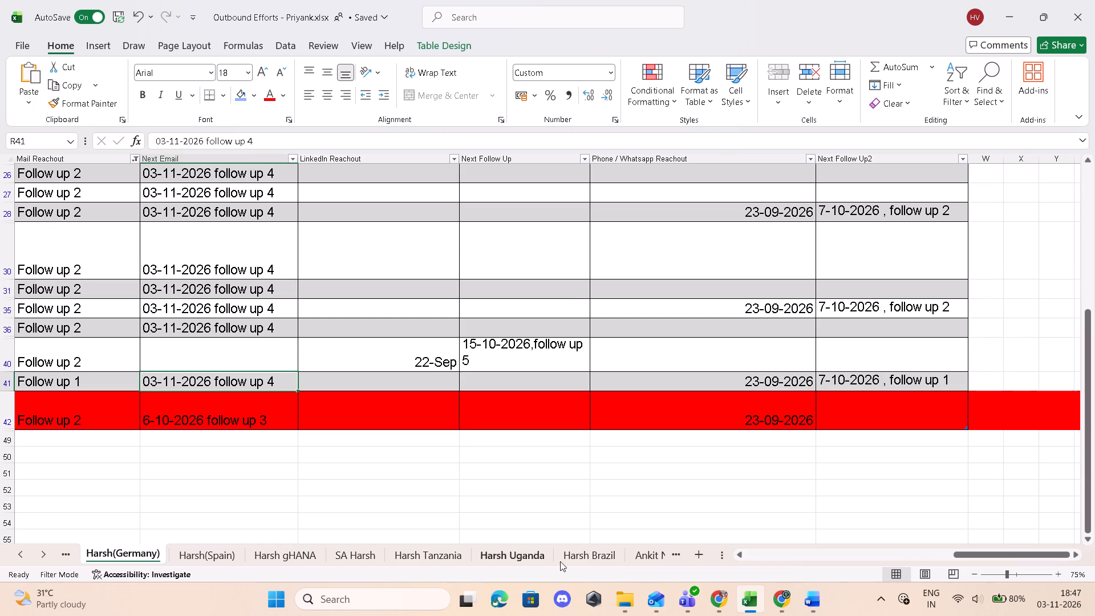
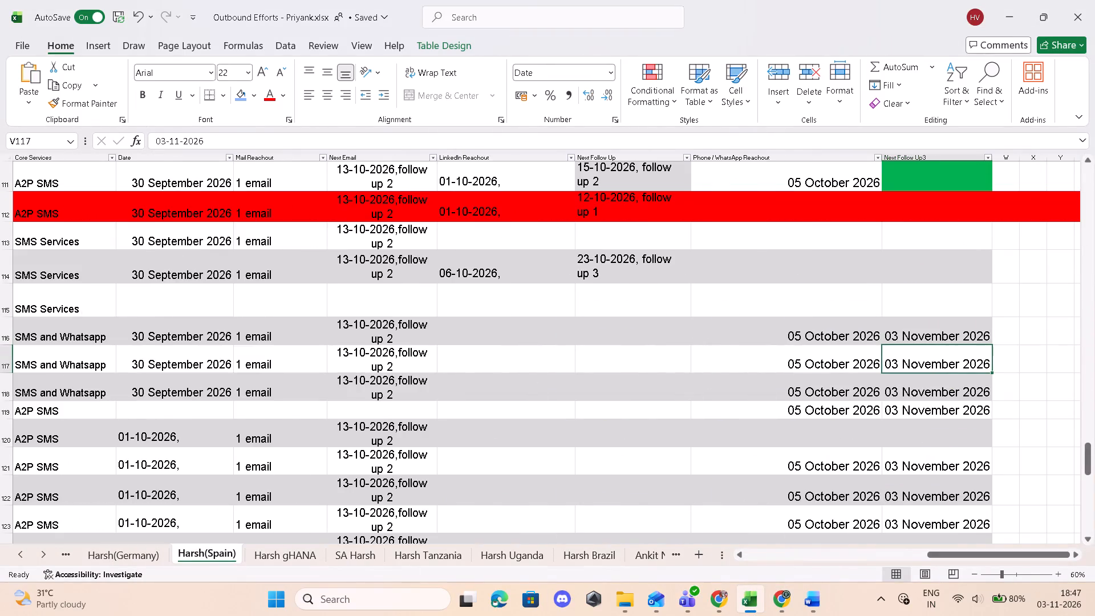
Examine the Next Follow Up3 dates of the lead rows from row 118 down to the end of the Harsh(Spain) sheet.
click(951, 387)
click(951, 403)
click(951, 479)
click(947, 461)
click(944, 524)
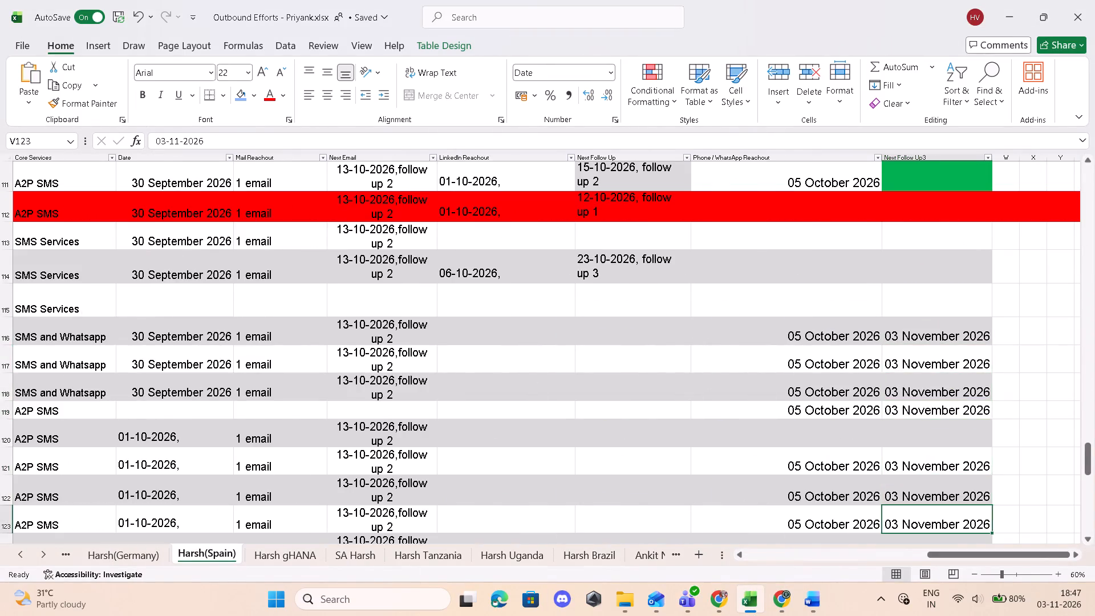
scroll(910, 431, down, 2)
click(905, 431)
click(923, 467)
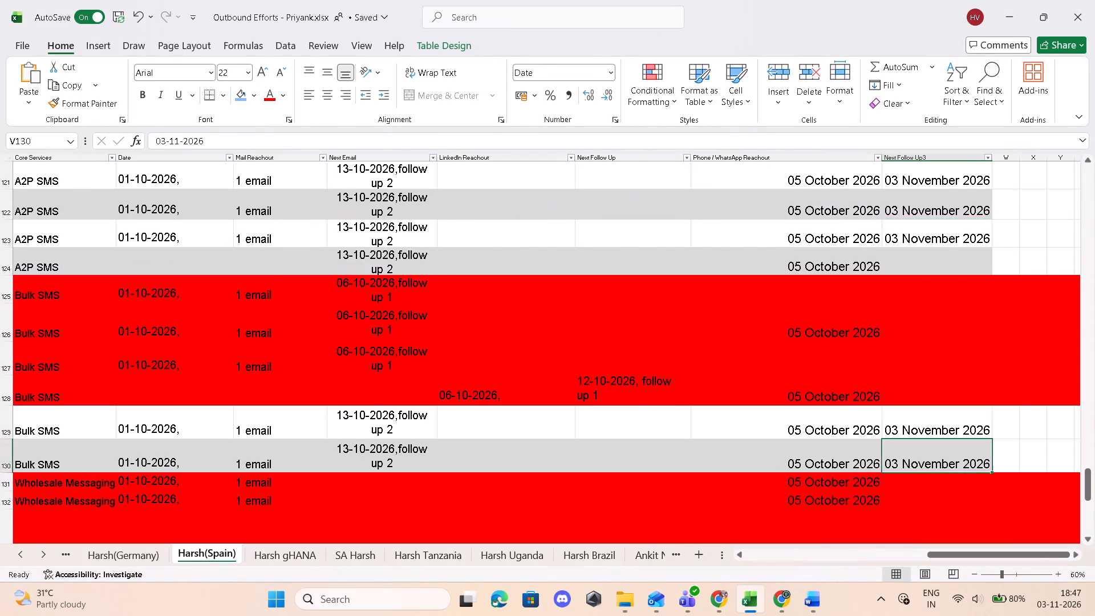
scroll(930, 439, down, 2)
click(937, 439)
scroll(935, 431, down, 1)
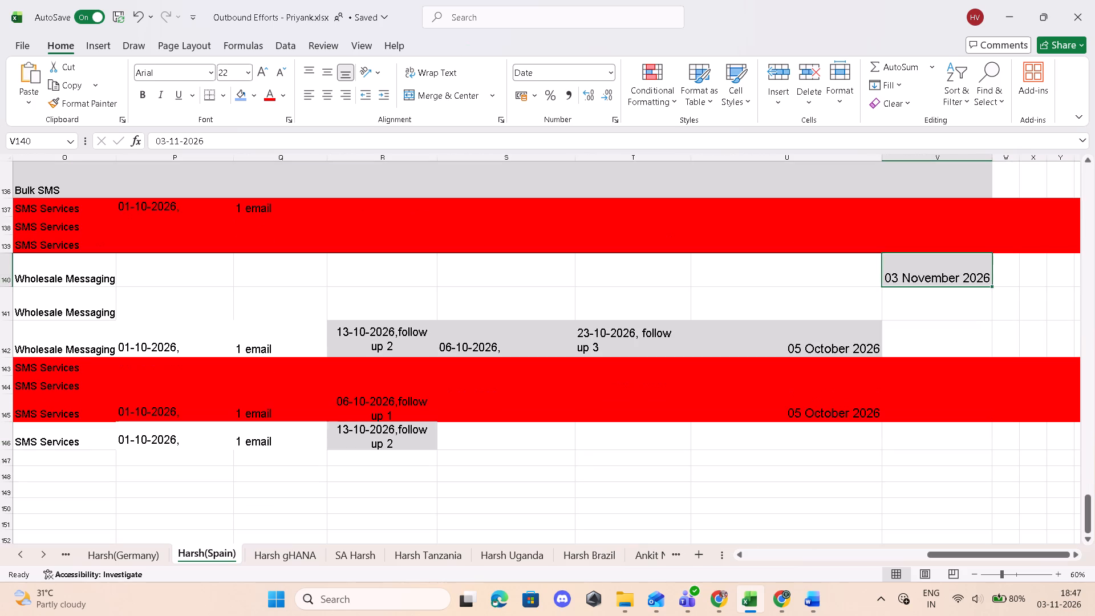
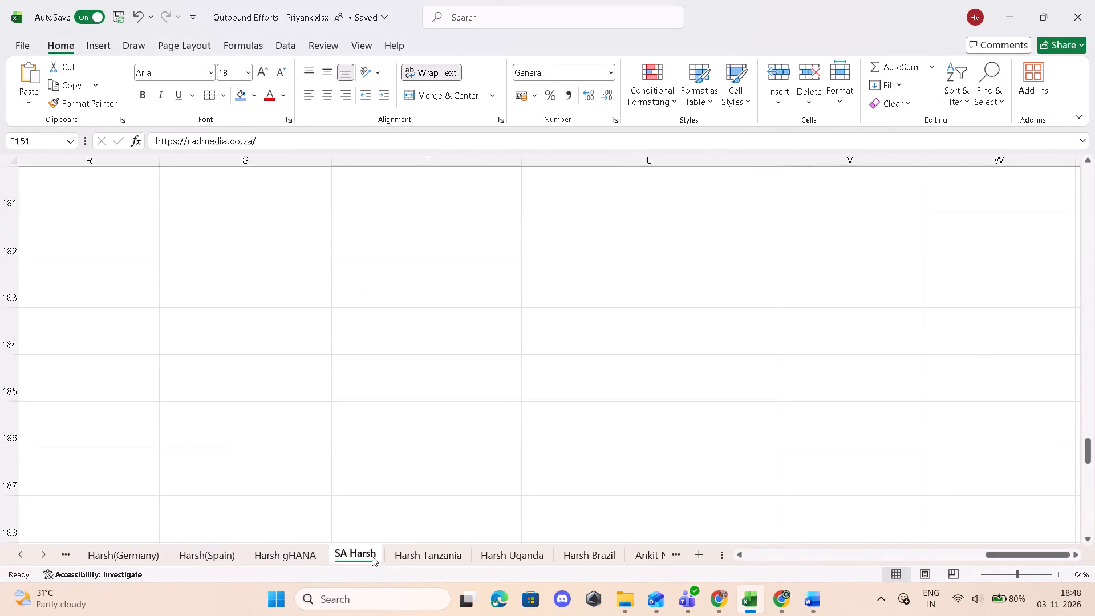
Return to the Harsh Brazil sheet and examine the service and follow-up date columns of the lead rows below row 42.
click(429, 556)
click(587, 556)
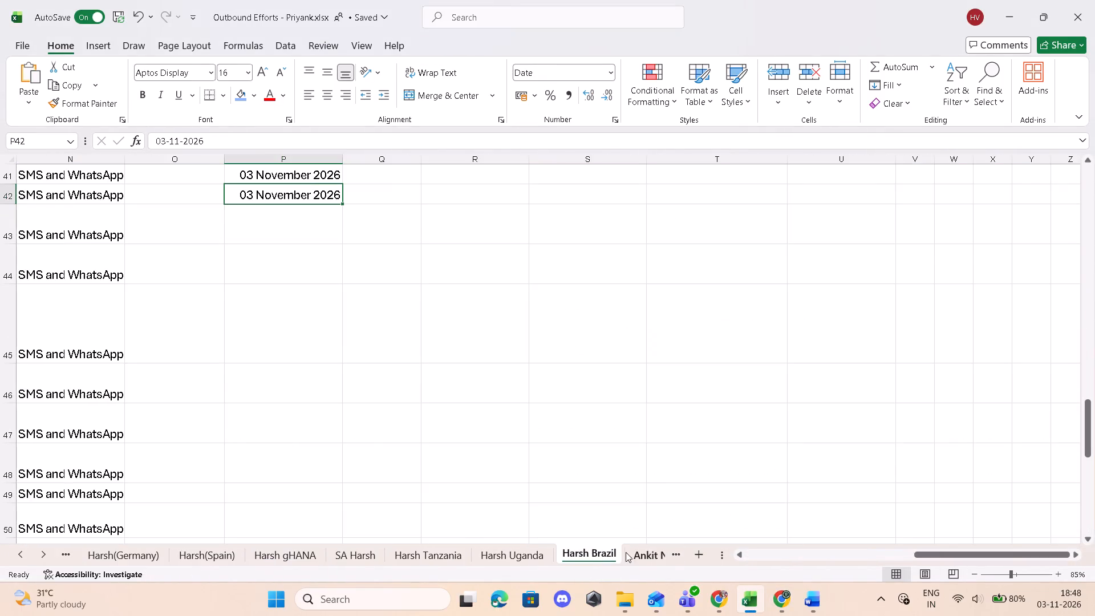
drag(940, 554, 1001, 544)
scroll(141, 343, down, 2)
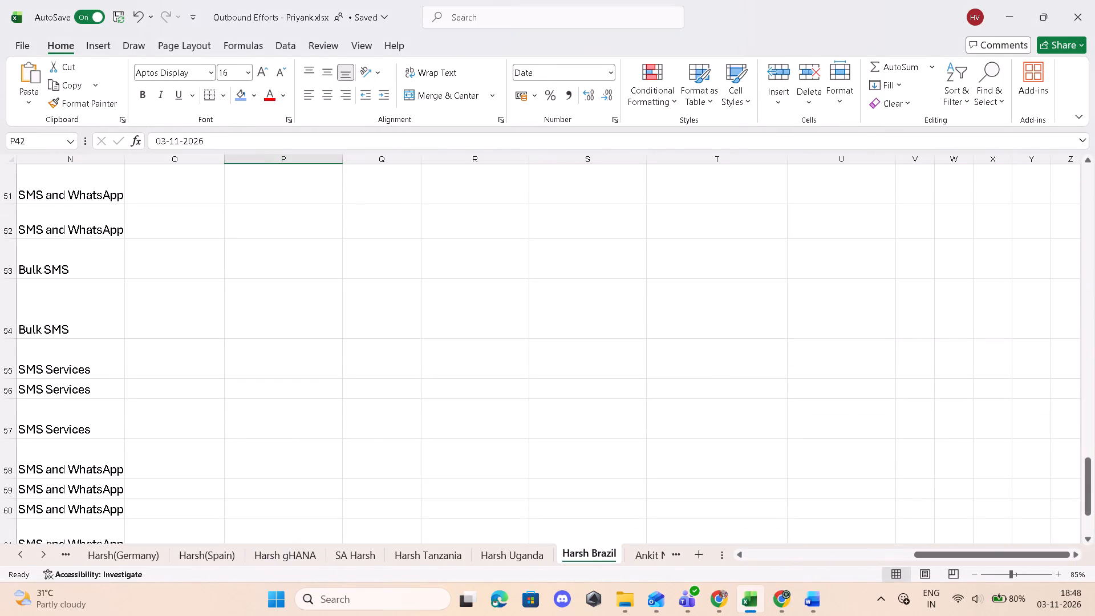
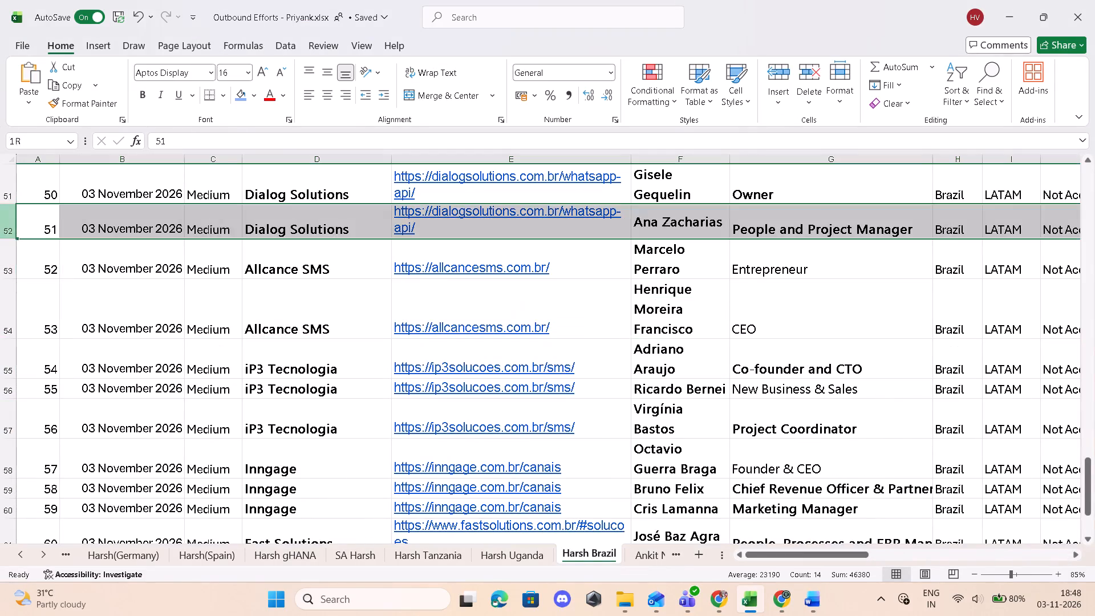
Examine the earlier lead rows of the Harsh Brazil sheet up to the first Conectel Multioperadora contact, and select that contact's row.
scroll(113, 400, up, 1)
click(7, 264)
scroll(60, 383, up, 1)
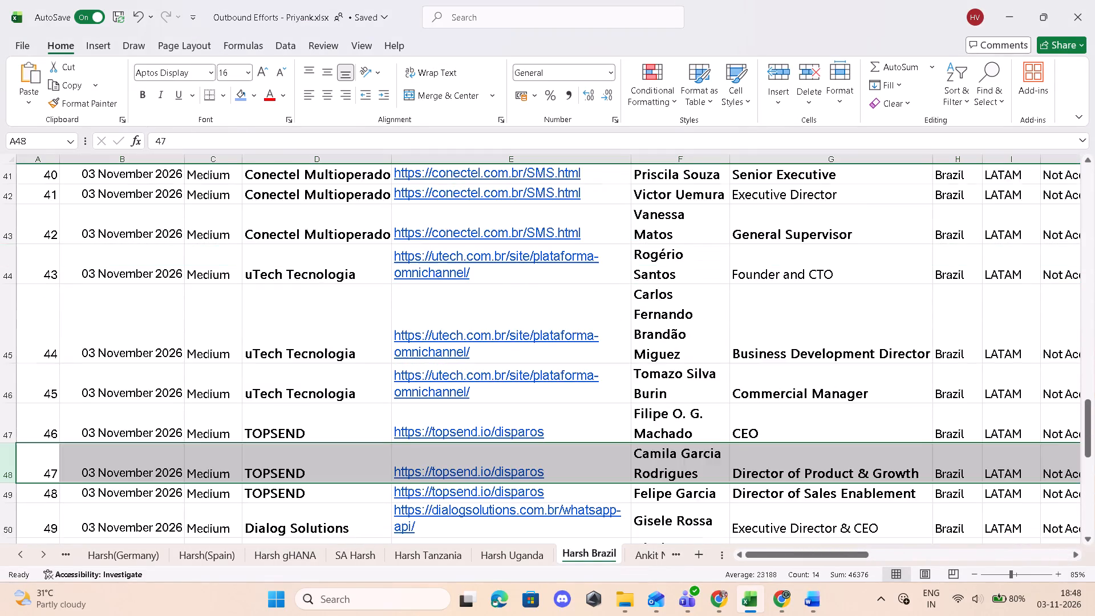
scroll(46, 407, up, 2)
scroll(60, 424, down, 1)
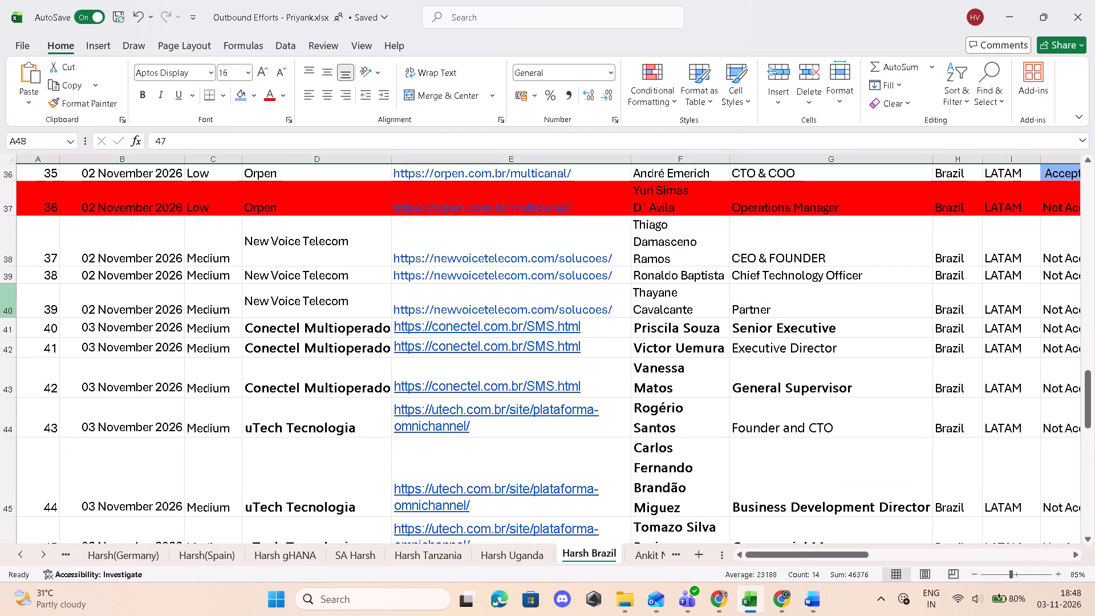
click(3, 322)
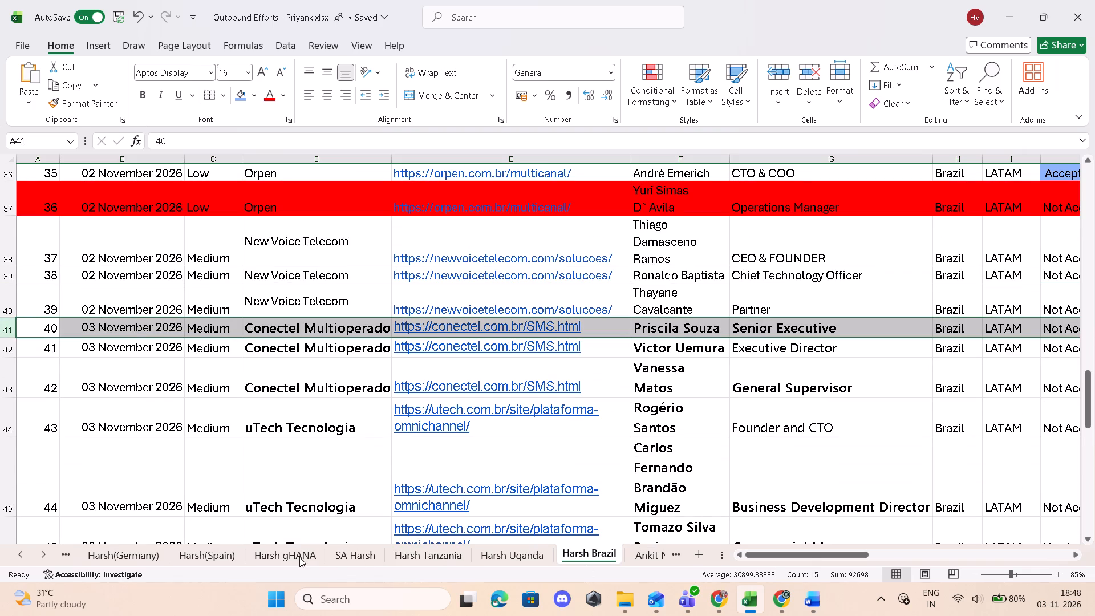
Switch to the Harsh Uganda sheet, examine its leads and follow-up date columns, and select the Cironet Technologies founder's row.
click(627, 558)
click(500, 564)
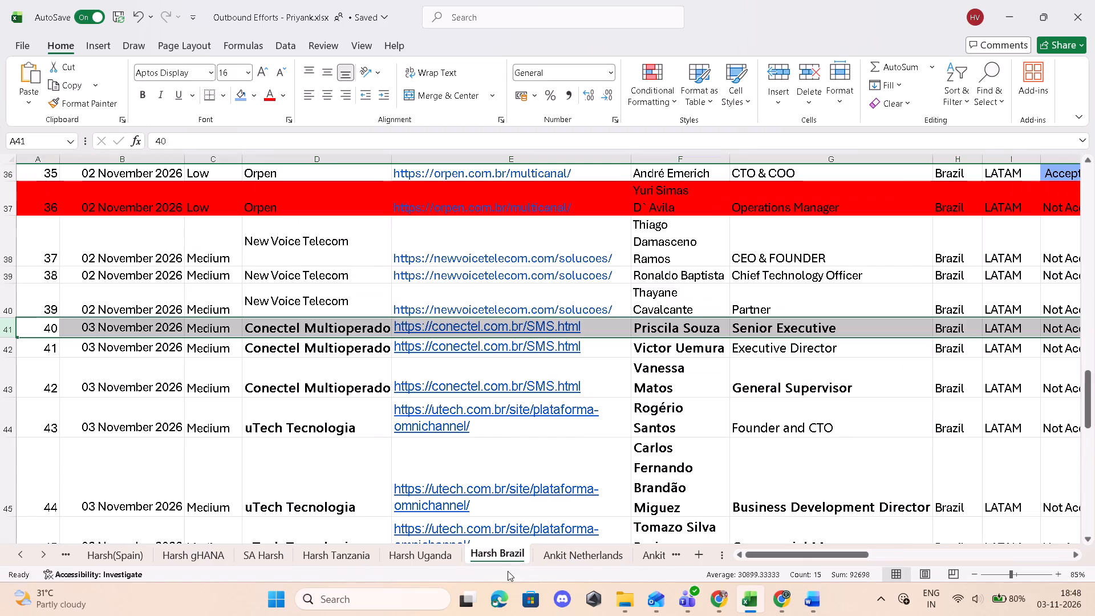
click(432, 560)
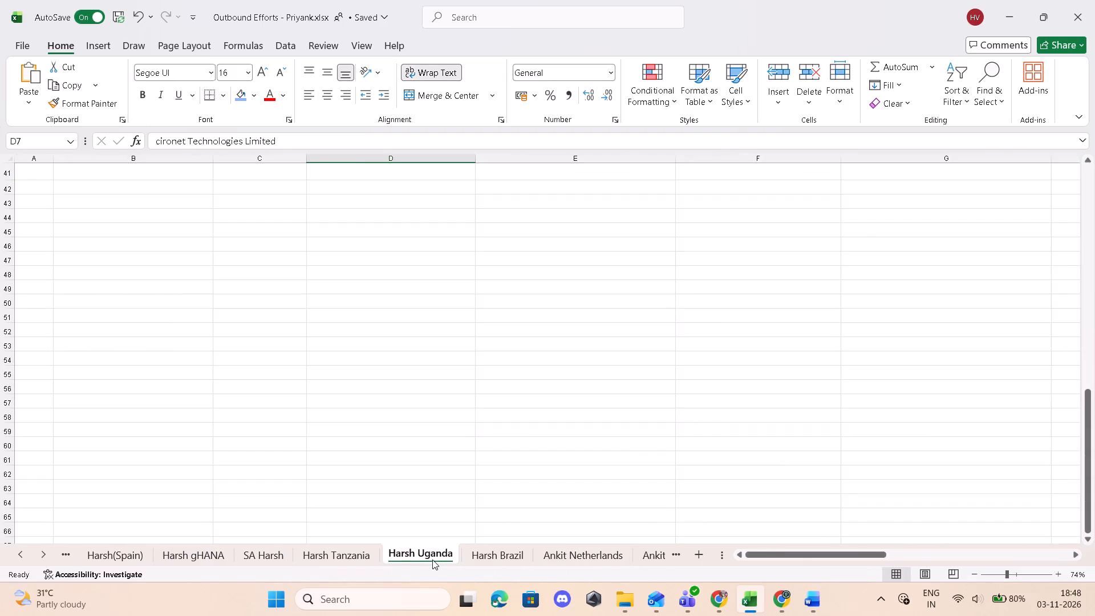
drag(817, 556, 1049, 542)
scroll(789, 497, up, 8)
scroll(821, 532, up, 2)
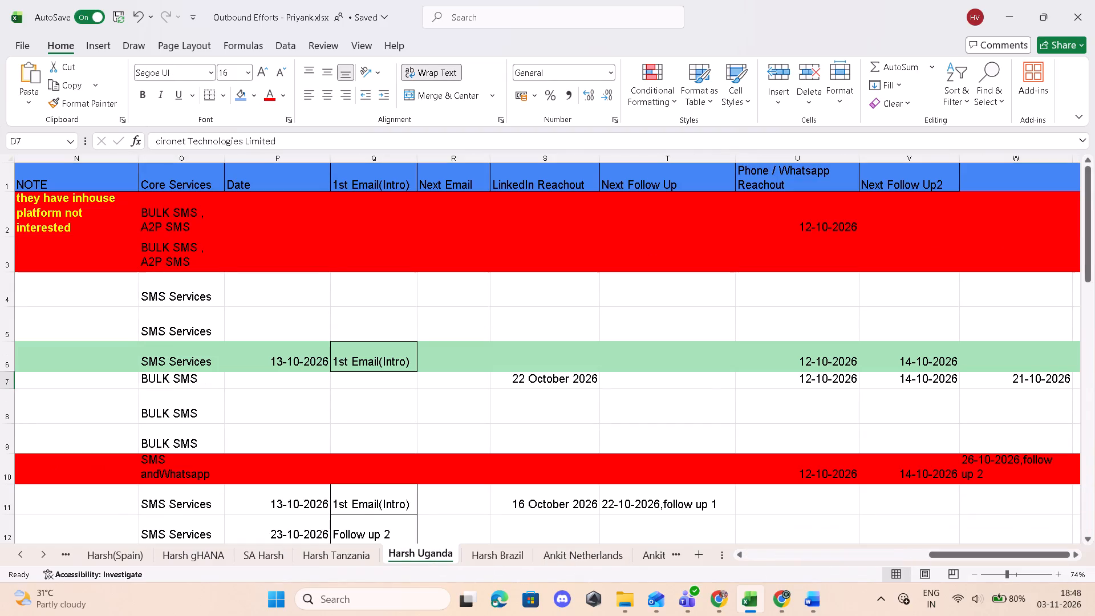
scroll(832, 529, up, 3)
drag(987, 560, 500, 544)
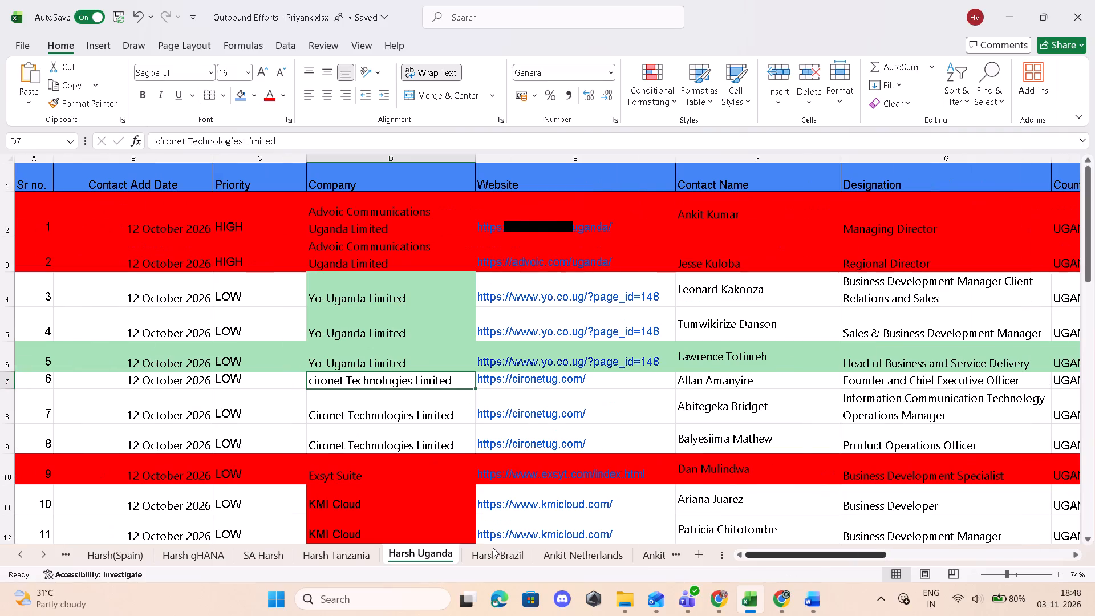
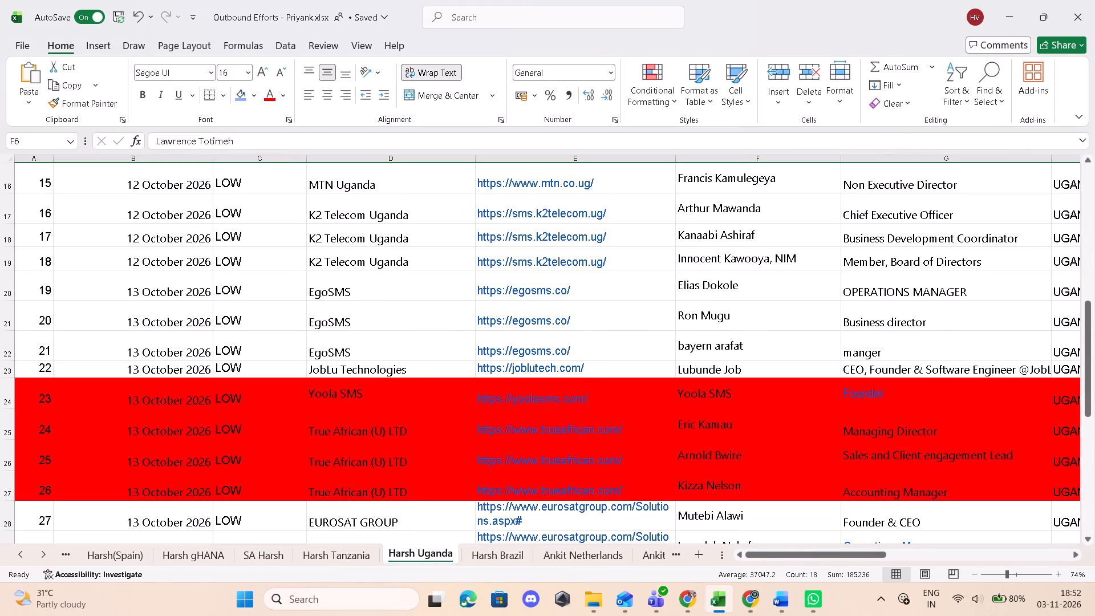
Examine the company, contact and designation columns of the lead rows in the Harsh Uganda sheet.
scroll(508, 416, down, 4)
scroll(534, 451, up, 2)
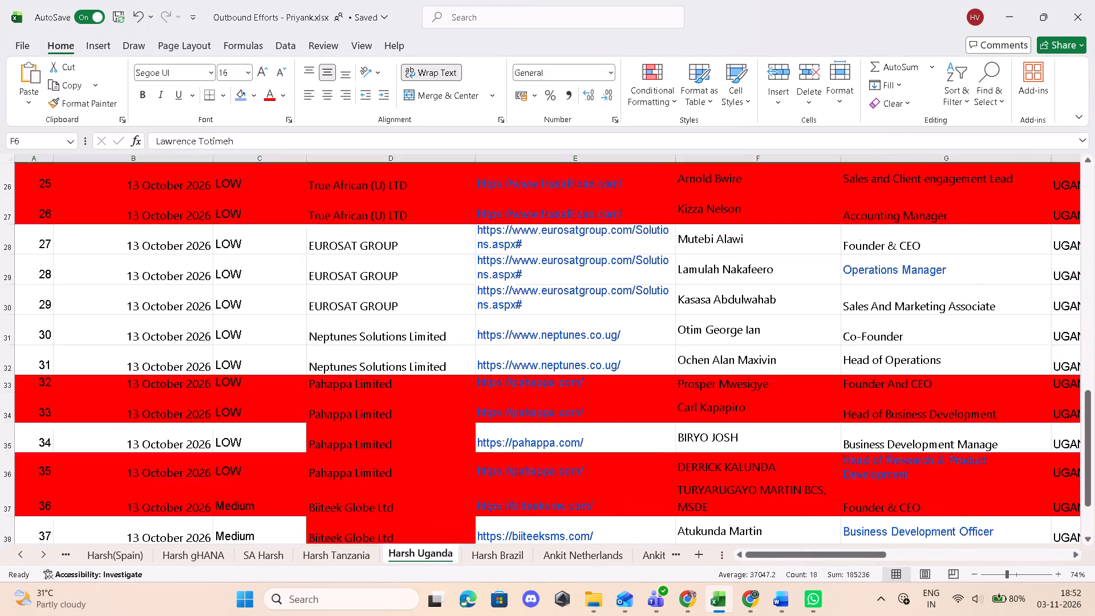
scroll(534, 451, up, 5)
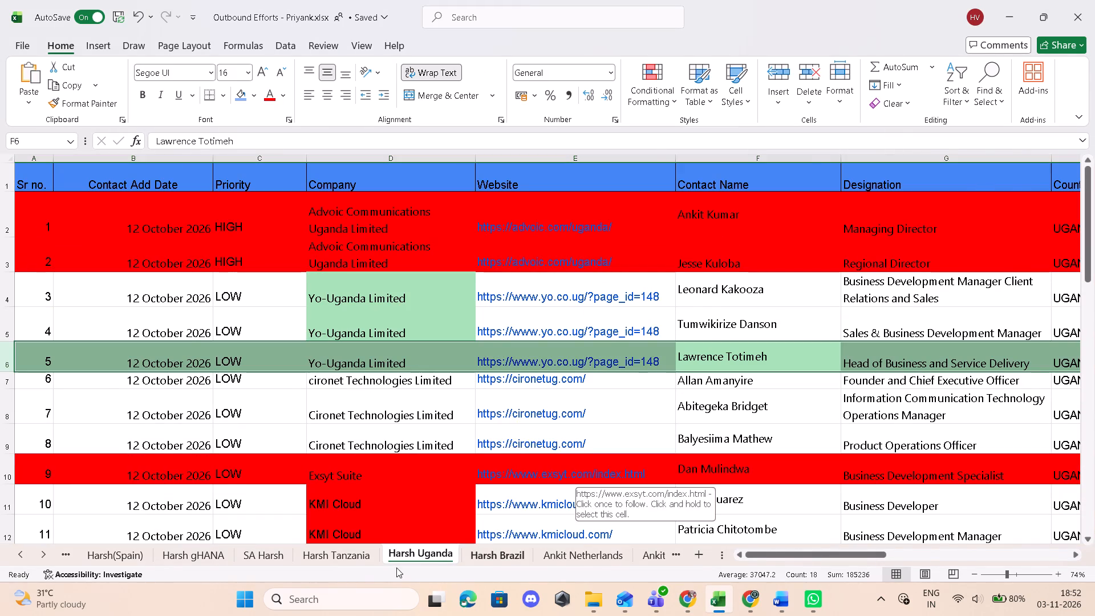
Examine the outreach date columns and the company and contact columns of the Harsh Tanzania sheet.
click(348, 561)
drag(788, 559, 1010, 527)
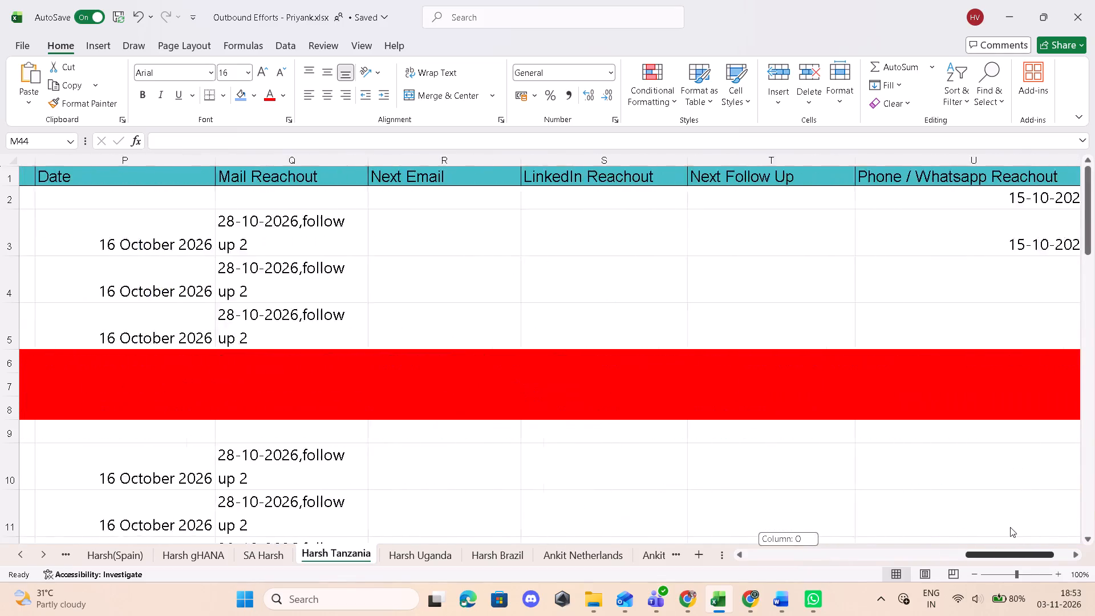
drag(1010, 527, 1083, 516)
scroll(968, 444, down, 3)
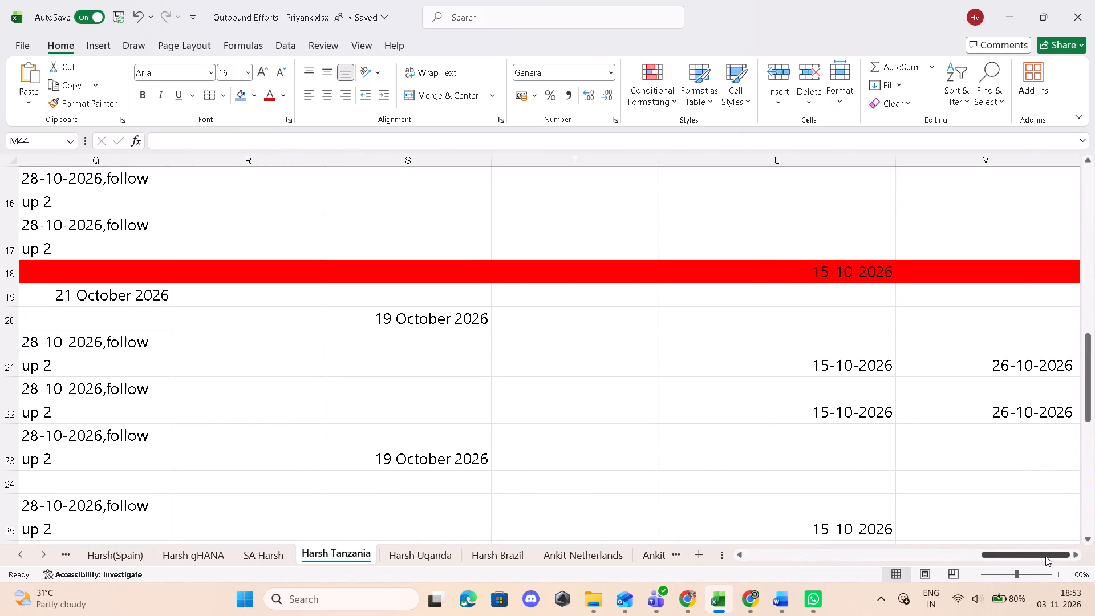
drag(1041, 556, 646, 570)
scroll(385, 463, down, 2)
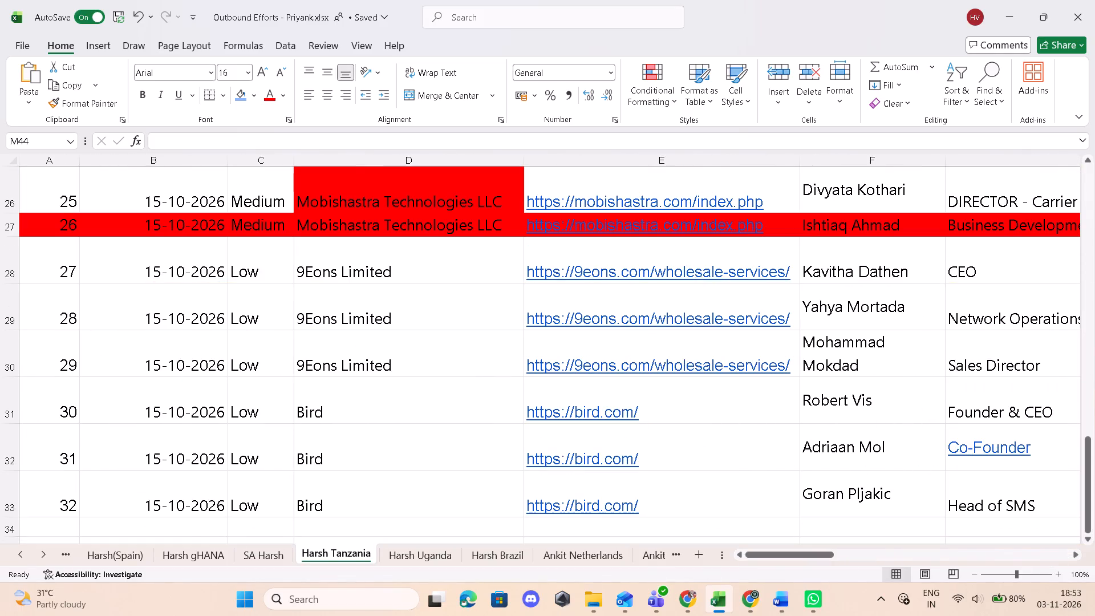
Examine the outreach and follow-up date columns and the first lead rows of the SA Harsh sheet.
click(245, 560)
scroll(652, 514, up, 10)
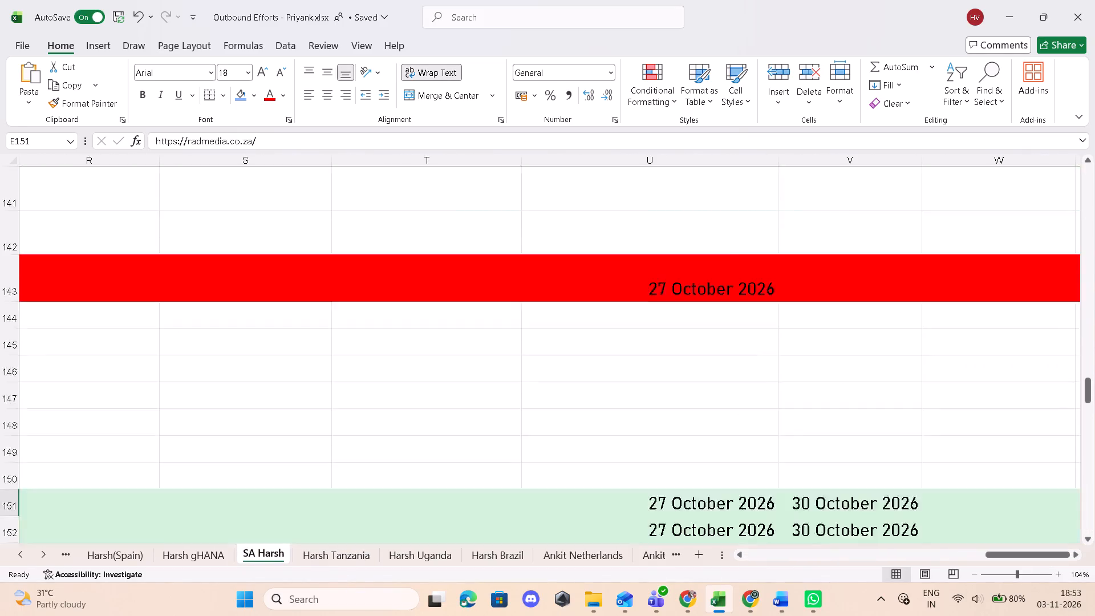
scroll(651, 515, up, 20)
scroll(651, 515, up, 17)
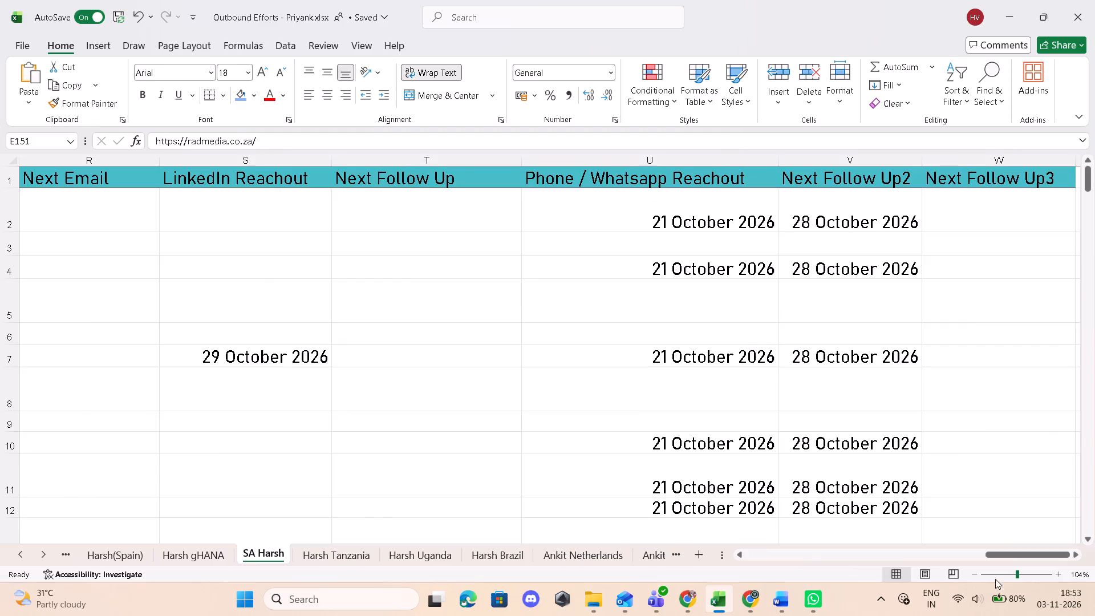
drag(1007, 555, 545, 549)
scroll(538, 395, down, 2)
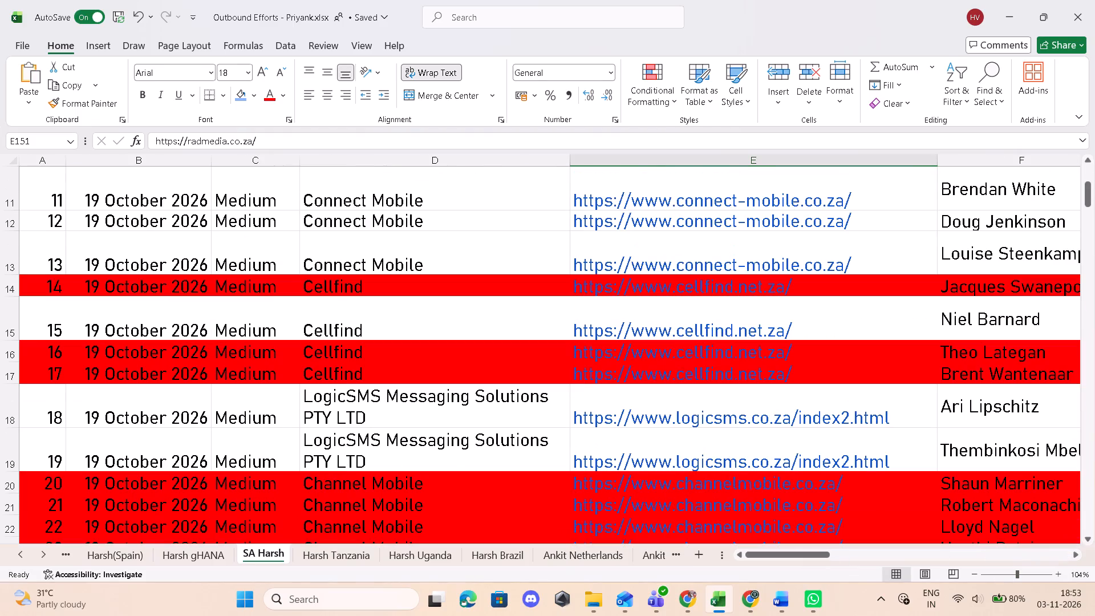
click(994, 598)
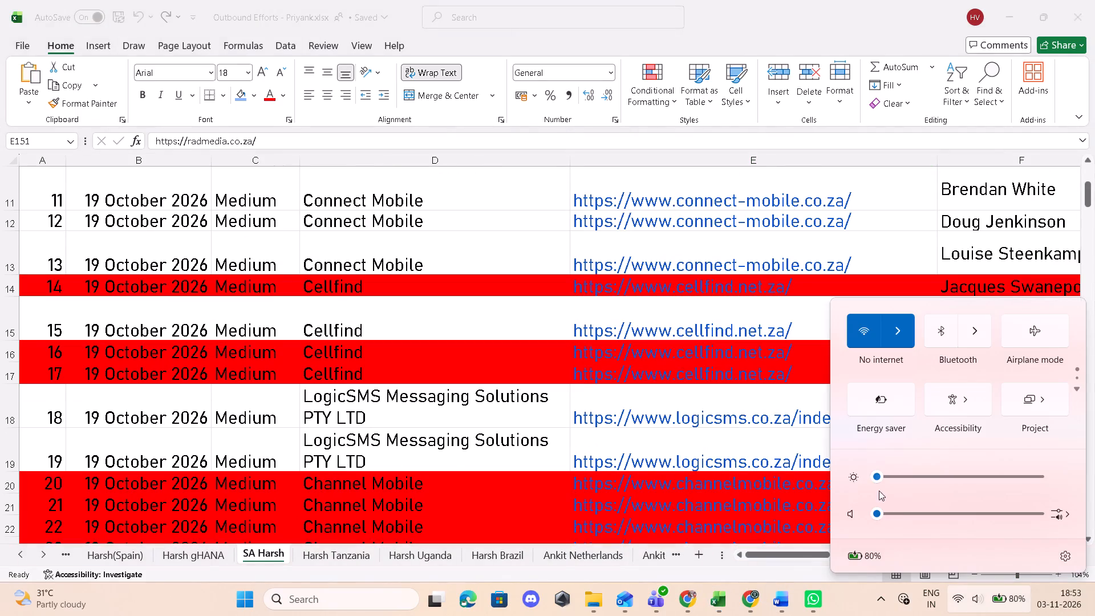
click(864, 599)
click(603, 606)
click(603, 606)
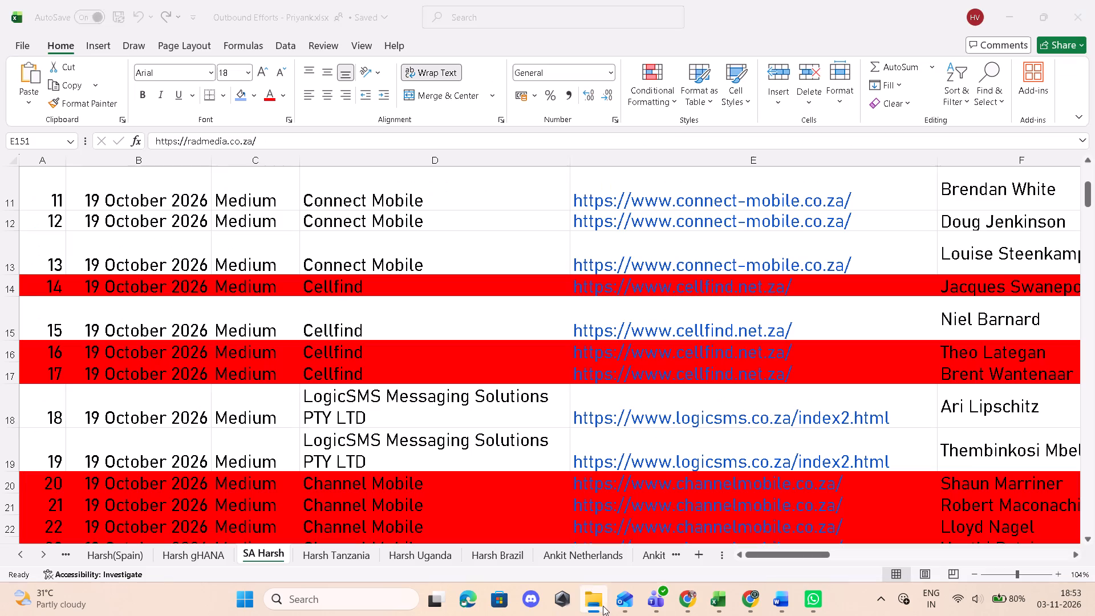
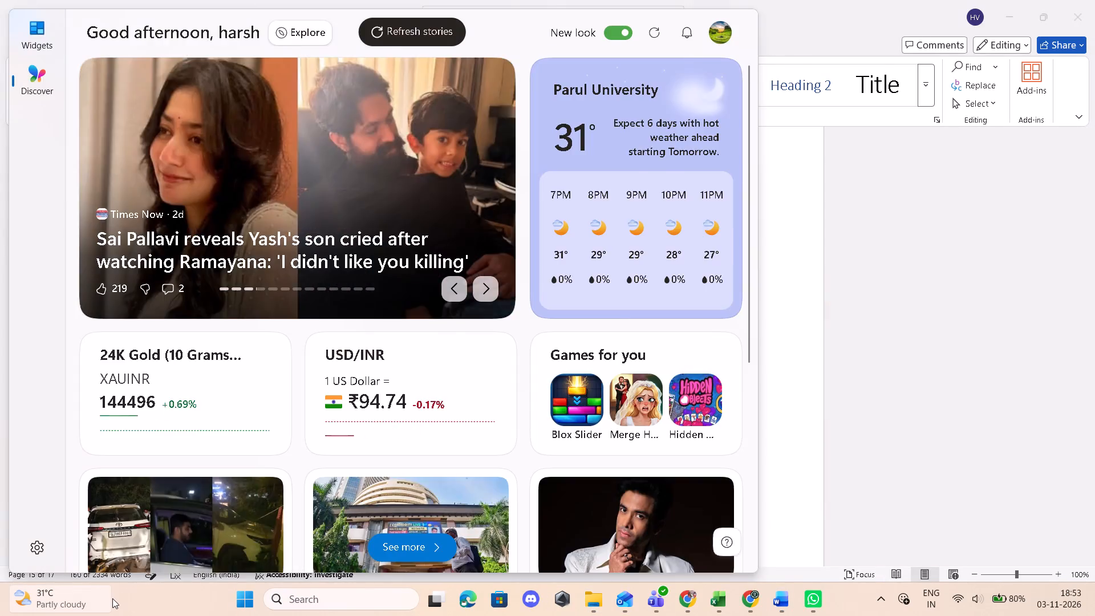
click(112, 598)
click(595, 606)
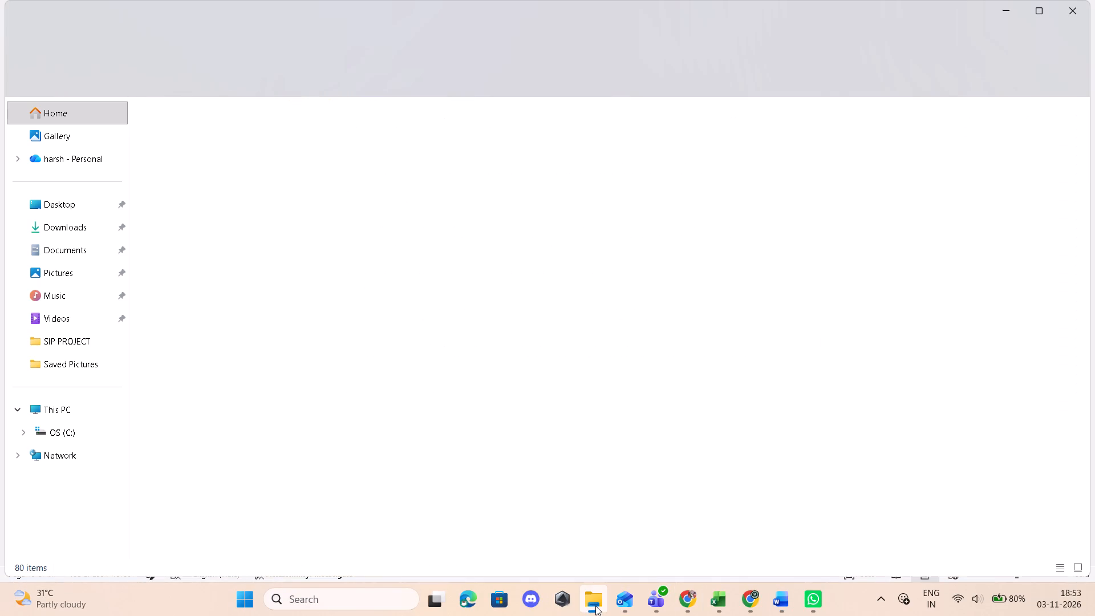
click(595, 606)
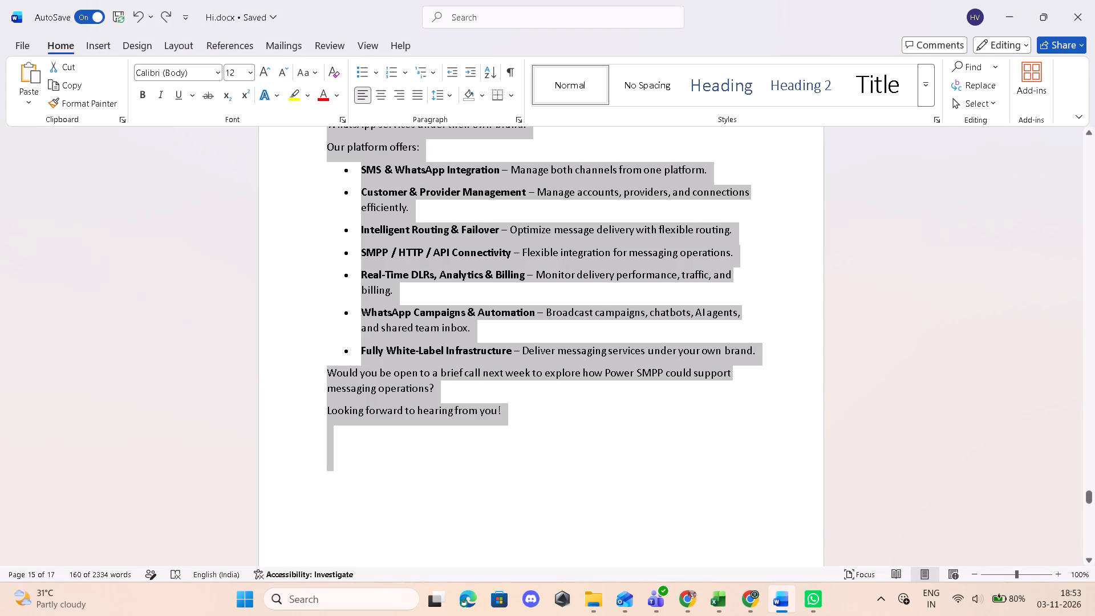
Switch to the outbound efforts workbook in Excel and examine the lead rows of the SA Harsh and Harsh gHANA sheets.
click(716, 603)
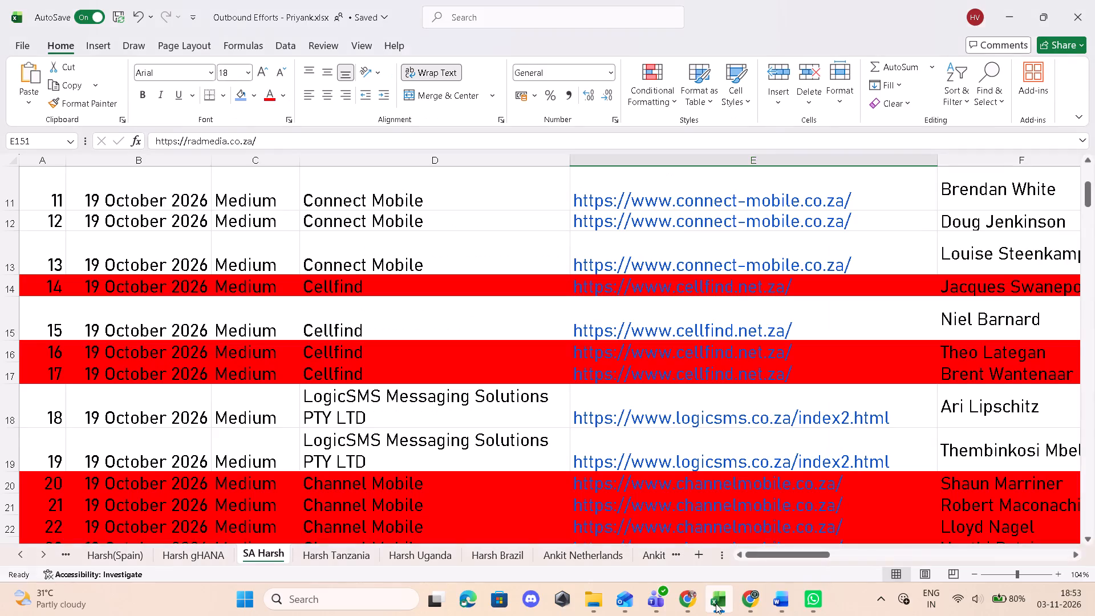
scroll(593, 458, down, 3)
scroll(492, 483, down, 3)
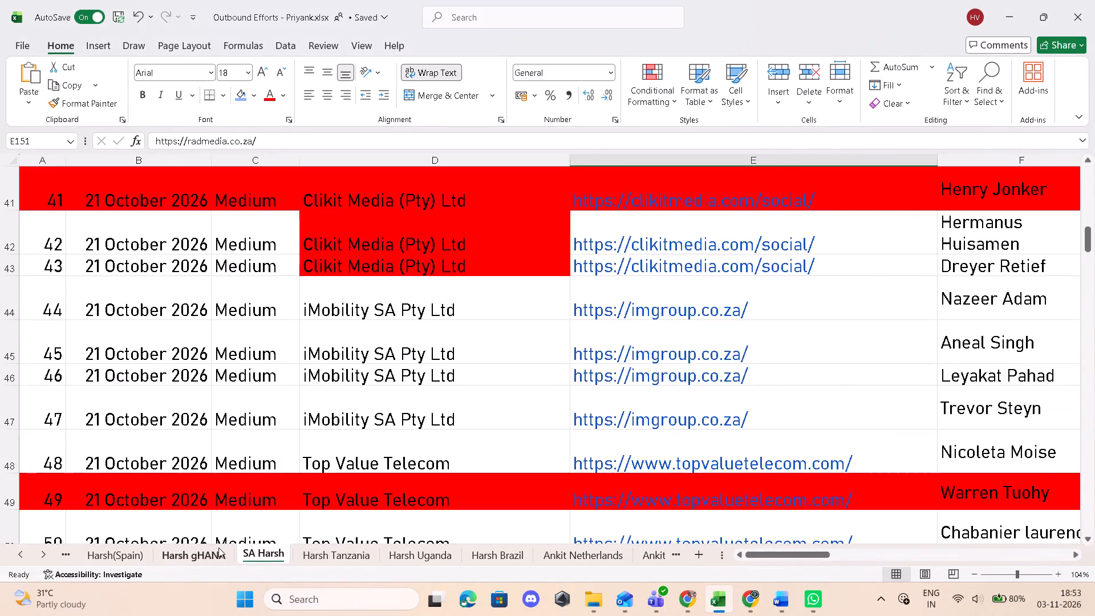
click(218, 548)
scroll(515, 358, down, 2)
scroll(497, 402, down, 3)
scroll(496, 411, up, 3)
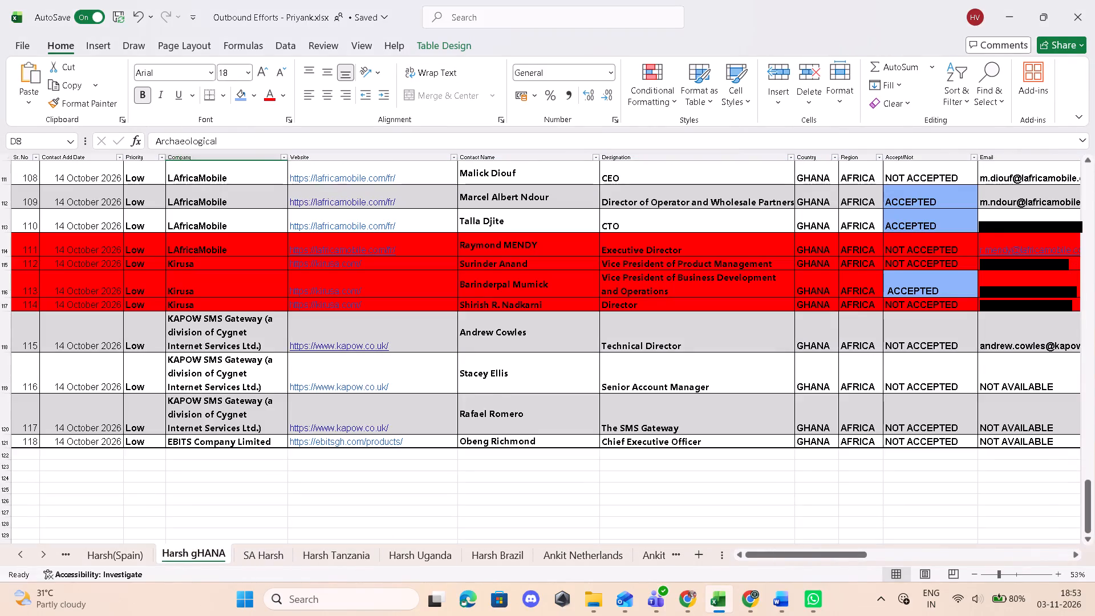
scroll(481, 451, up, 5)
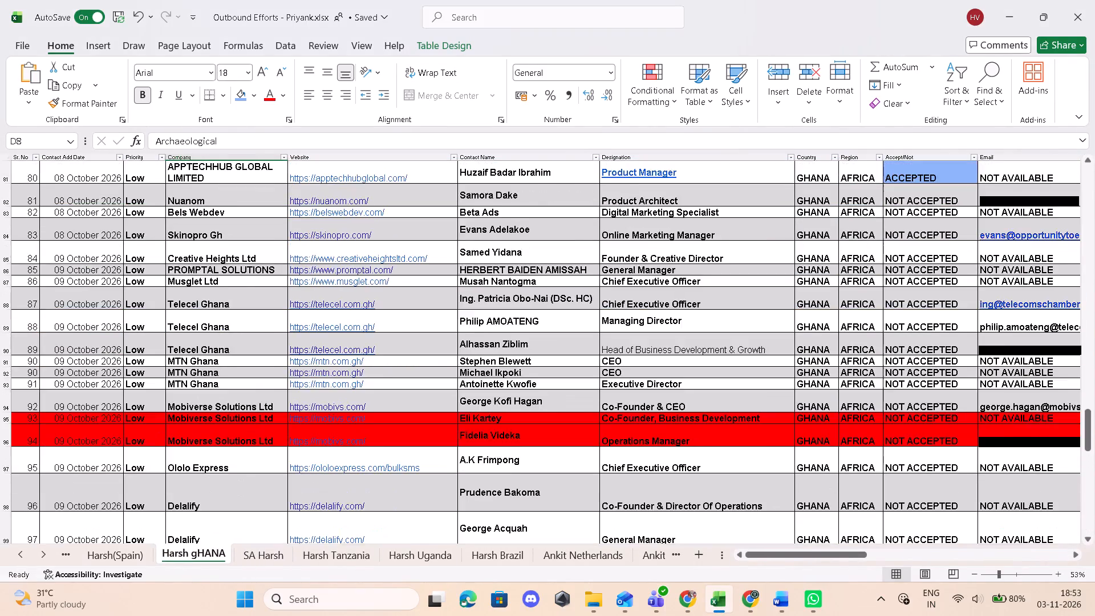
scroll(481, 452, up, 4)
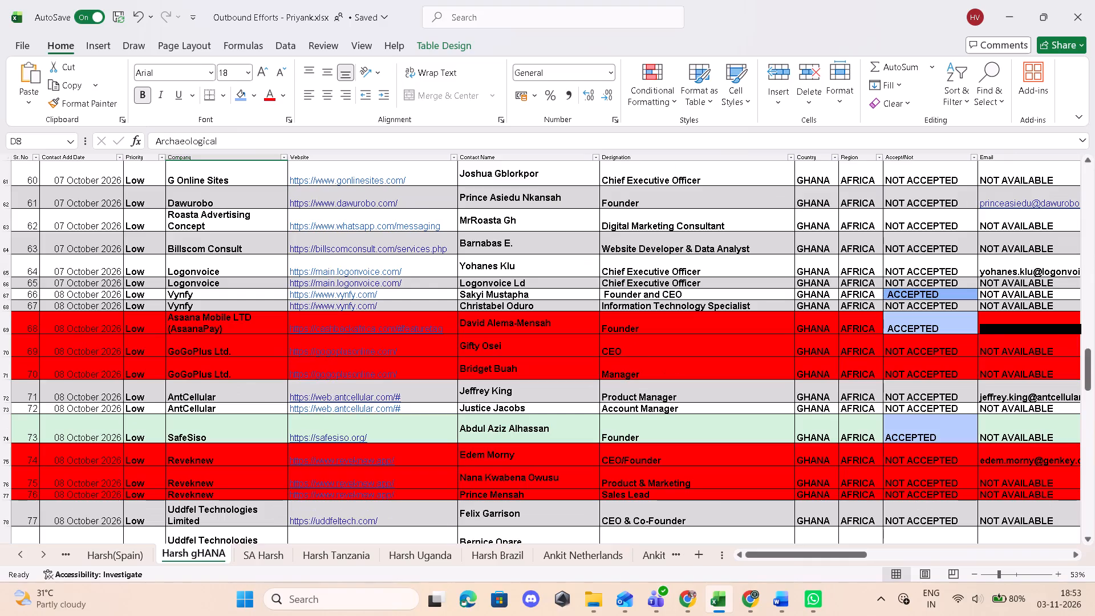
Examine the lead rows of the Harsh(Spain) sheet and the follow-up columns of the Harsh(Germany) sheet.
click(99, 551)
scroll(478, 468, up, 8)
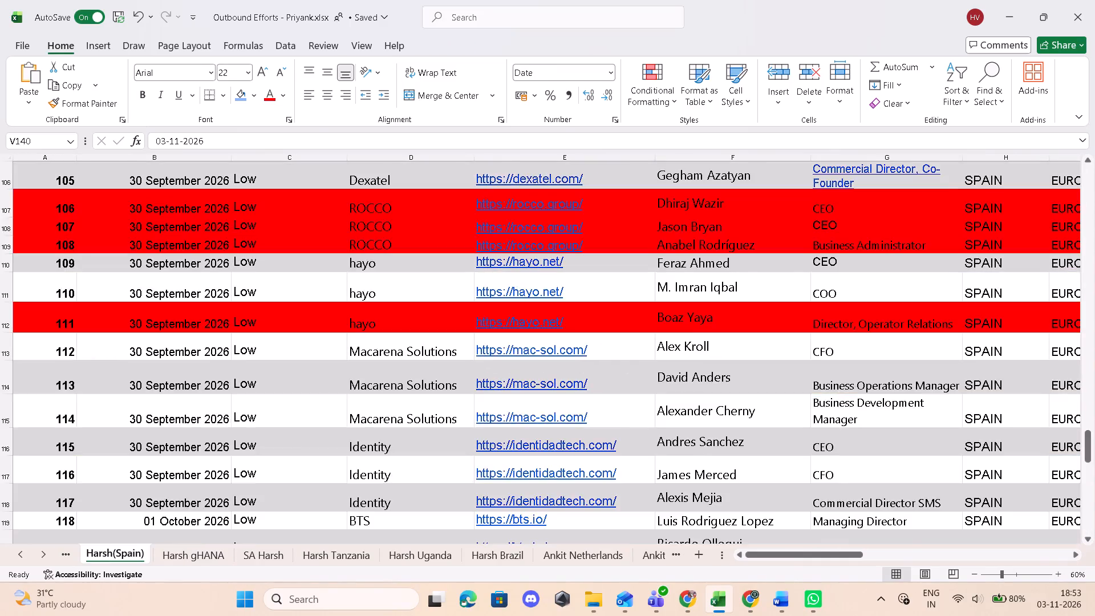
click(19, 553)
click(139, 550)
scroll(338, 464, up, 7)
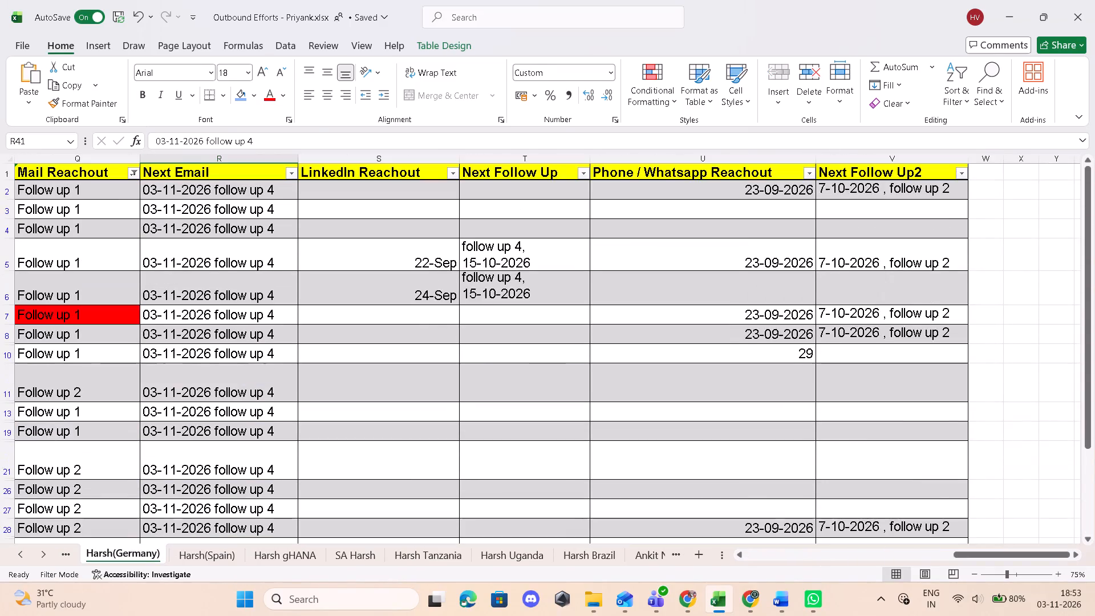
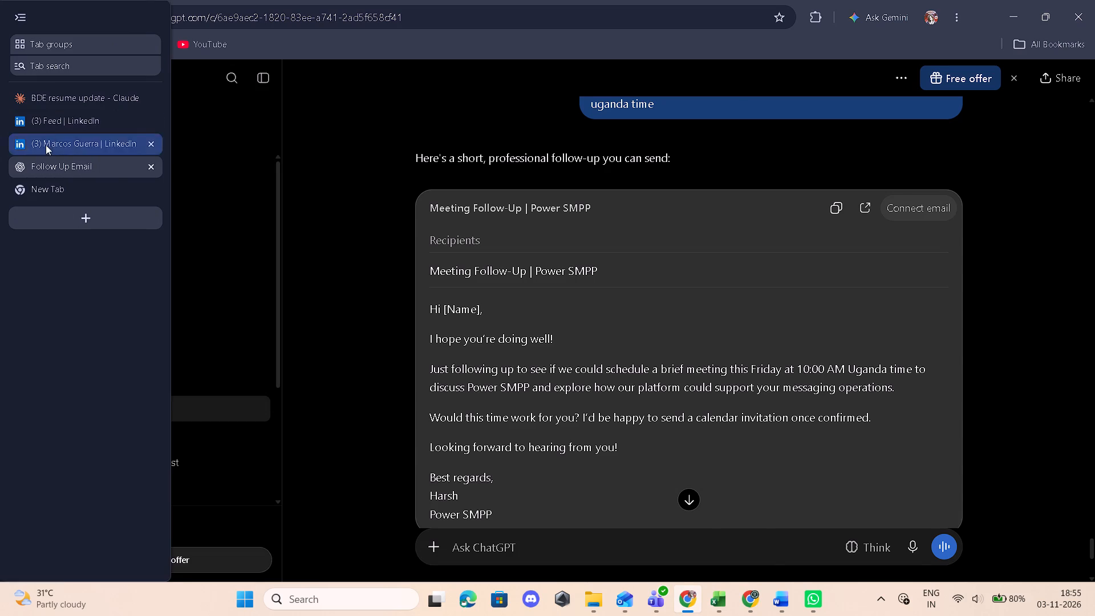
click(54, 130)
Adjust the screen brightness in the quick settings.
click(969, 614)
click(976, 608)
click(982, 479)
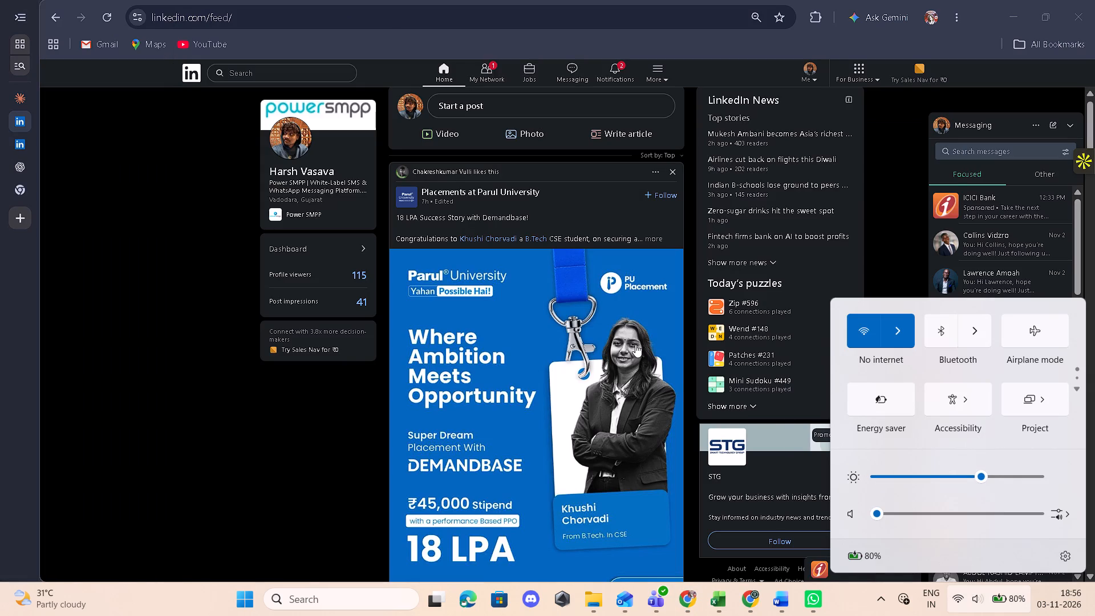
Open the full connections list from the LinkedIn network page and examine the most recently connected contacts.
click(488, 79)
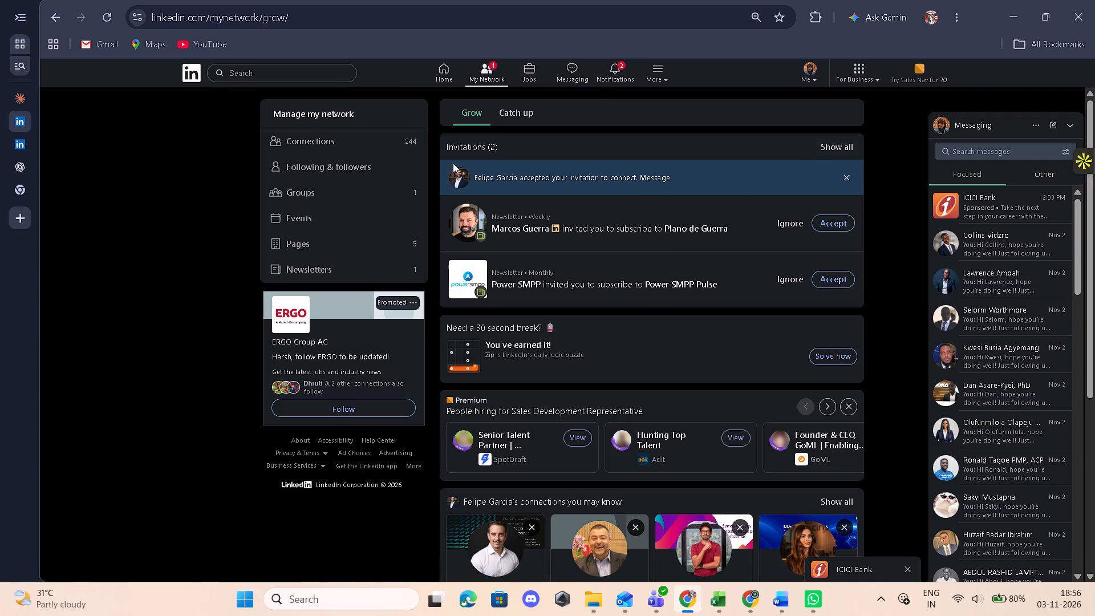
click(348, 145)
scroll(574, 356, down, 4)
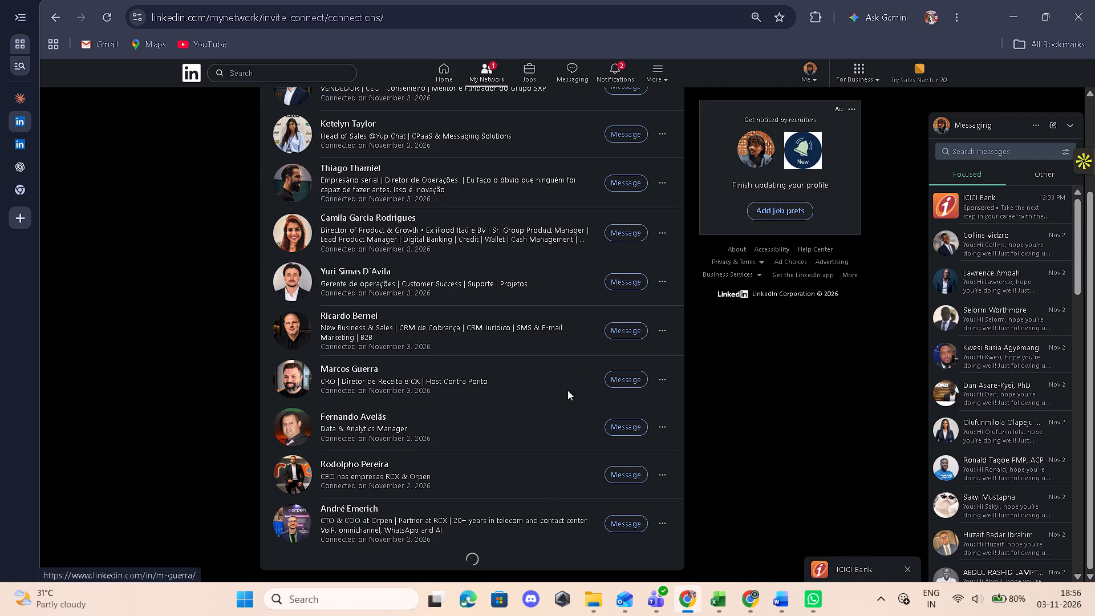
scroll(565, 403, up, 4)
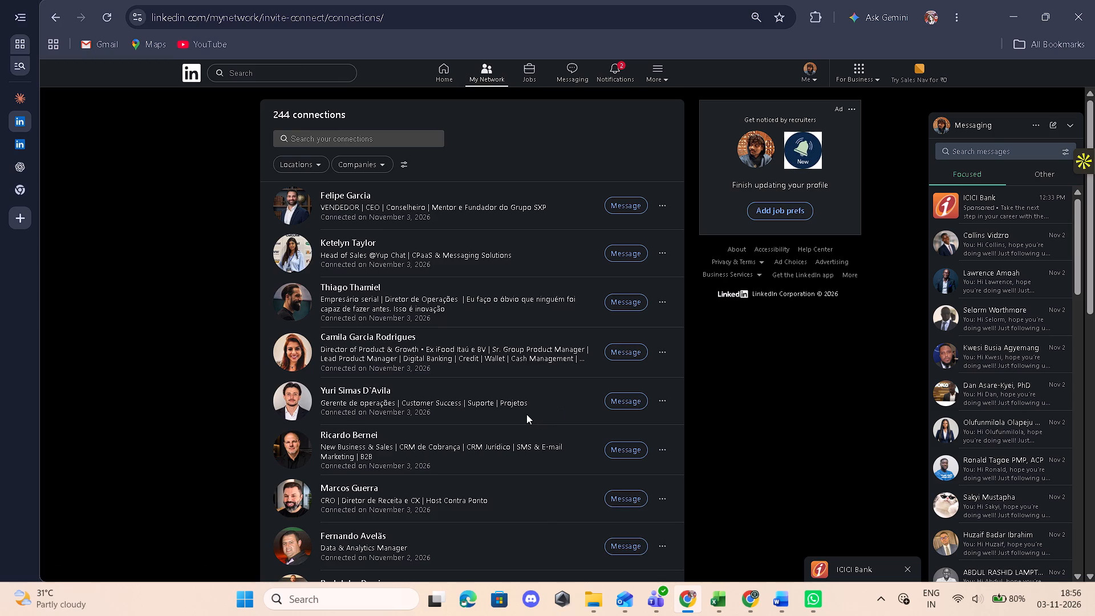
scroll(526, 414, down, 1)
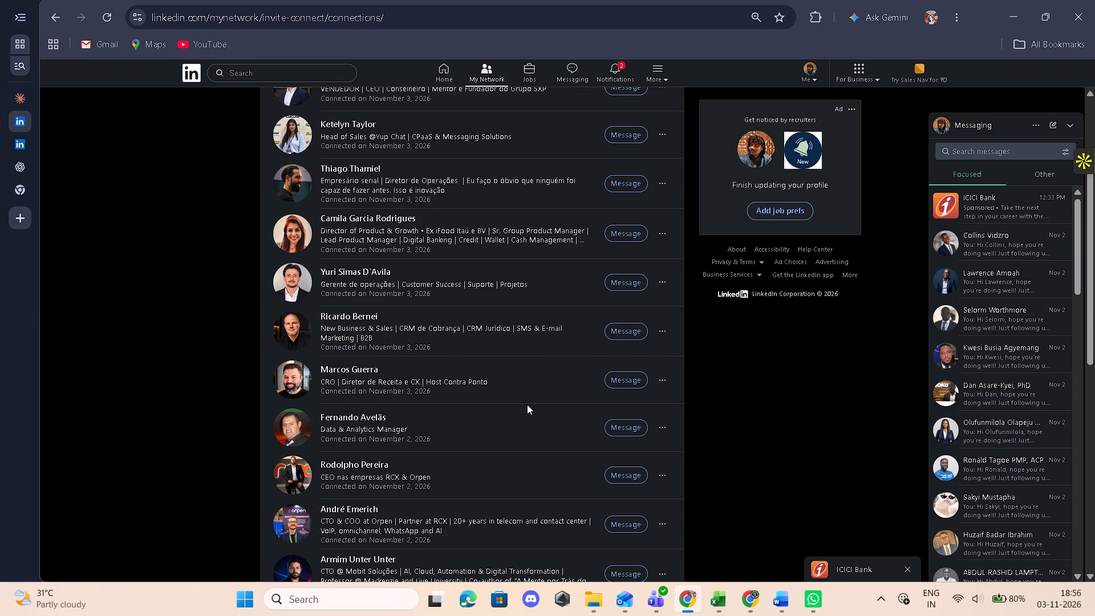
scroll(527, 402, up, 6)
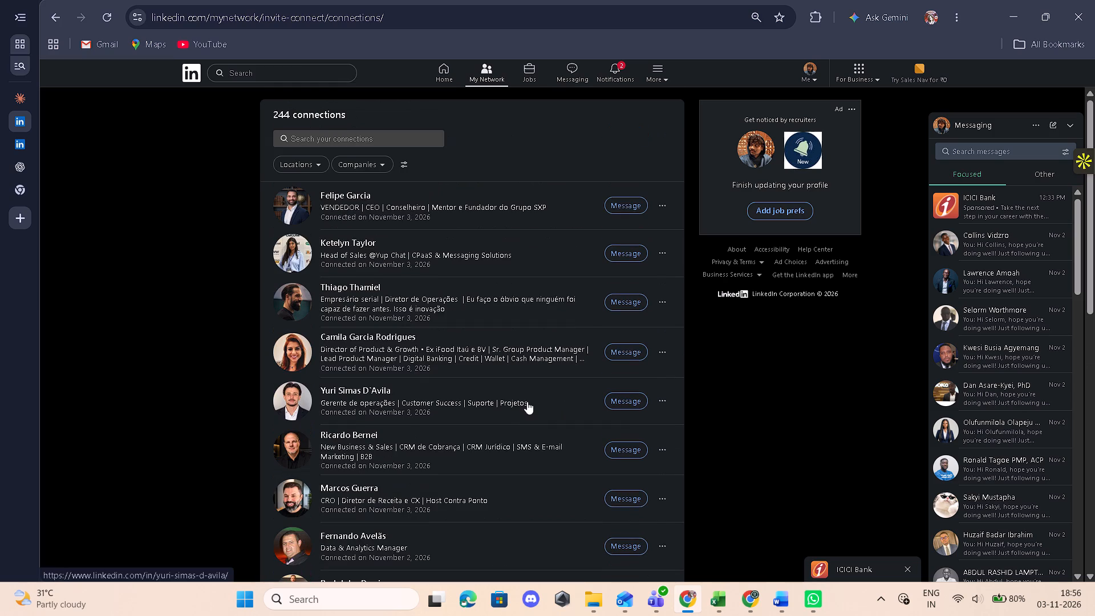
Switch to the Outbound Efforts workbook in Excel.
click(707, 591)
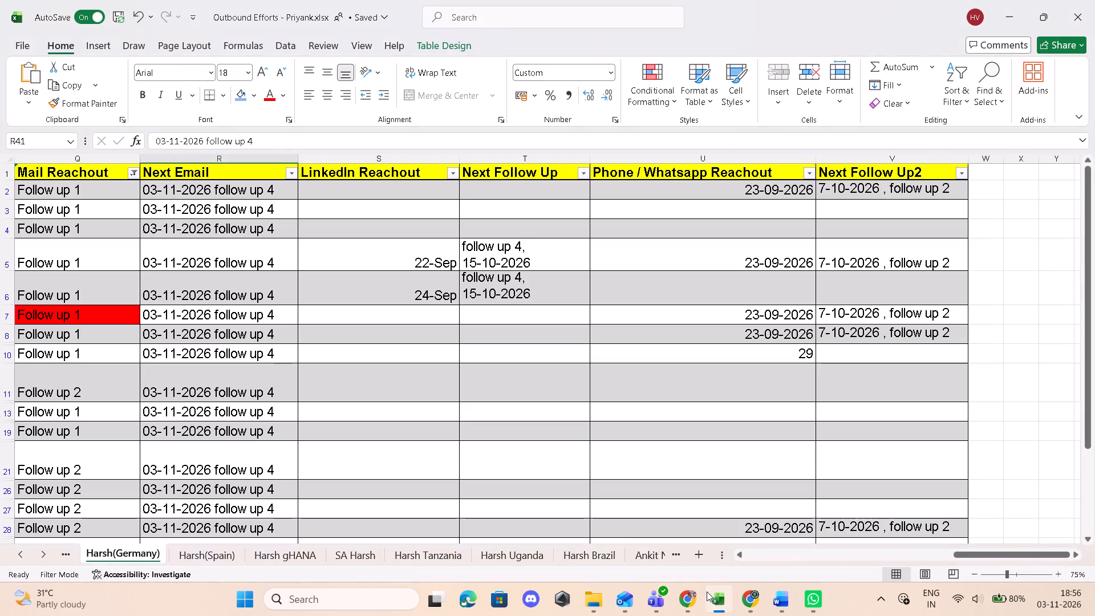
Return to the Outbound Efforts workbook and open the SA Harsh sheet.
click(707, 591)
click(711, 597)
click(350, 552)
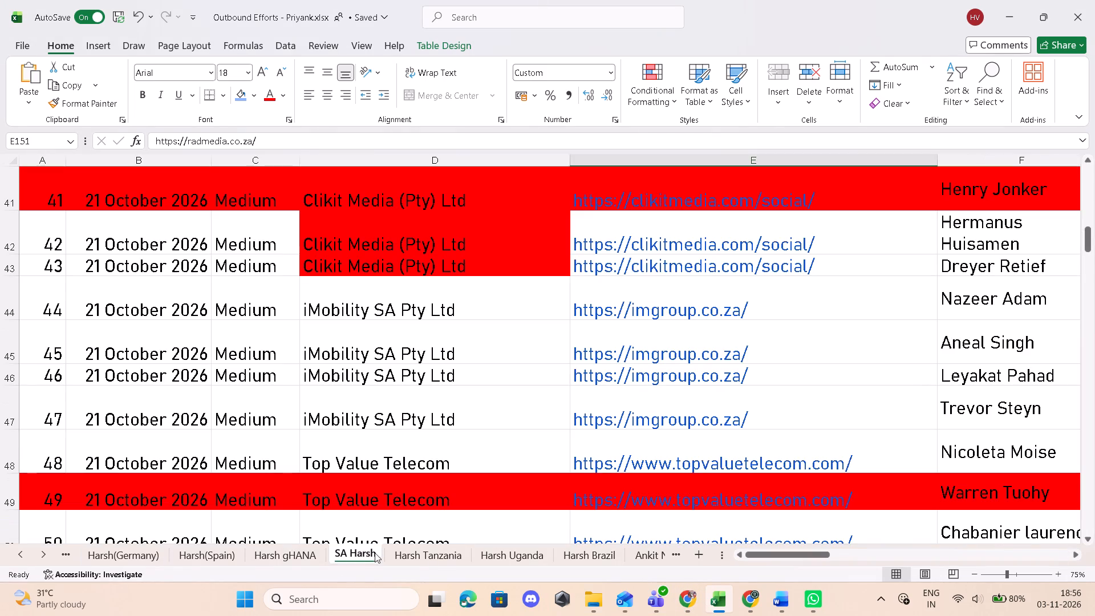
Open the system quick settings showing the network, brightness and volume controls.
click(884, 611)
click(884, 611)
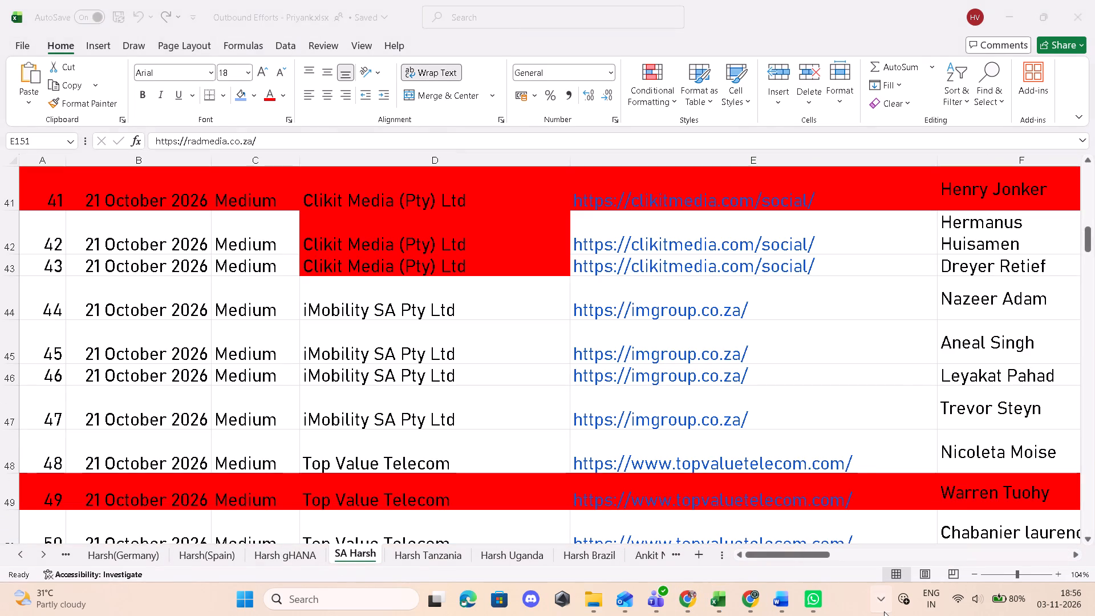
click(1051, 613)
click(970, 595)
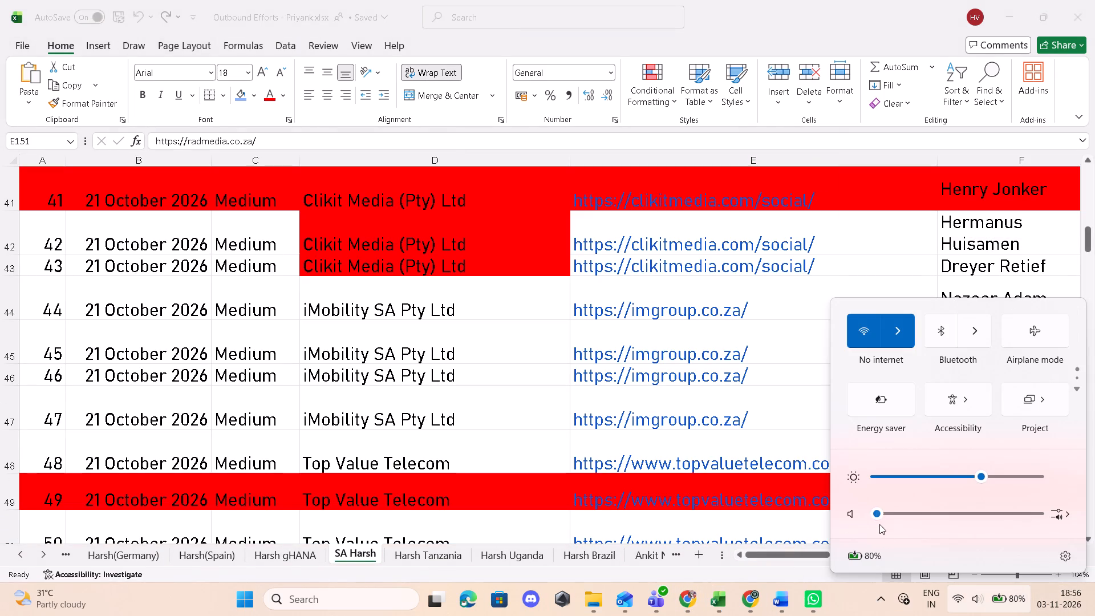